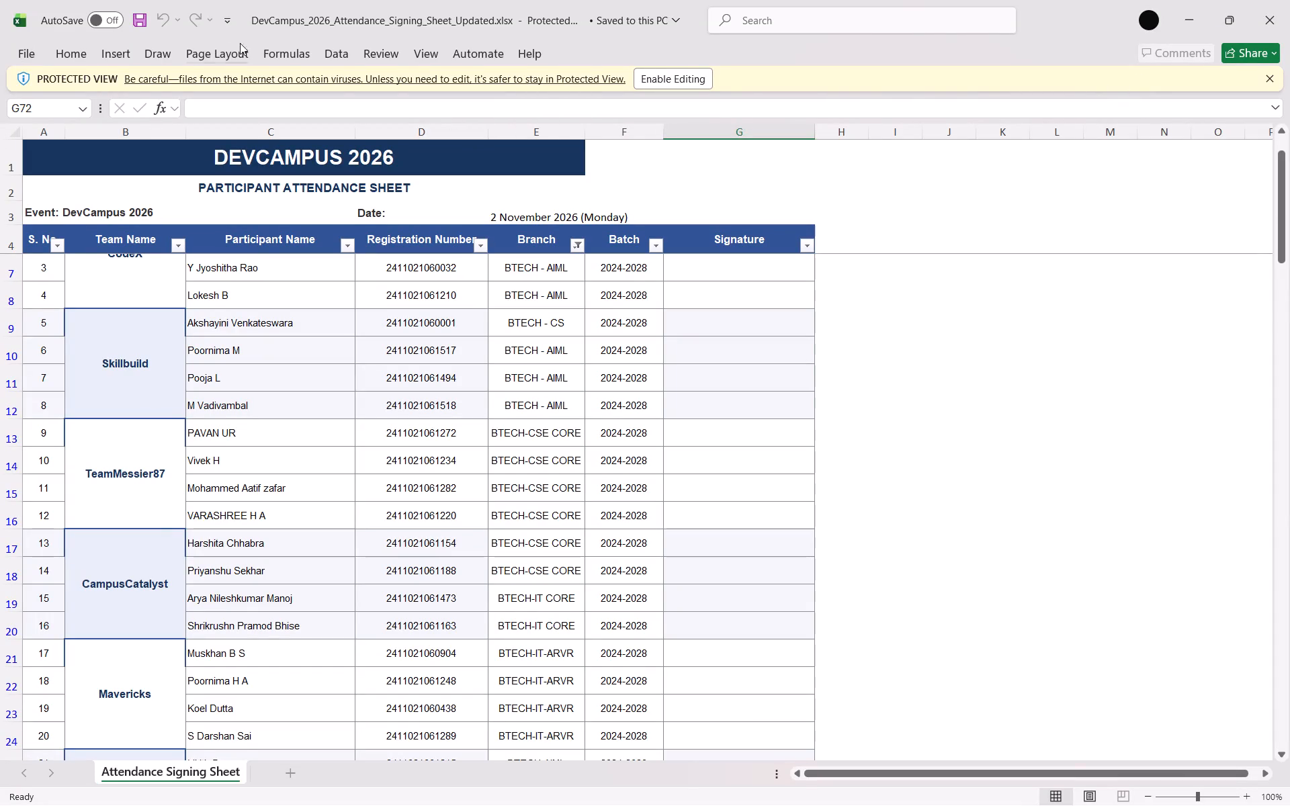
Enable editing for the attendance workbook opened in Protected View.
{"action": "left_click", "coordinate": [13, 46]}
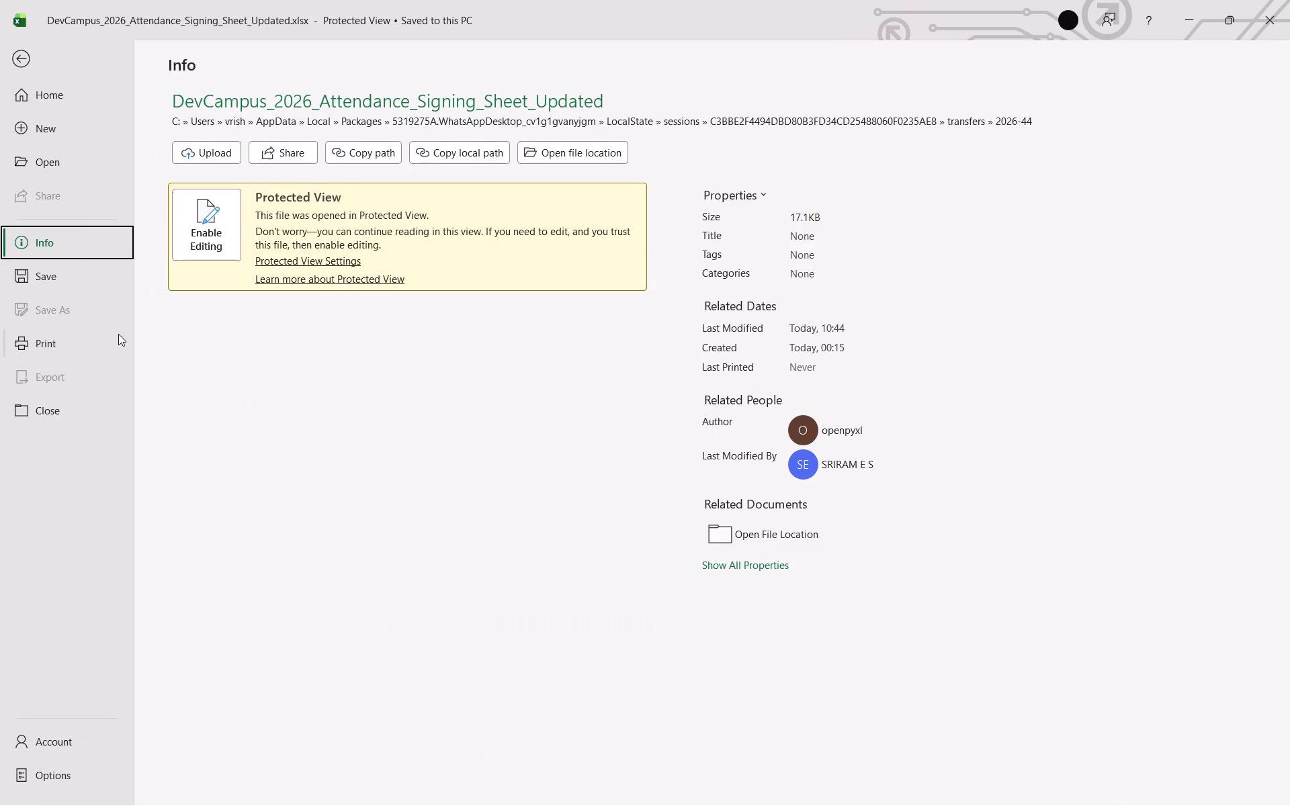
{"action": "left_click", "coordinate": [20, 46]}
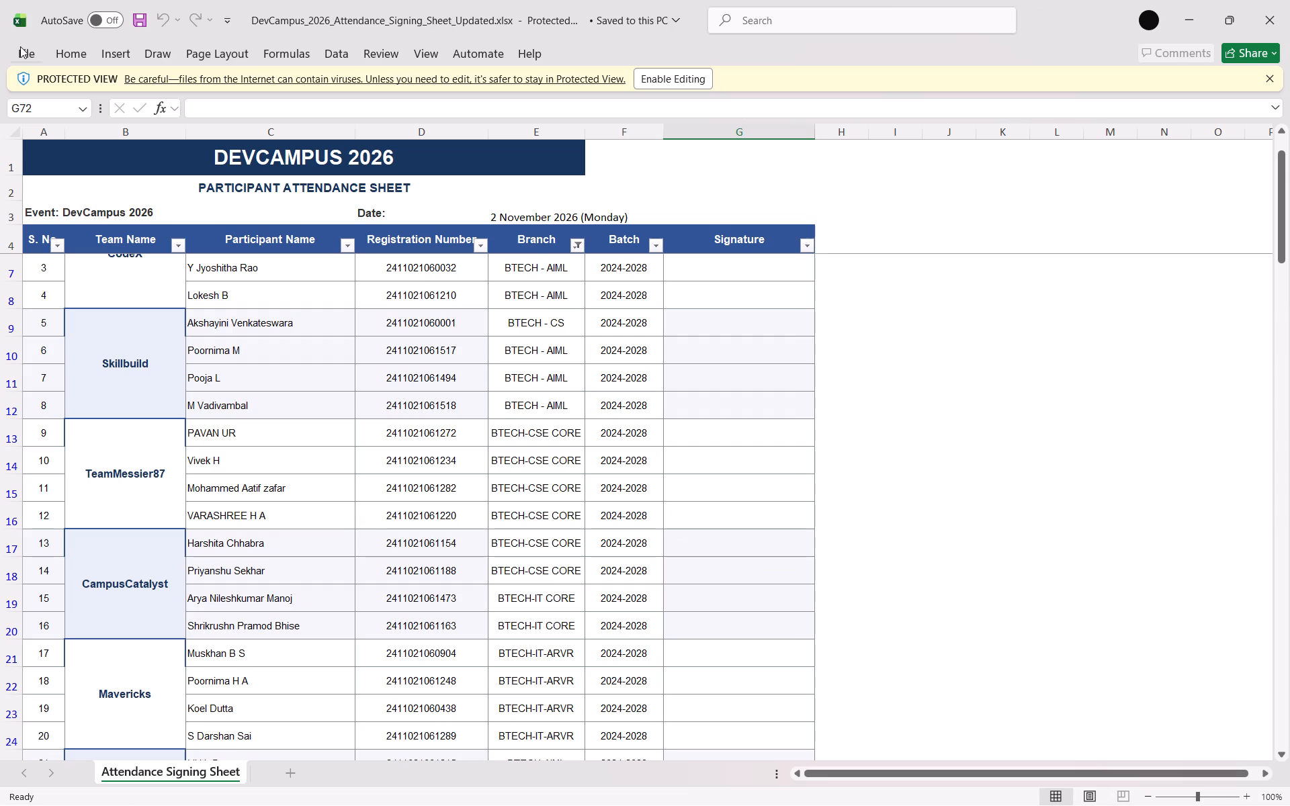
{"action": "left_click", "coordinate": [640, 77]}
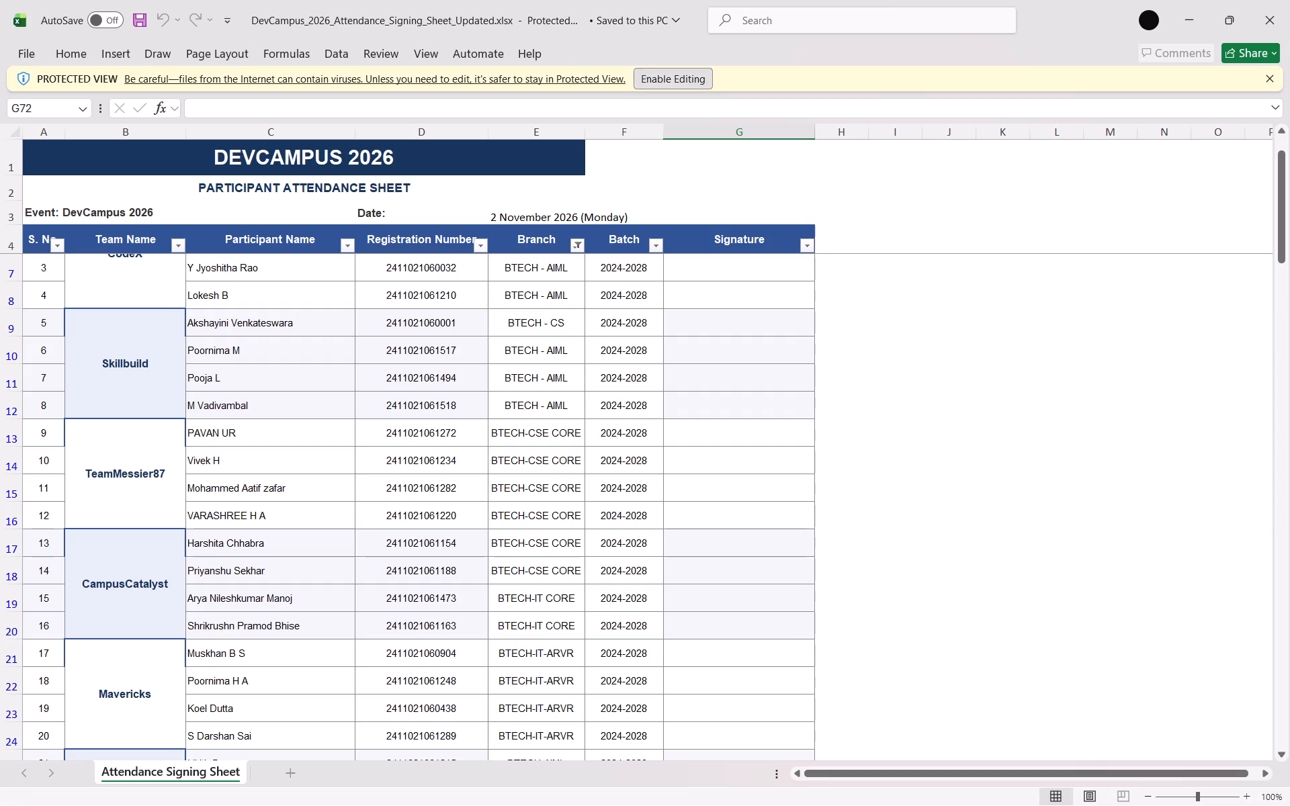
Save a copy of the workbook to the Desktop as DevCampus_2026_Attendance_Signing_Sheet_Updated.xlsx in Excel Workbook format.
{"action": "left_click", "coordinate": [26, 55]}
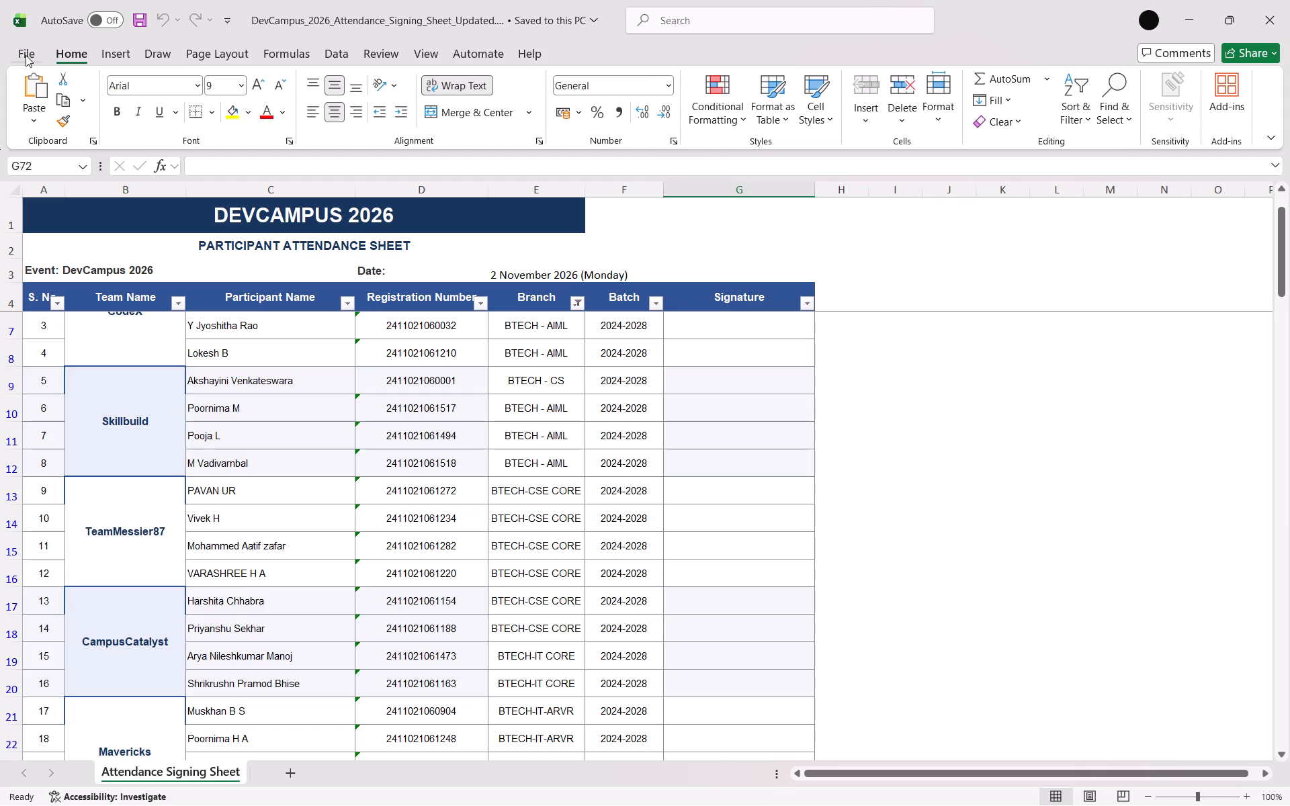
{"action": "left_click", "coordinate": [69, 309]}
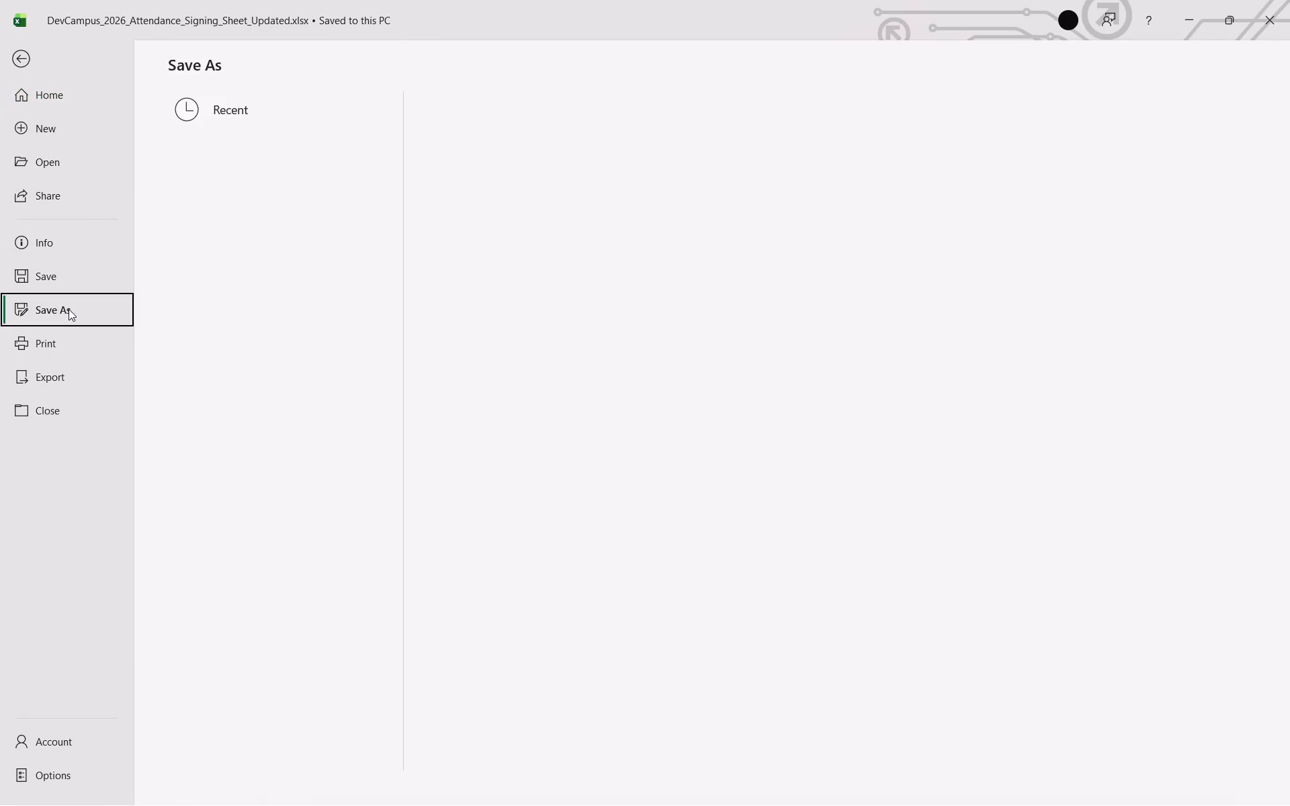
{"action": "left_click", "coordinate": [254, 391]}
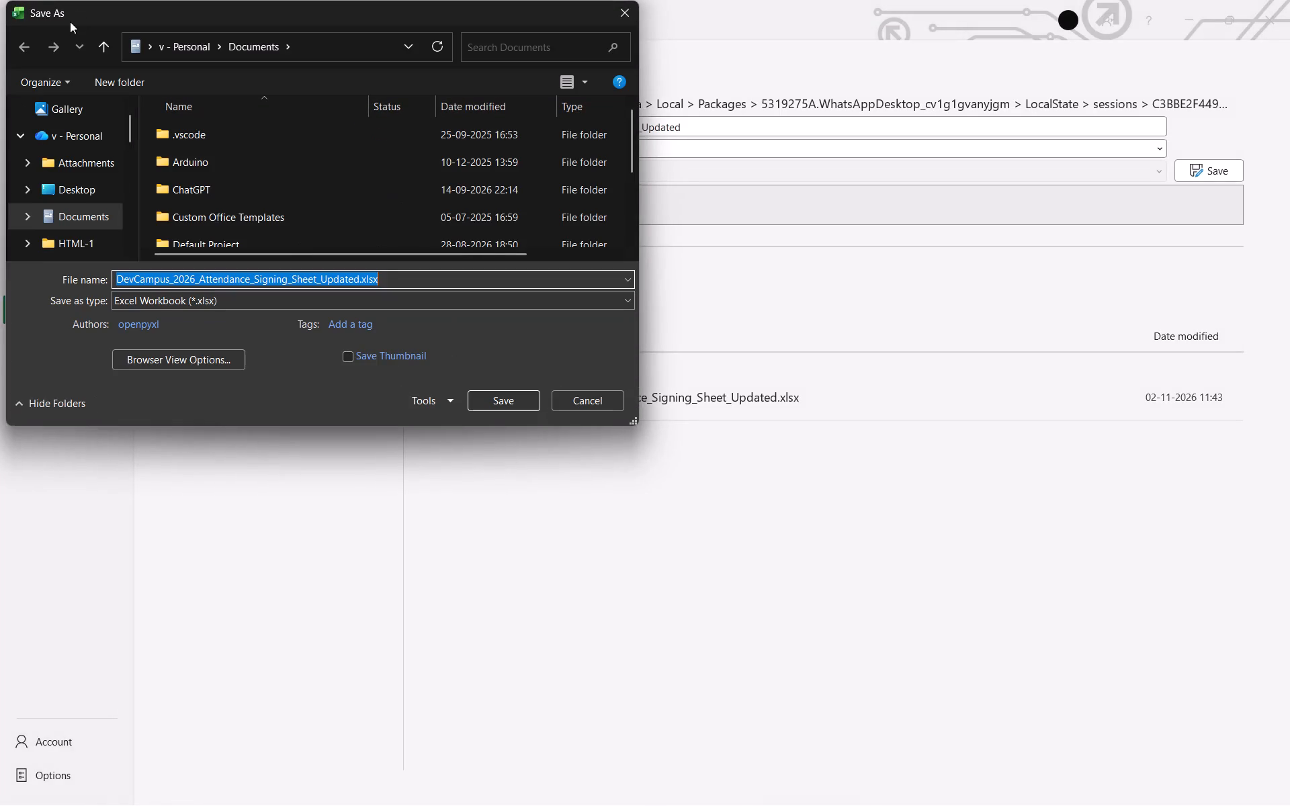
{"action": "scroll", "coordinate": [73, 134], "scroll_direction": "down", "scroll_amount": 1}
{"action": "left_click", "coordinate": [69, 132]}
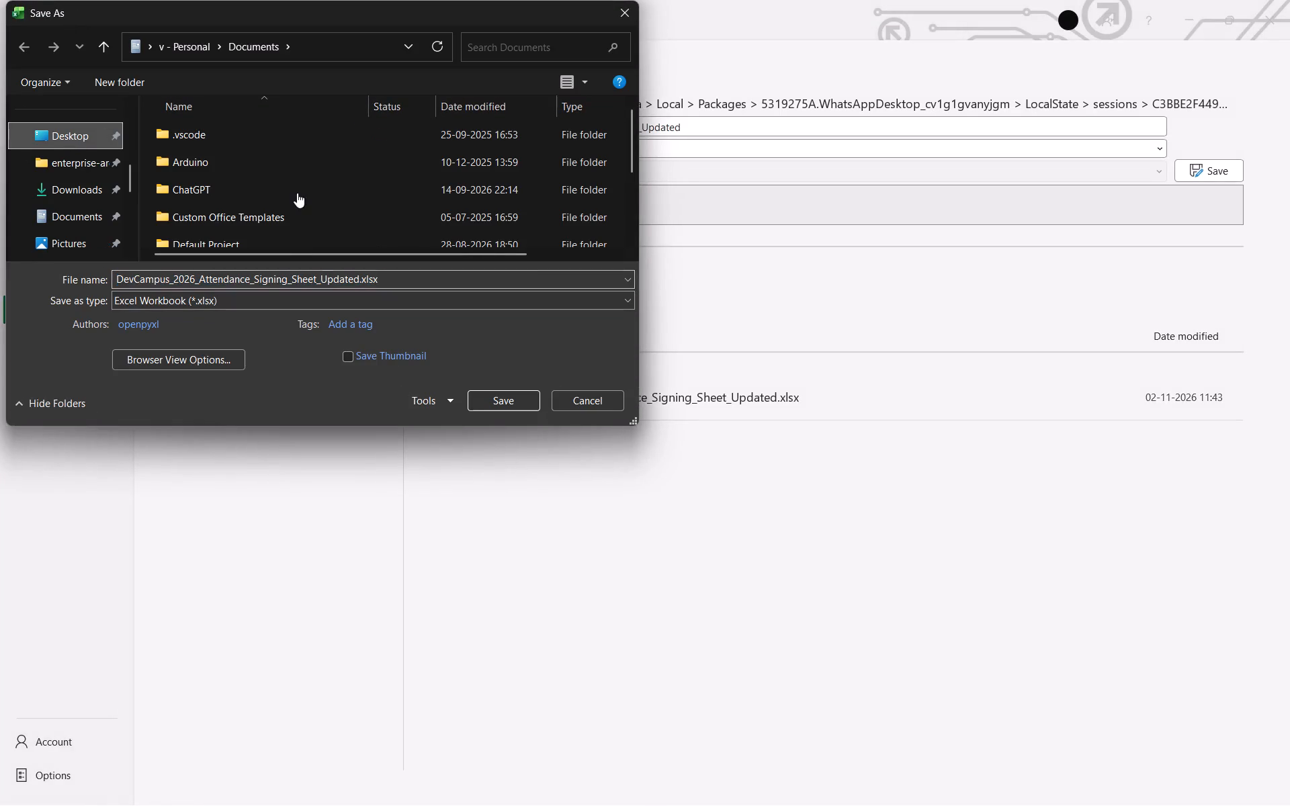
{"action": "left_click", "coordinate": [492, 400]}
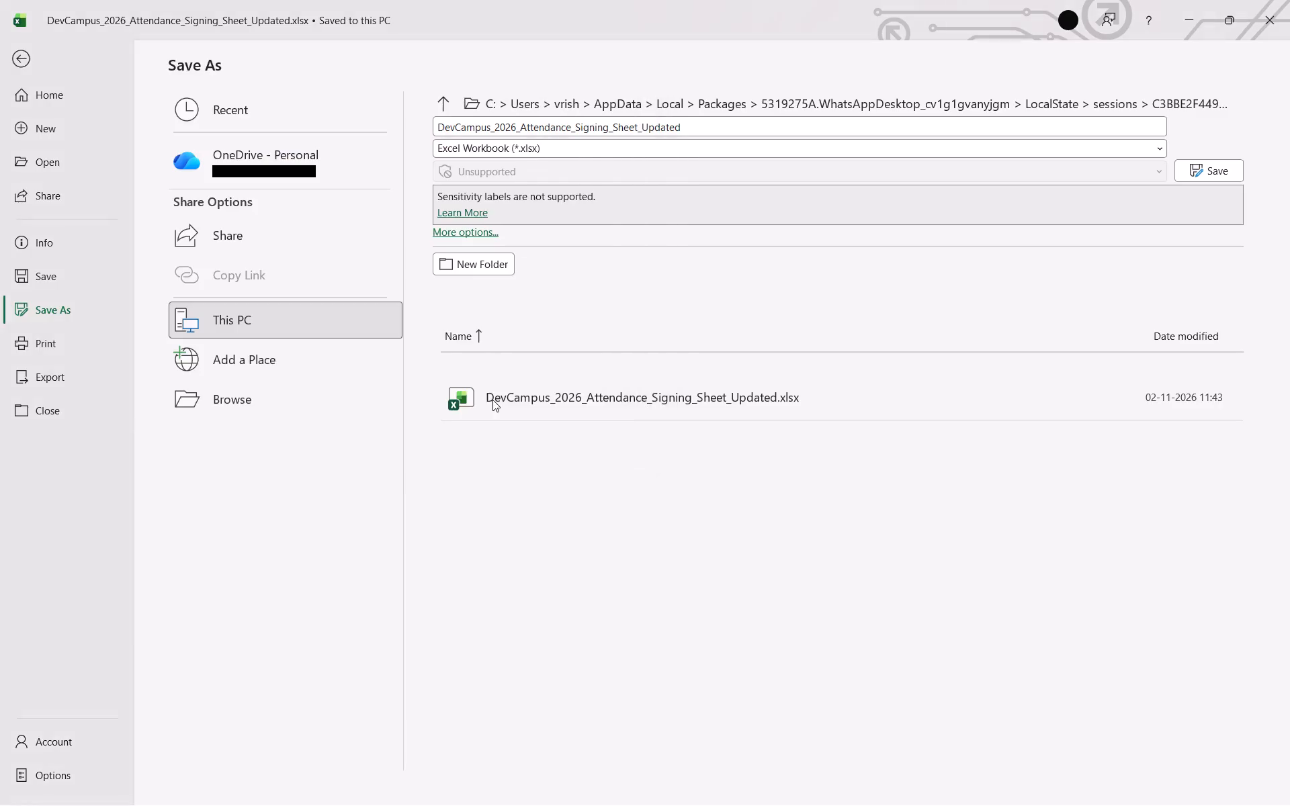
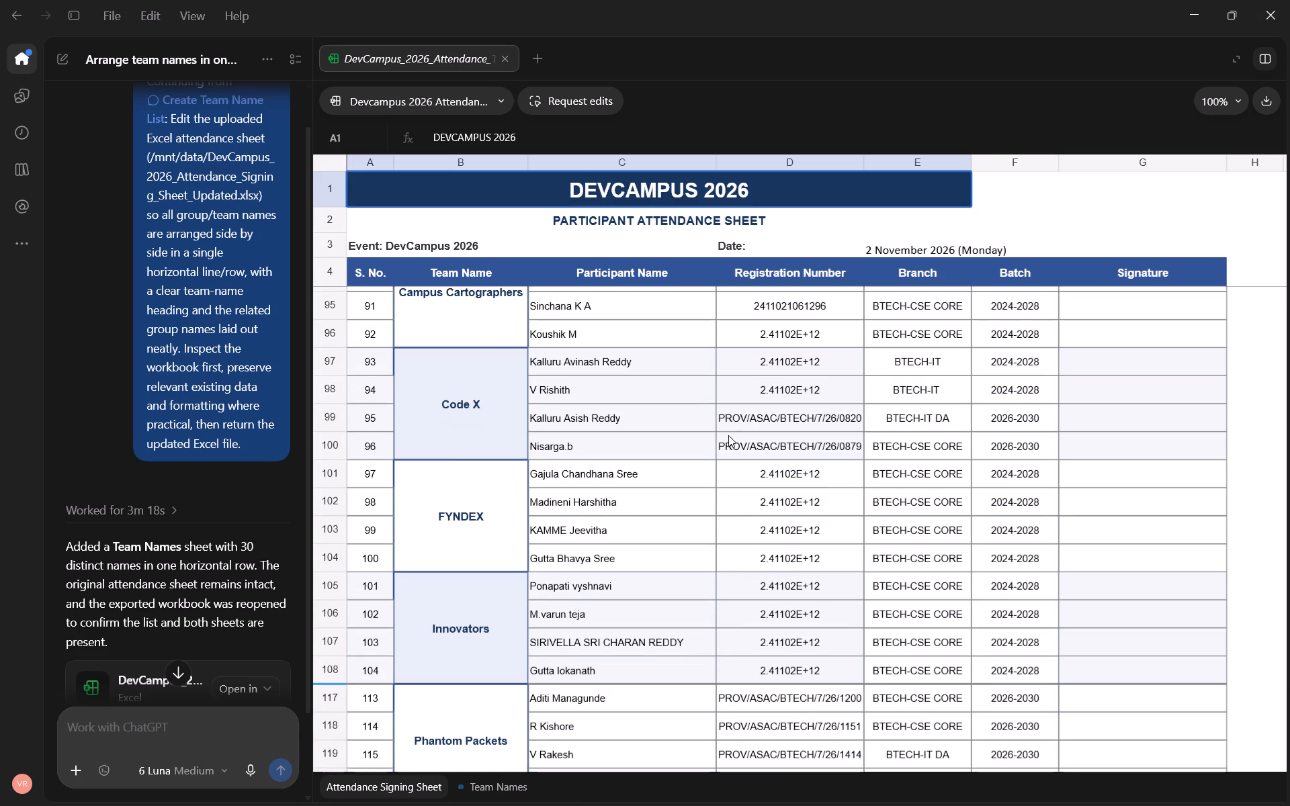
{"action": "left_click", "coordinate": [1289, 0]}
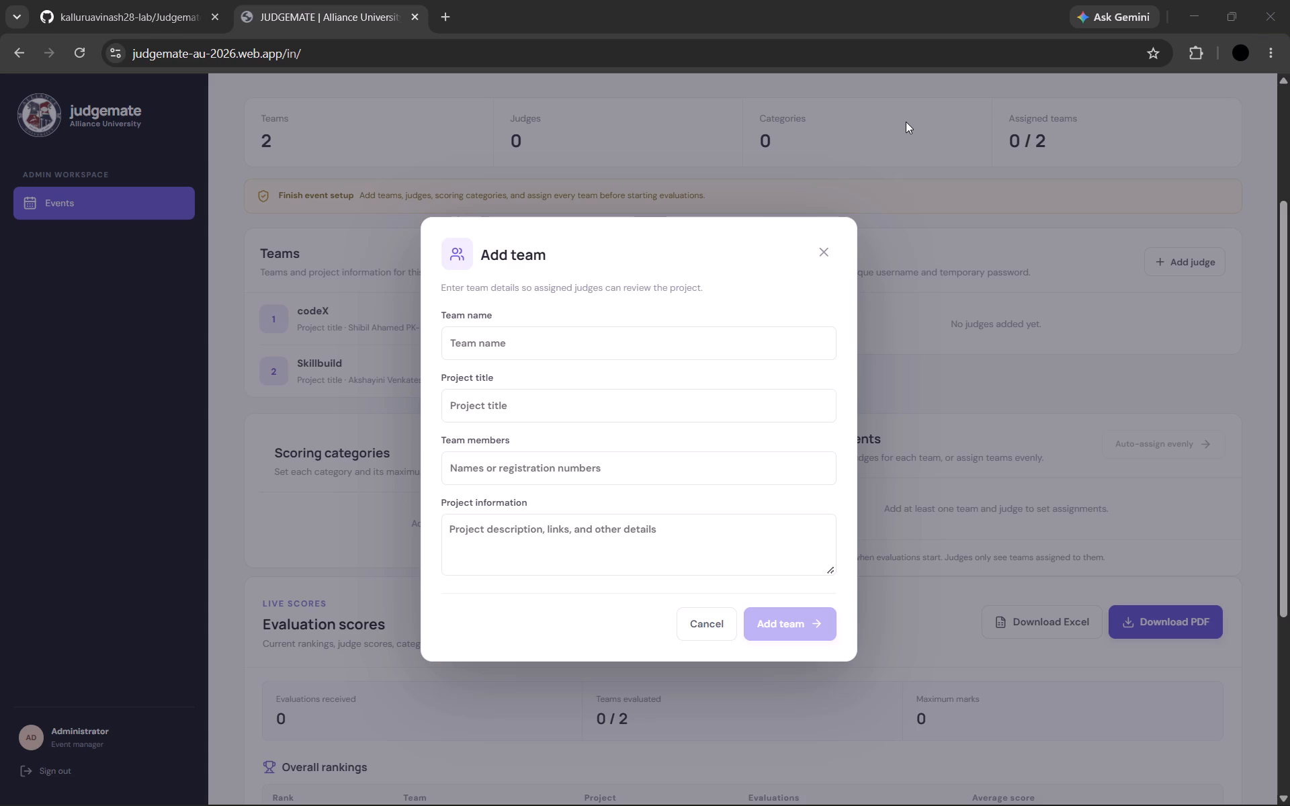
Copy the team name TeamMessier87 from the Excel attendance sheet into JudgeMate's Team name field.
{"action": "key", "text": "alt+Tab"}
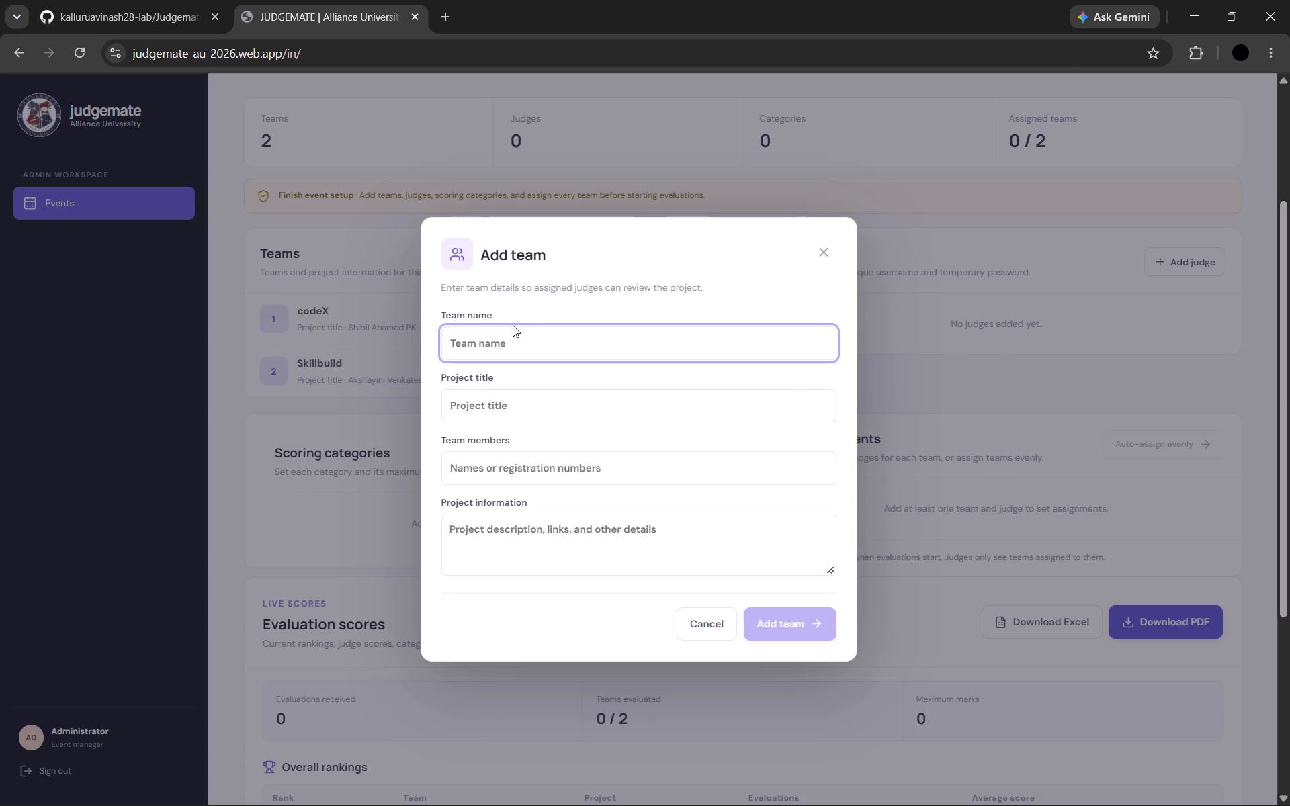
{"action": "key", "text": "alt+Tab"}
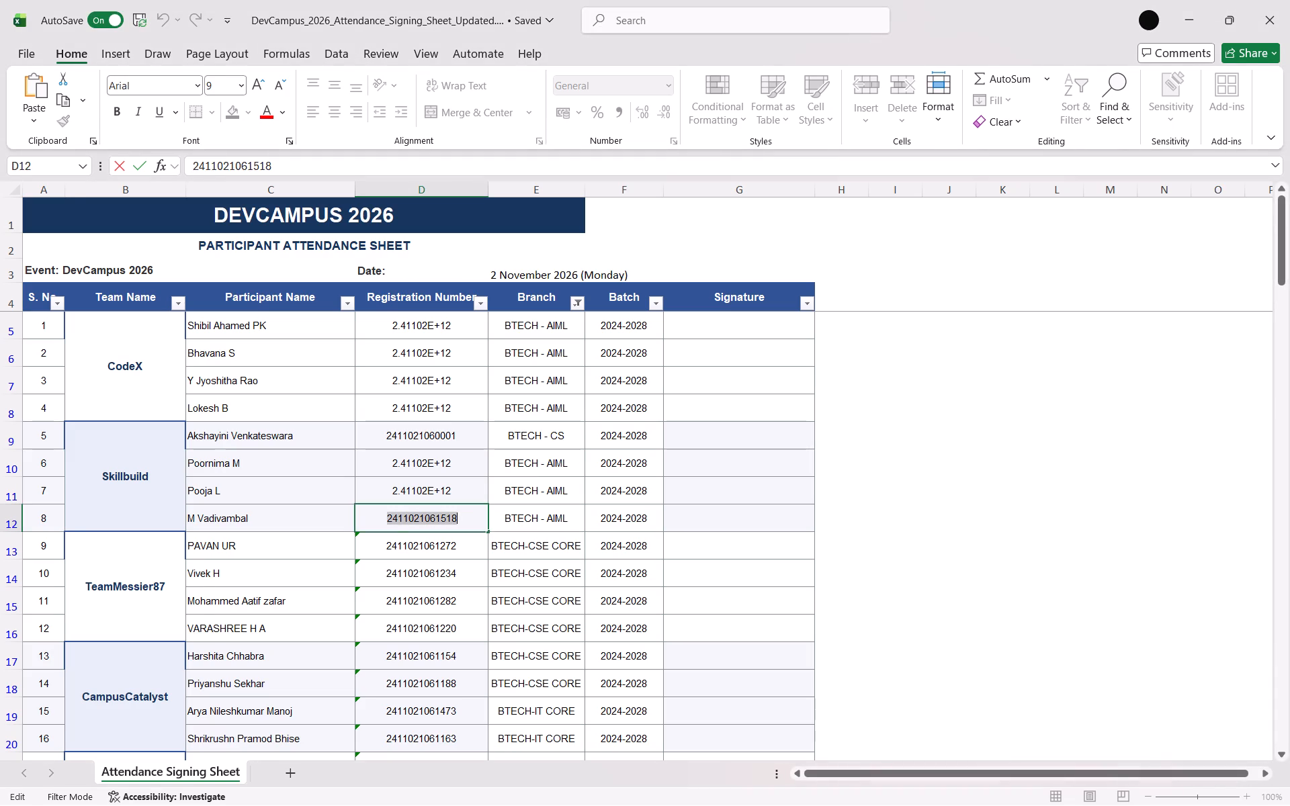
{"action": "left_click", "coordinate": [138, 574]}
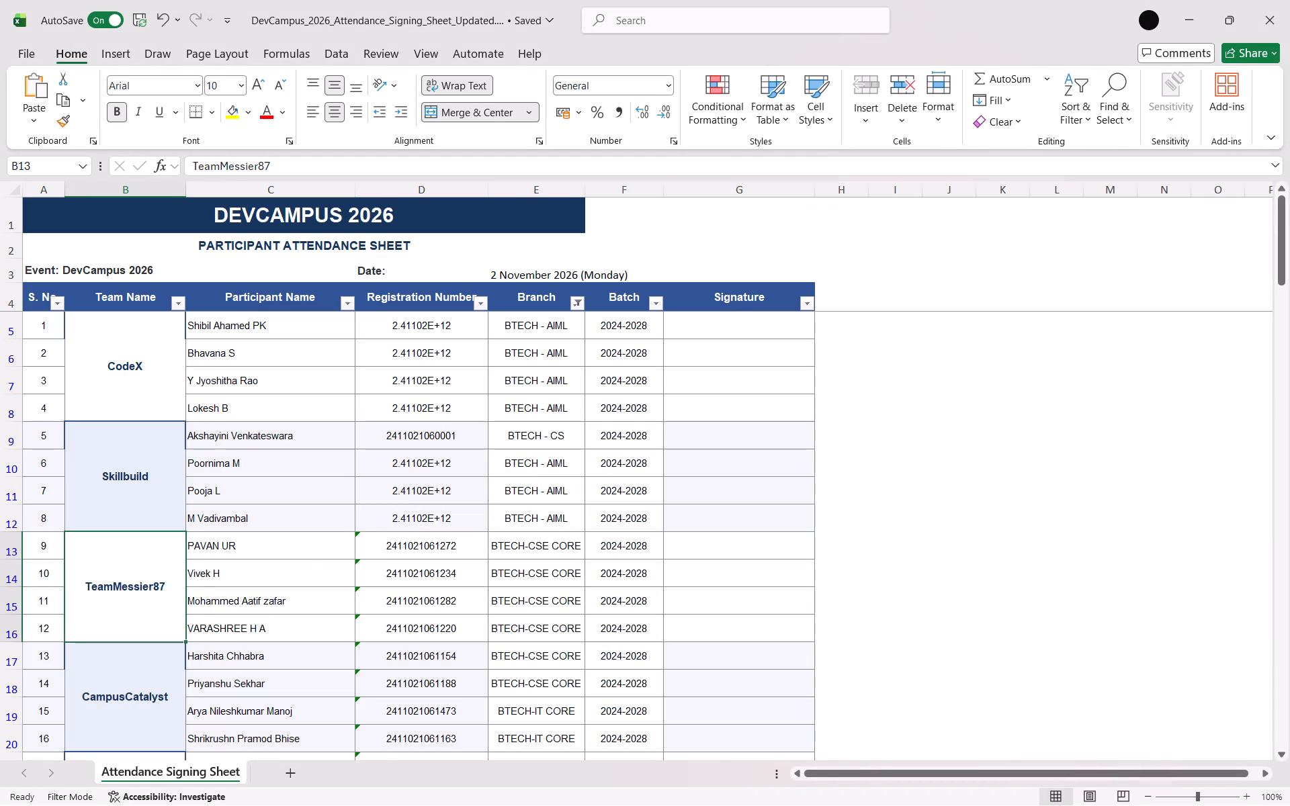
{"action": "double_click", "coordinate": [138, 574]}
{"action": "key", "text": "ctrl+a"}
{"action": "key", "text": "ctrl+c"}
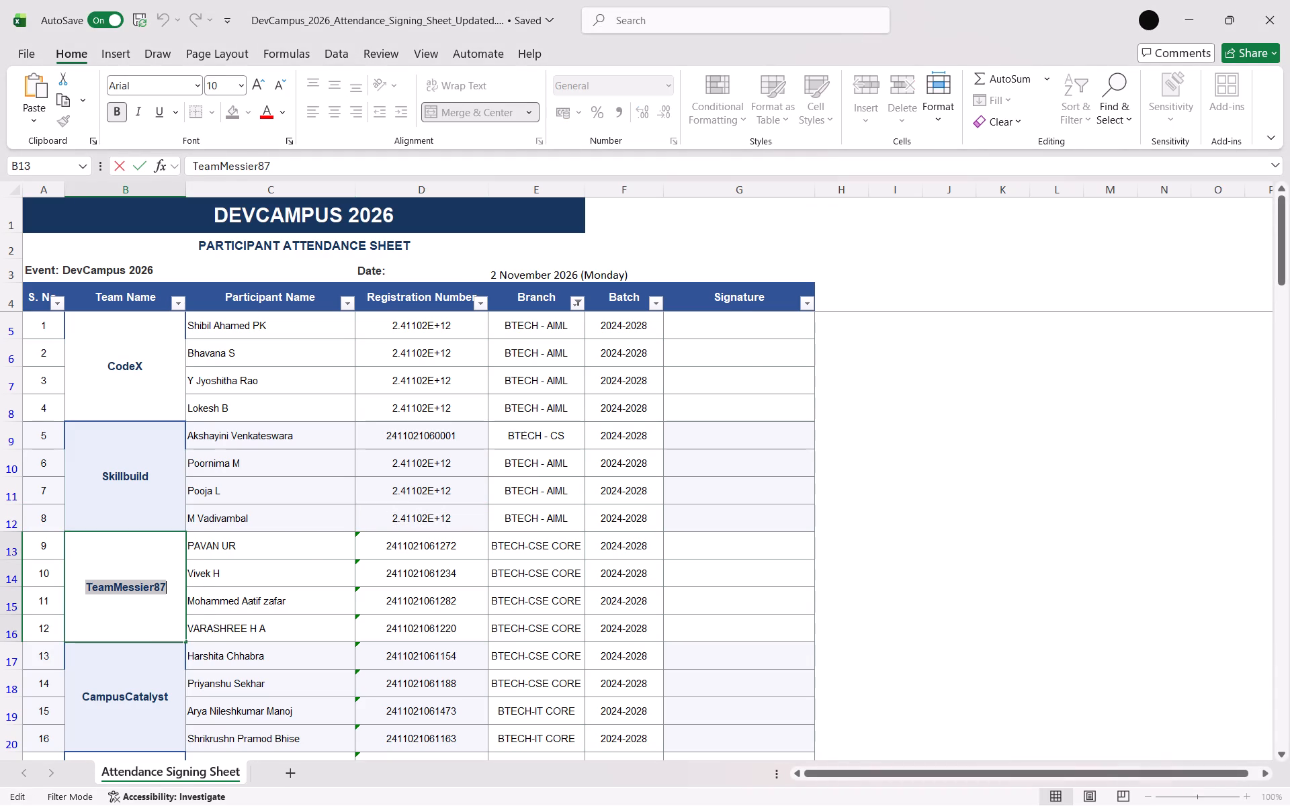
{"action": "key", "text": "alt+Tab"}
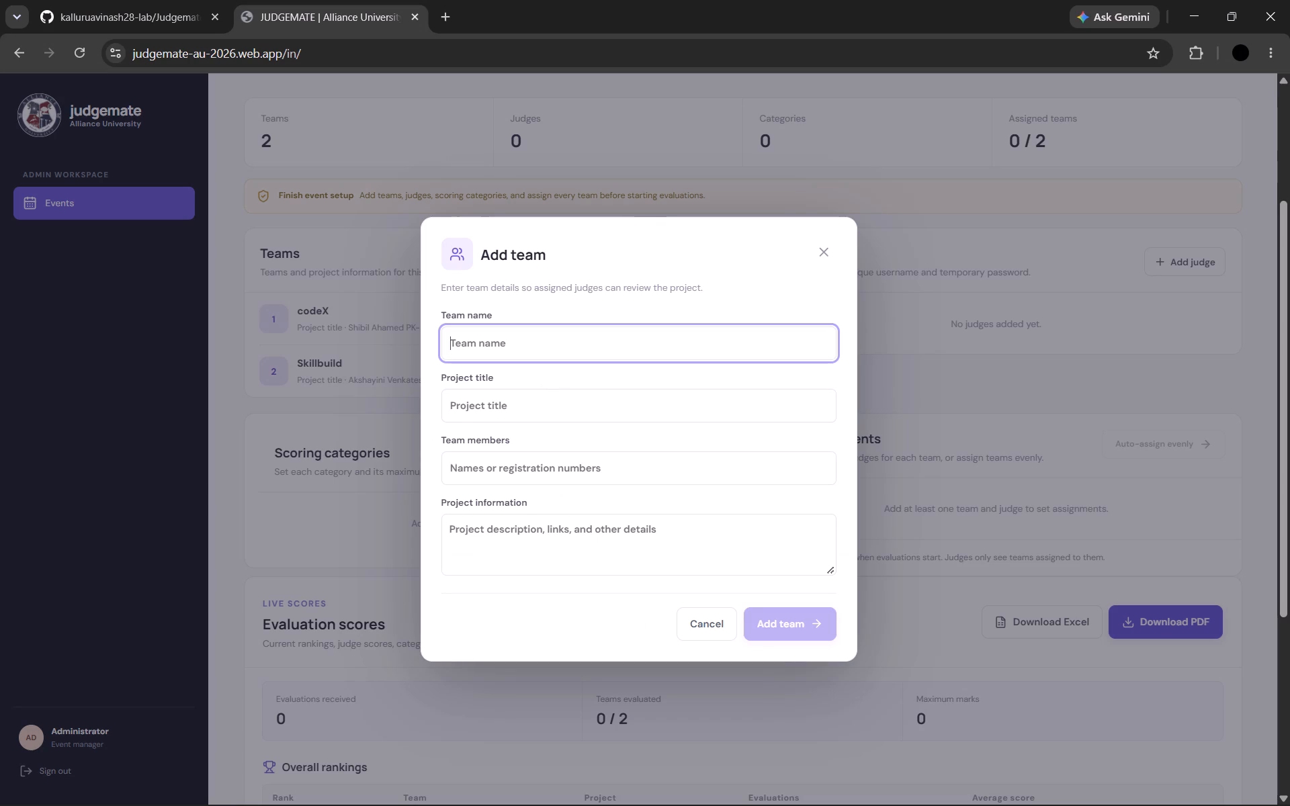
{"action": "key", "text": "ctrl+v"}
Copy the first TeamMessier87 participant's name from the Excel sheet into JudgeMate's Team members field, followed by a hyphen.
{"action": "key", "text": "alt+Tab"}
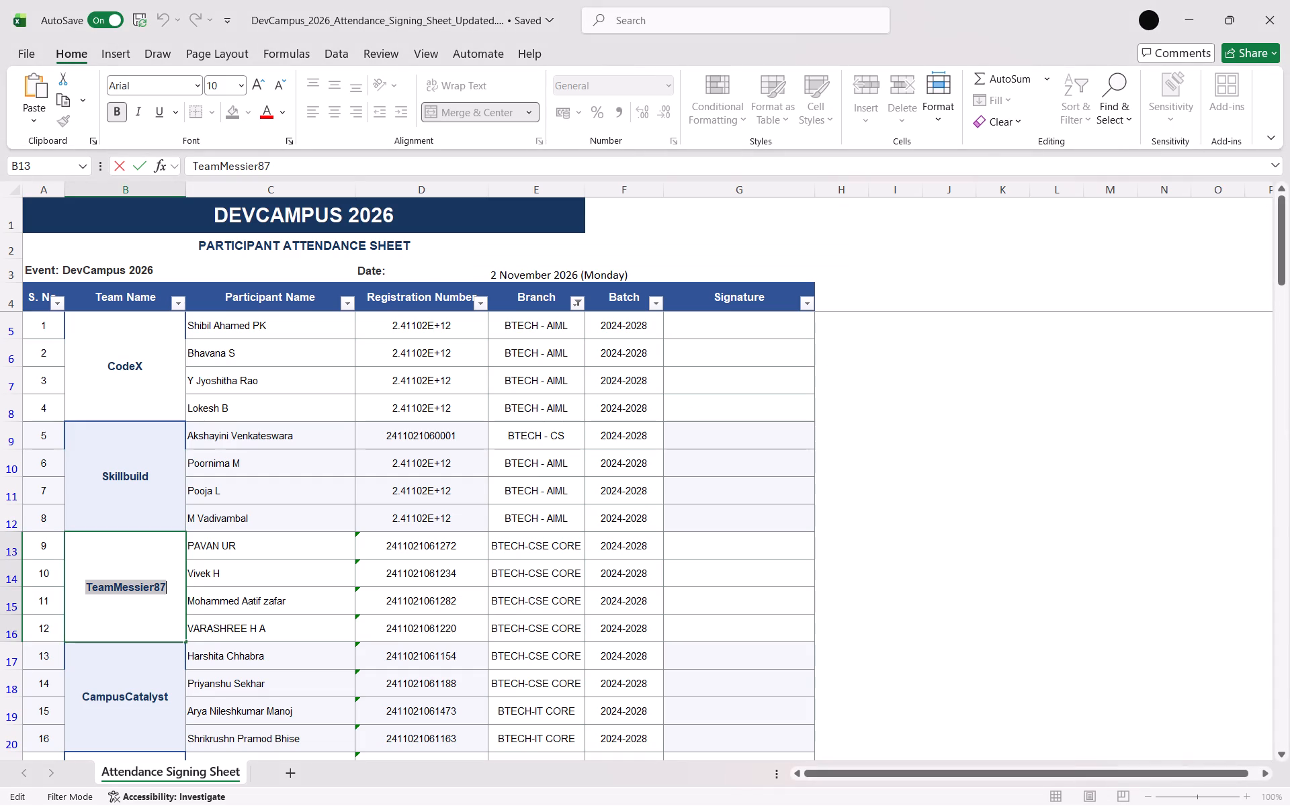
{"action": "double_click", "coordinate": [230, 552]}
{"action": "key", "text": "ctrl+a"}
{"action": "key", "text": "ctrl+c"}
{"action": "key", "text": "alt+Tab"}
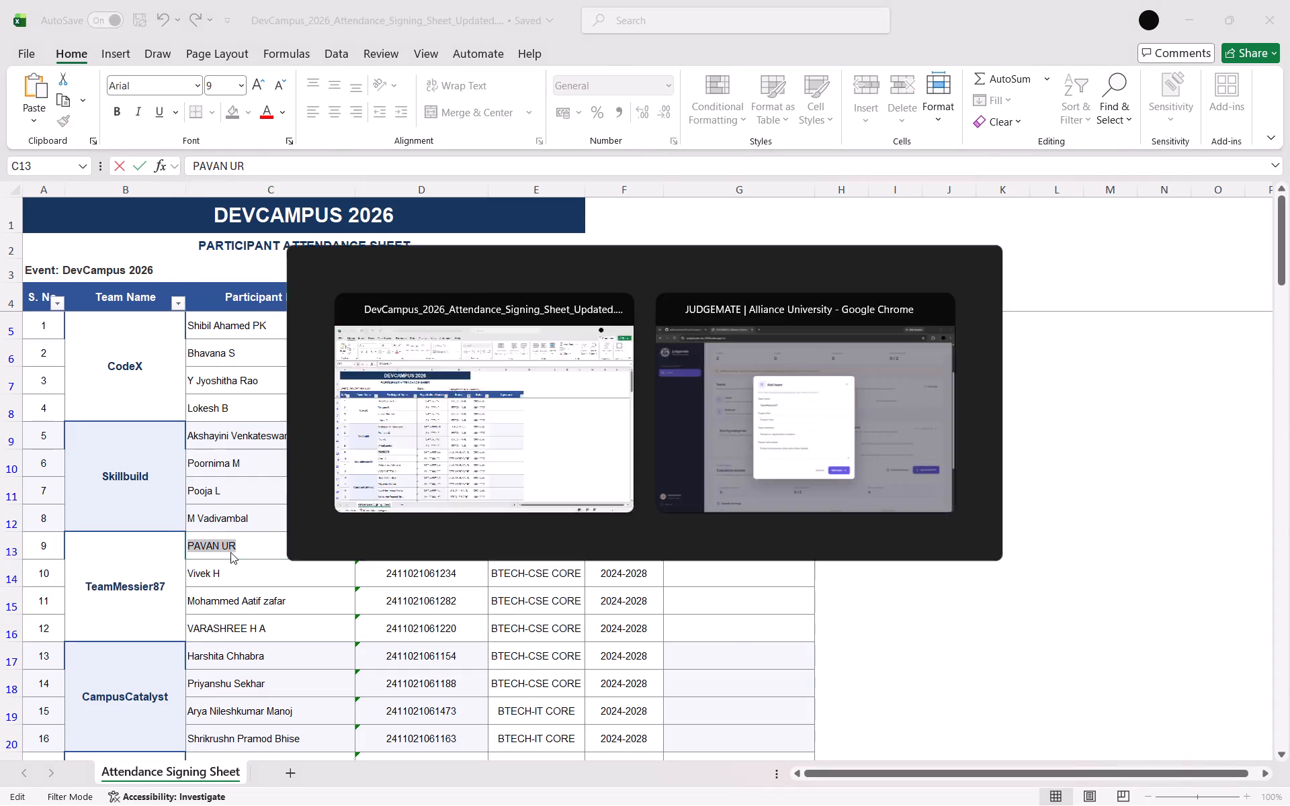
{"action": "left_click", "coordinate": [497, 461]}
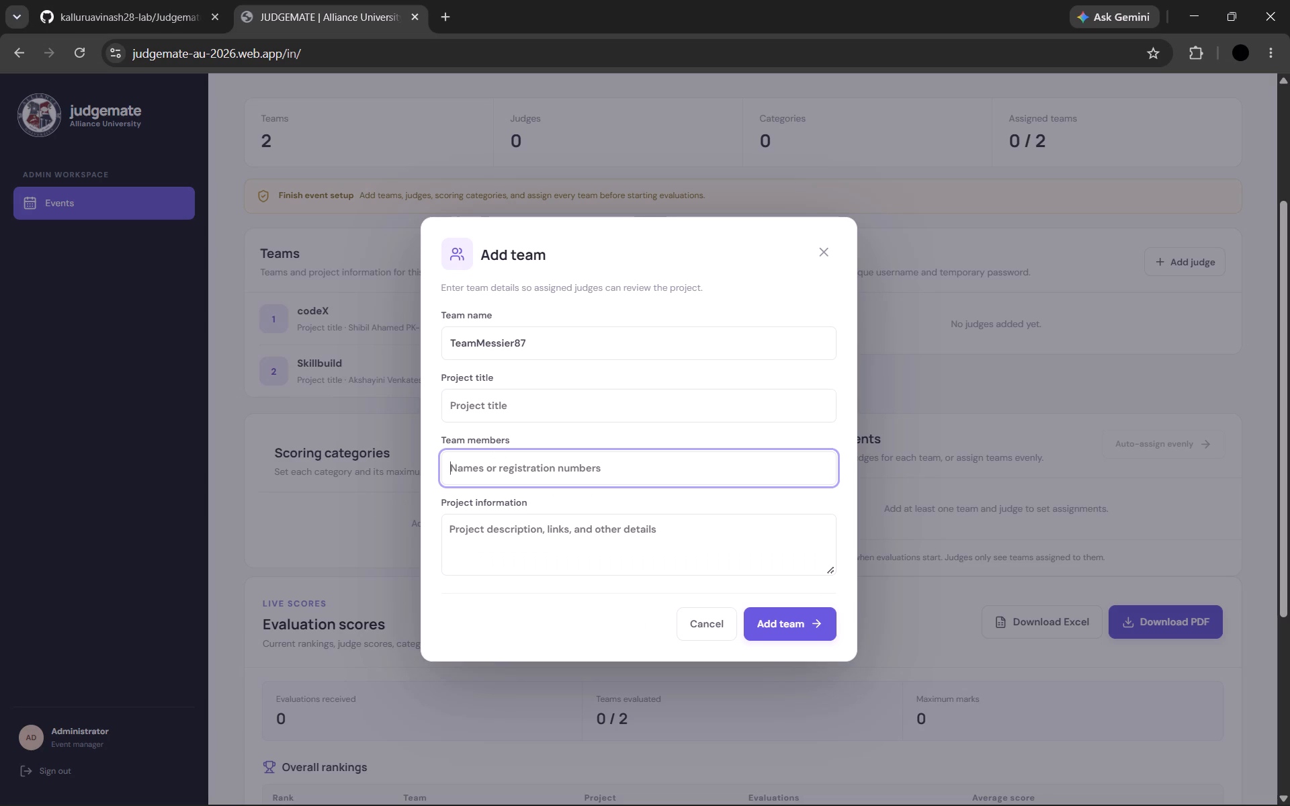
{"action": "key", "text": "ctrl+v"}
{"action": "key", "text": "minus"}
Copy the first TeamMessier87 participant's registration number from Excel into JudgeMate's Team members field after the hyphen, followed by a comma.
{"action": "key", "text": "alt+Tab"}
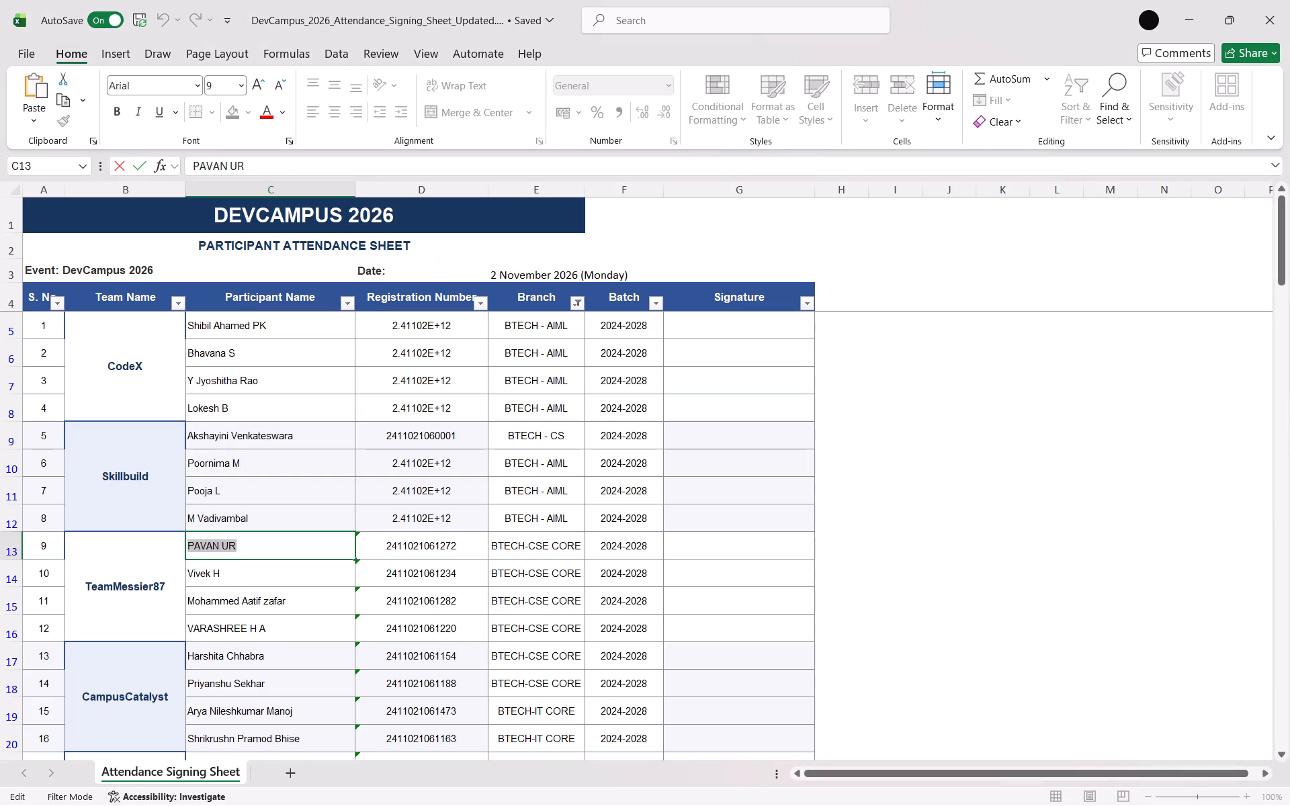
{"action": "double_click", "coordinate": [438, 545]}
{"action": "key", "text": "ctrl+a"}
{"action": "key", "text": "ctrl+c"}
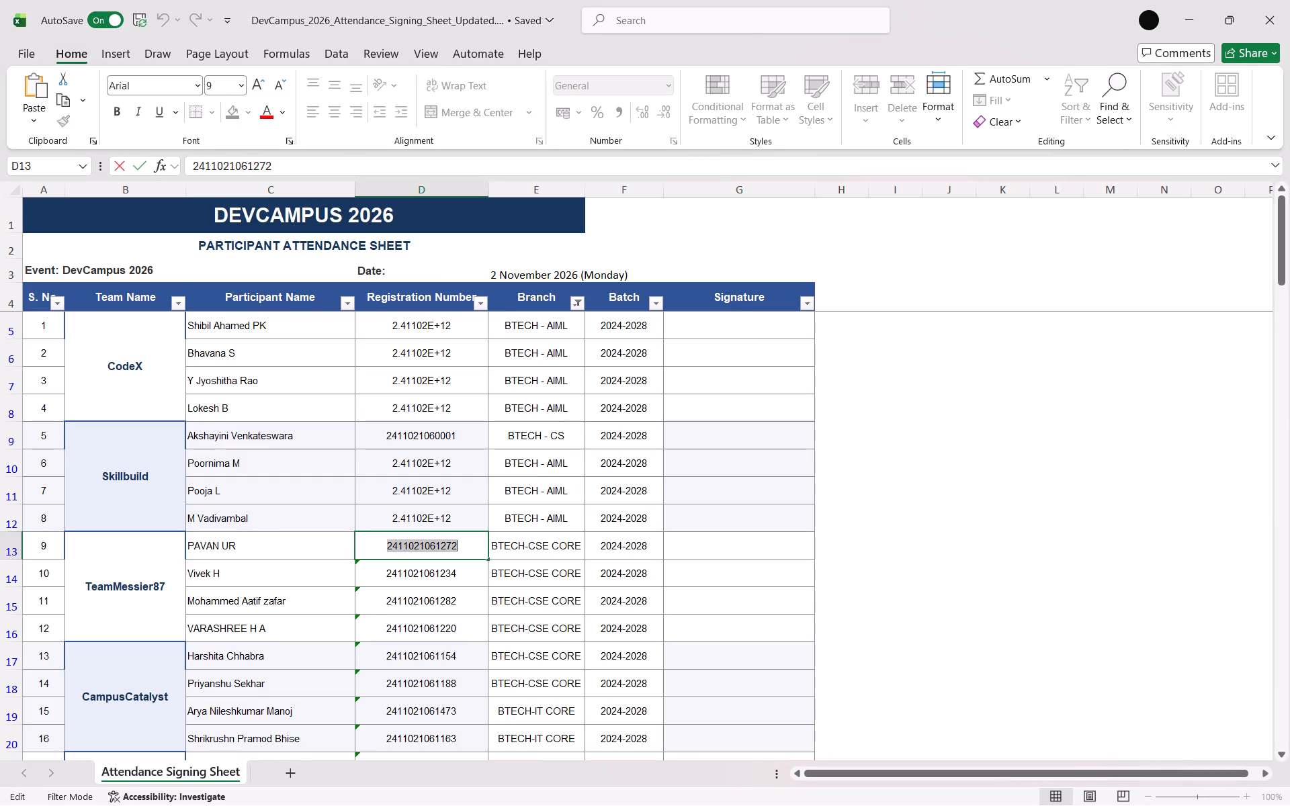
{"action": "key", "text": "alt+Tab"}
{"action": "key", "text": "ctrl+v"}
{"action": "key", "text": "comma"}
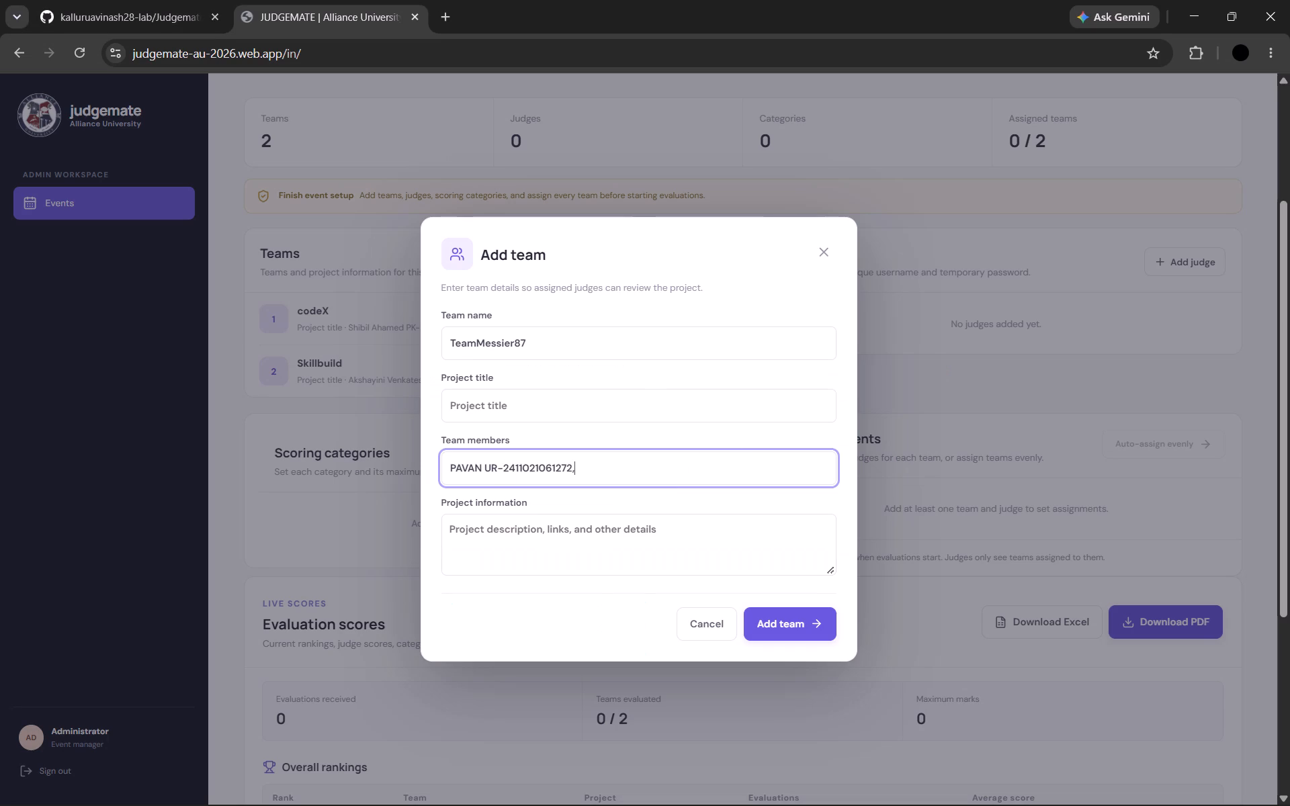
Copy the second TeamMessier87 participant's name from the Excel sheet into JudgeMate's Team members field, followed by a hyphen.
{"action": "key", "text": "alt+Tab"}
{"action": "double_click", "coordinate": [257, 580]}
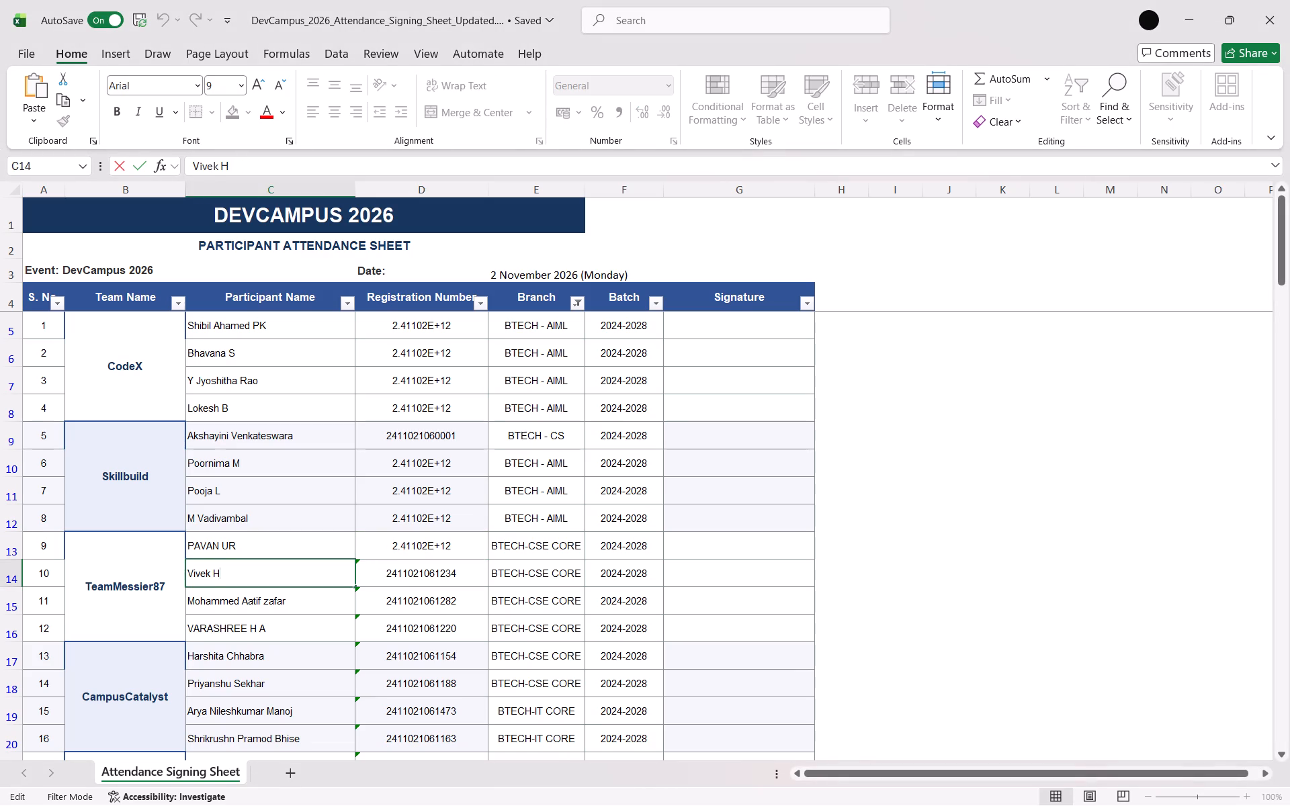
{"action": "key", "text": "ctrl+a"}
{"action": "key", "text": "ctrl+c"}
{"action": "key", "text": "alt+Tab"}
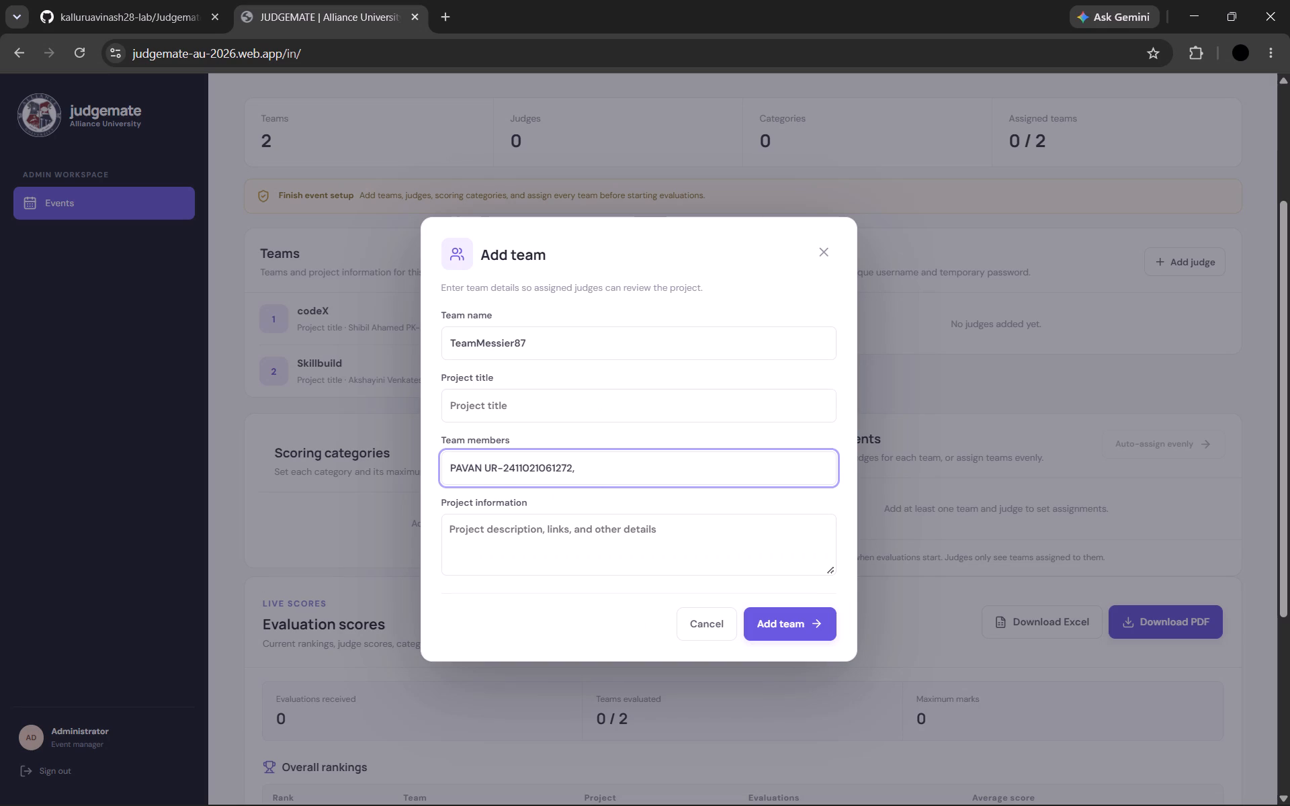
{"action": "key", "text": "ctrl+v"}
{"action": "key", "text": "minus"}
Copy the second TeamMessier87 participant's registration number from Excel into JudgeMate's Team members field after the hyphen, followed by a comma.
{"action": "key", "text": "alt+Tab"}
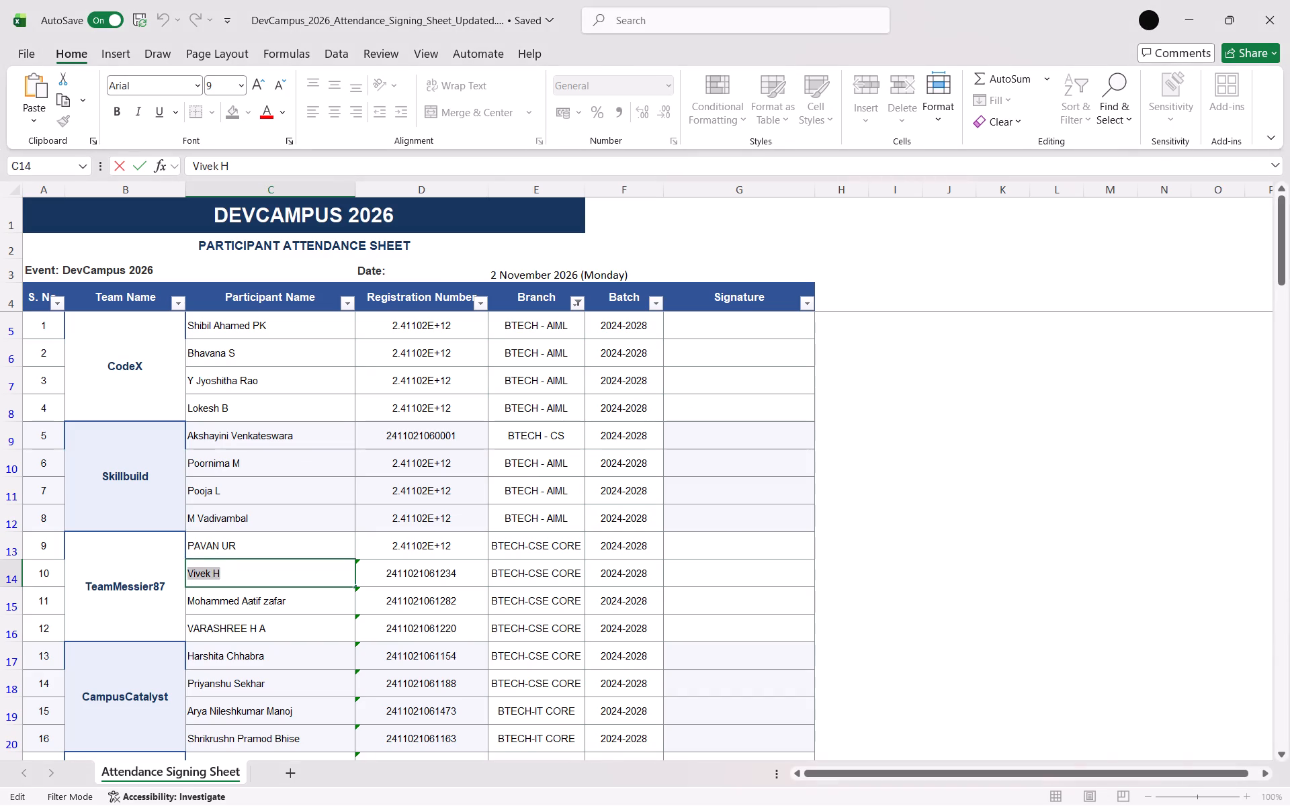
{"action": "double_click", "coordinate": [435, 572]}
{"action": "key", "text": "ctrl+a"}
{"action": "key", "text": "ctrl+c"}
{"action": "key", "text": "alt+Tab"}
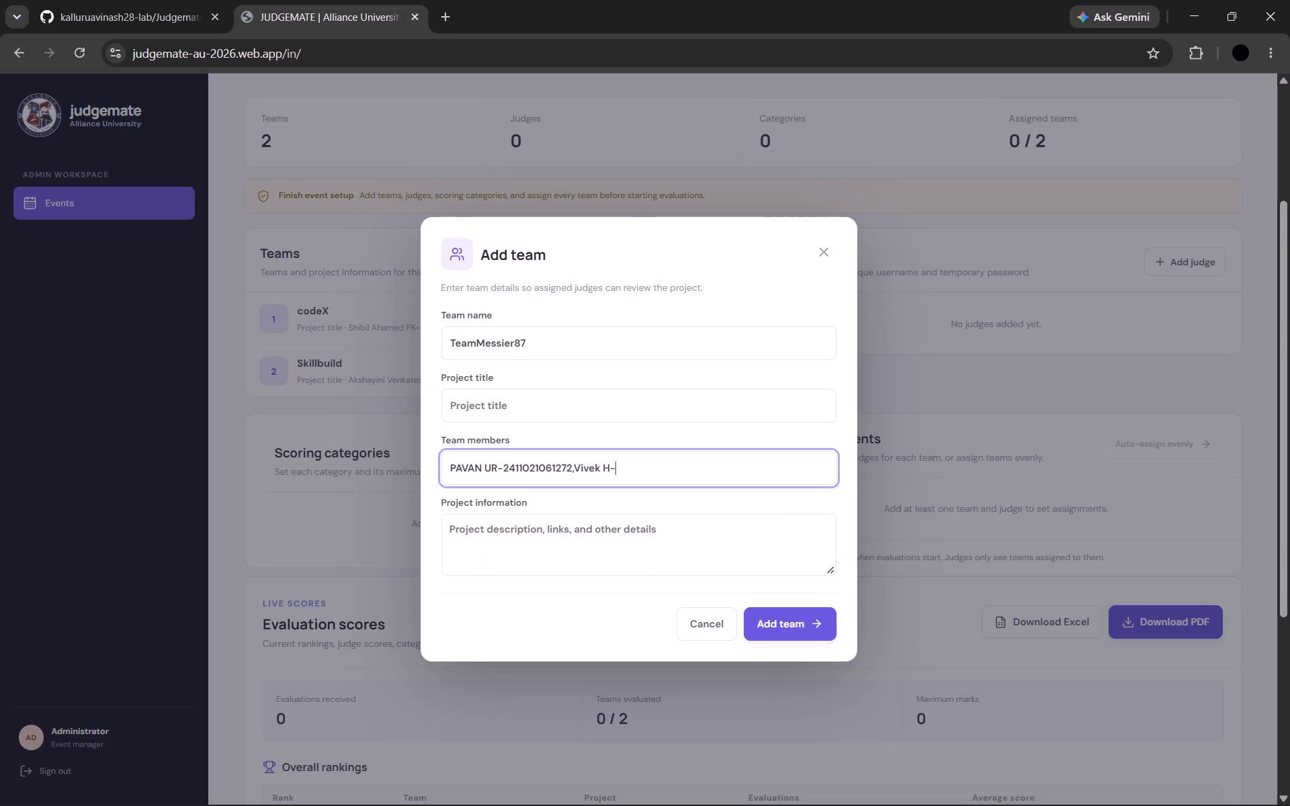
{"action": "key", "text": "ctrl+v"}
{"action": "key", "text": "comma"}
Copy the third TeamMessier87 participant's name from the Excel sheet into JudgeMate's Team members field, followed by a hyphen.
{"action": "key", "text": "alt+Tab"}
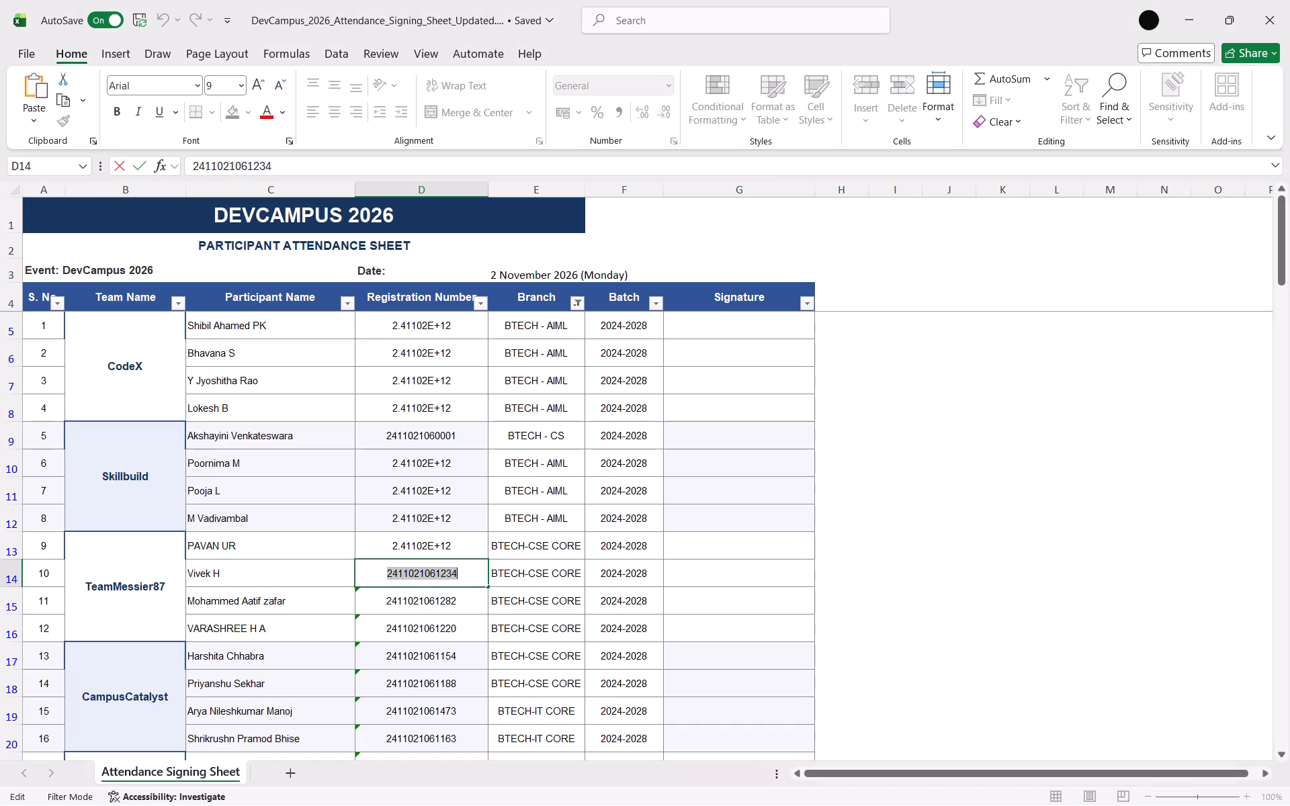
{"action": "double_click", "coordinate": [259, 603]}
{"action": "key", "text": "ctrl+a"}
{"action": "key", "text": "ctrl+c"}
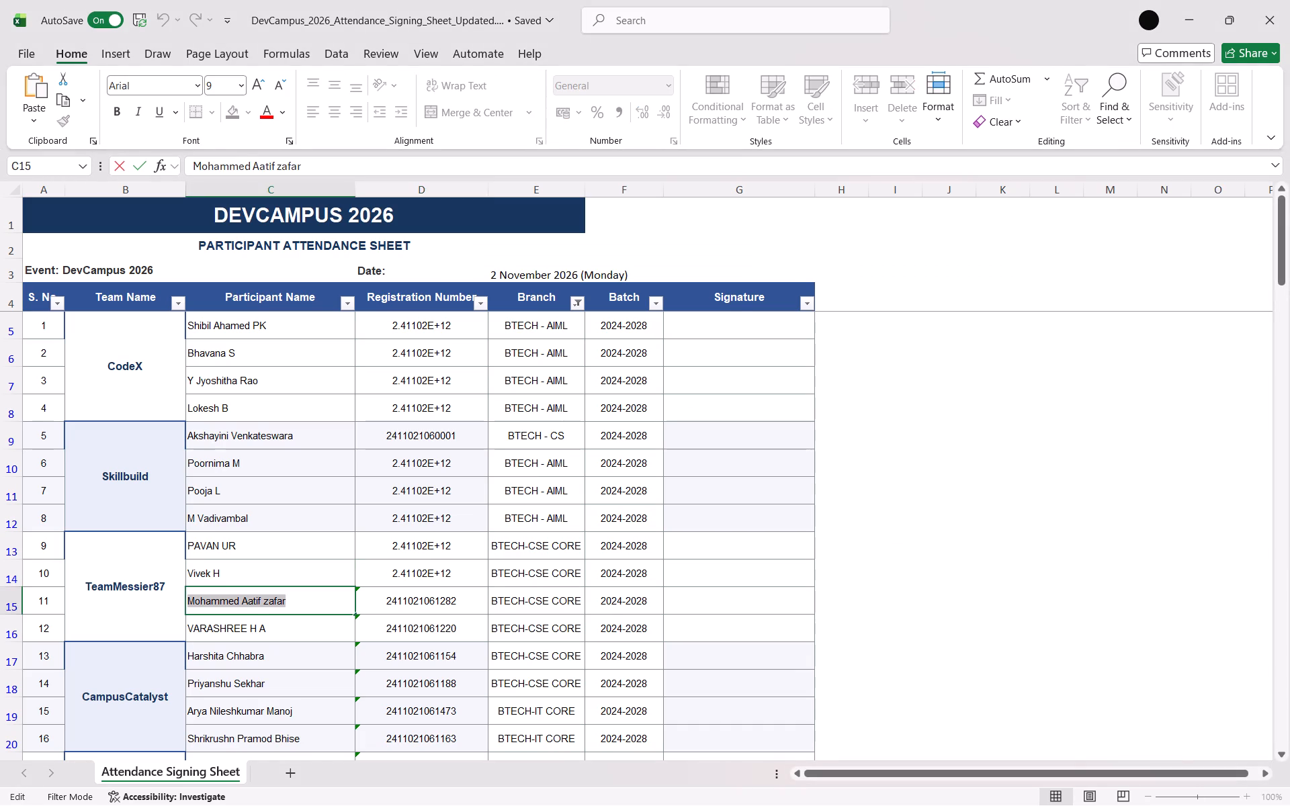
{"action": "key", "text": "alt+Tab"}
{"action": "key", "text": "ctrl+v"}
{"action": "key", "text": "minus"}
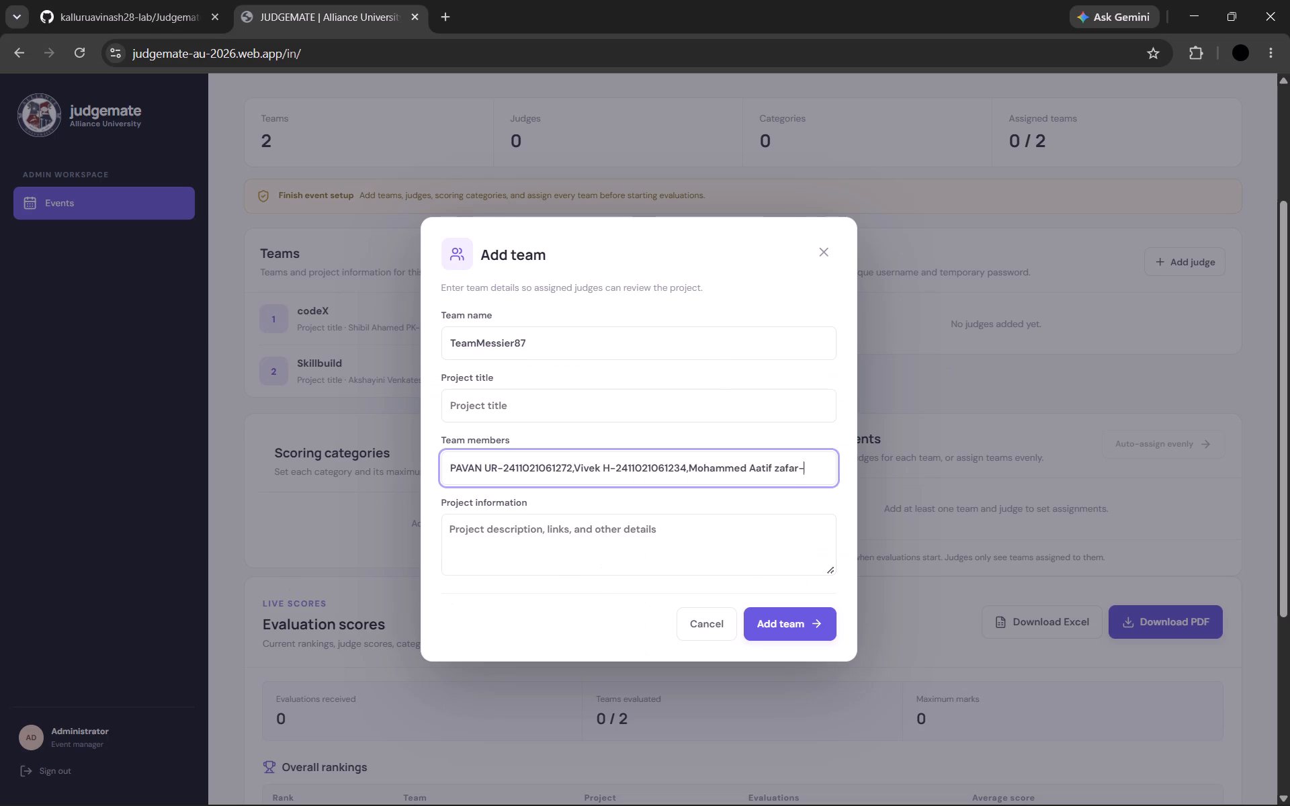
Copy the third TeamMessier87 participant's registration number from Excel into JudgeMate's Team members field after the hyphen, followed by a comma.
{"action": "key", "text": "alt+Tab"}
{"action": "double_click", "coordinate": [435, 600]}
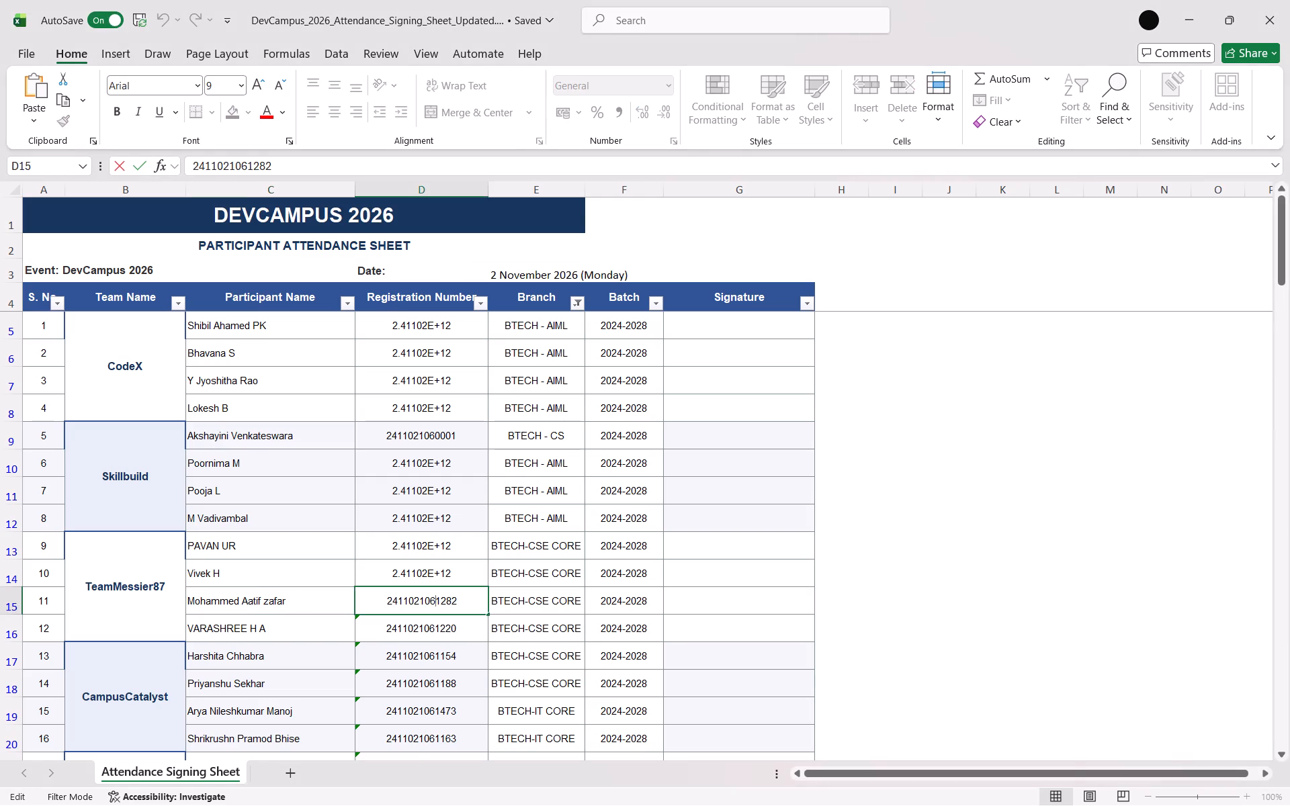
{"action": "key", "text": "ctrl+a"}
{"action": "key", "text": "ctrl+c"}
{"action": "key", "text": "alt+Tab"}
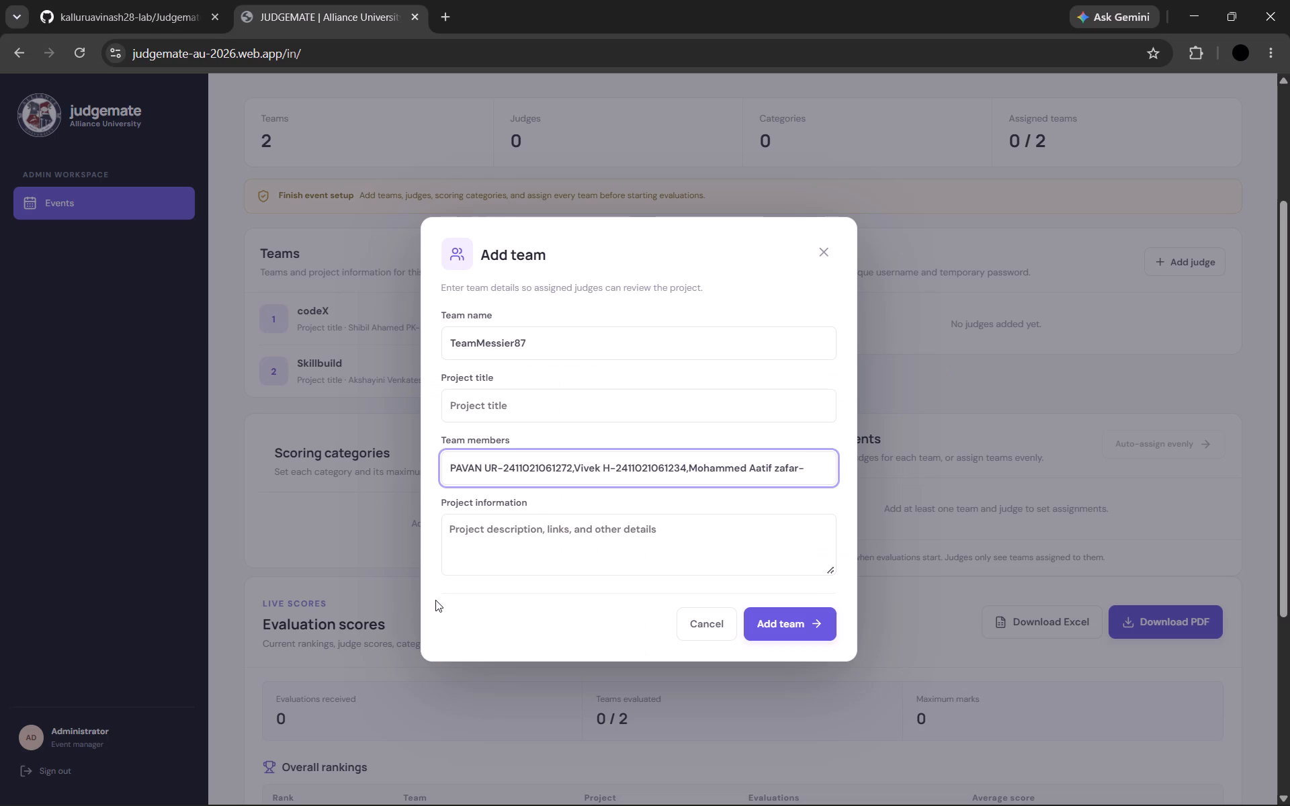
{"action": "key", "text": "ctrl+v"}
{"action": "key", "text": "comma"}
Copy the fourth TeamMessier87 participant's name from the Excel sheet into JudgeMate's Team members field, followed by a hyphen.
{"action": "key", "text": "alt+Tab"}
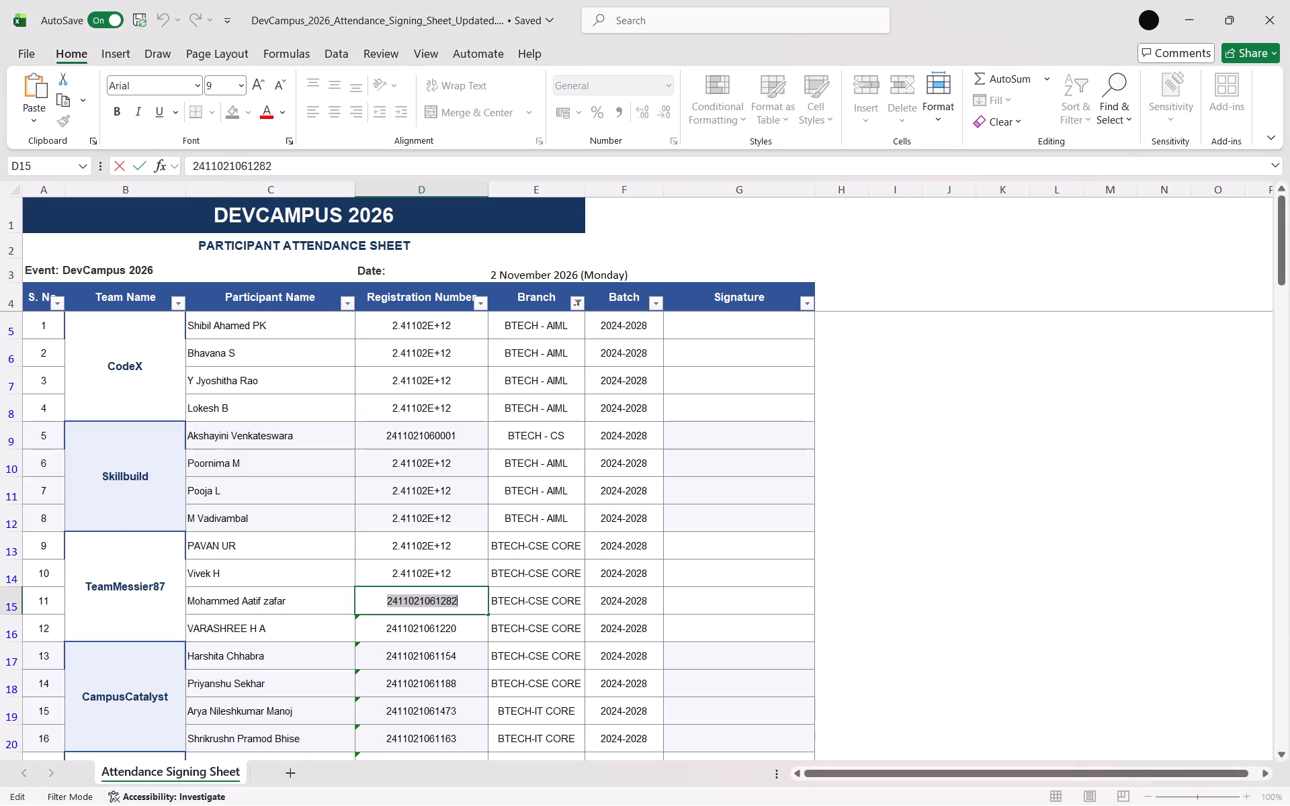
{"action": "double_click", "coordinate": [222, 625]}
{"action": "key", "text": "ctrl+a"}
{"action": "key", "text": "ctrl+c"}
{"action": "key", "text": "alt+Tab"}
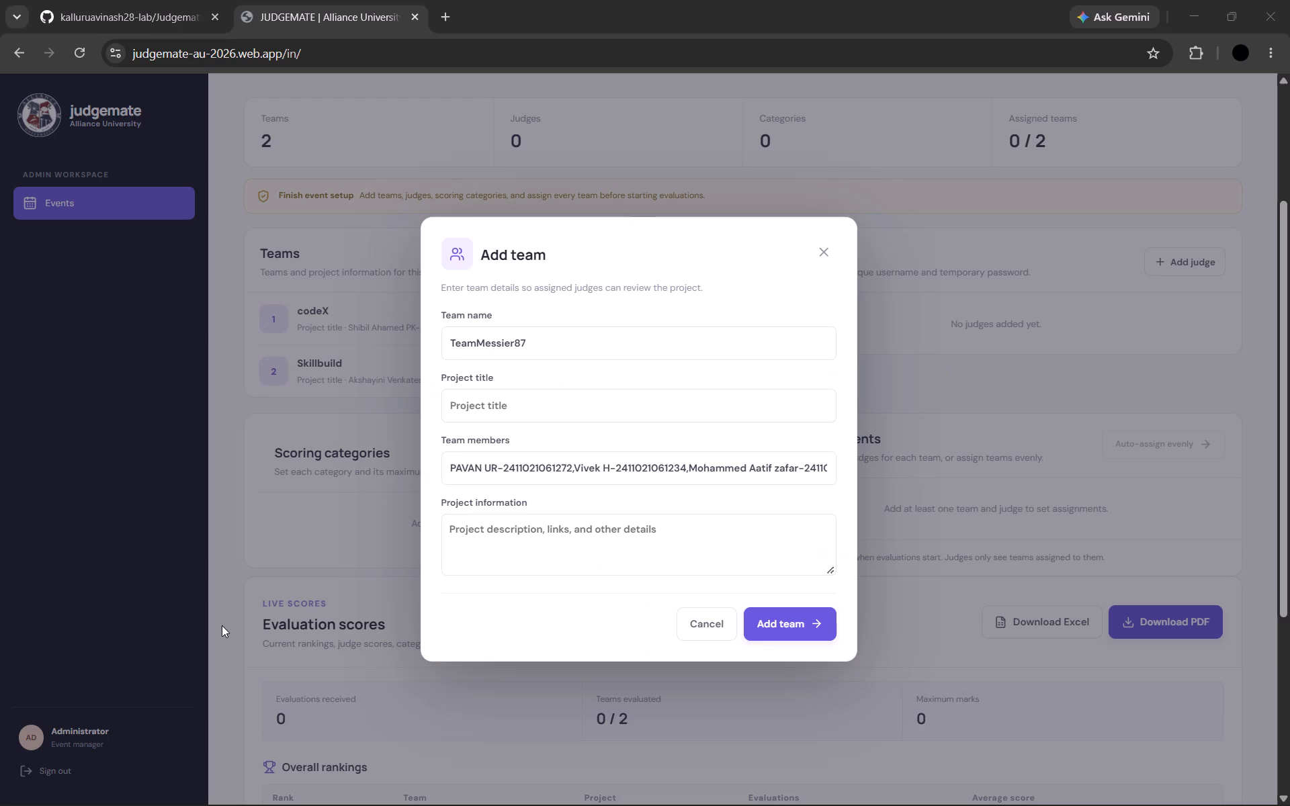
{"action": "key", "text": "ctrl+v"}
{"action": "key", "text": "minus"}
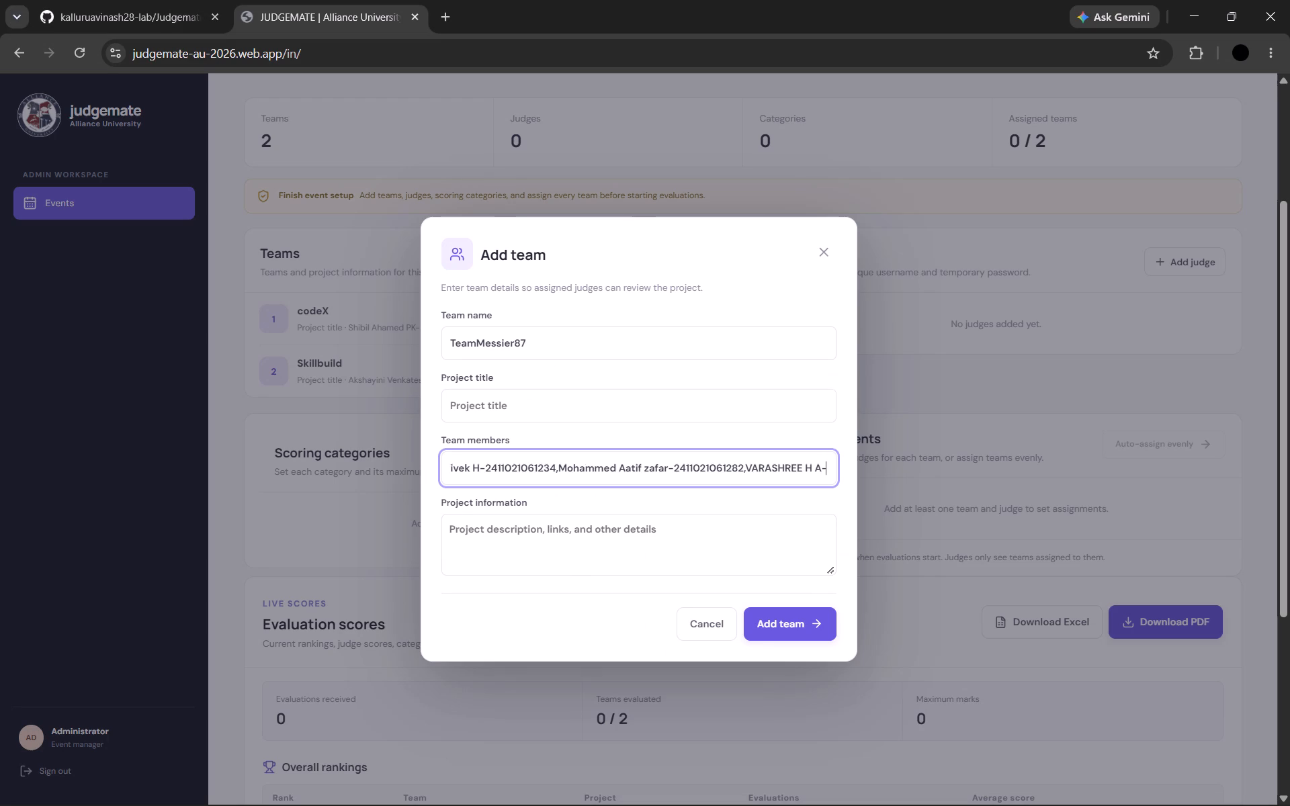
Copy the fourth TeamMessier87 participant's registration number from Excel to the end of JudgeMate's Team members field and add the team.
{"action": "key", "text": "alt+Tab"}
{"action": "double_click", "coordinate": [425, 633]}
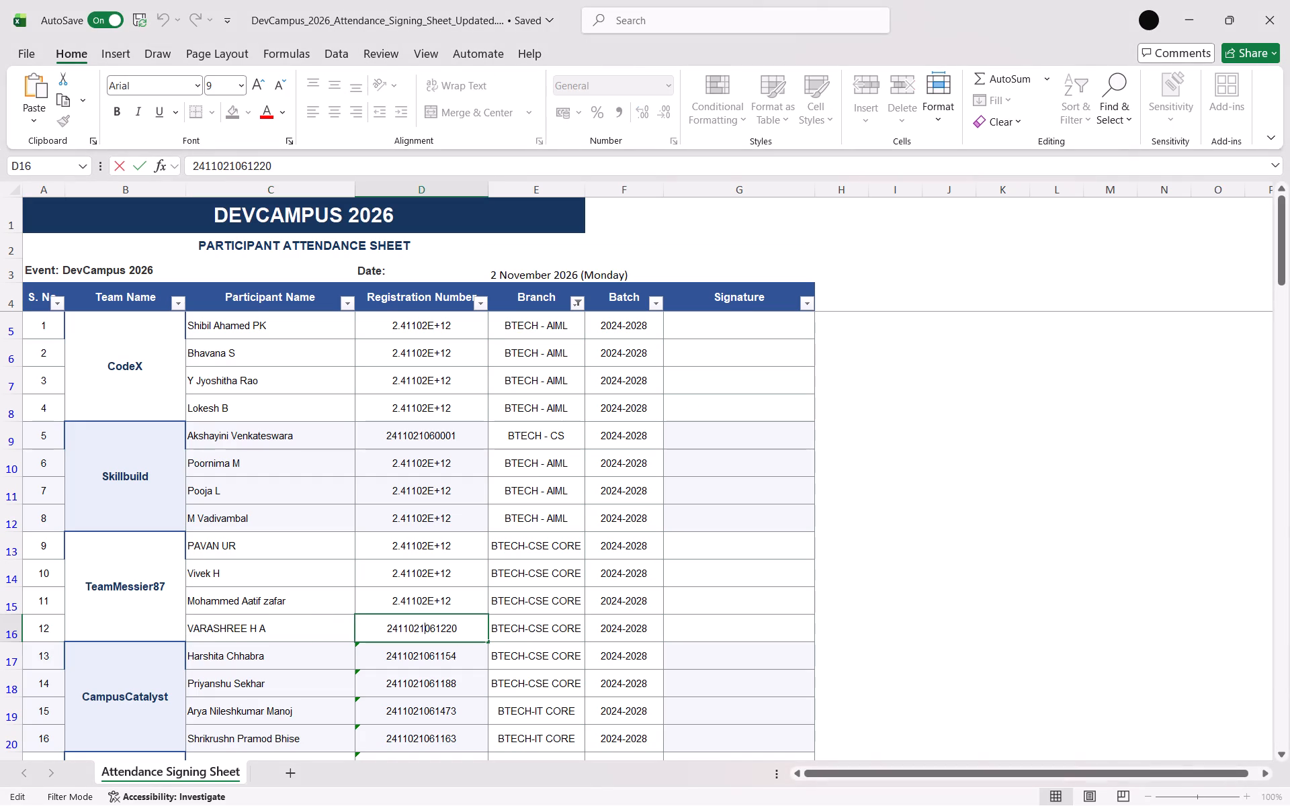
{"action": "key", "text": "ctrl+a"}
{"action": "key", "text": "ctrl+c"}
{"action": "key", "text": "alt+Tab"}
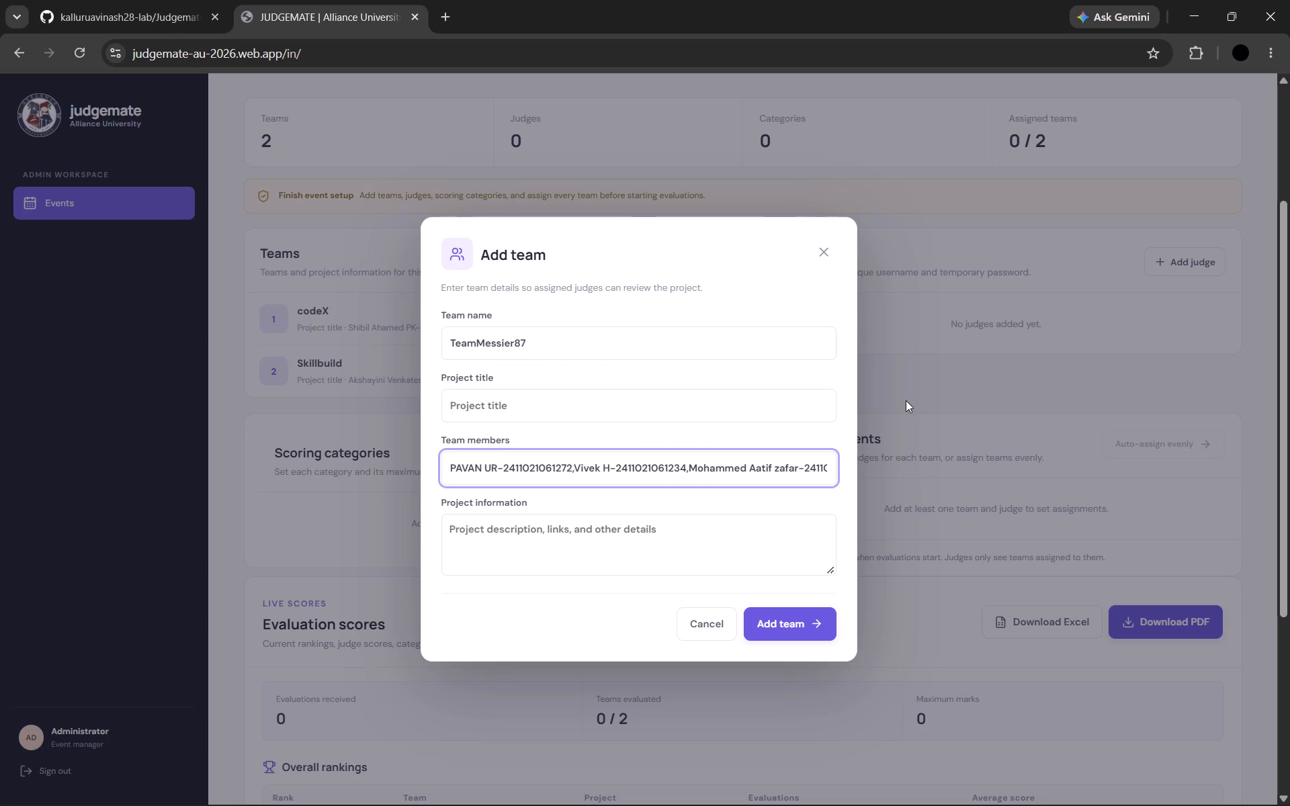
{"action": "key", "text": "ctrl+v"}
{"action": "left_click", "coordinate": [800, 625]}
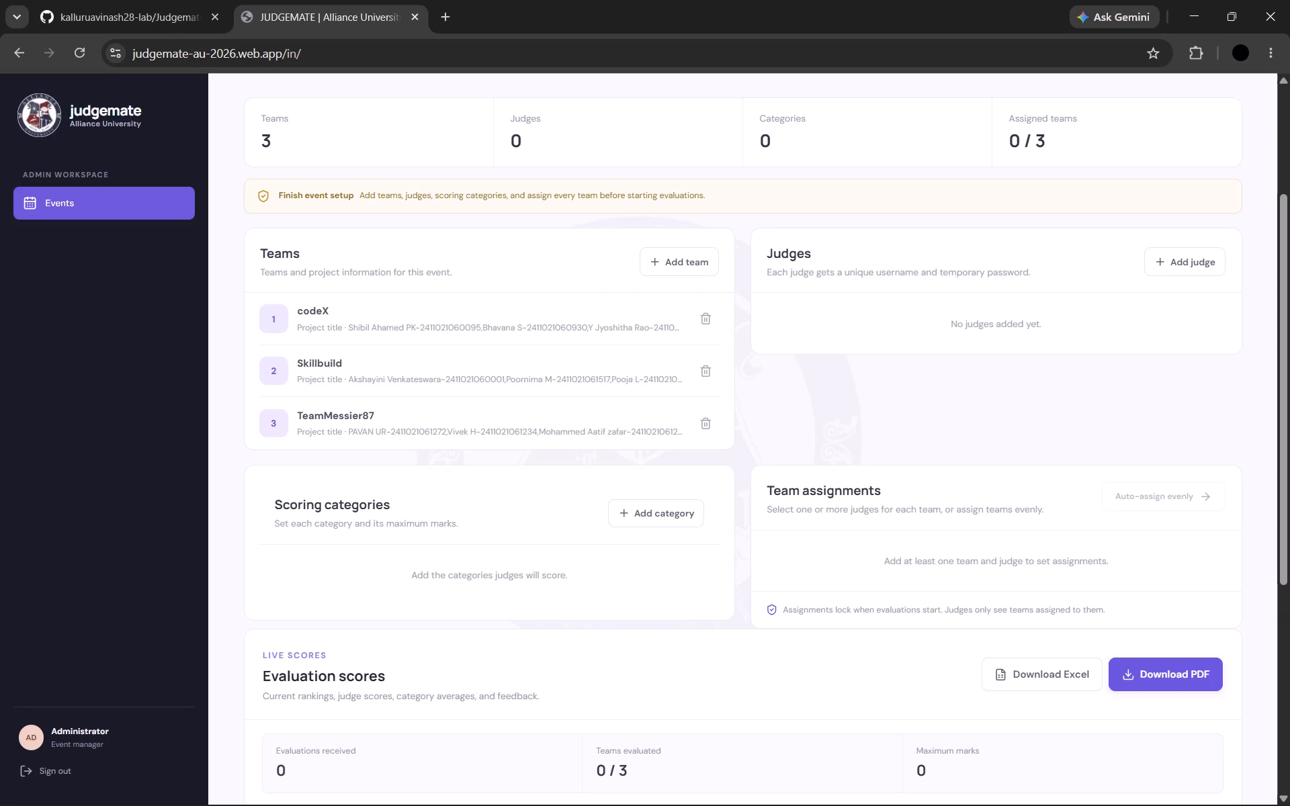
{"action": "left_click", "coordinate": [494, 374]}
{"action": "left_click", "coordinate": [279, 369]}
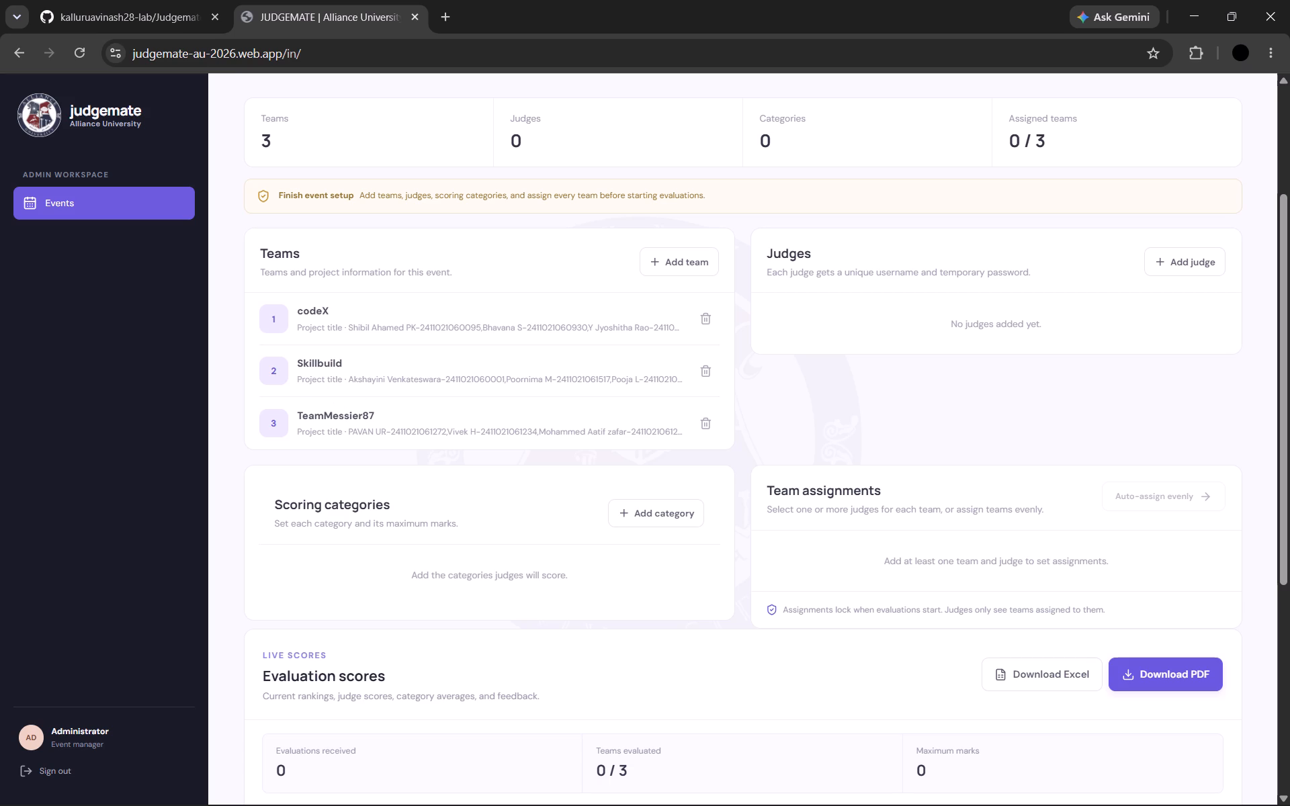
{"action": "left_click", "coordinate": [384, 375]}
Start a new team entry in the event's Teams section.
{"action": "left_click", "coordinate": [380, 429]}
{"action": "left_click", "coordinate": [505, 403]}
{"action": "left_click", "coordinate": [658, 246]}
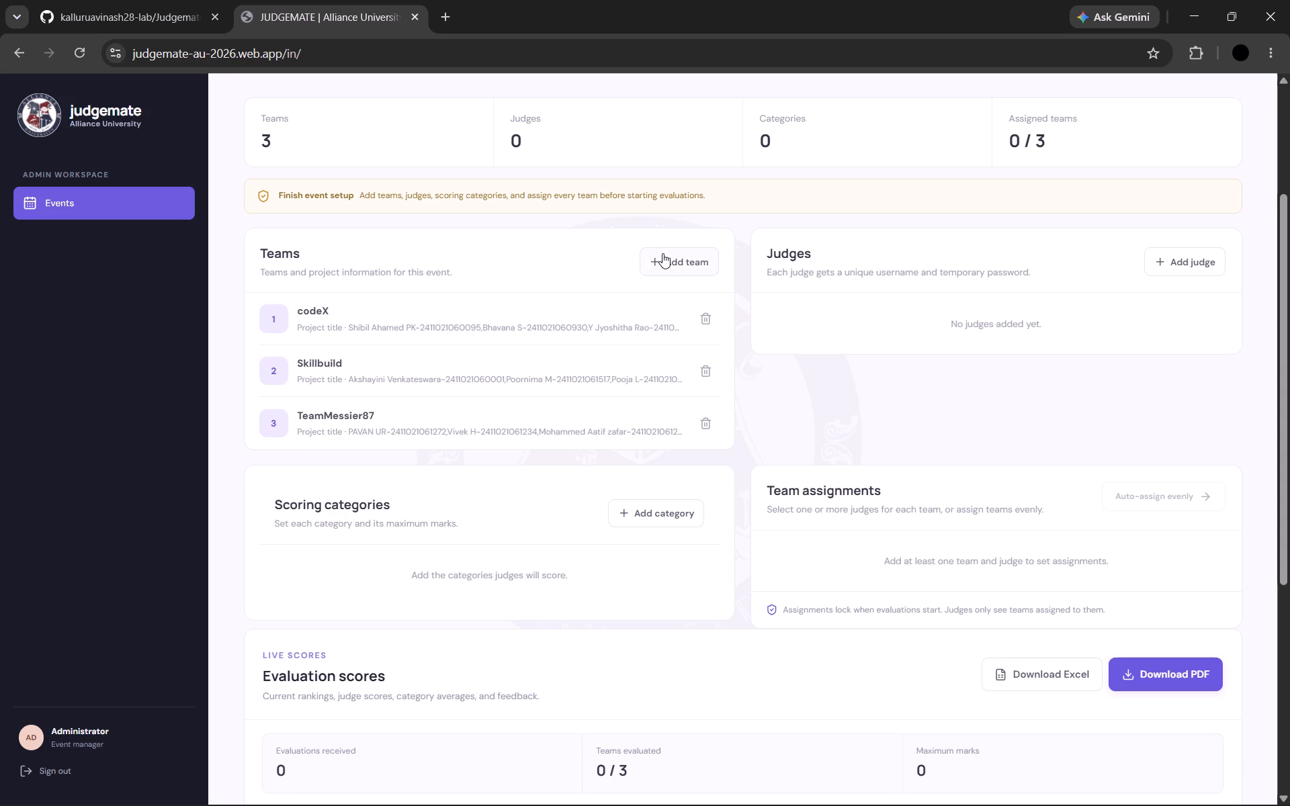
{"action": "left_click", "coordinate": [664, 254]}
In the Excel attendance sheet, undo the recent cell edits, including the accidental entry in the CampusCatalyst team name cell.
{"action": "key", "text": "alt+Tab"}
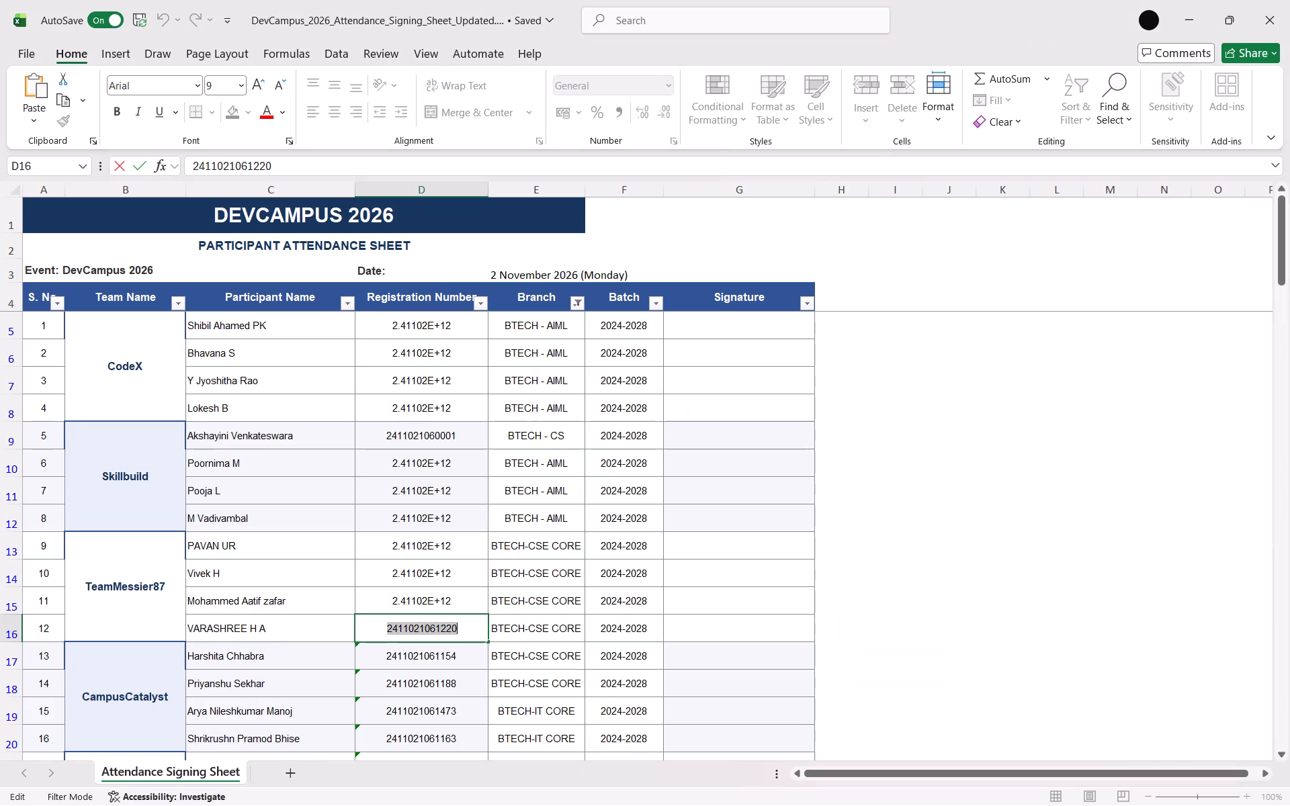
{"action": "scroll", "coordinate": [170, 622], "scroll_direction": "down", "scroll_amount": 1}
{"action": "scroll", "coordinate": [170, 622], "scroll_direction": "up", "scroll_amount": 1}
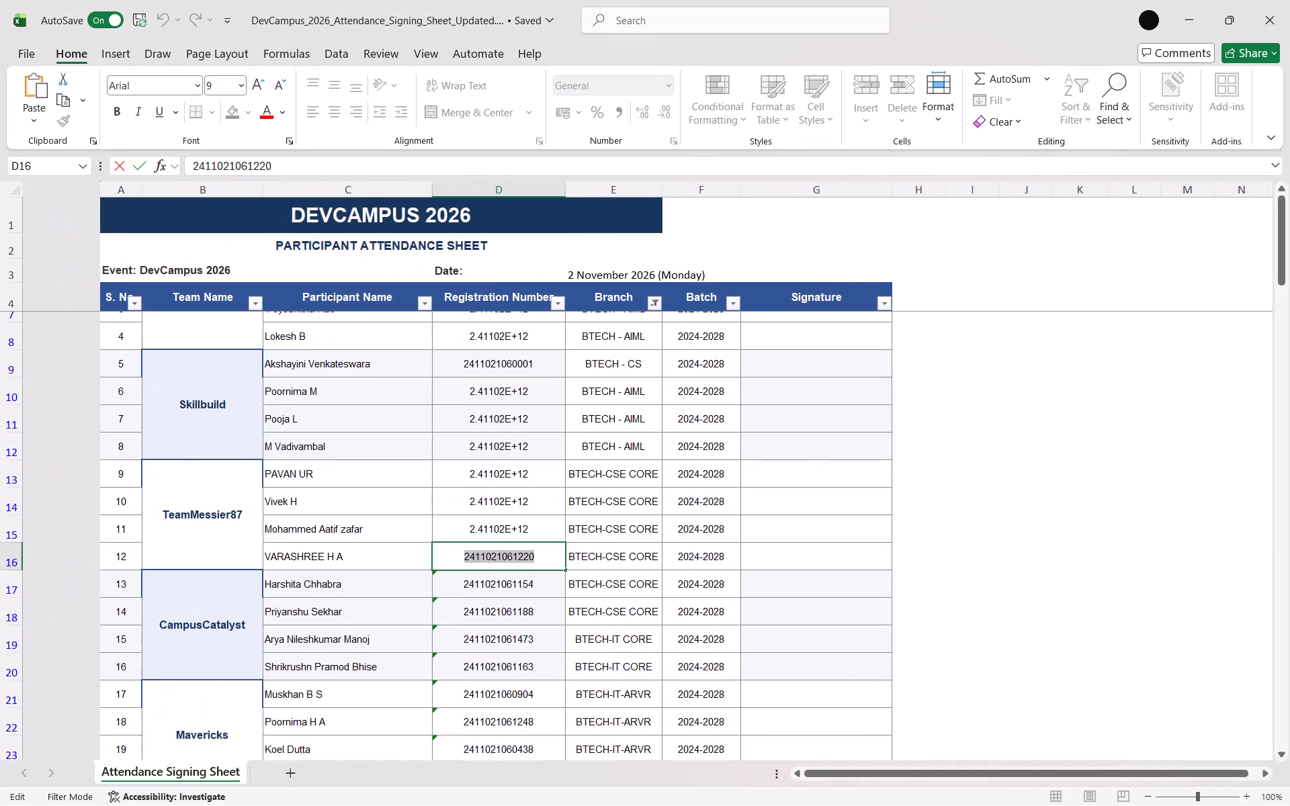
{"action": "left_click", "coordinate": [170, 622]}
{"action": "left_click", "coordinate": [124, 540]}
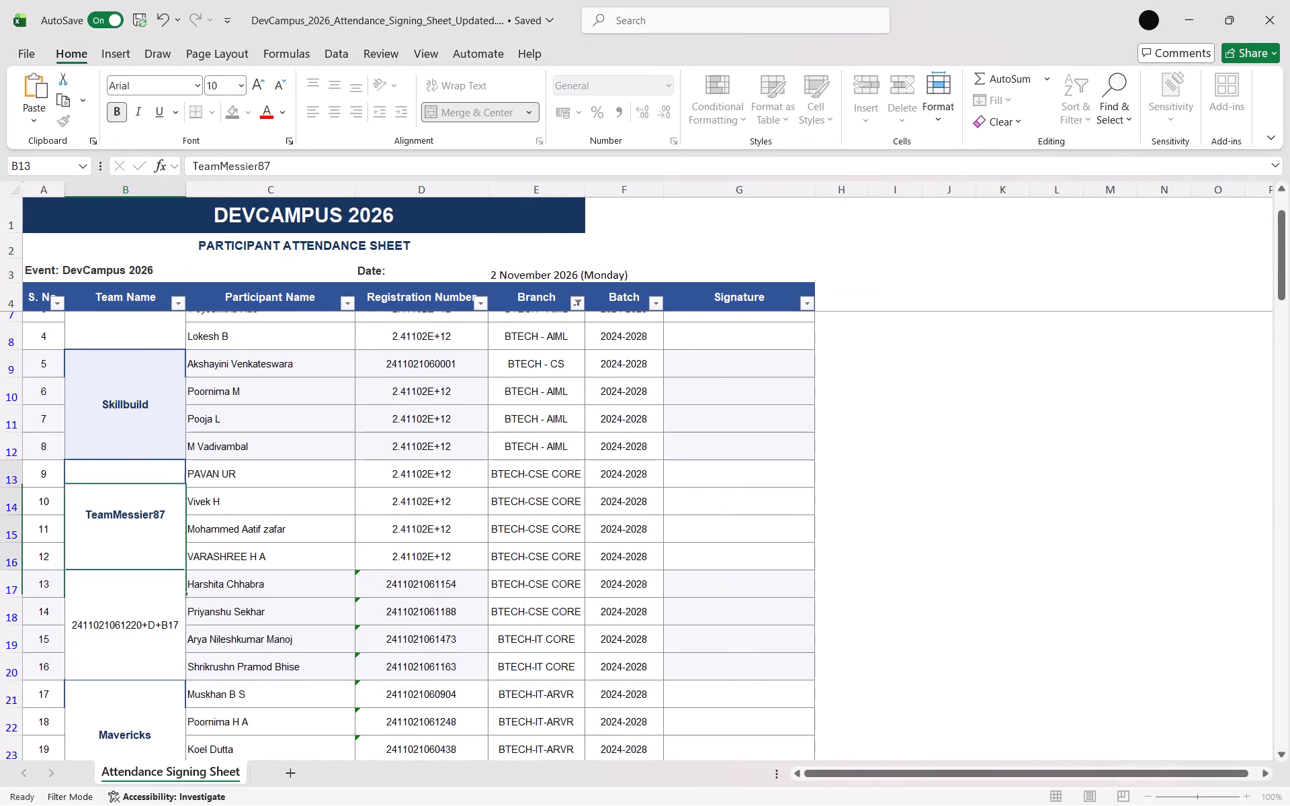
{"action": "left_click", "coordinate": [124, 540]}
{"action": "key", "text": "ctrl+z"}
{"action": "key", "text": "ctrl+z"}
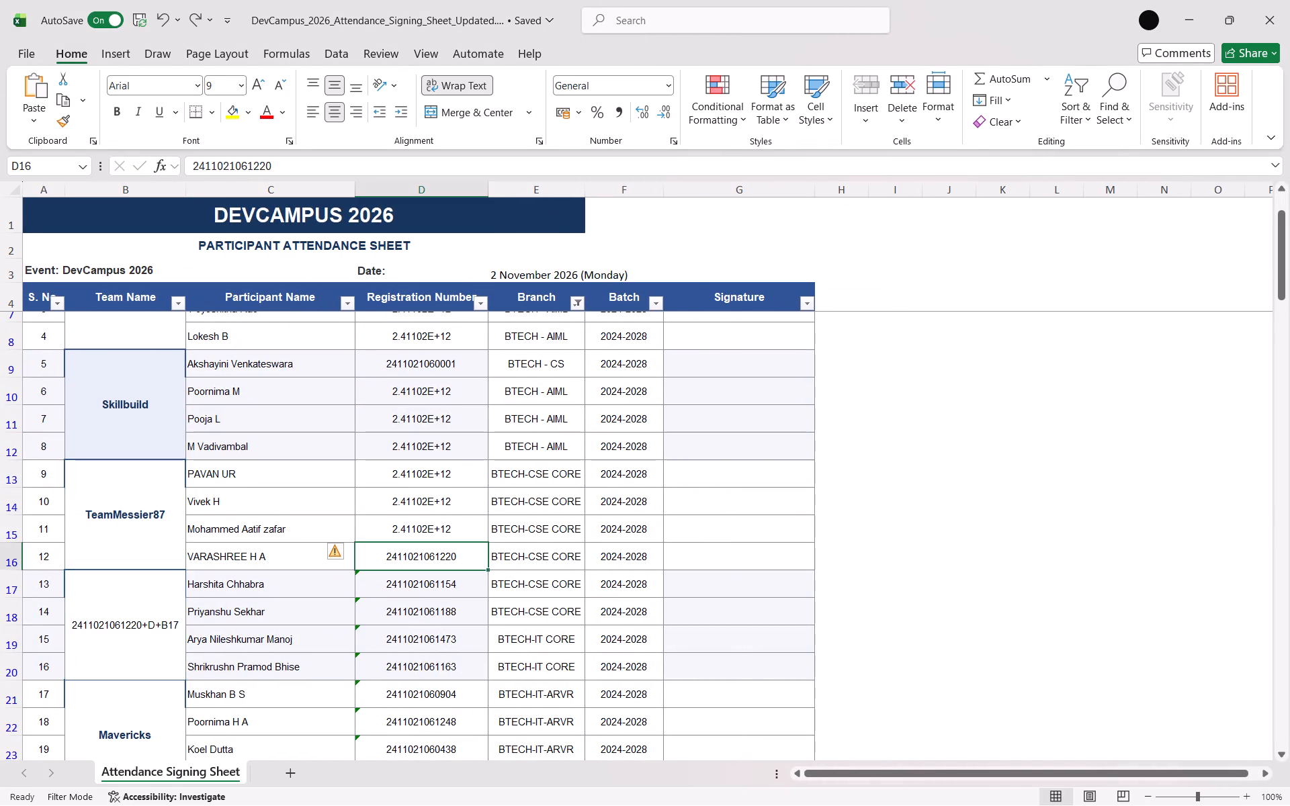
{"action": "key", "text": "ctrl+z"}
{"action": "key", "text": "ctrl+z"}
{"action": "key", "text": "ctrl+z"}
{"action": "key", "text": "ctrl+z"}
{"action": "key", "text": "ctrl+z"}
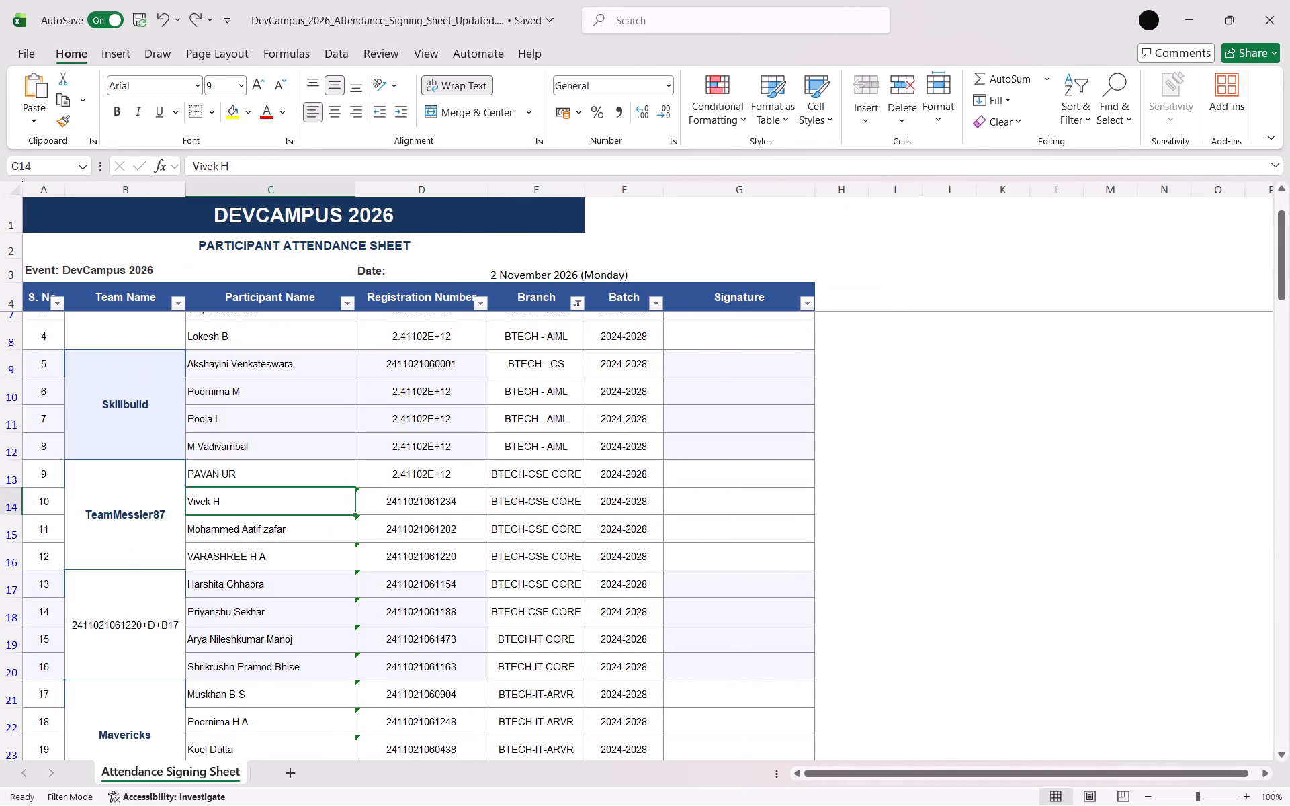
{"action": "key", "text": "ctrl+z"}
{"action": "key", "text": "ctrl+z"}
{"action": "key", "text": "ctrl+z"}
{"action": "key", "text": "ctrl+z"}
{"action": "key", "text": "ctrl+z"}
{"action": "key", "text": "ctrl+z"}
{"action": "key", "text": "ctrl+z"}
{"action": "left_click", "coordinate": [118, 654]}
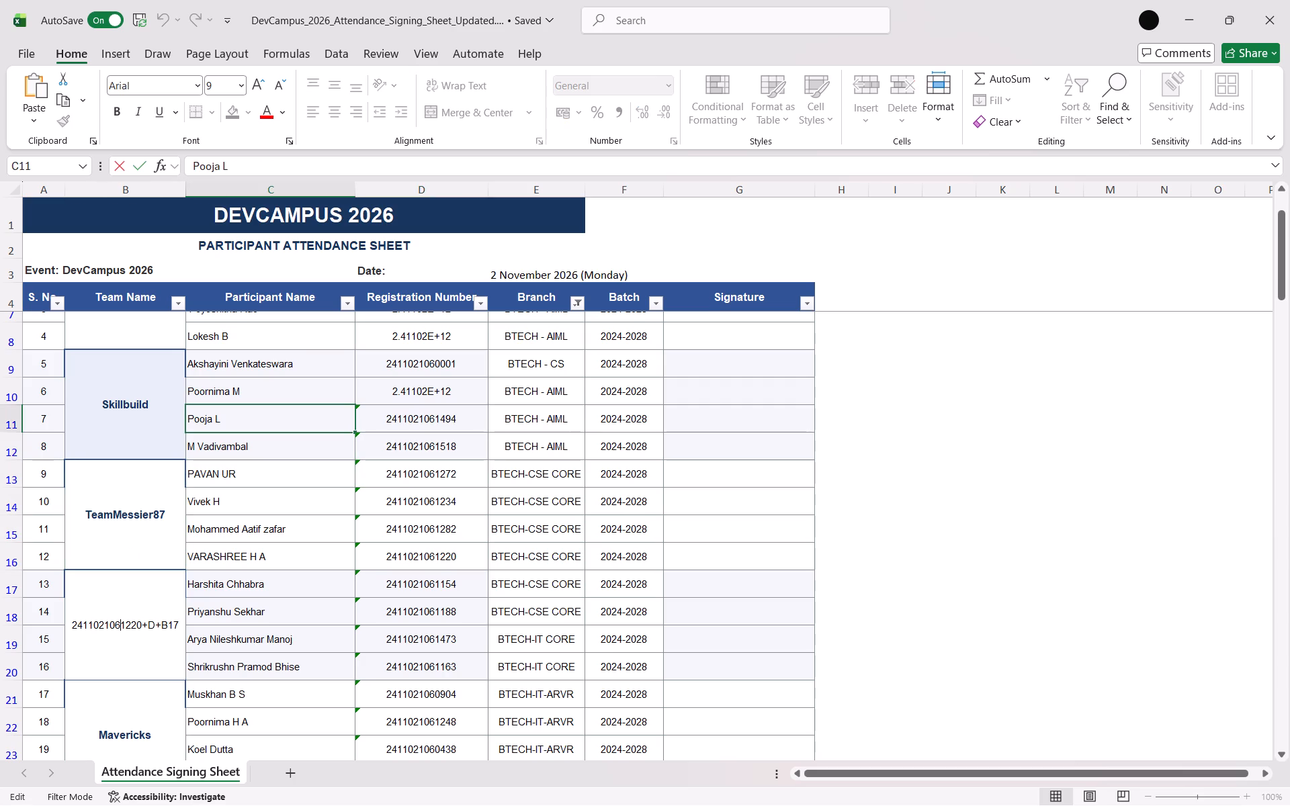
Close the attendance workbook and reopen DevCampus_2026_Attendance_Signing_Sheet_Updated.xlsx from the desktop.
{"action": "left_click", "coordinate": [1289, 0]}
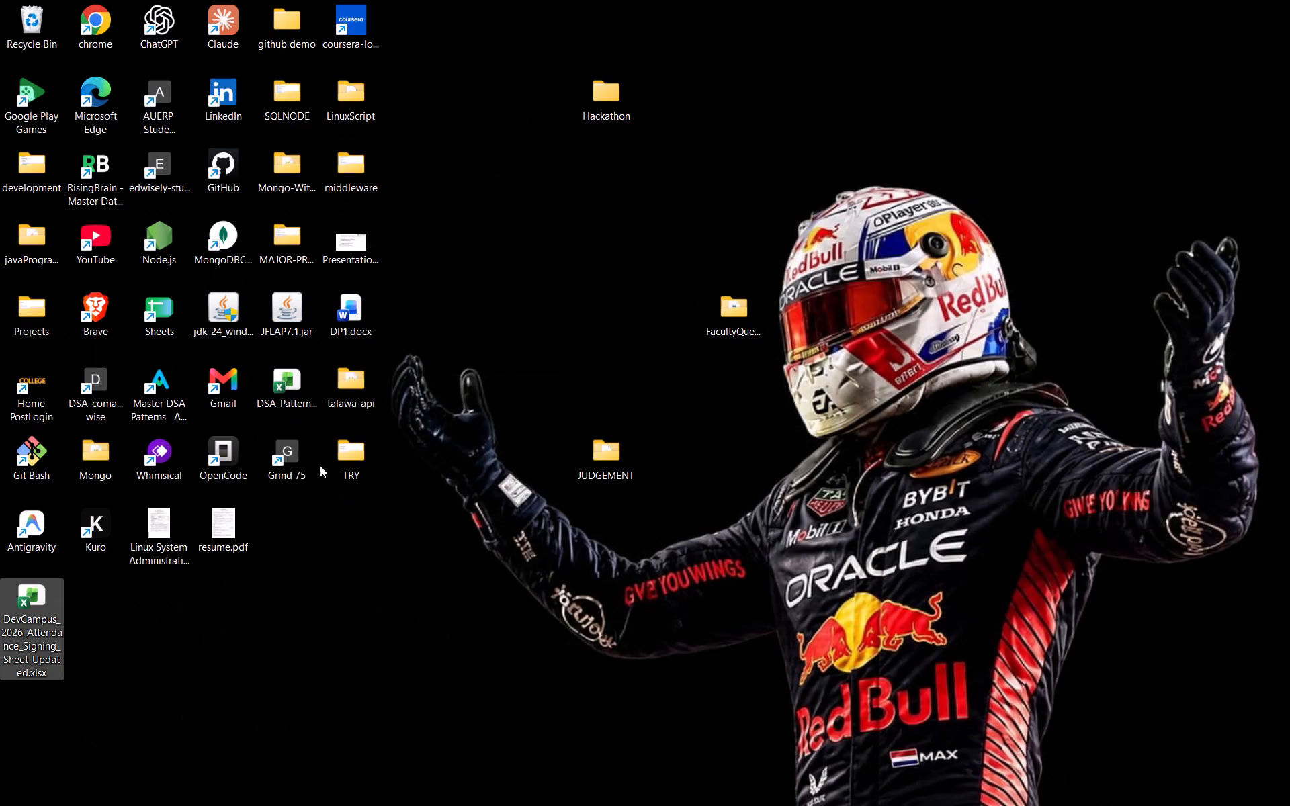
{"action": "double_click", "coordinate": [21, 612]}
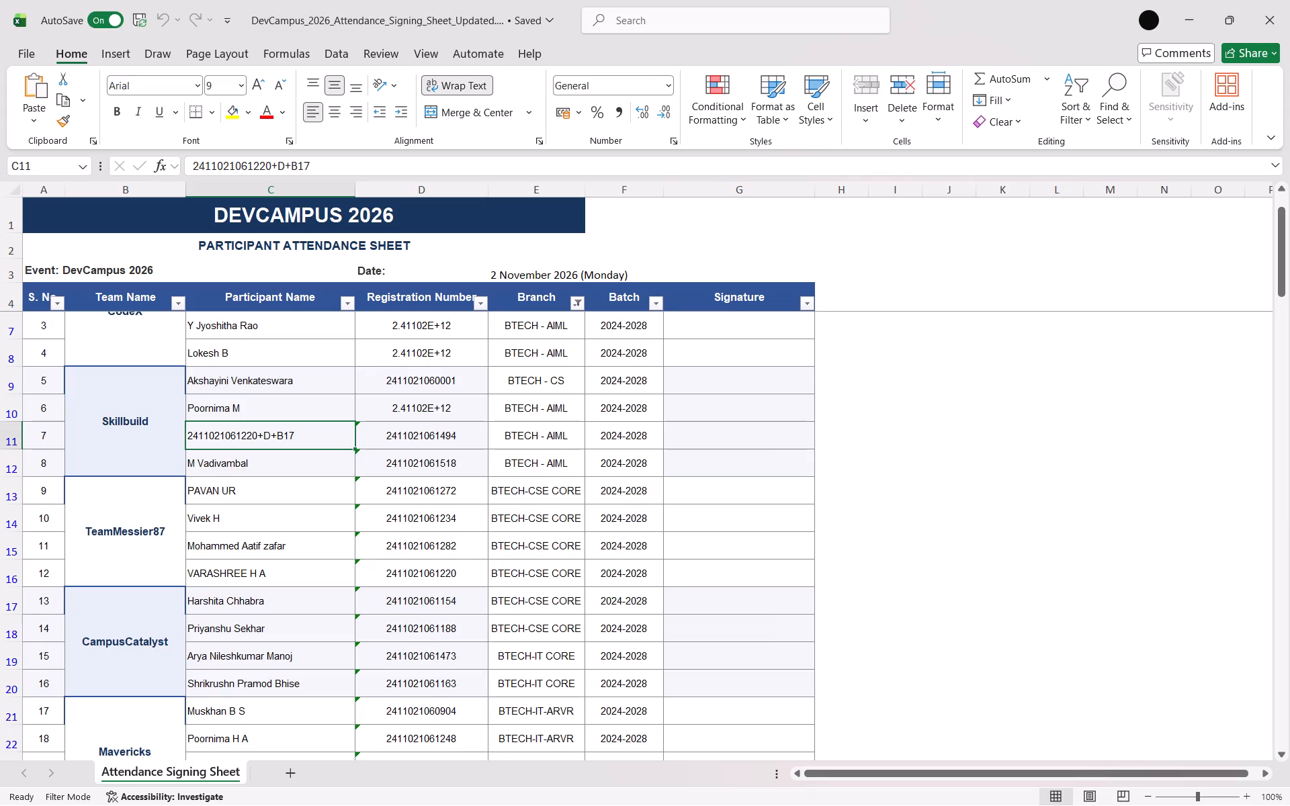
Examine the team rows in the reopened attendance sheet and compare them with JudgeMate's blank Add team form.
{"action": "scroll", "coordinate": [129, 453], "scroll_direction": "up", "scroll_amount": 1}
{"action": "scroll", "coordinate": [129, 453], "scroll_direction": "down", "scroll_amount": 2}
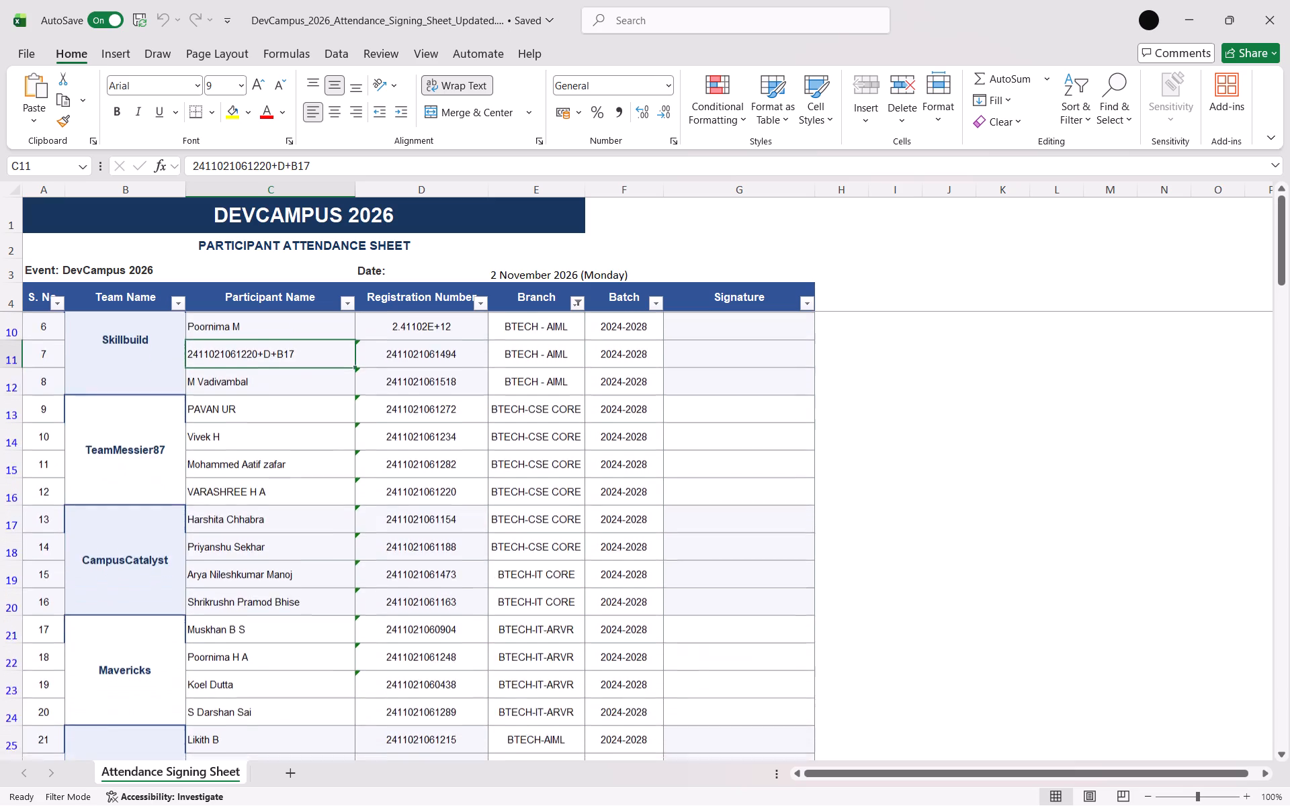
{"action": "key", "text": "alt+Tab"}
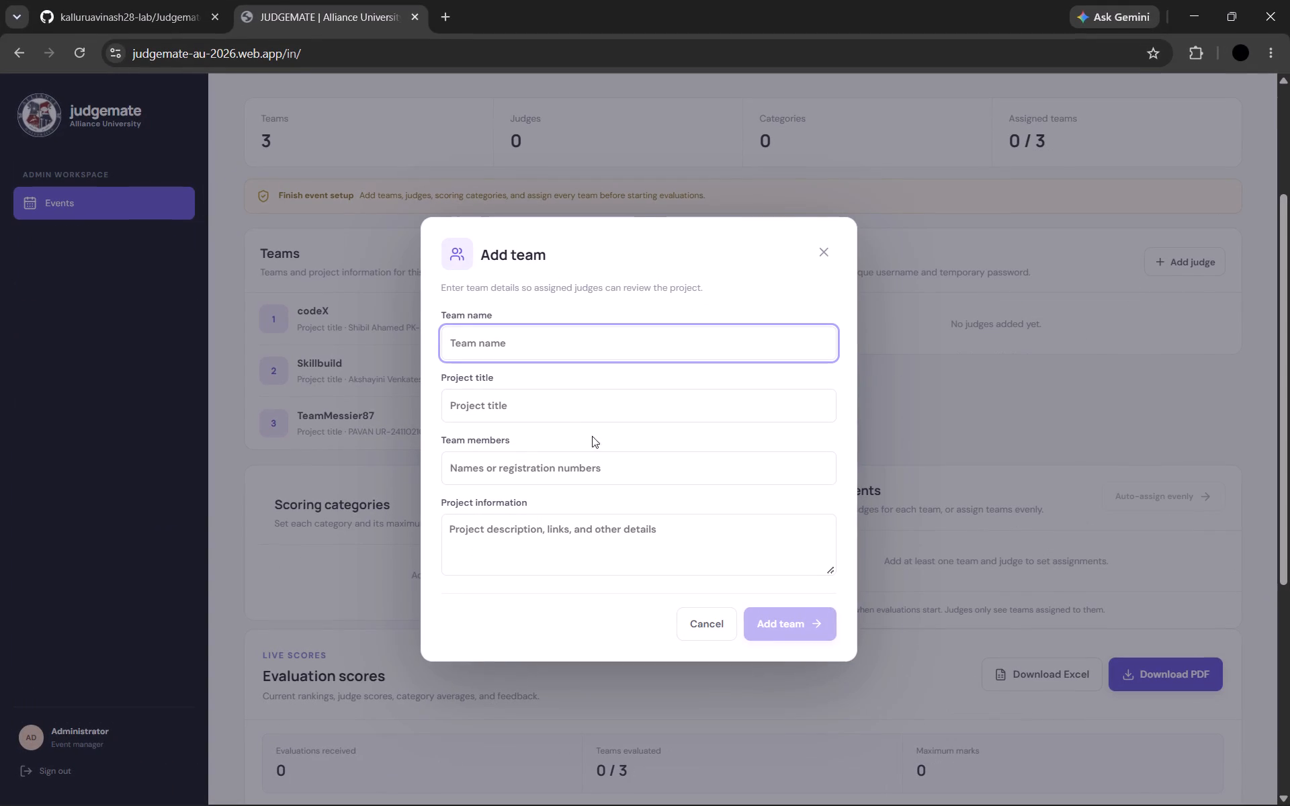
{"action": "key", "text": "alt+Tab"}
{"action": "scroll", "coordinate": [138, 613], "scroll_direction": "up", "scroll_amount": 1}
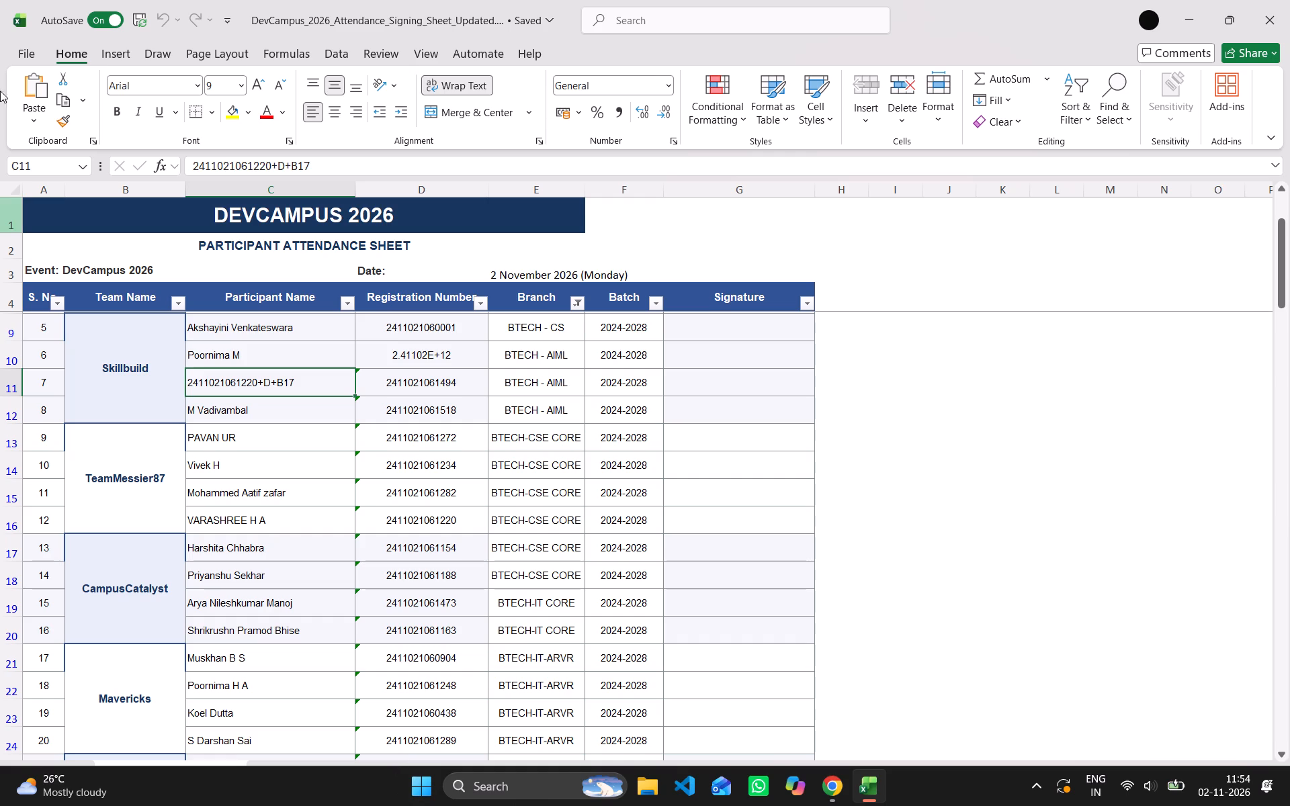
{"action": "scroll", "coordinate": [204, 347], "scroll_direction": "up", "scroll_amount": 4}
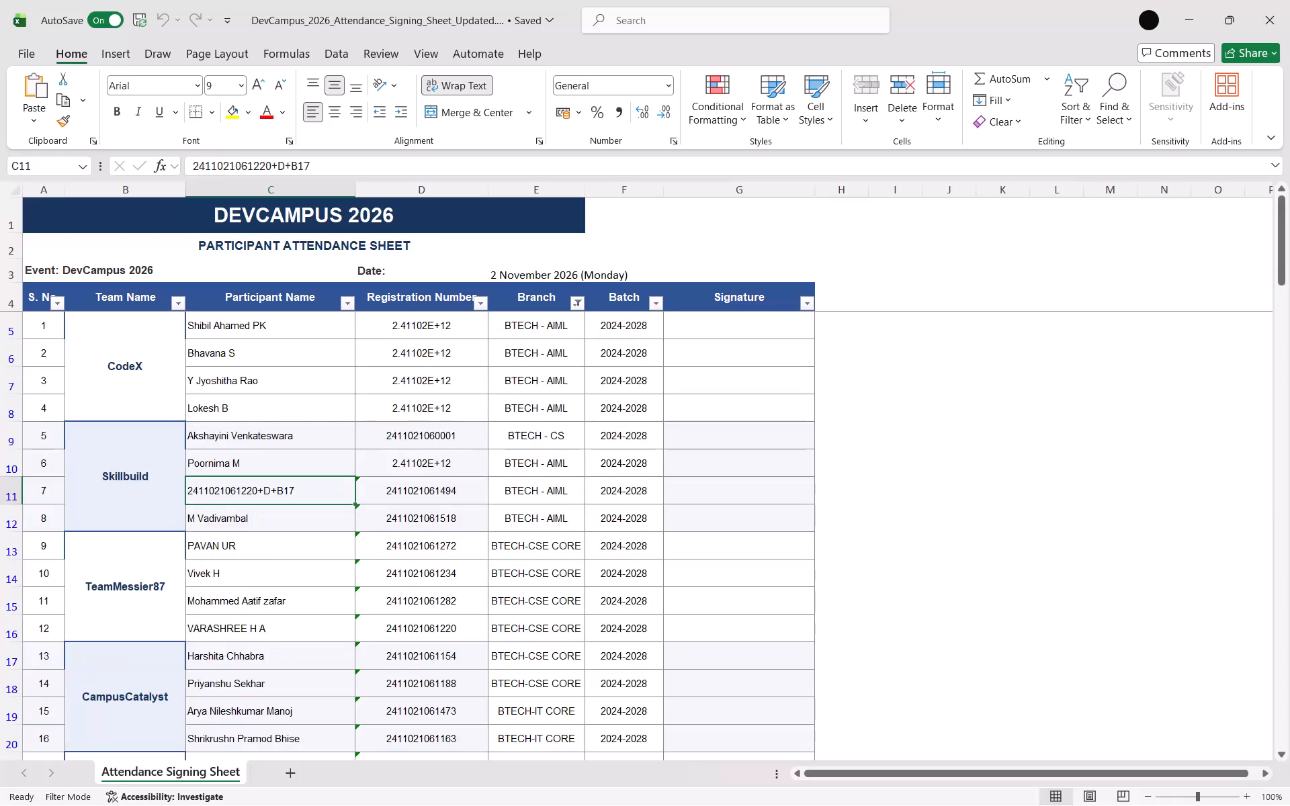
{"action": "key", "text": "alt+Tab"}
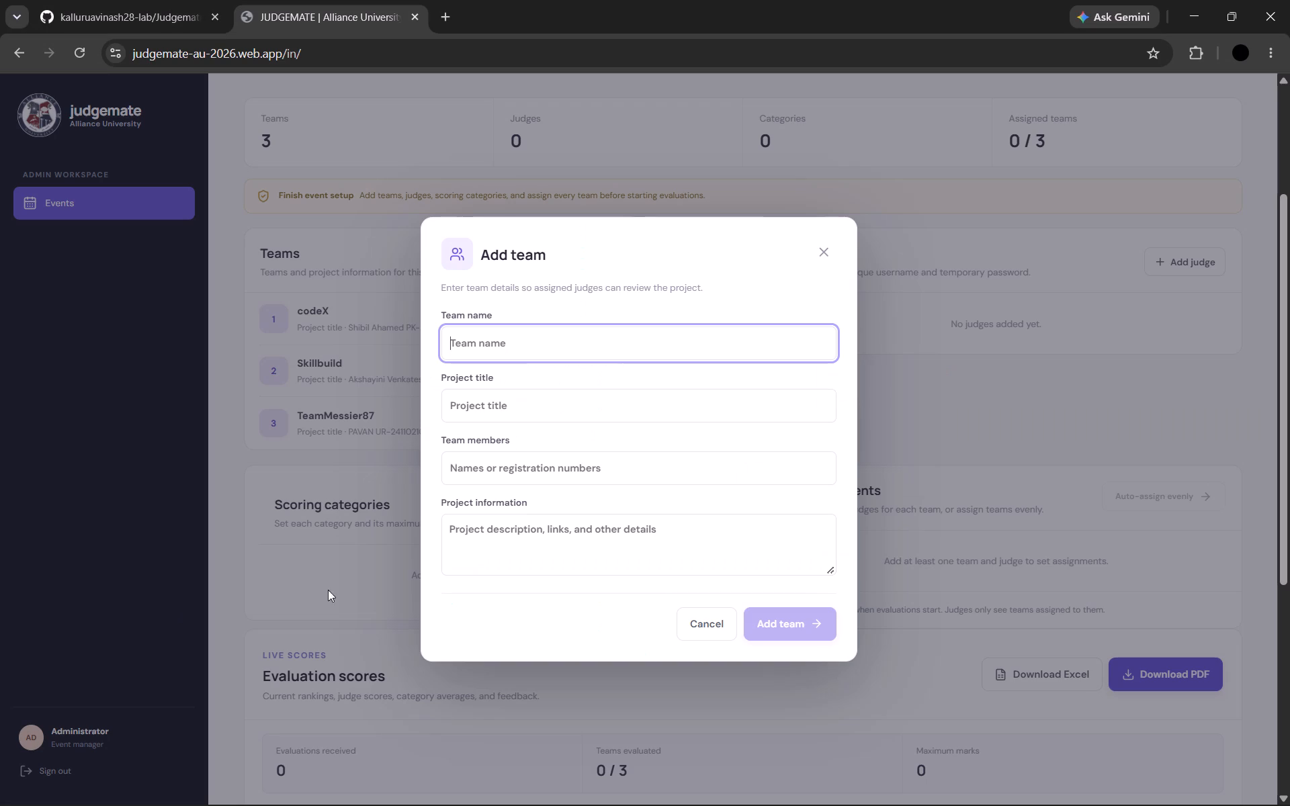
{"action": "key", "text": "alt+Tab"}
Copy the team name CampusCatalyst from the Excel sheet into JudgeMate's Team name field.
{"action": "scroll", "coordinate": [122, 572], "scroll_direction": "down", "scroll_amount": 2}
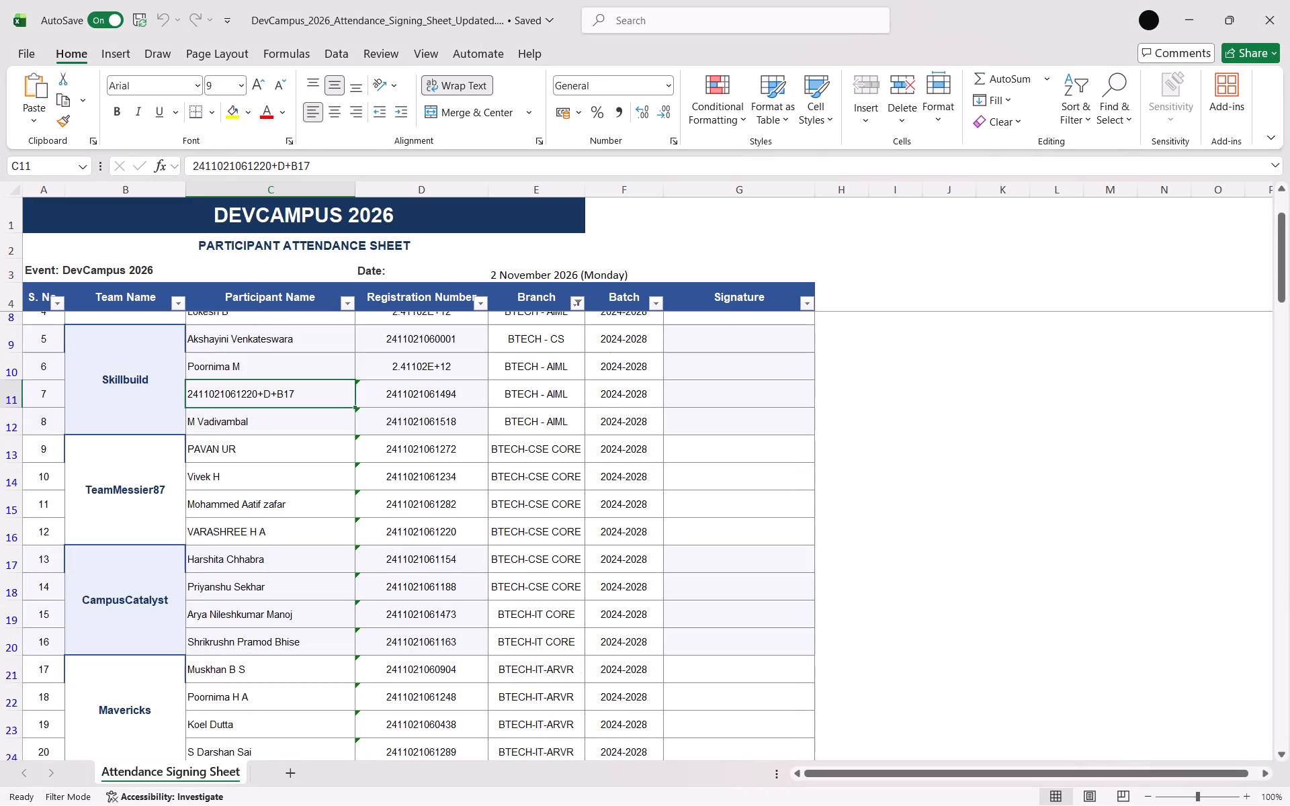
{"action": "left_click", "coordinate": [110, 592]}
{"action": "double_click", "coordinate": [110, 591]}
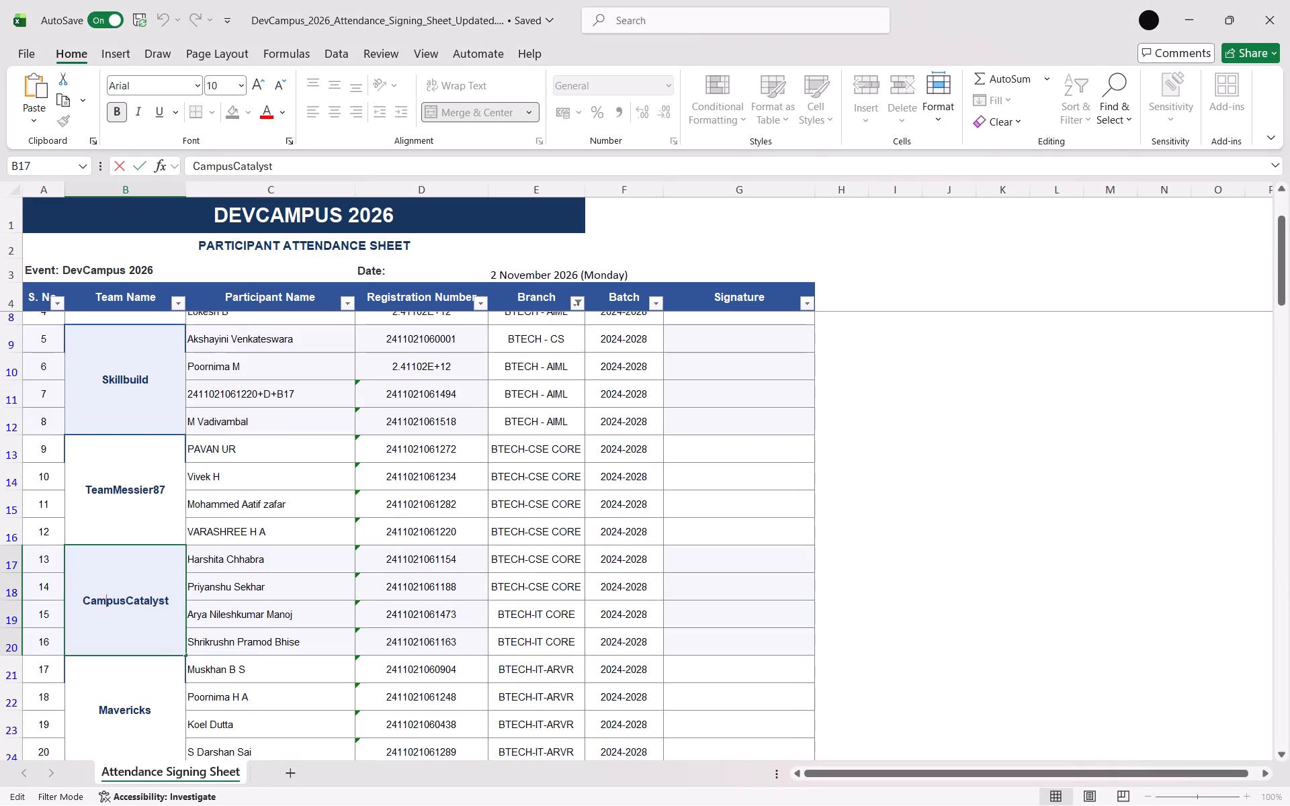
{"action": "key", "text": "ctrl+a"}
{"action": "key", "text": "ctrl+c"}
{"action": "key", "text": "alt+Tab"}
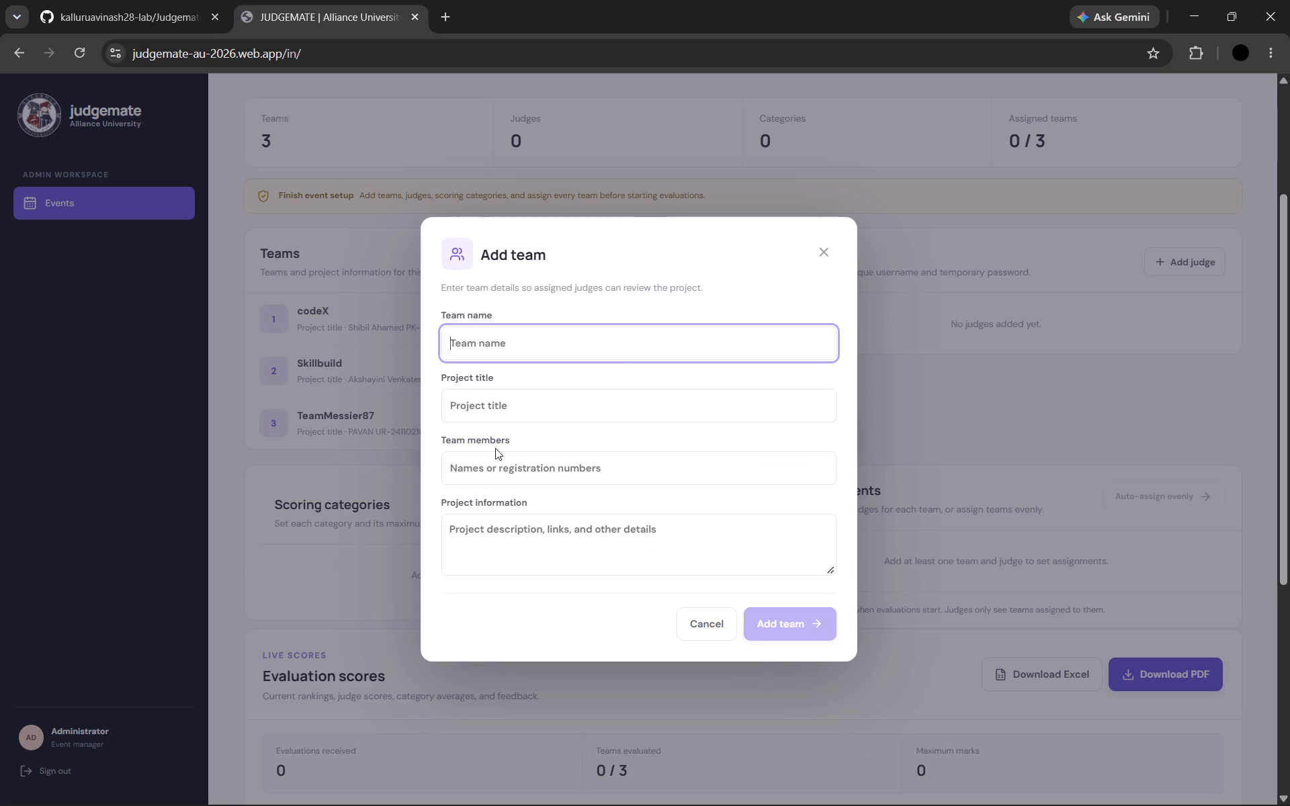
{"action": "key", "text": "ctrl+v"}
Copy the first CampusCatalyst participant's name from the Excel sheet into JudgeMate's Team members field, followed by a hyphen.
{"action": "key", "text": "alt+Tab"}
{"action": "left_click", "coordinate": [233, 586]}
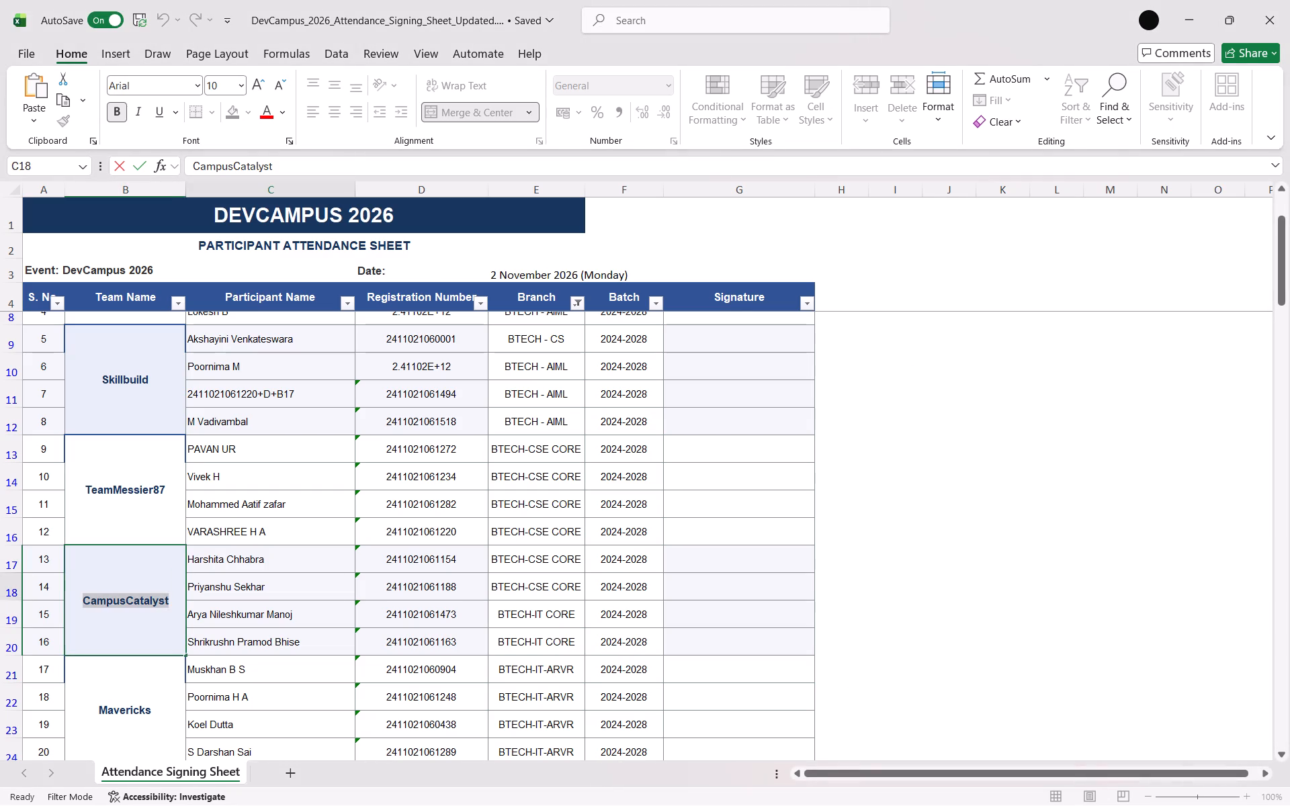
{"action": "double_click", "coordinate": [220, 561]}
{"action": "key", "text": "ctrl+a"}
{"action": "key", "text": "ctrl+c"}
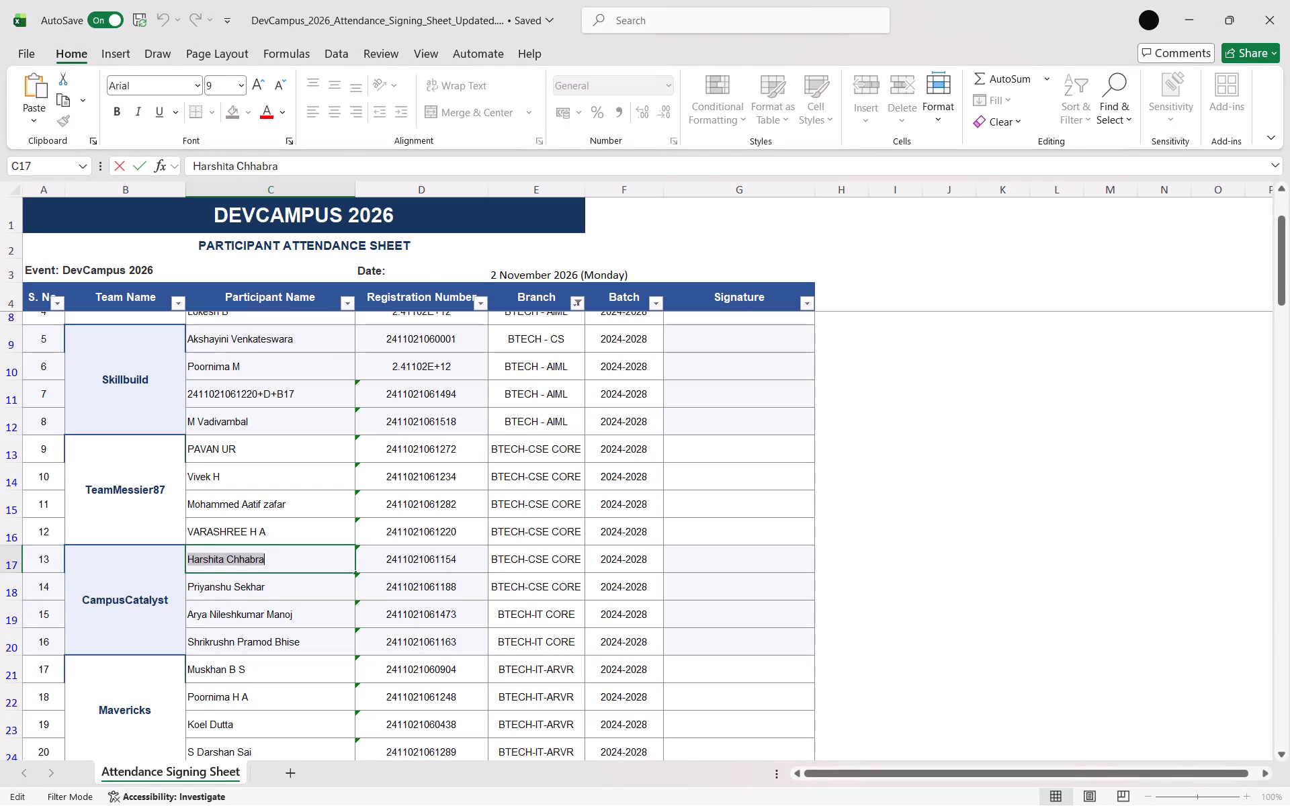
{"action": "key", "text": "alt+Tab"}
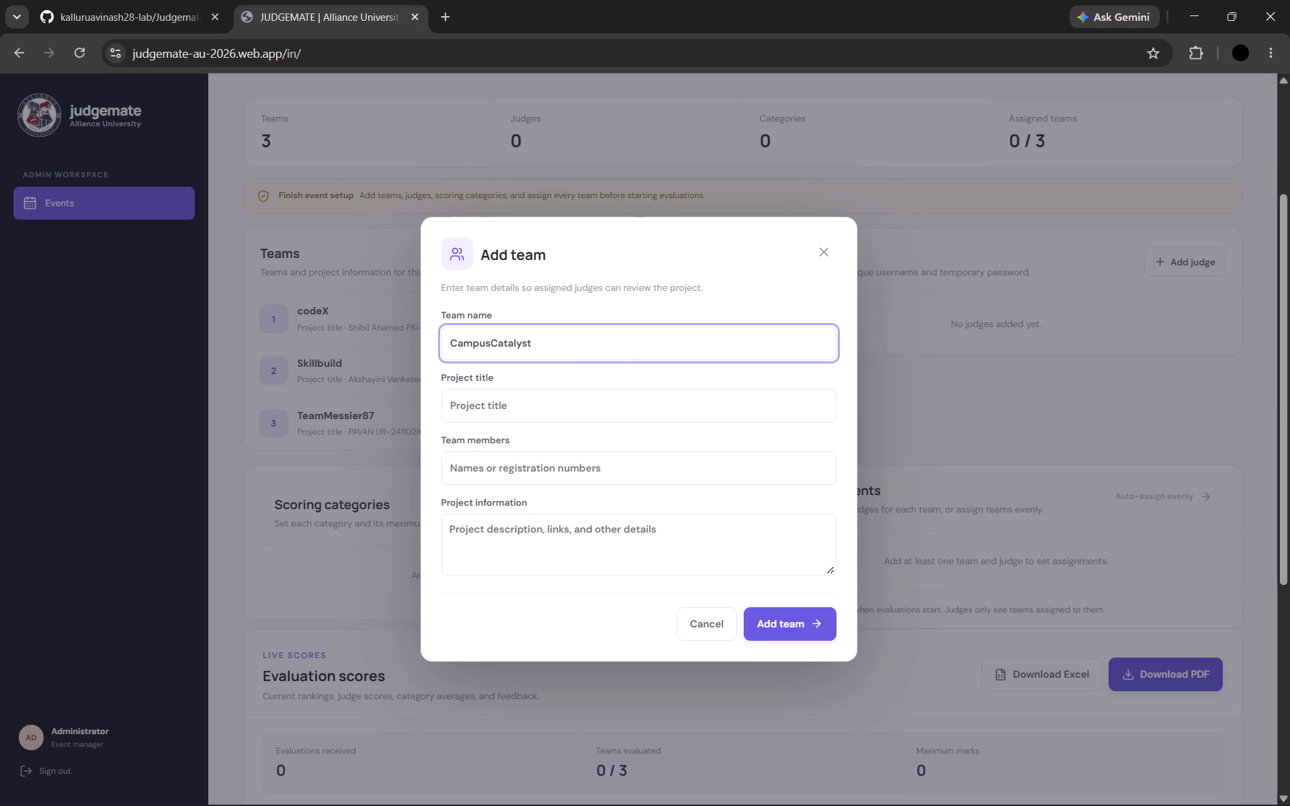
{"action": "left_click", "coordinate": [491, 466]}
{"action": "key", "text": "ctrl+v"}
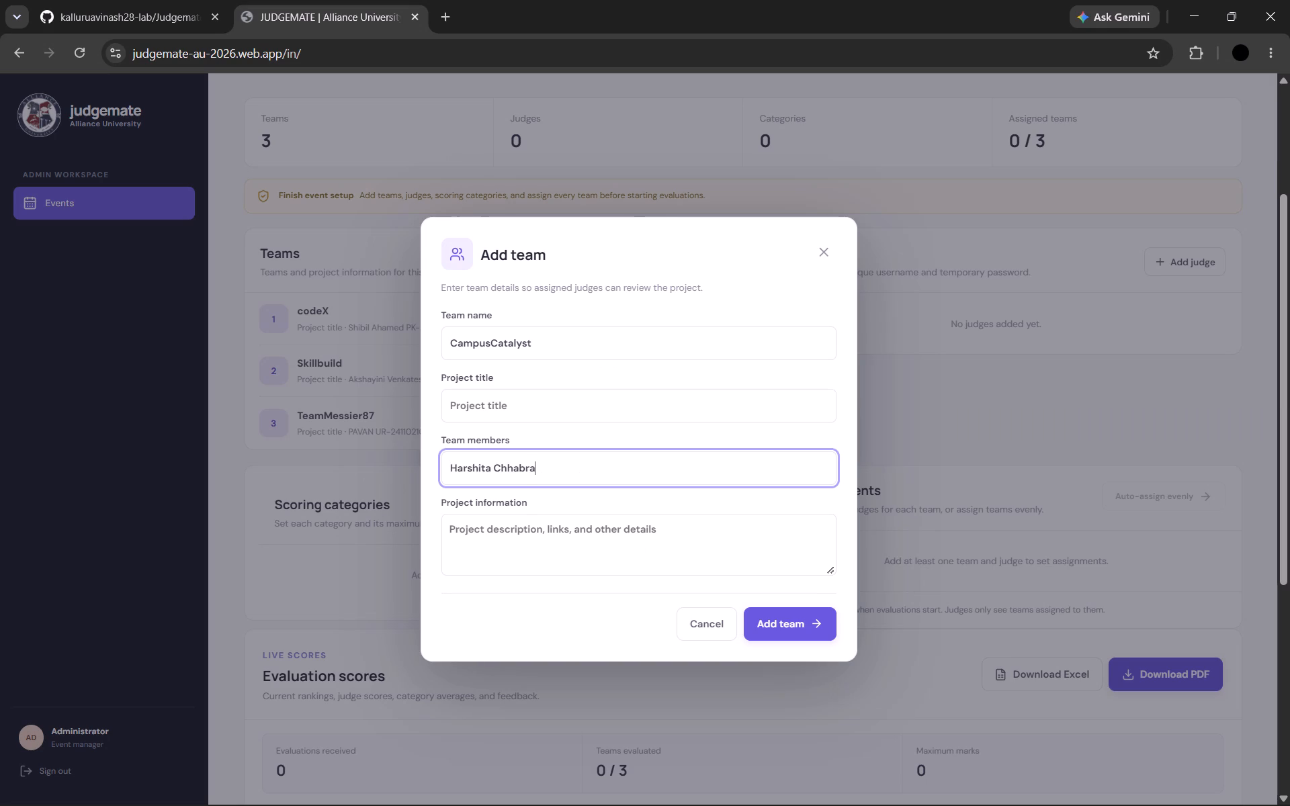
{"action": "key", "text": "minus"}
Copy the first CampusCatalyst participant's registration number from Excel into JudgeMate's Team members field after the hyphen, followed by a comma.
{"action": "key", "text": "alt+Tab"}
{"action": "double_click", "coordinate": [394, 557]}
{"action": "key", "text": "ctrl+a"}
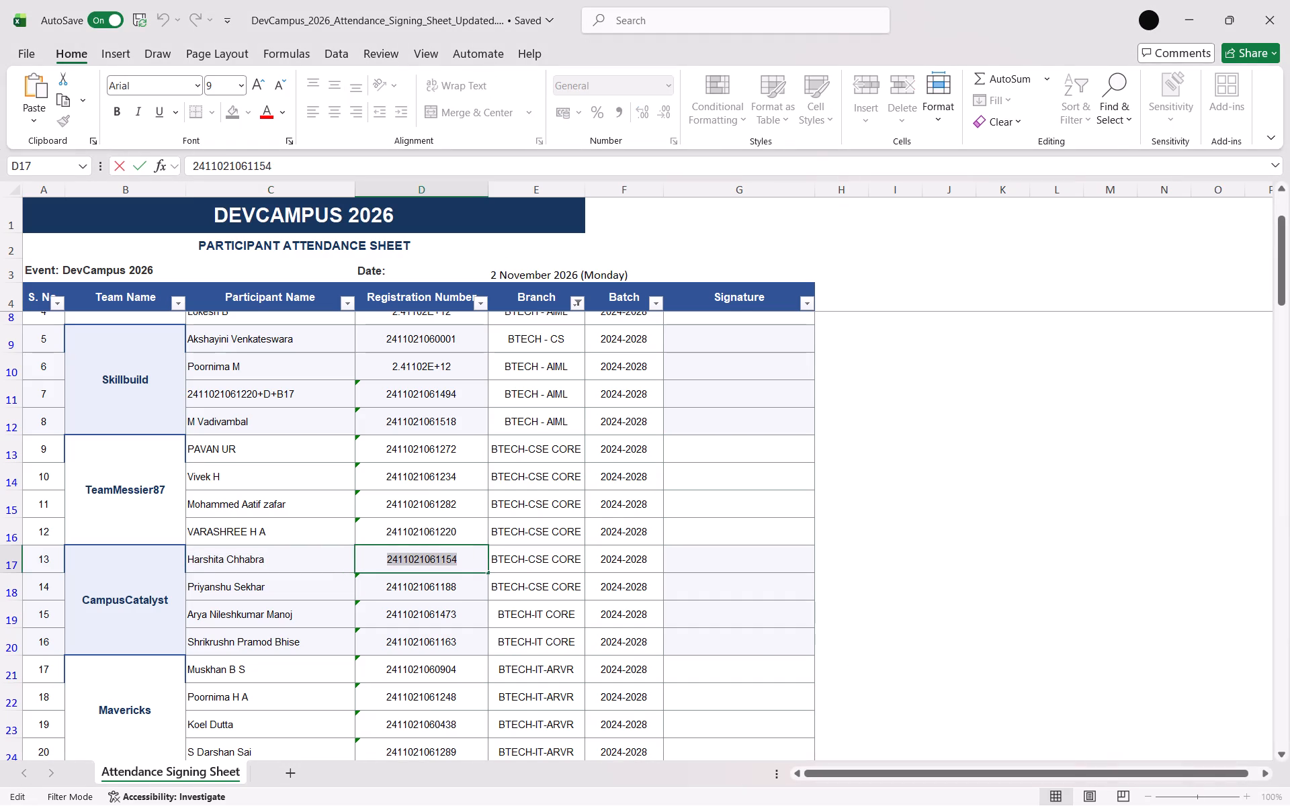
{"action": "key", "text": "ctrl+c"}
{"action": "key", "text": "alt+Tab"}
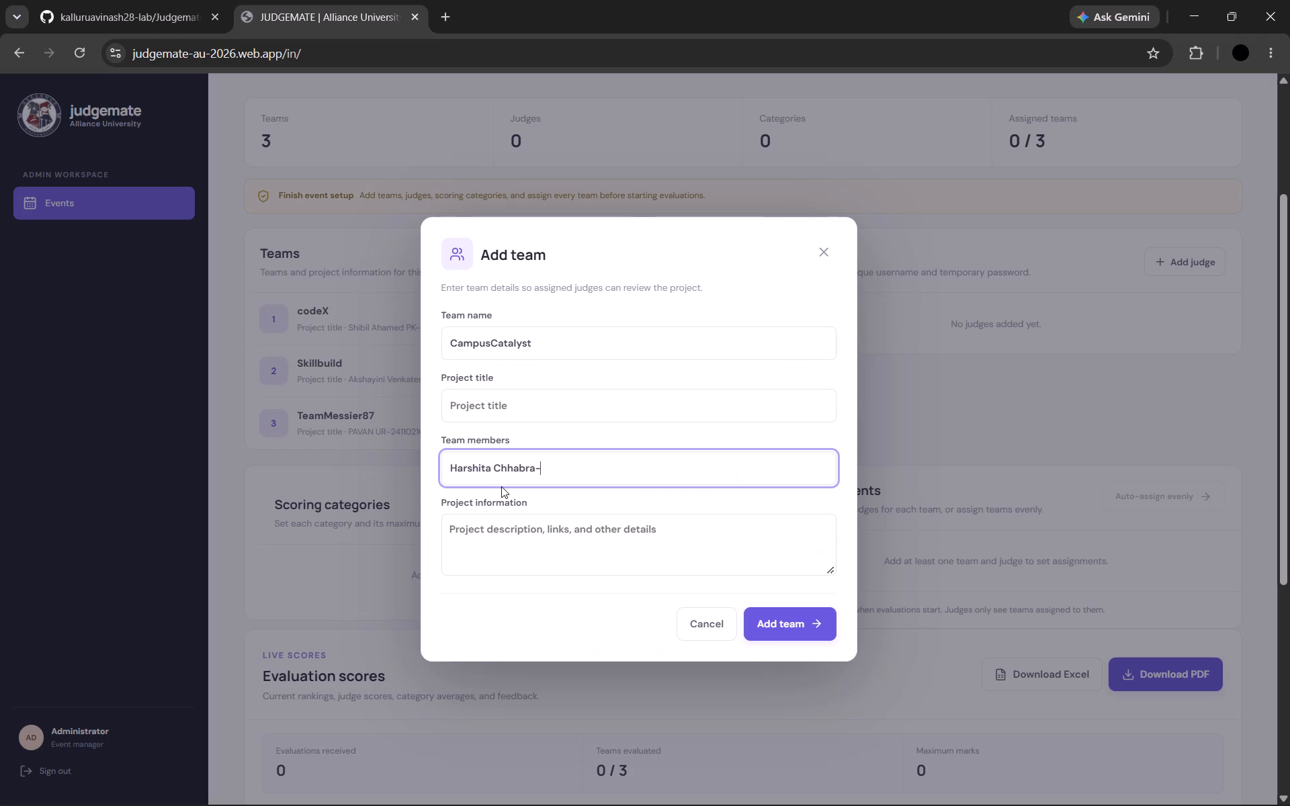
{"action": "key", "text": "ctrl+v"}
{"action": "key", "text": "comma"}
Copy the second CampusCatalyst participant's name from the Excel sheet into JudgeMate's Team members field, followed by a hyphen.
{"action": "key", "text": "alt+Tab"}
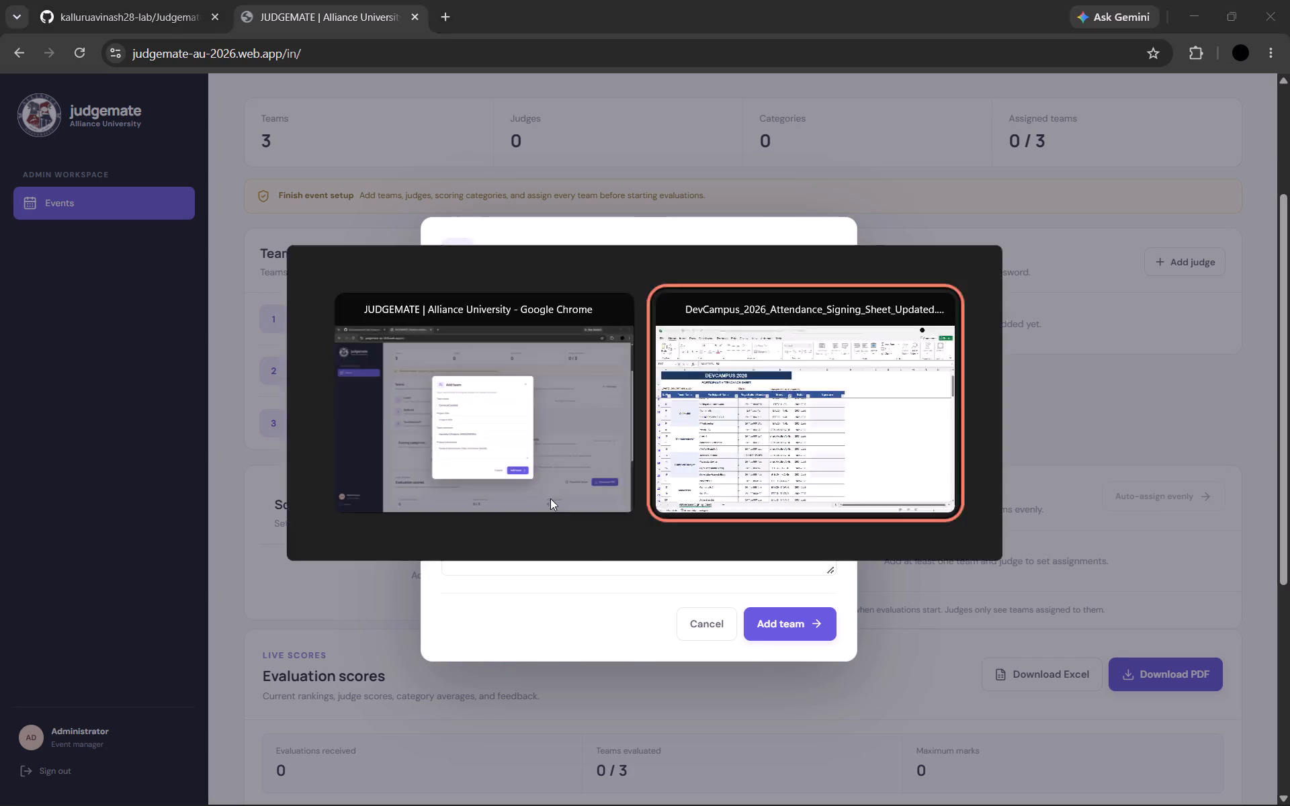
{"action": "left_click", "coordinate": [238, 578]}
{"action": "double_click", "coordinate": [244, 591]}
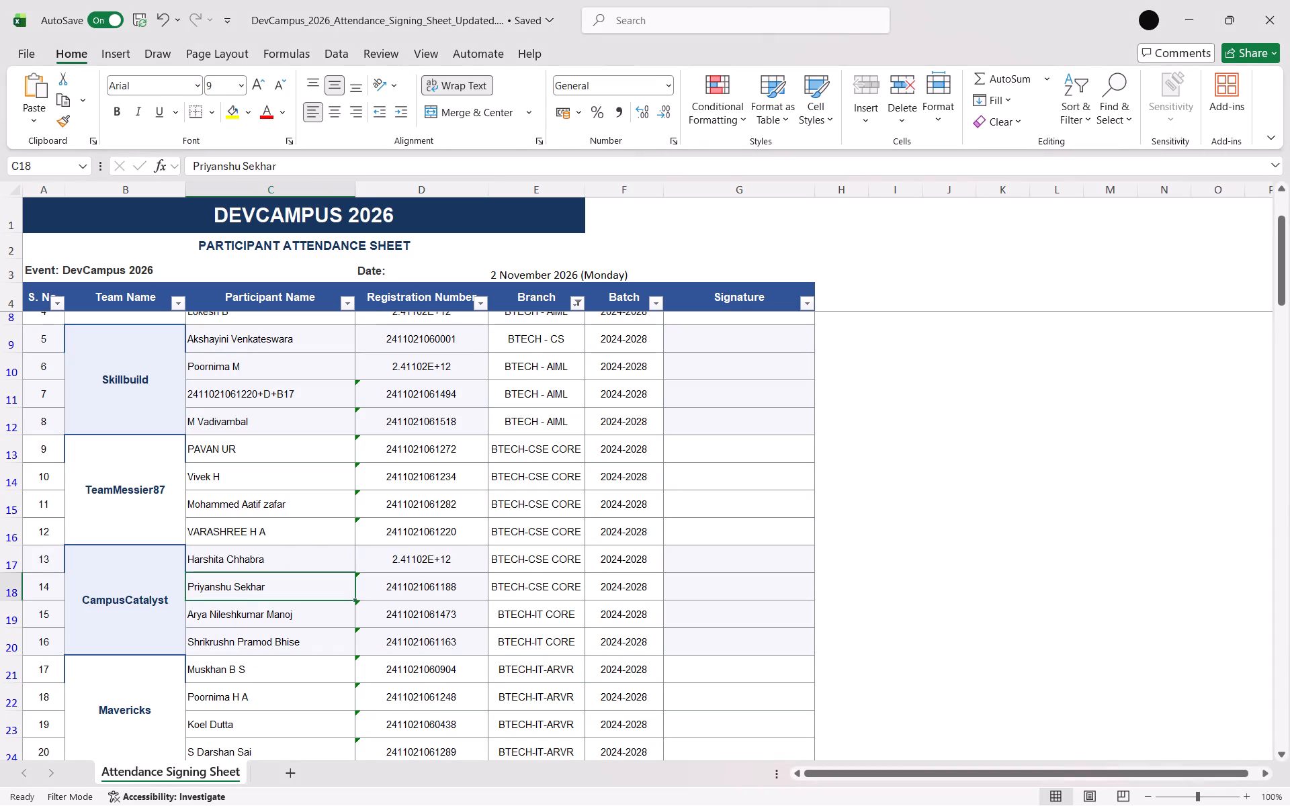
{"action": "key", "text": "ctrl+a"}
{"action": "key", "text": "ctrl+c"}
{"action": "key", "text": "alt+Tab"}
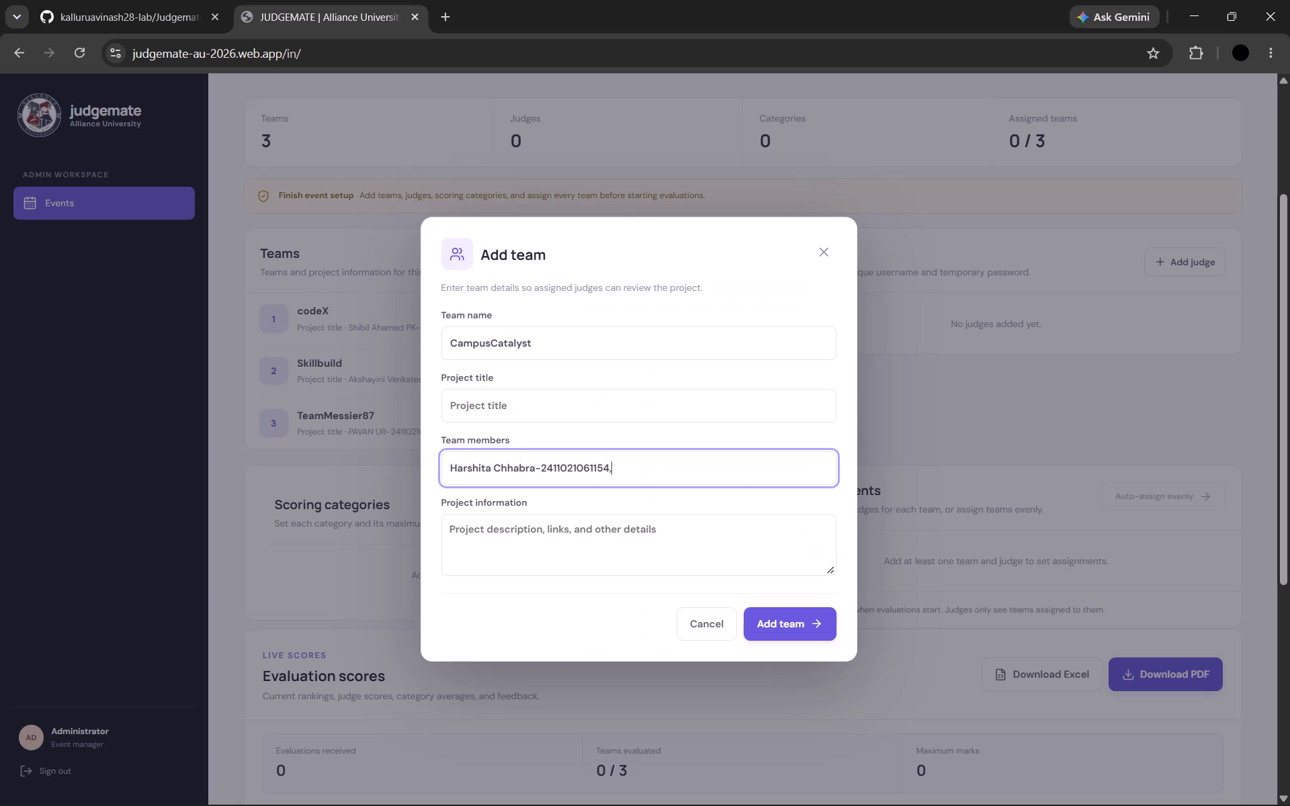
{"action": "key", "text": "ctrl+v"}
{"action": "key", "text": "minus"}
Copy the second CampusCatalyst participant's registration number from Excel into JudgeMate's Team members field after the hyphen, followed by a comma.
{"action": "key", "text": "alt+Tab"}
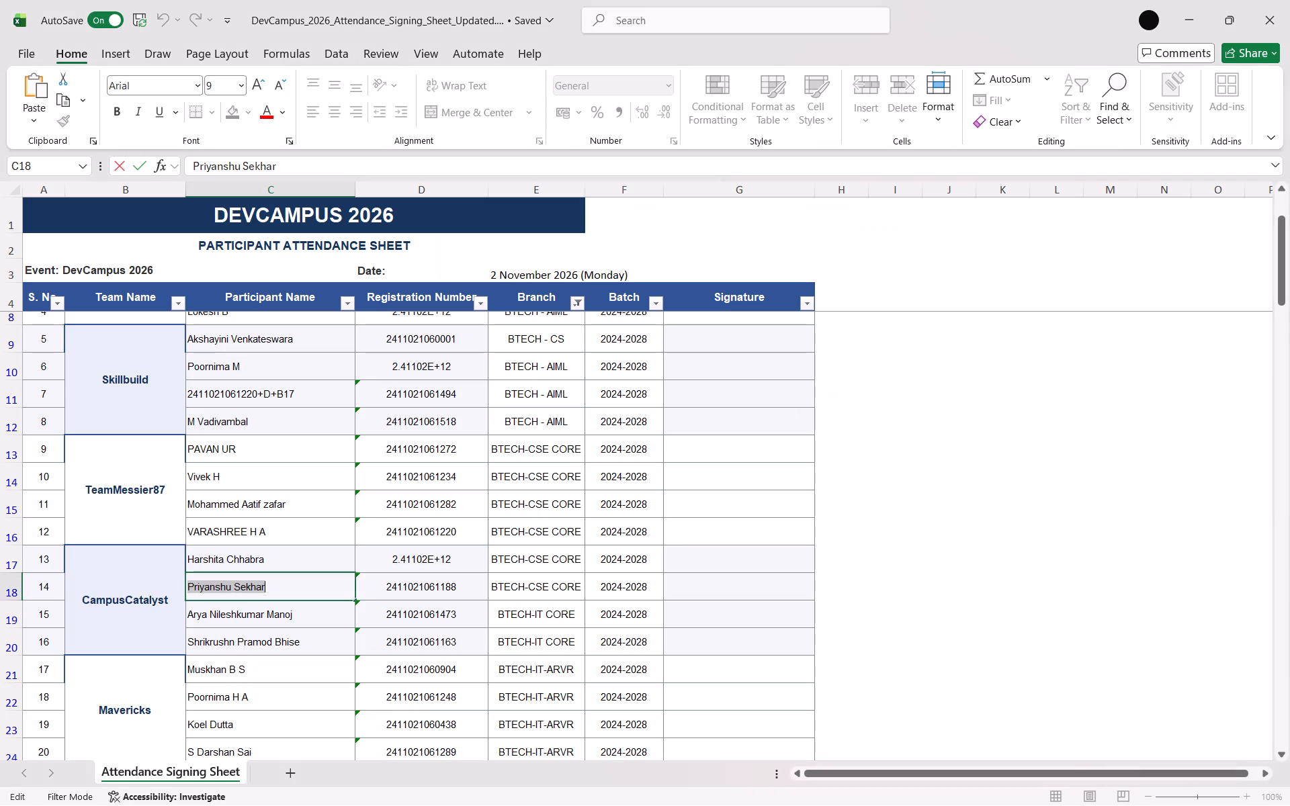
{"action": "double_click", "coordinate": [389, 587]}
{"action": "key", "text": "ctrl+a"}
{"action": "key", "text": "ctrl+c"}
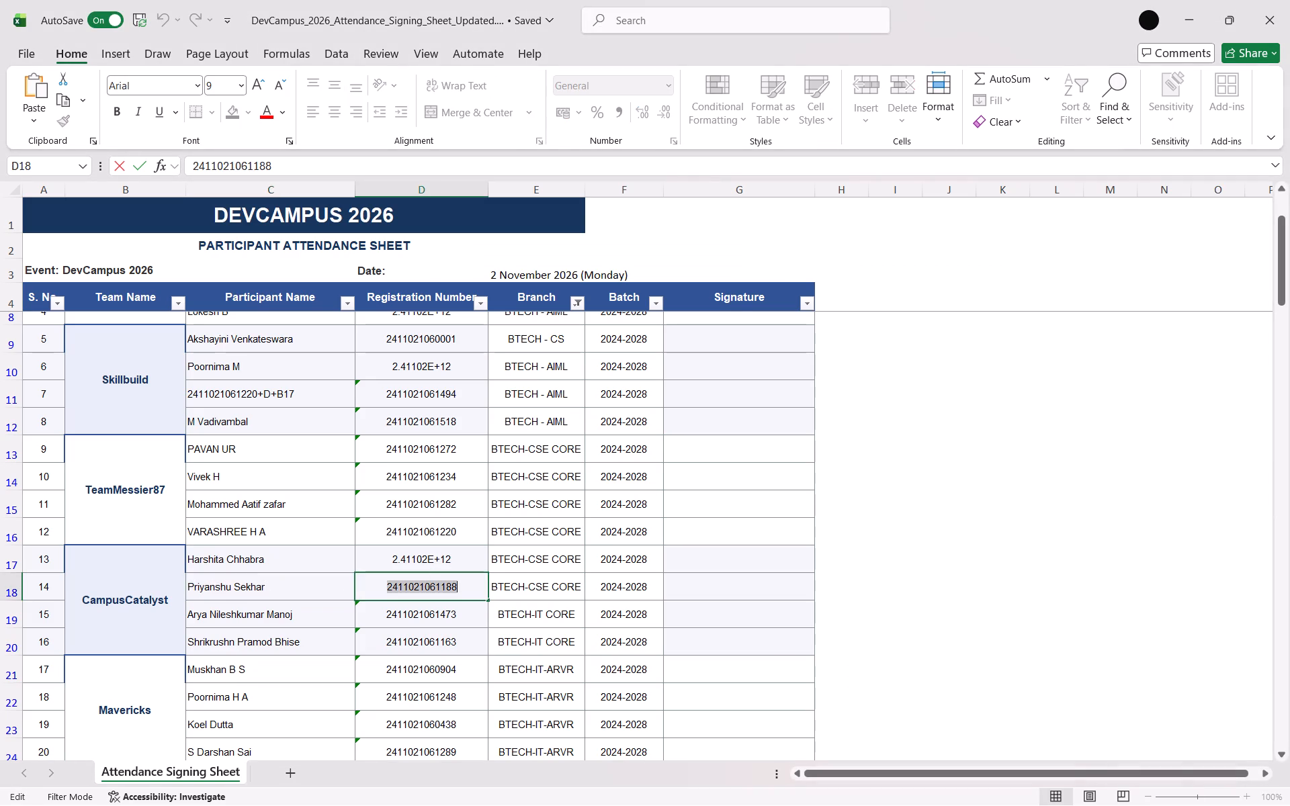
{"action": "key", "text": "alt+Tab"}
{"action": "key", "text": "ctrl+v"}
{"action": "key", "text": "comma"}
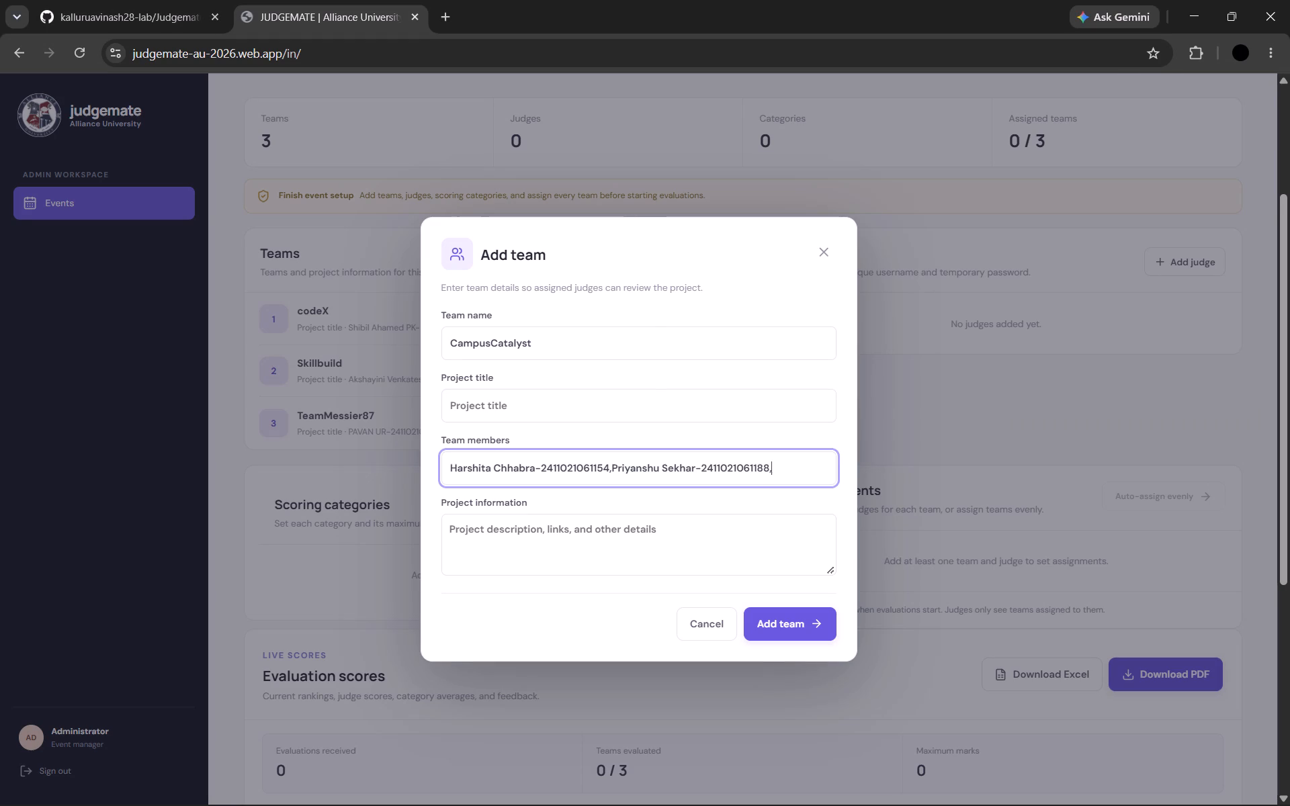
Copy the third CampusCatalyst participant's name from the Excel sheet into JudgeMate's Team members field, followed by a hyphen.
{"action": "key", "text": "alt+Tab"}
{"action": "left_click", "coordinate": [230, 621]}
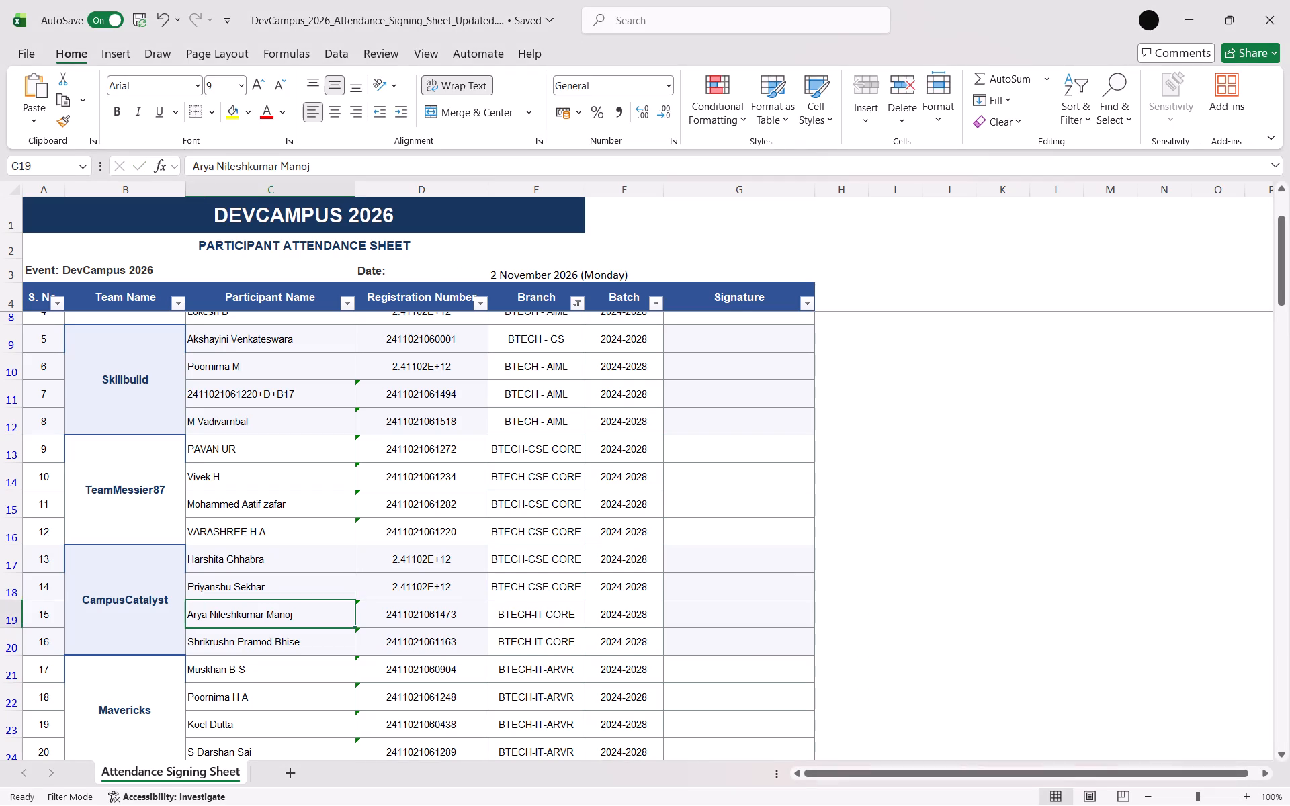
{"action": "double_click", "coordinate": [229, 621]}
{"action": "key", "text": "ctrl+a"}
{"action": "key", "text": "ctrl+c"}
{"action": "key", "text": "alt+Tab"}
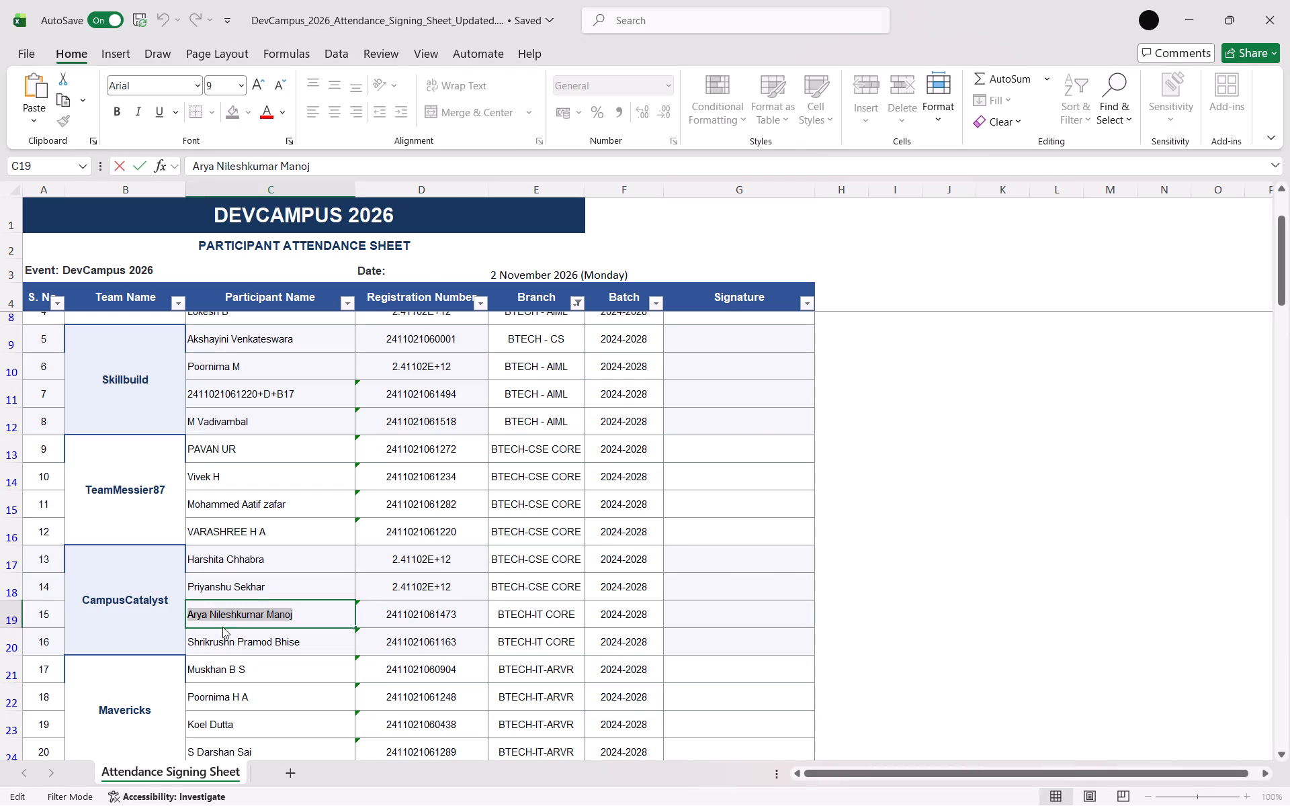
{"action": "key", "text": "ctrl+v"}
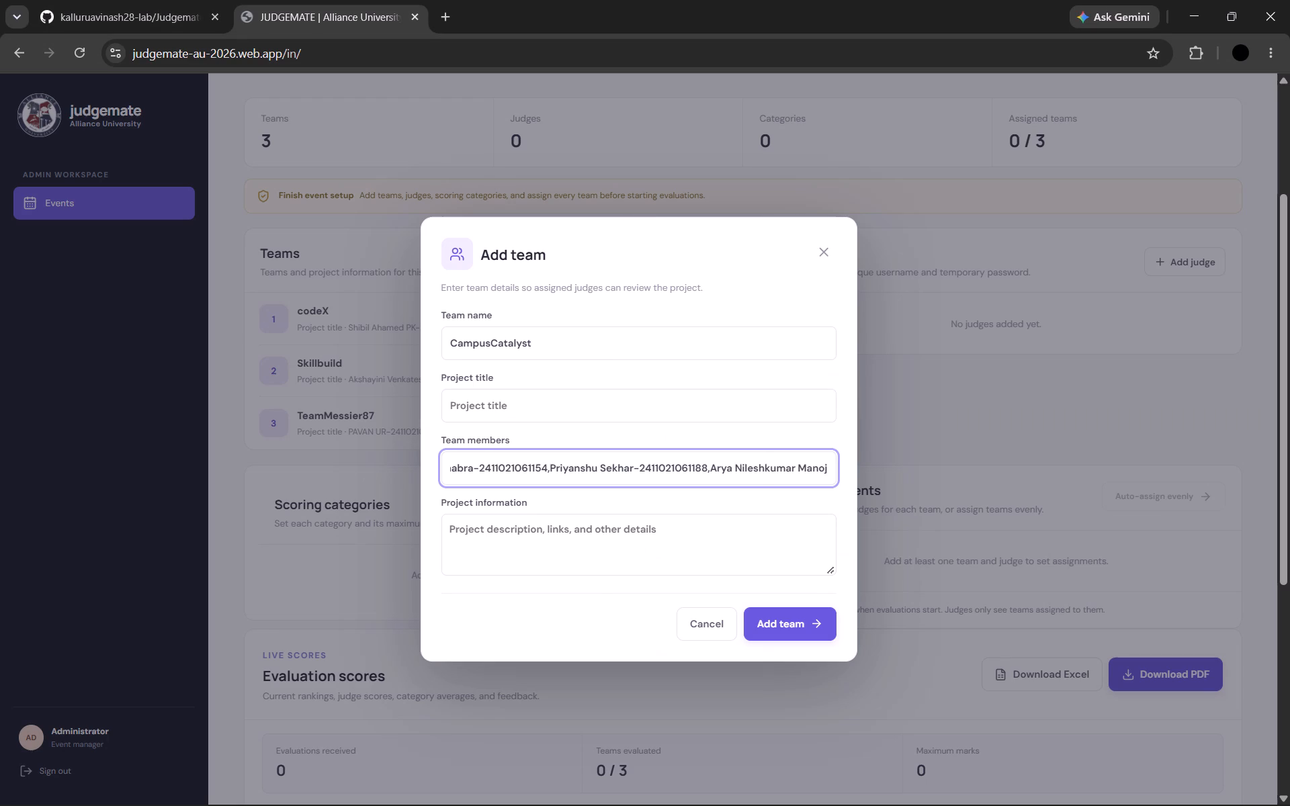
{"action": "key", "text": "minus"}
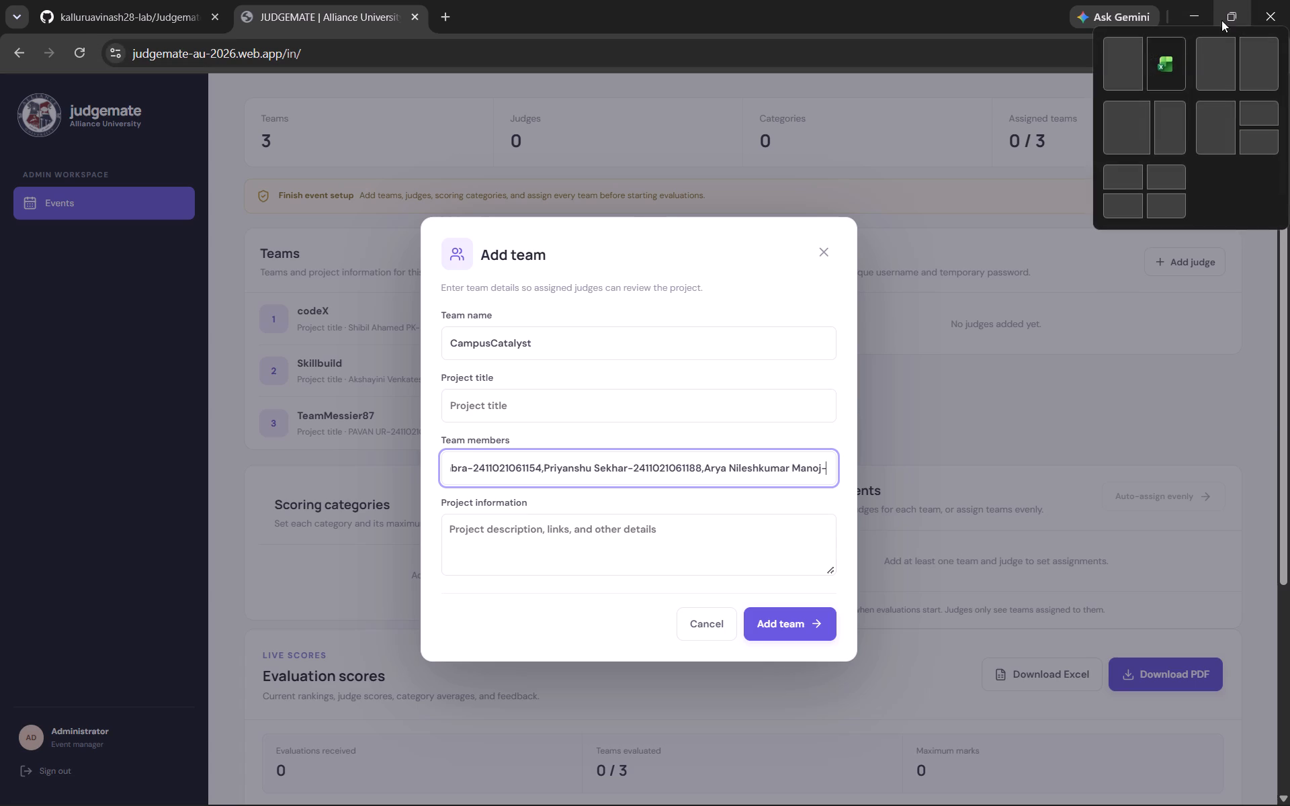
Arrange the JudgeMate browser window and the Excel attendance sheet side by side.
{"action": "left_click", "coordinate": [1127, 58]}
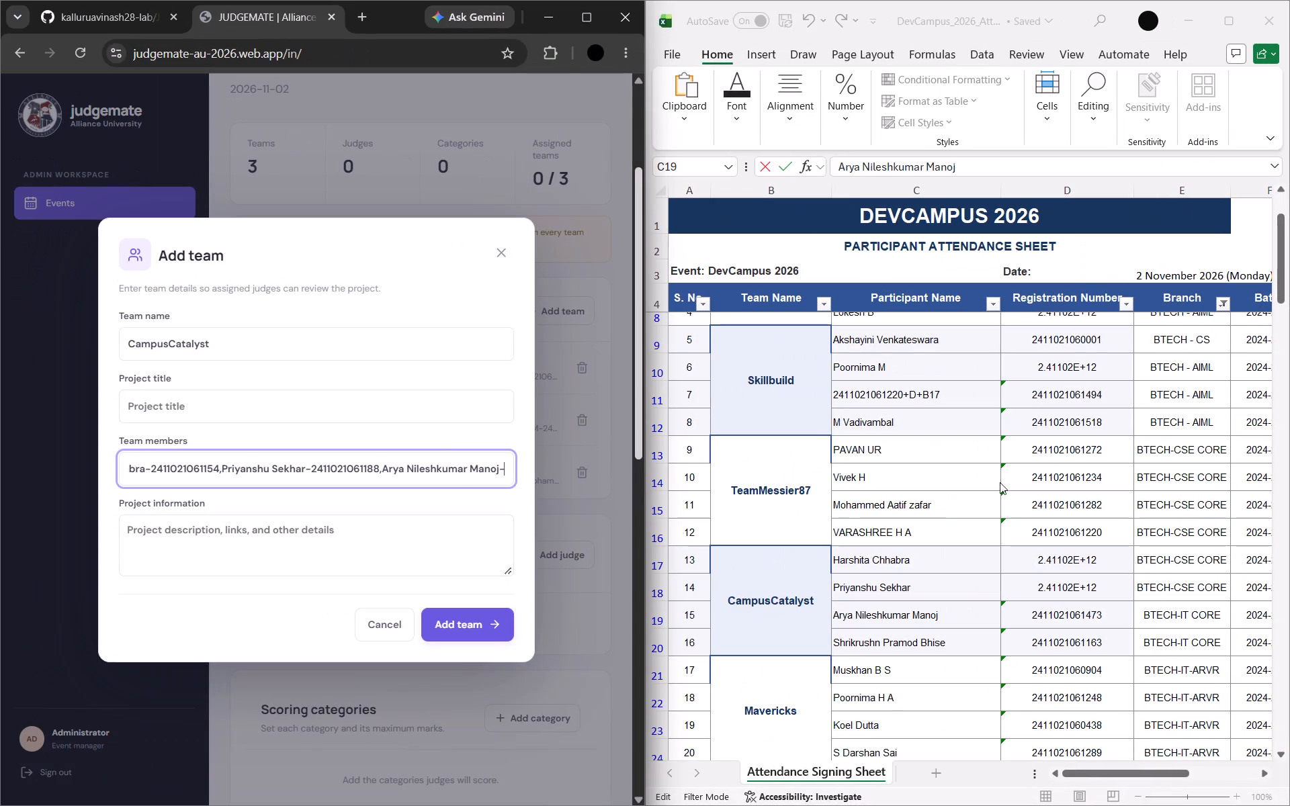
Copy the third CampusCatalyst participant's registration number from Excel to the end of JudgeMate's Team members field, followed by a comma.
{"action": "scroll", "coordinate": [930, 494], "scroll_direction": "down", "scroll_amount": 1}
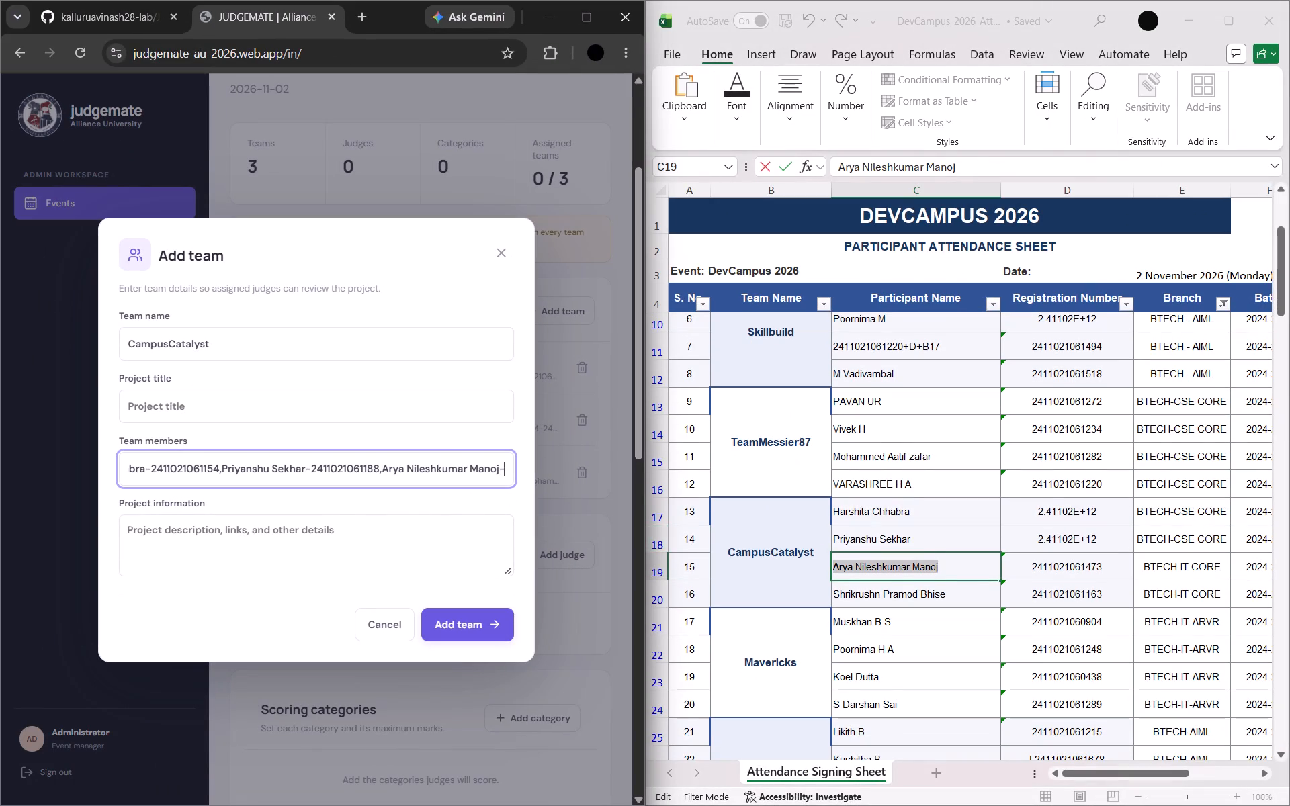
{"action": "left_click", "coordinate": [1084, 578]}
{"action": "double_click", "coordinate": [1083, 572]}
{"action": "key", "text": "ctrl+a"}
{"action": "key", "text": "ctrl+c"}
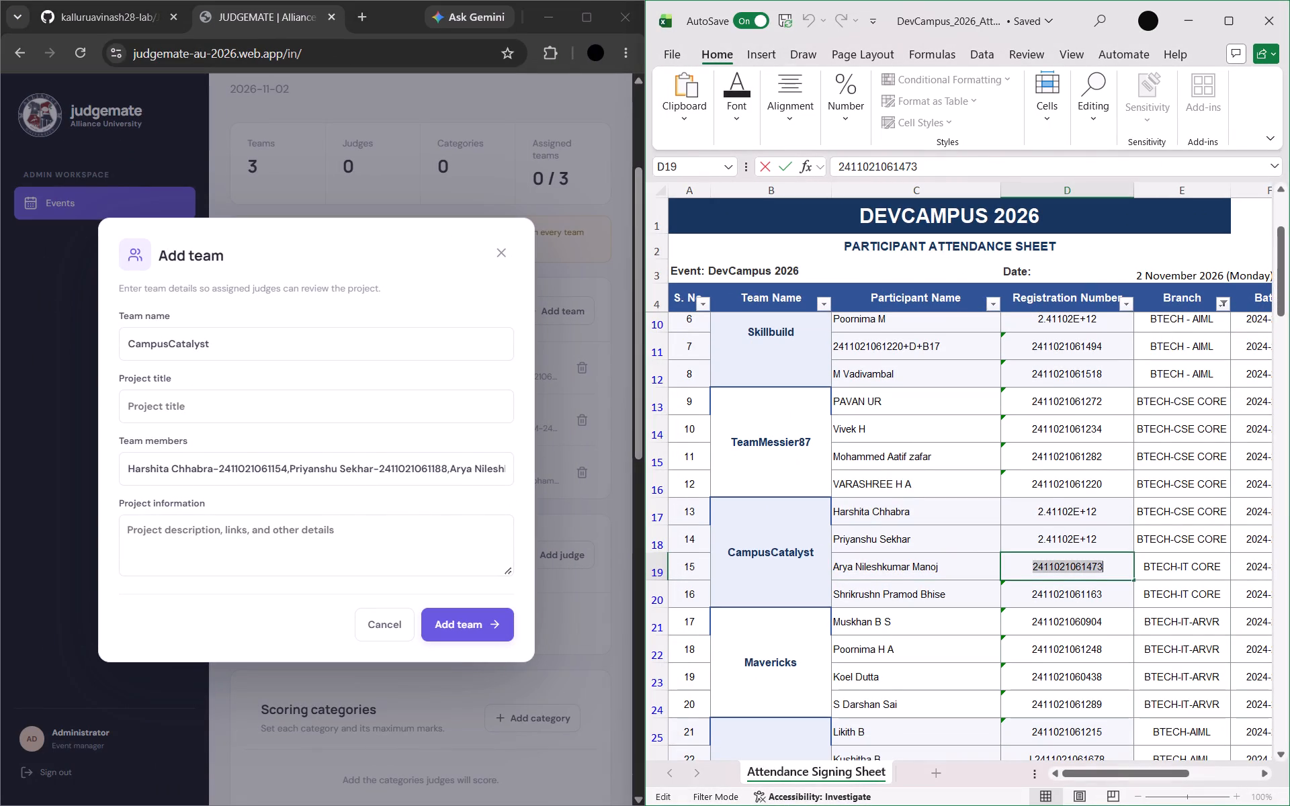
{"action": "left_click", "coordinate": [494, 469]}
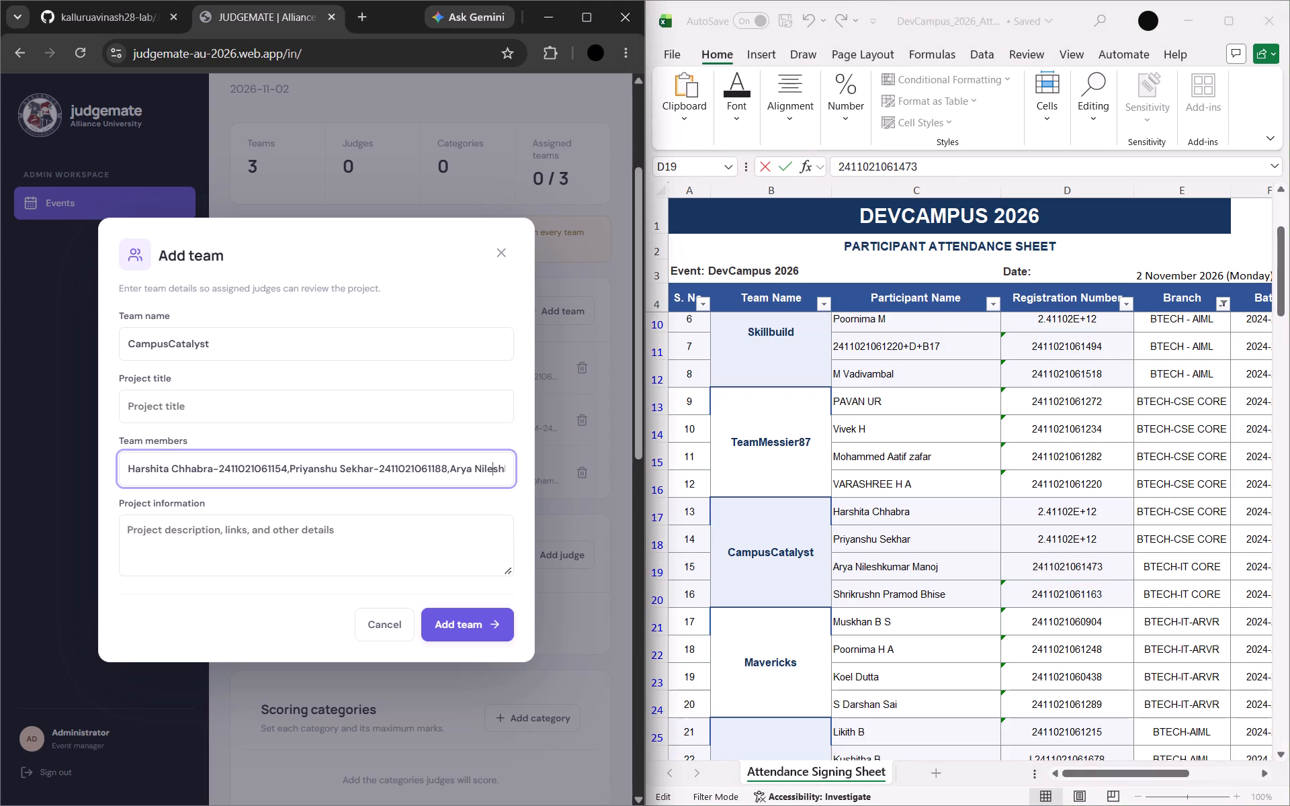
{"action": "key", "text": "Right"}
{"action": "key", "text": "Right"}
{"action": "key", "text": "Right"}
{"action": "key", "text": "Right"}
{"action": "key", "text": "Right"}
{"action": "key", "text": "Right"}
{"action": "key", "text": "Right"}
{"action": "key", "text": "Right"}
{"action": "key", "text": "Right"}
{"action": "key", "text": "Right"}
{"action": "key", "text": "Right"}
{"action": "key", "text": "Right"}
{"action": "key", "text": "Right"}
{"action": "key", "text": "Right"}
{"action": "key", "text": "Right"}
{"action": "key", "text": "Right"}
{"action": "key", "text": "Right"}
{"action": "key", "text": "Right"}
{"action": "key", "text": "Right"}
{"action": "key", "text": "Right"}
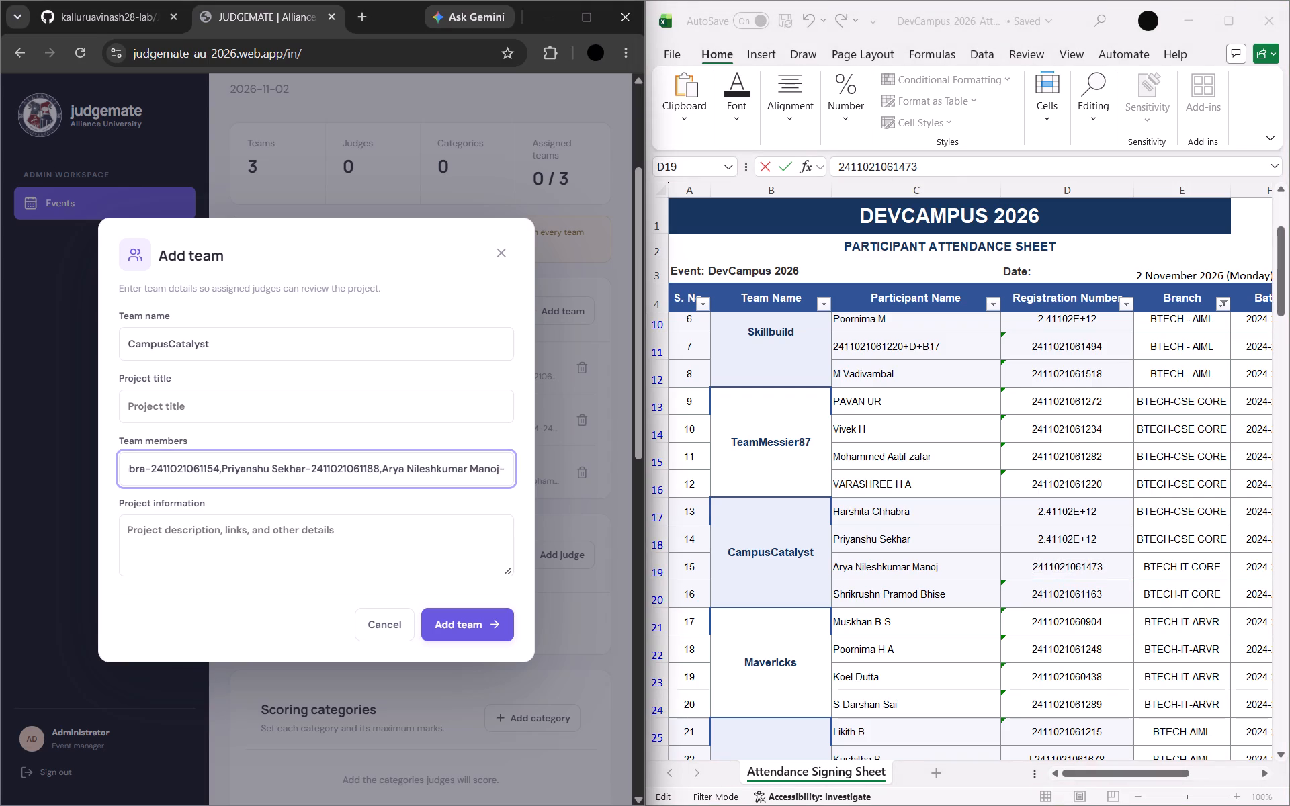
{"action": "key", "text": "ctrl+v"}
{"action": "key", "text": "comma"}
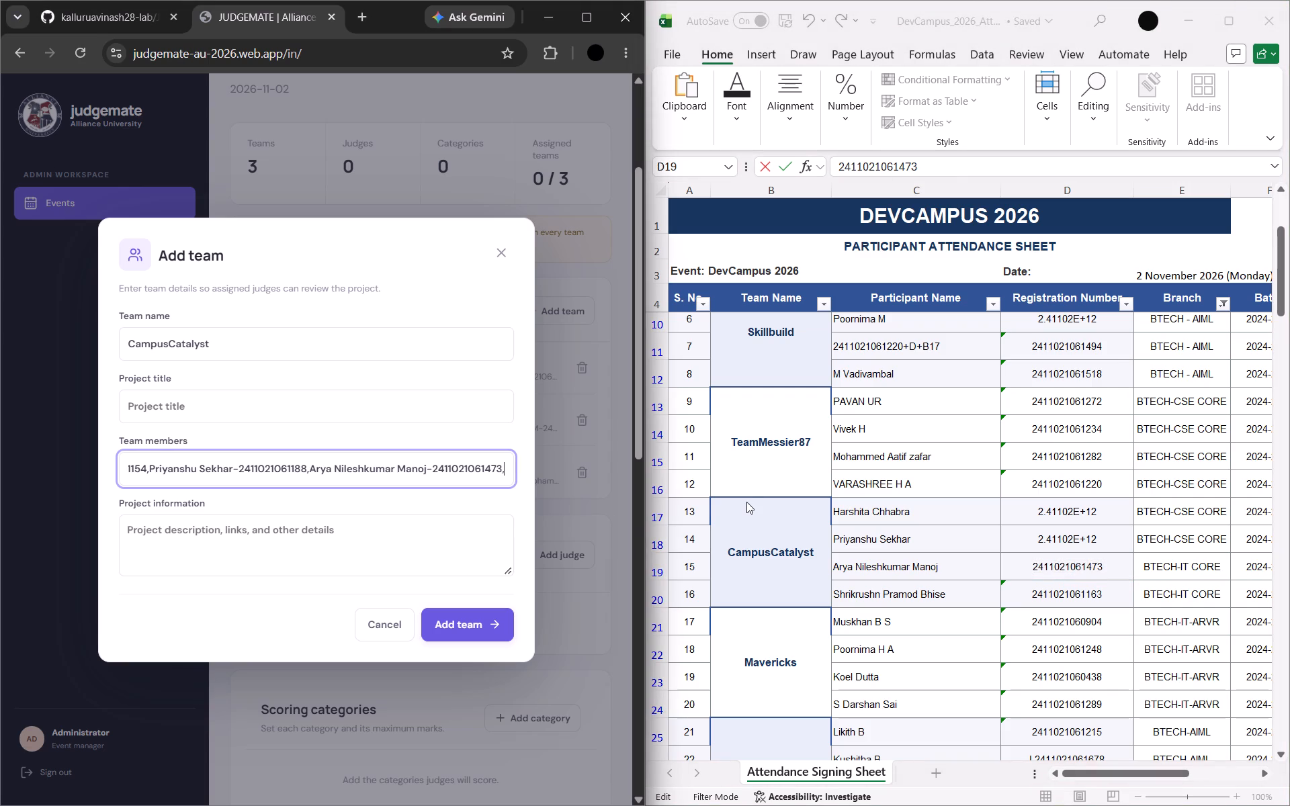
Copy the fourth CampusCatalyst participant's name from Excel to the end of JudgeMate's Team members field, followed by a hyphen.
{"action": "double_click", "coordinate": [873, 598]}
{"action": "double_click", "coordinate": [873, 598]}
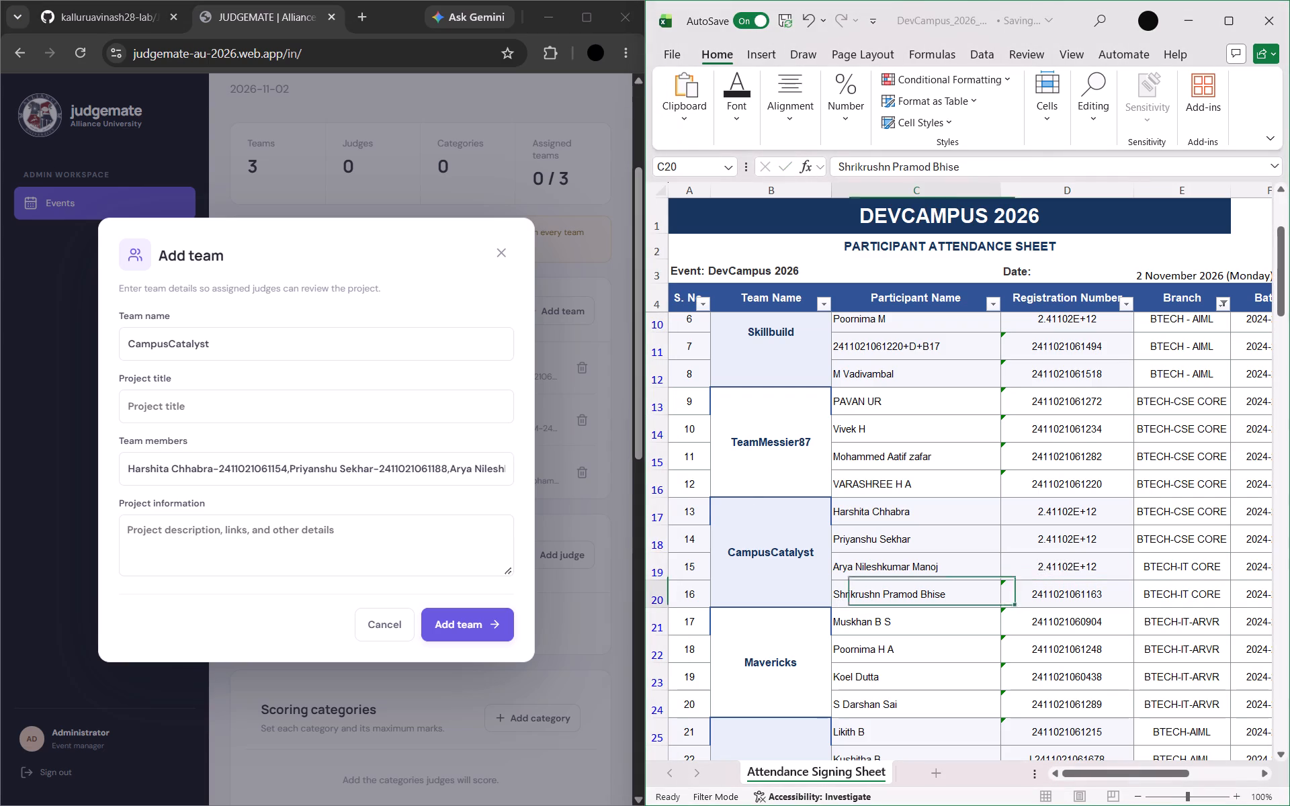
{"action": "key", "text": "ctrl+a"}
{"action": "key", "text": "ctrl+c"}
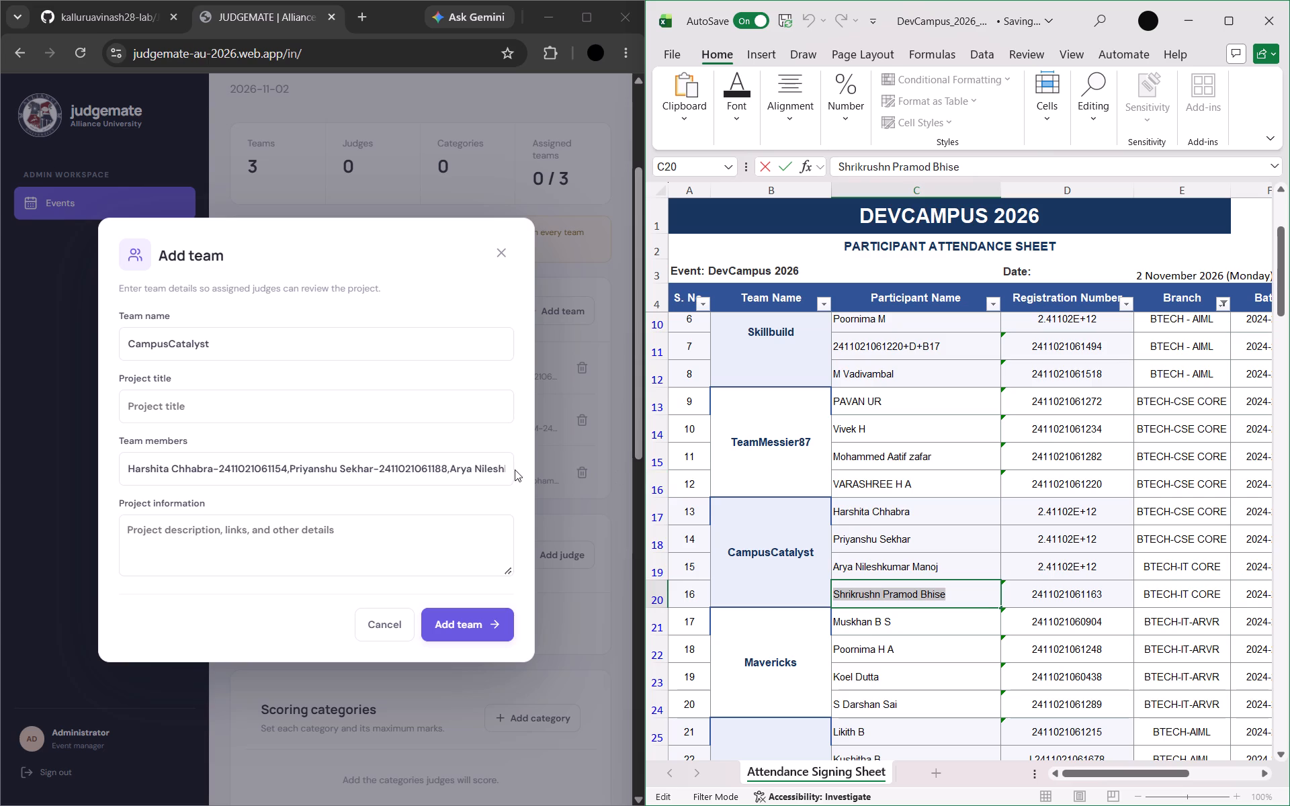
{"action": "left_click_drag", "start_coordinate": [502, 465], "coordinate": [558, 473]}
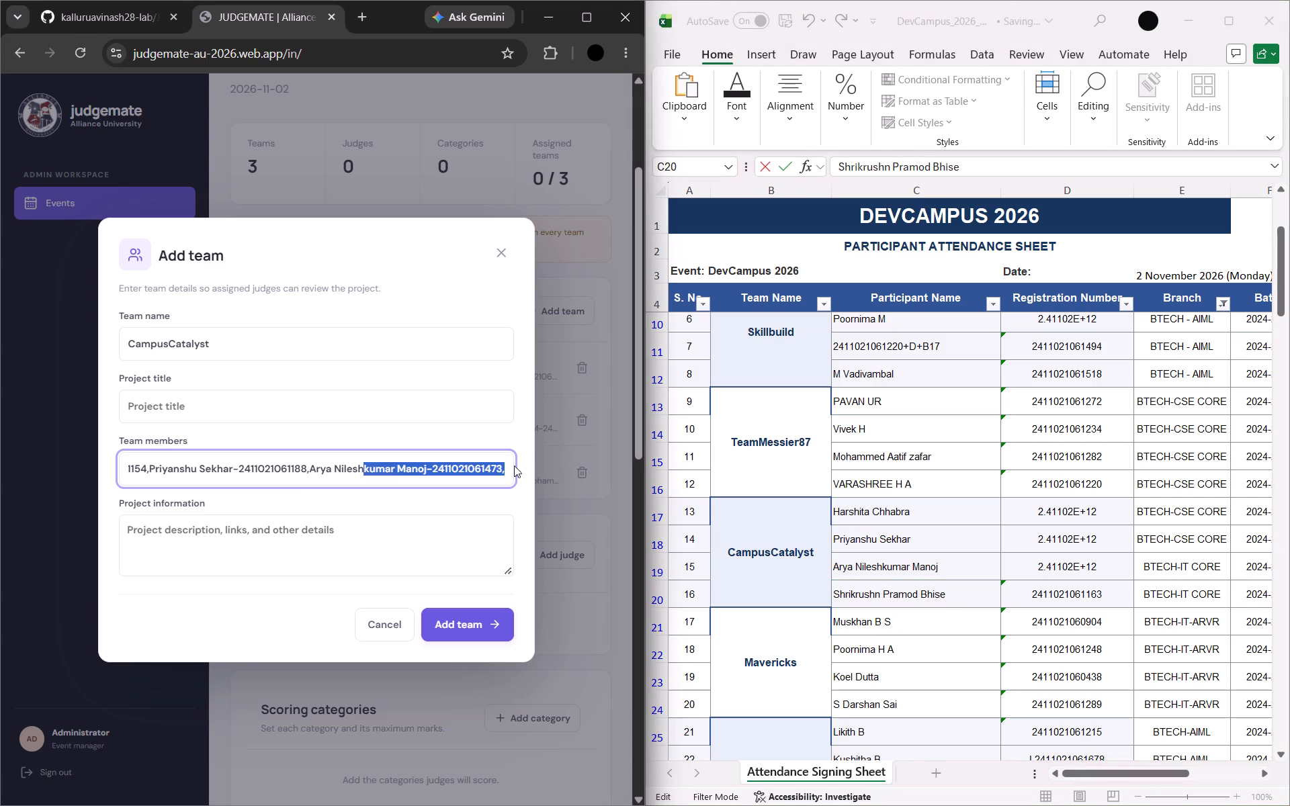
{"action": "left_click", "coordinate": [504, 465]}
{"action": "left_click", "coordinate": [506, 466]}
{"action": "left_click", "coordinate": [506, 465]}
{"action": "key", "text": "Right"}
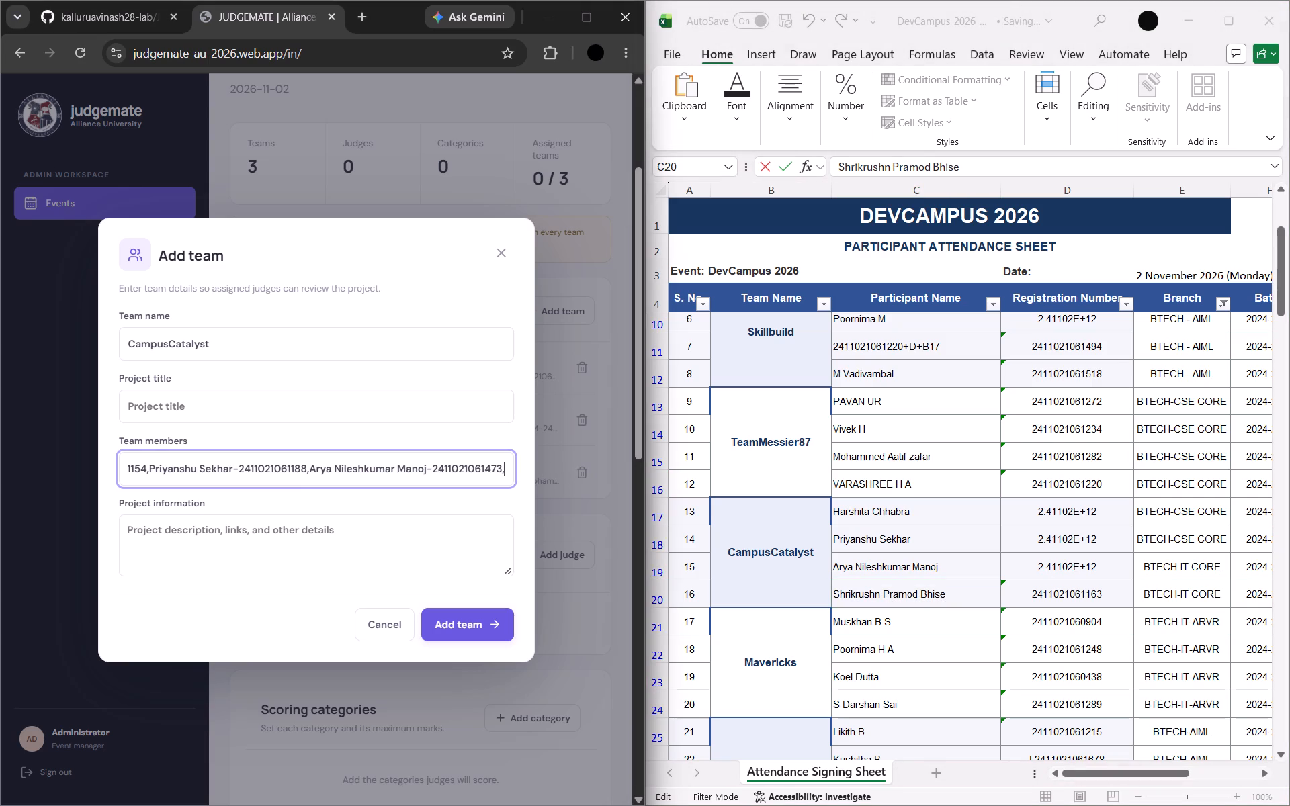
{"action": "key", "text": "ctrl+v"}
{"action": "key", "text": "minus"}
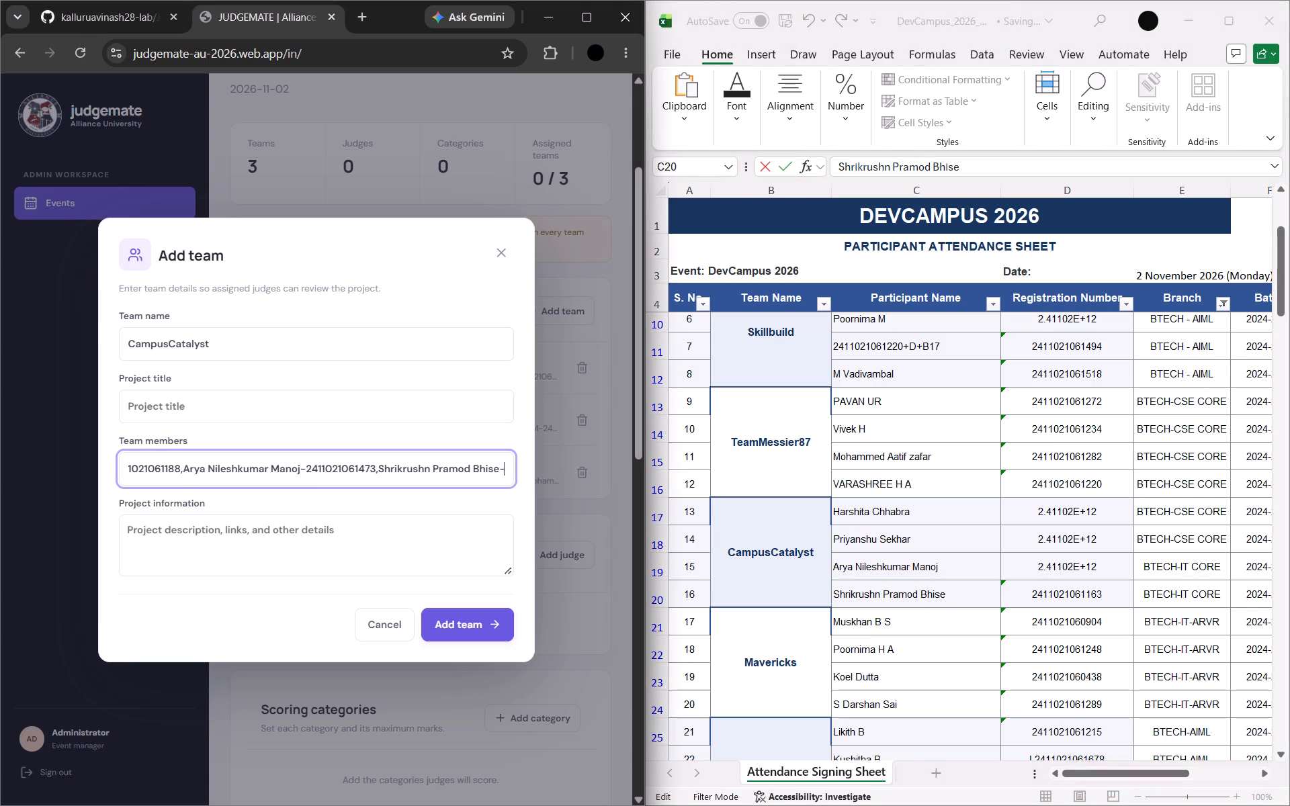
Copy the fourth CampusCatalyst participant's registration number from Excel to the end of JudgeMate's Team members field.
{"action": "double_click", "coordinate": [1035, 593]}
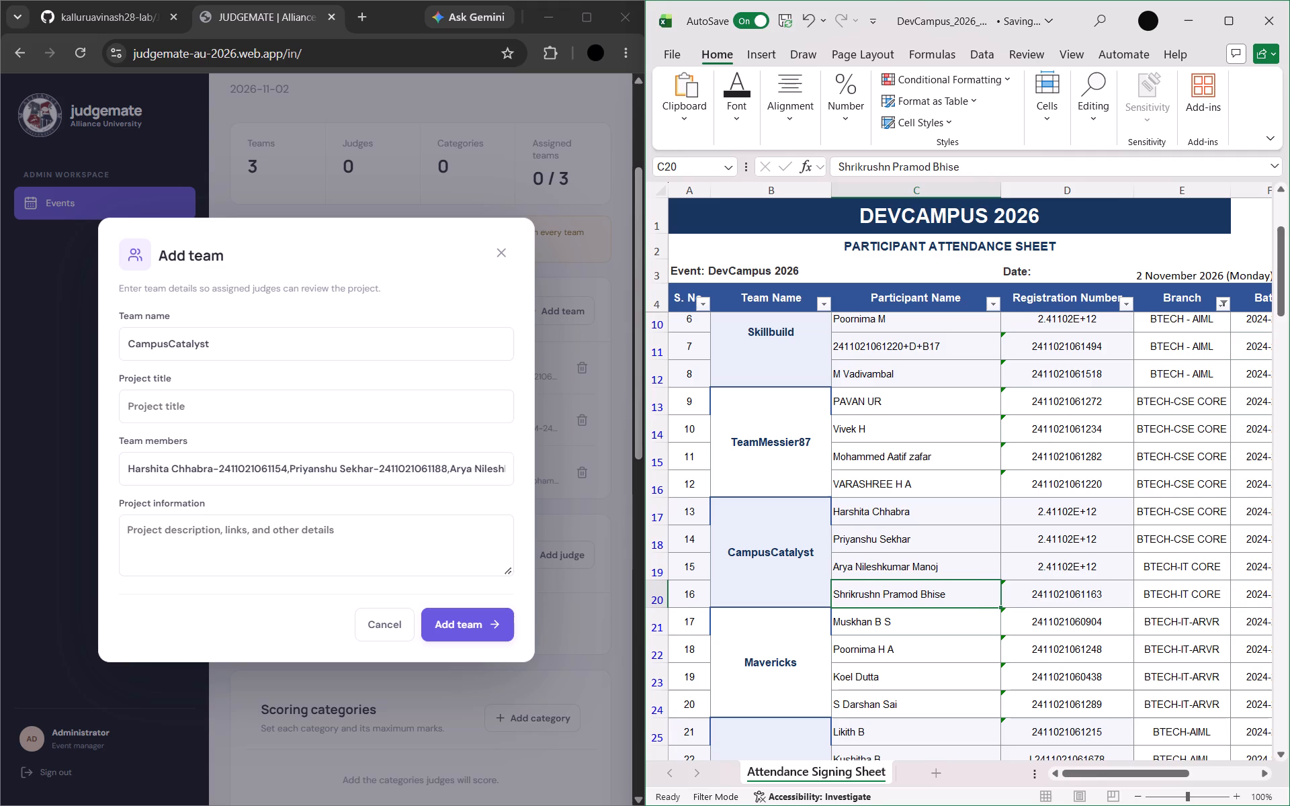
{"action": "double_click", "coordinate": [1035, 592]}
{"action": "key", "text": "ctrl+a"}
{"action": "key", "text": "ctrl+c"}
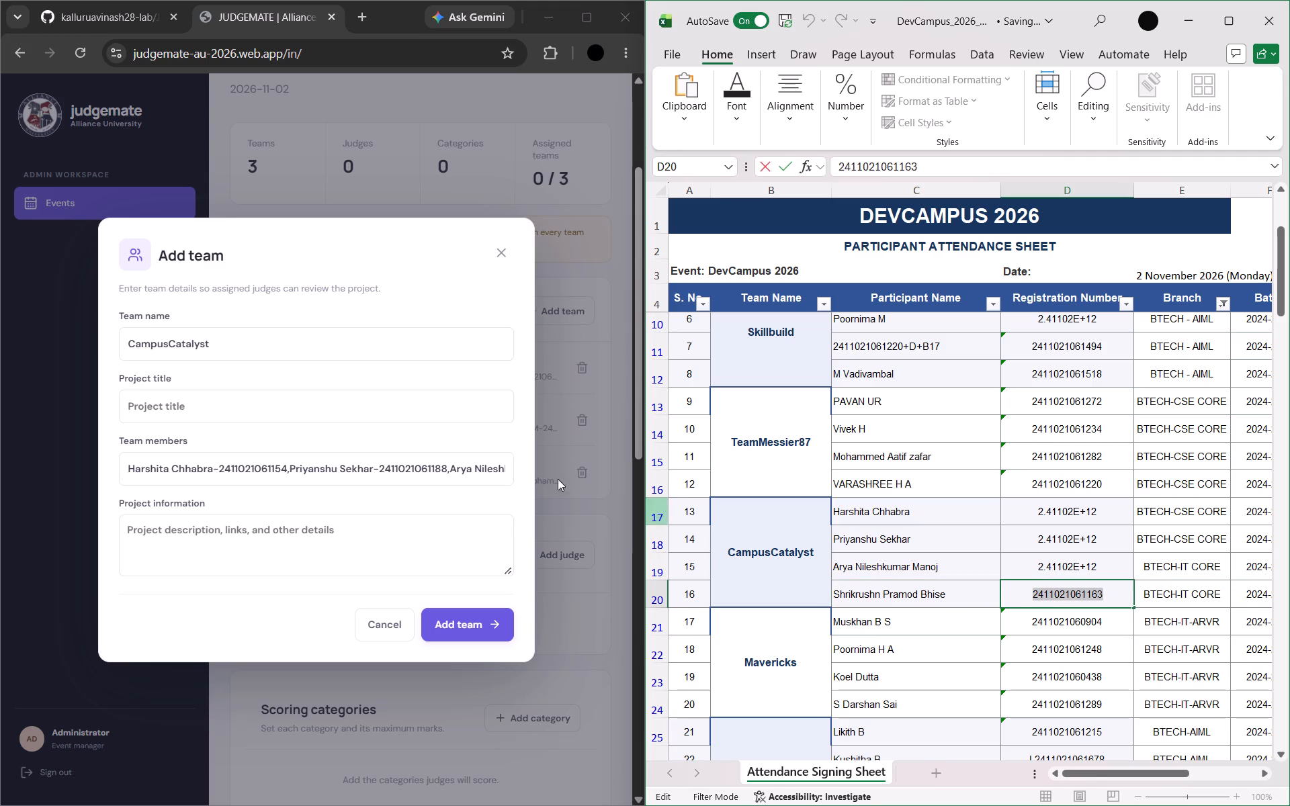
{"action": "left_click", "coordinate": [476, 465]}
{"action": "left_click_drag", "start_coordinate": [491, 467], "coordinate": [560, 473]}
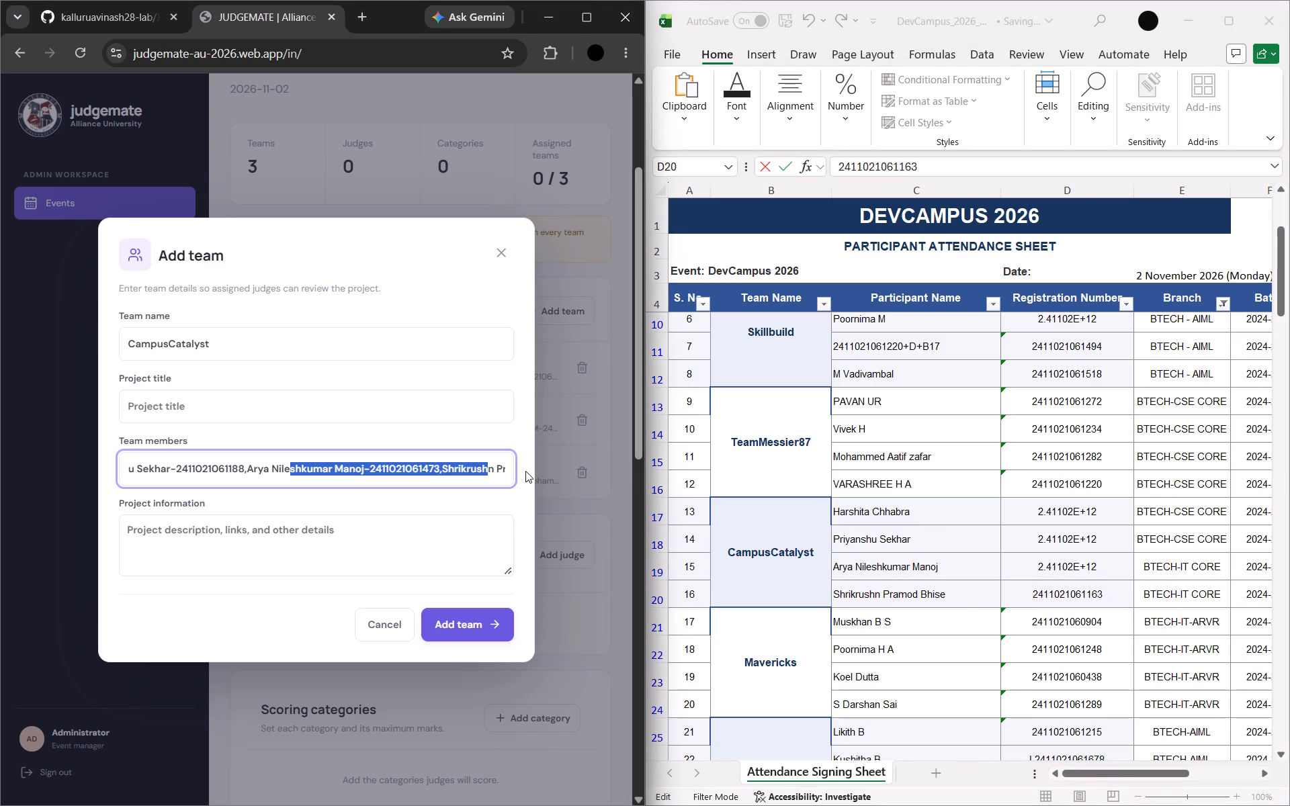
{"action": "left_click", "coordinate": [505, 467]}
{"action": "key", "text": "ctrl+v"}
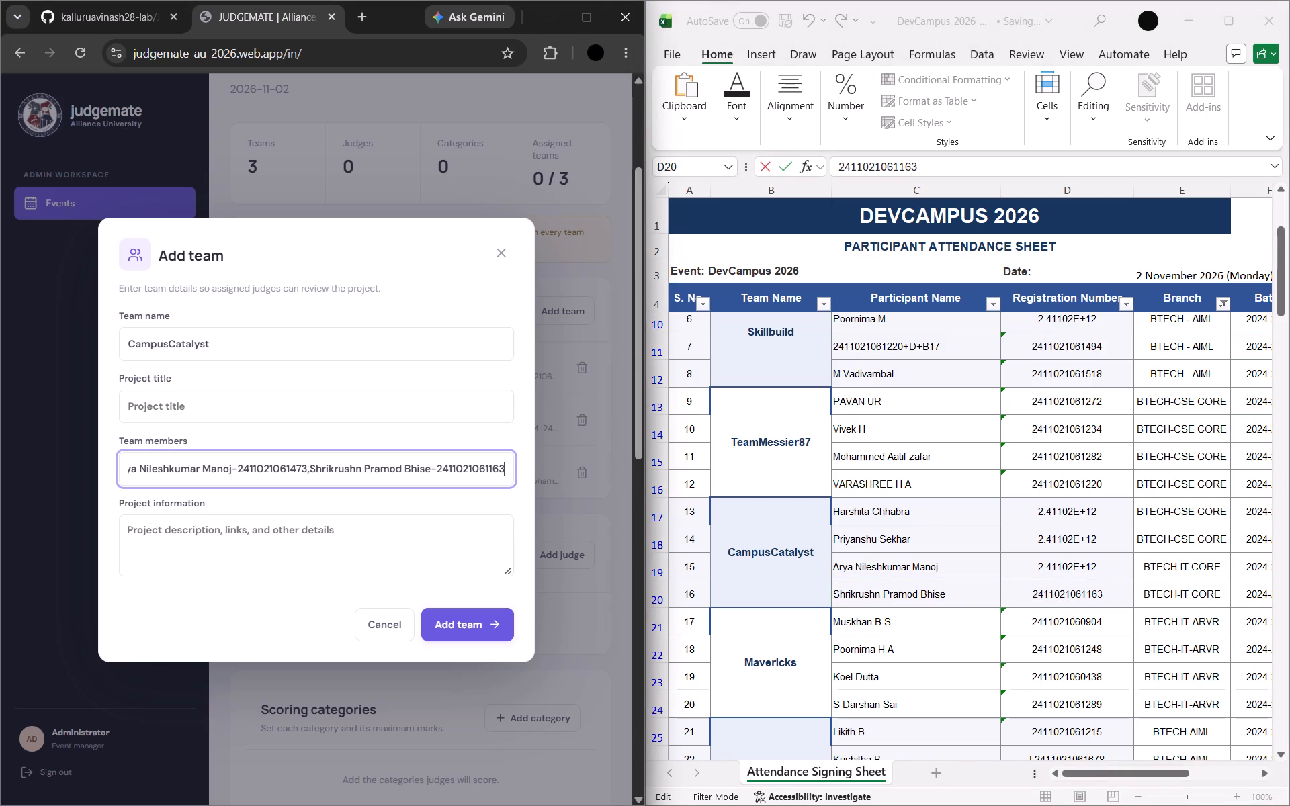
Submit the CampusCatalyst team to the JudgeMate event.
{"action": "left_click", "coordinate": [449, 613]}
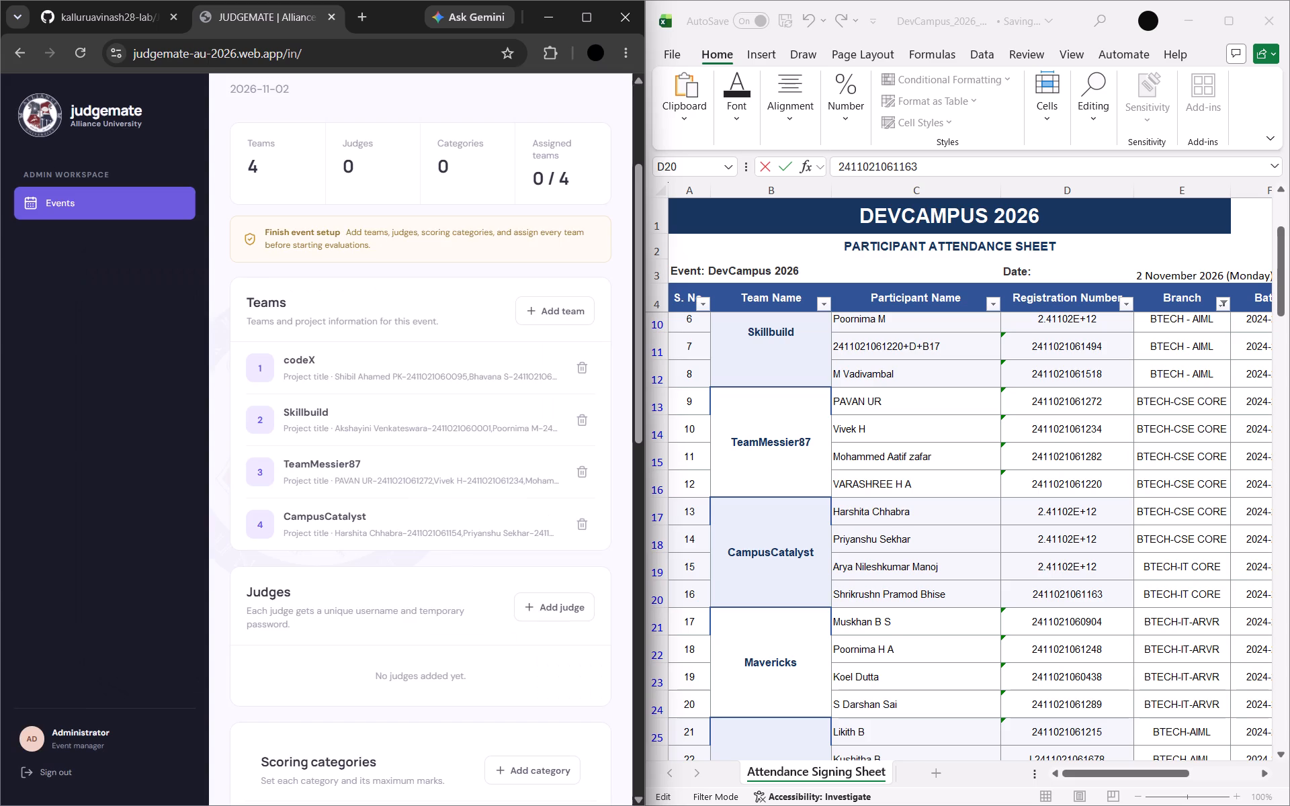
Maximize both the Excel and JudgeMate browser windows.
{"action": "left_click", "coordinate": [1229, 15]}
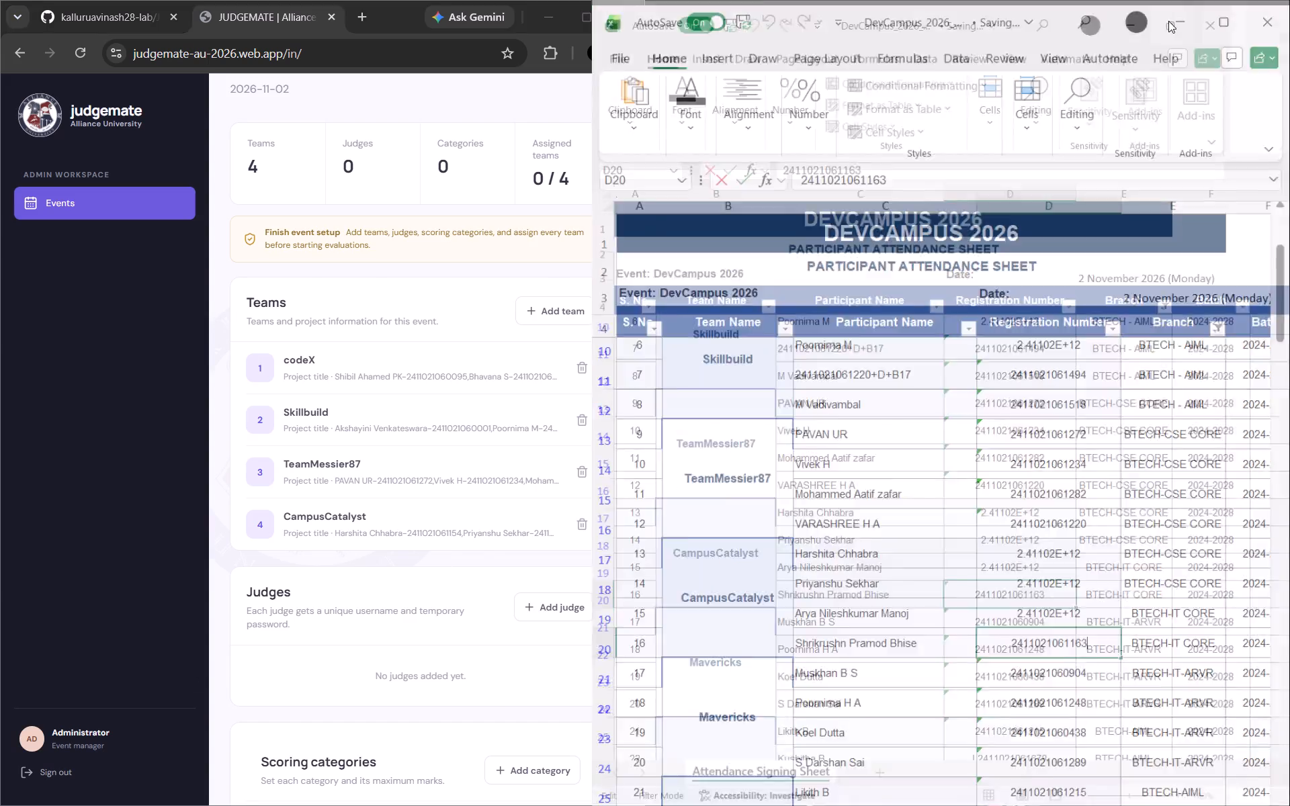
{"action": "key", "text": "alt+Tab"}
{"action": "left_click", "coordinate": [593, 15]}
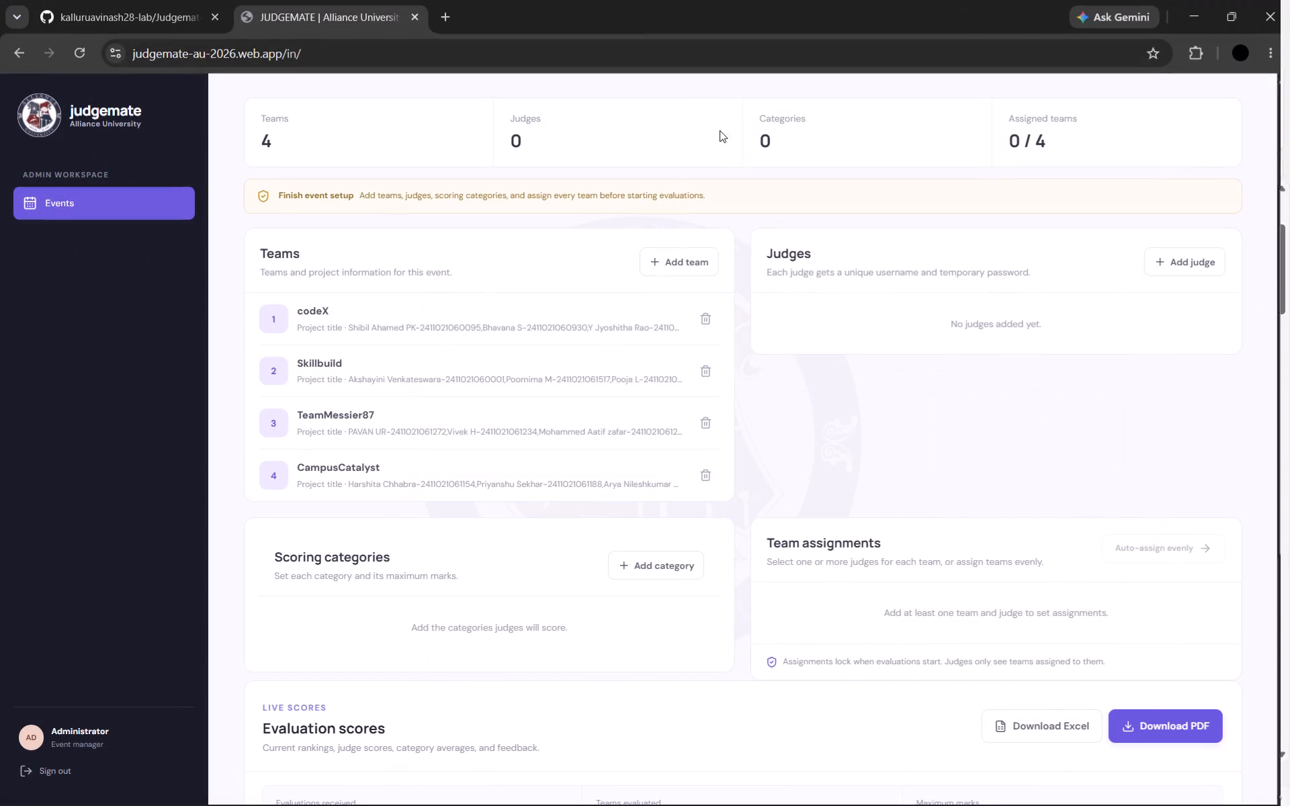
Start a new team entry in JudgeMate and copy the team name Mavericks from the Excel sheet into its Team name field.
{"action": "scroll", "coordinate": [354, 437], "scroll_direction": "down", "scroll_amount": 1}
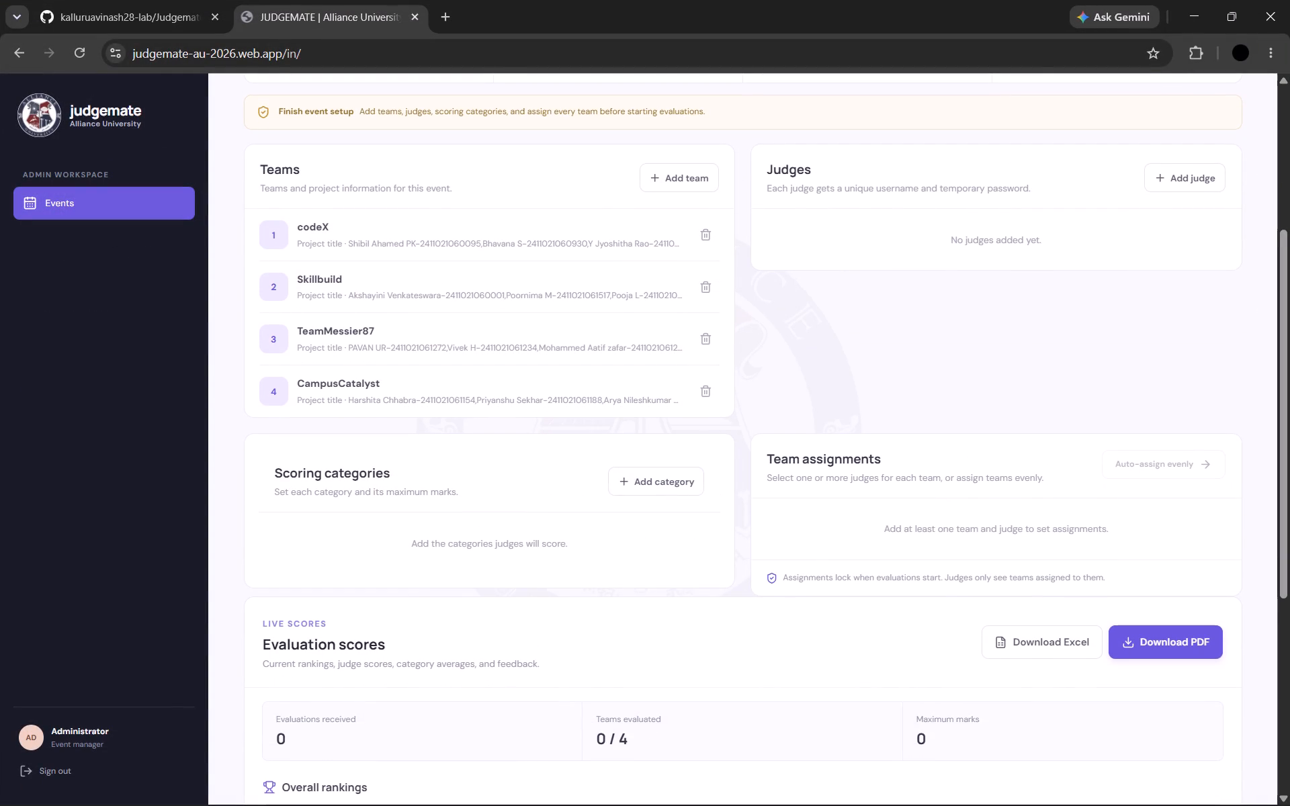
{"action": "scroll", "coordinate": [625, 327], "scroll_direction": "up", "scroll_amount": 2}
{"action": "left_click", "coordinate": [689, 349]}
{"action": "key", "text": "alt+Tab"}
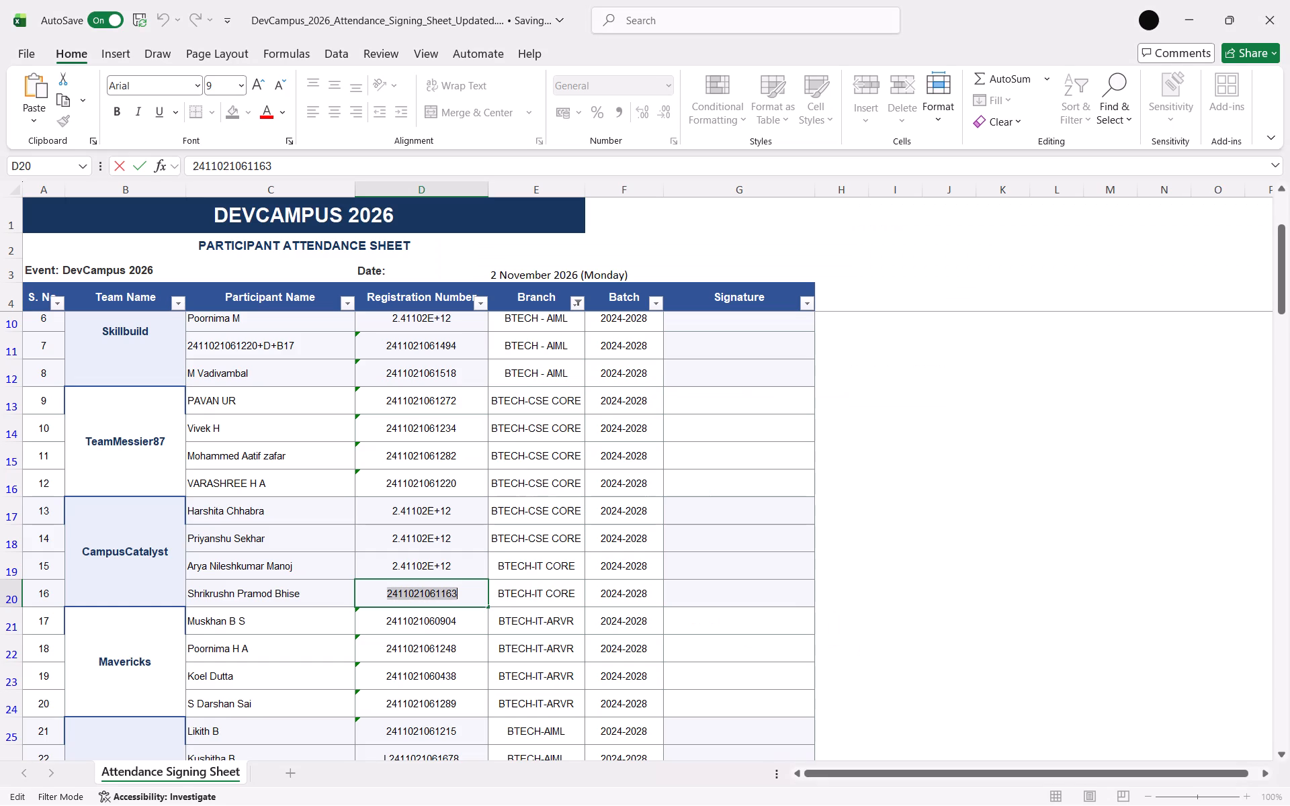
{"action": "scroll", "coordinate": [185, 461], "scroll_direction": "up", "scroll_amount": 5}
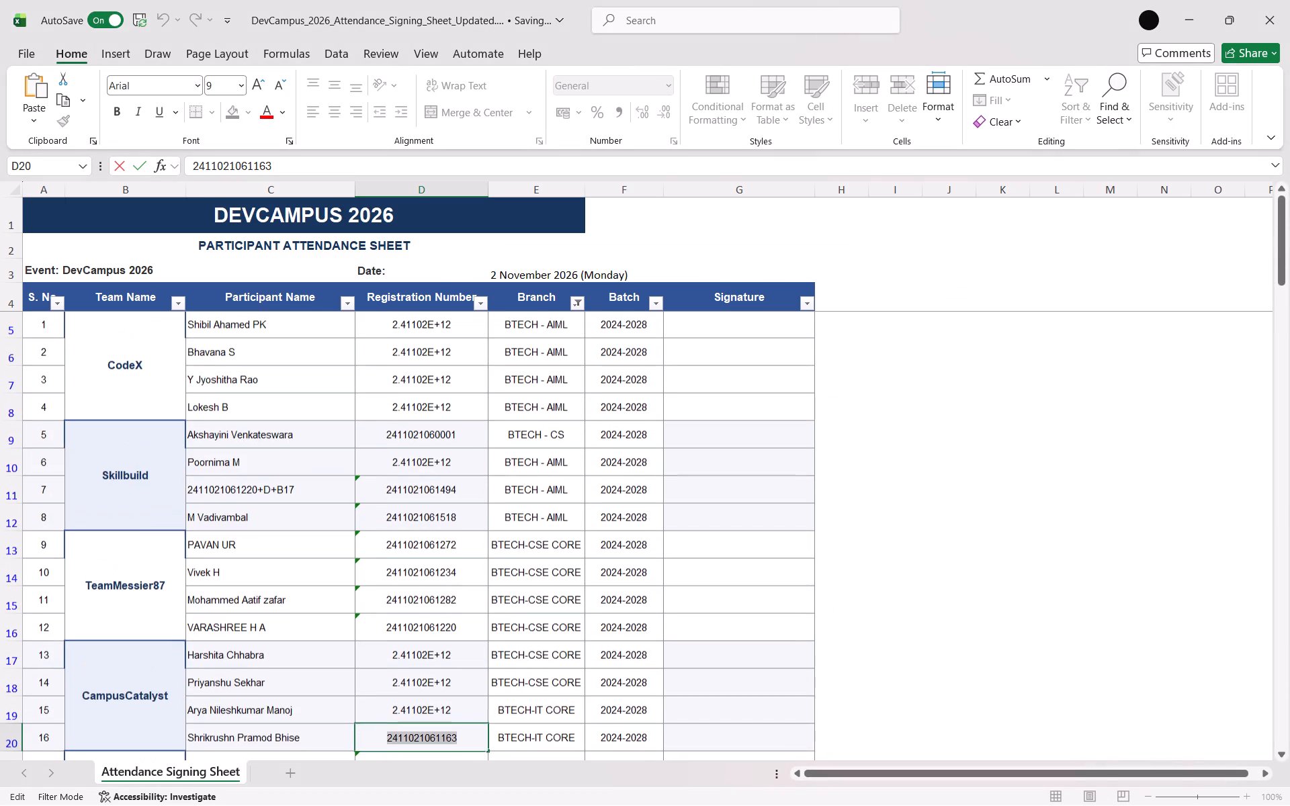
{"action": "scroll", "coordinate": [136, 449], "scroll_direction": "up", "scroll_amount": 4}
{"action": "scroll", "coordinate": [81, 398], "scroll_direction": "up", "scroll_amount": 2}
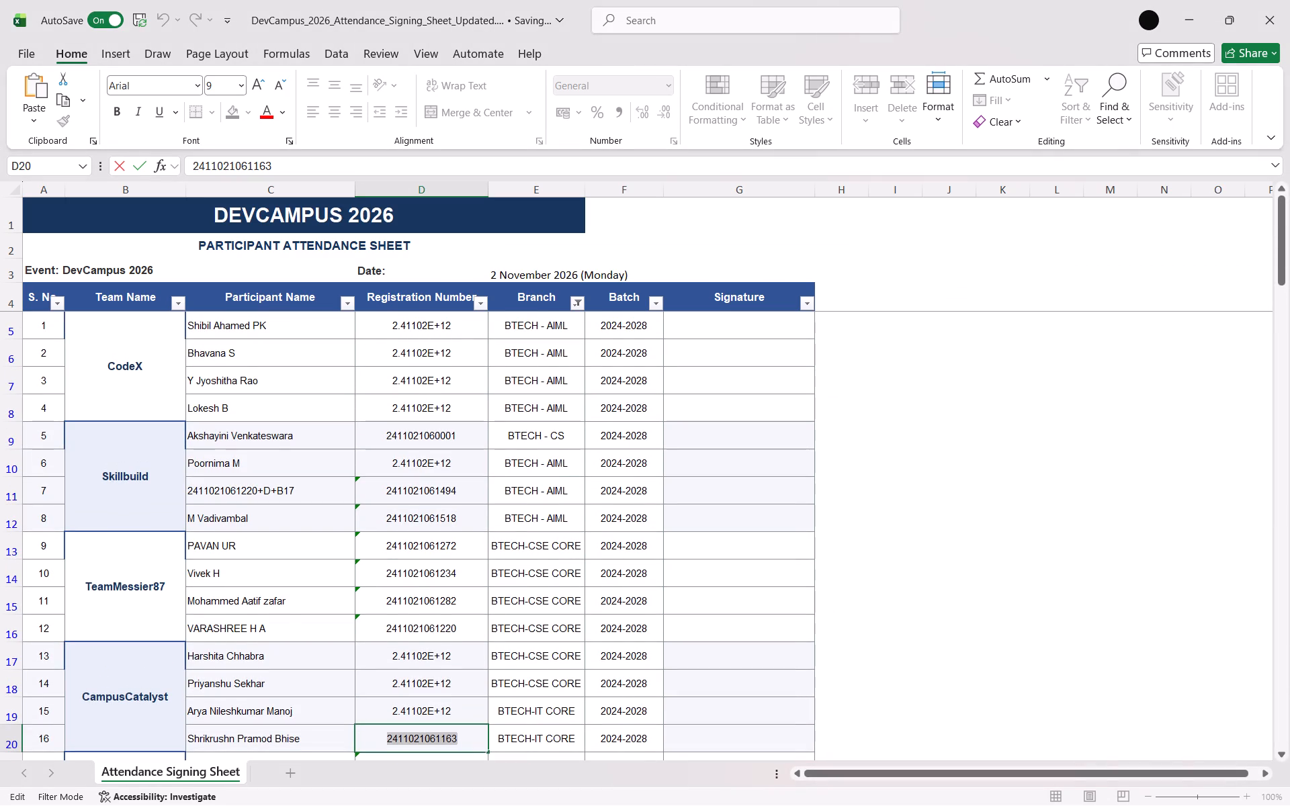
{"action": "scroll", "coordinate": [130, 553], "scroll_direction": "down", "scroll_amount": 1}
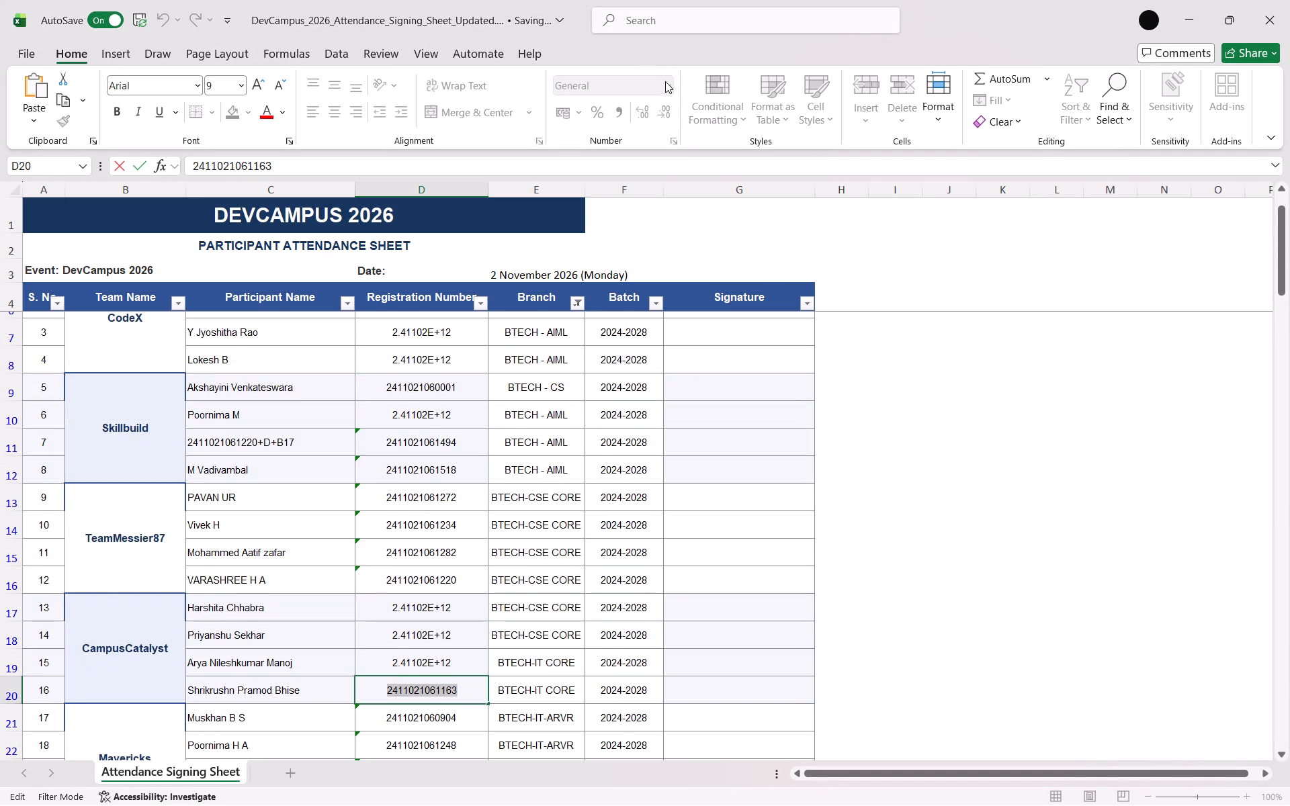
{"action": "scroll", "coordinate": [327, 297], "scroll_direction": "down", "scroll_amount": 4}
{"action": "key", "text": "alt+Tab"}
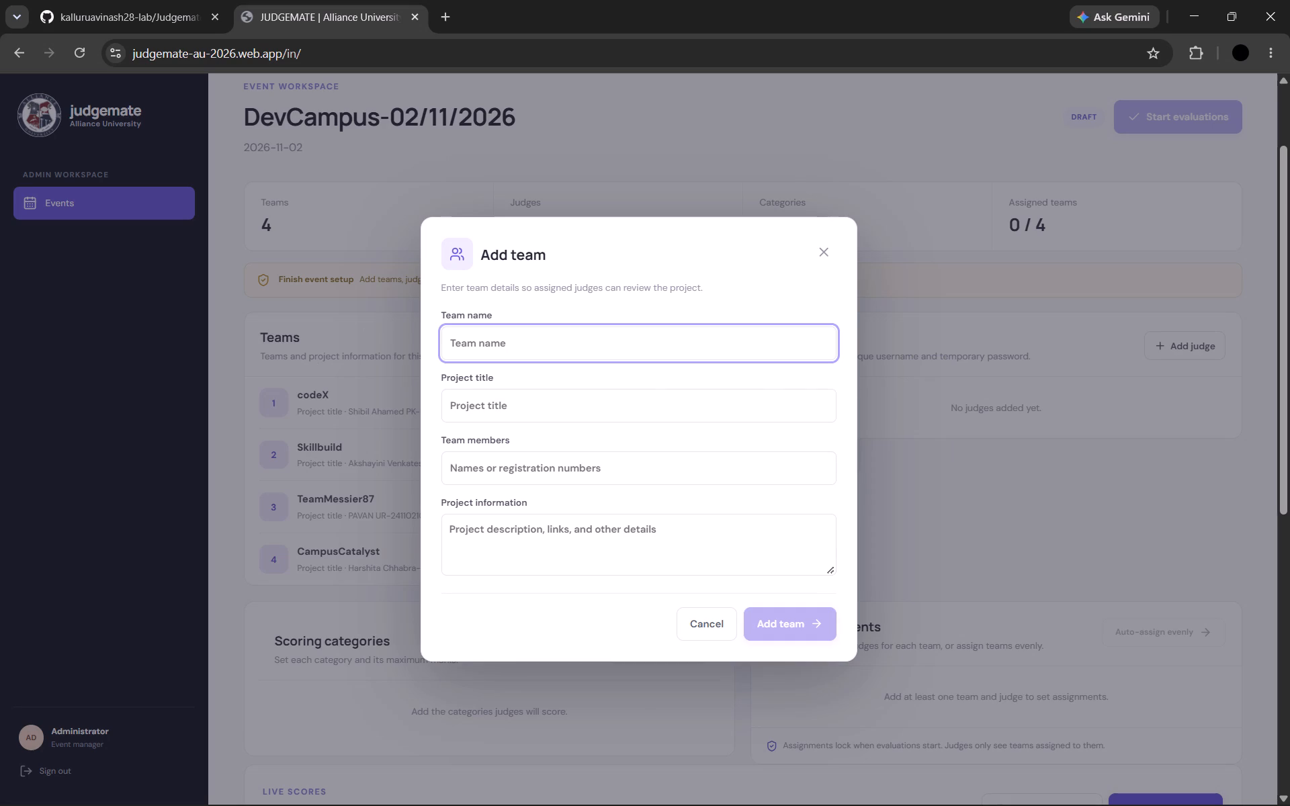
{"action": "key", "text": "alt+Tab"}
{"action": "left_click", "coordinate": [110, 527]}
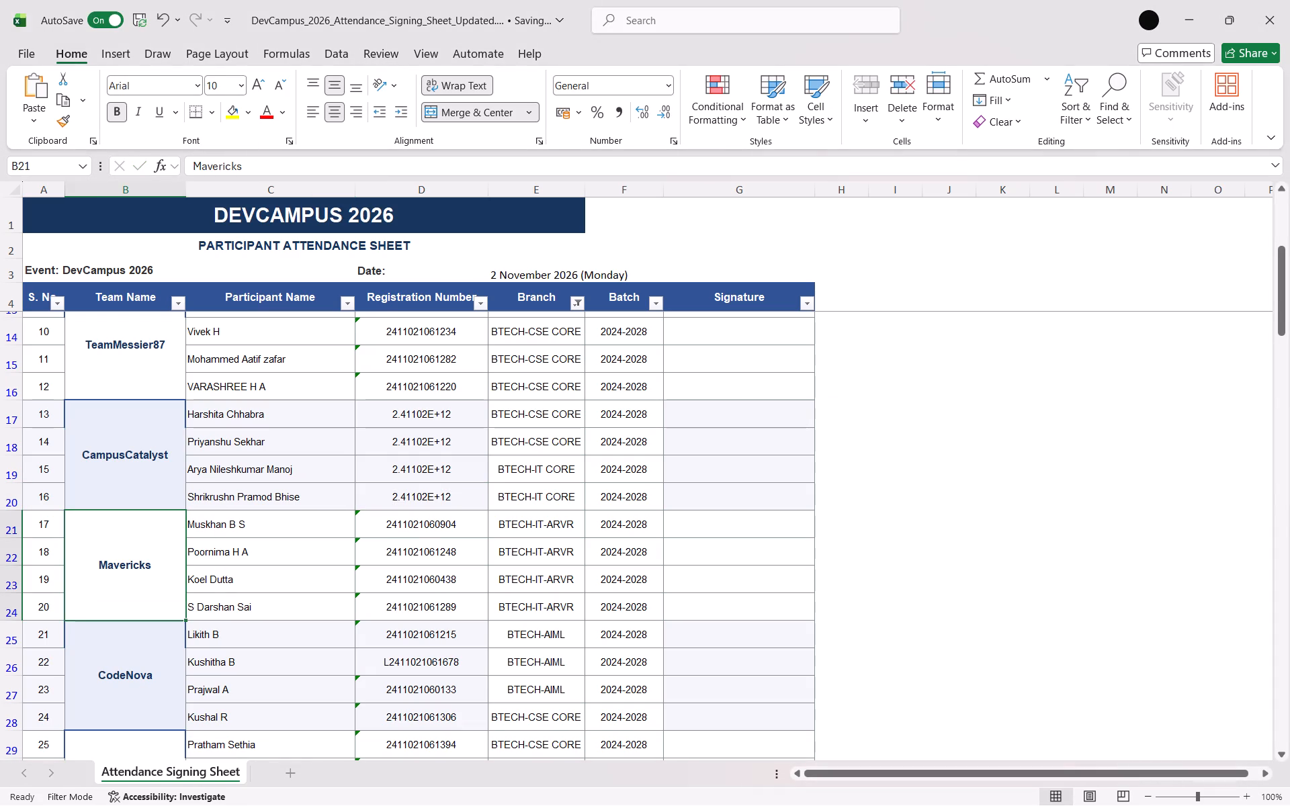
{"action": "double_click", "coordinate": [132, 559]}
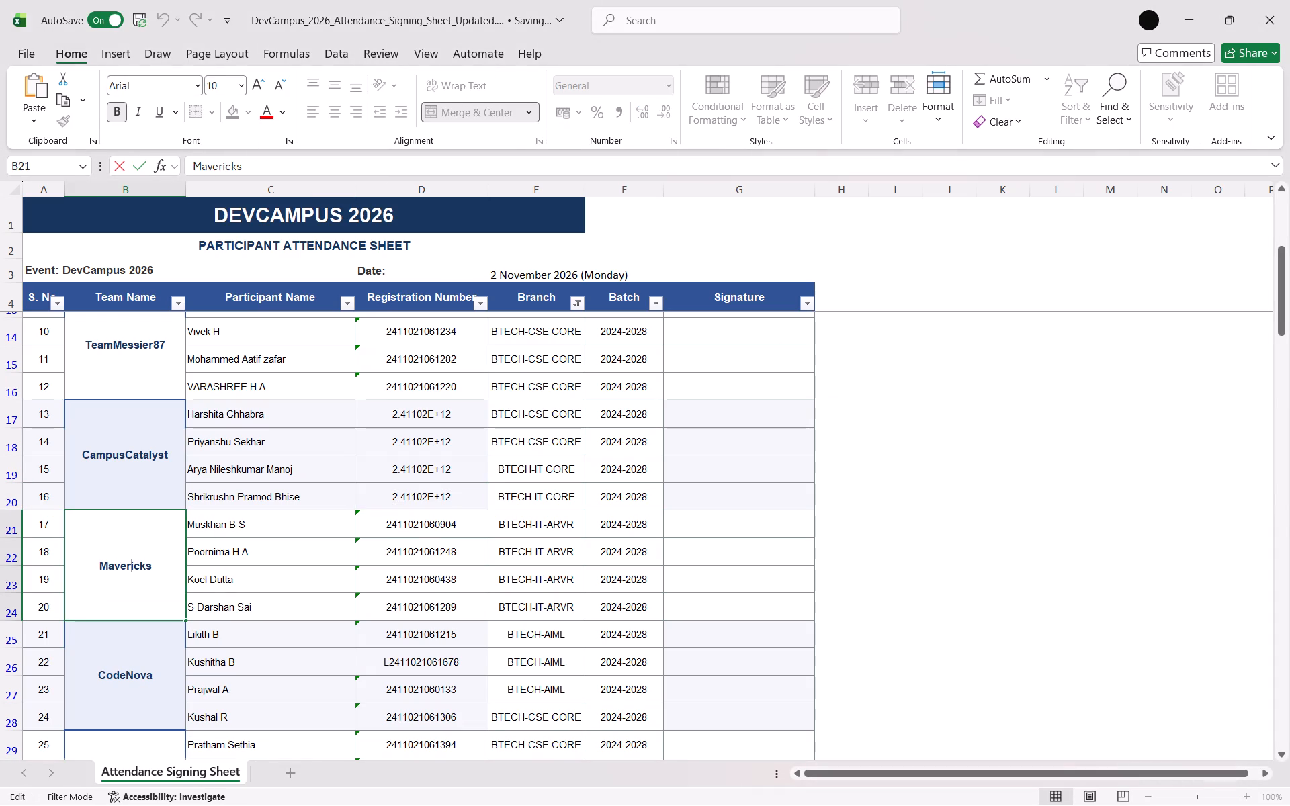
{"action": "key", "text": "ctrl+a"}
{"action": "key", "text": "ctrl+c"}
{"action": "key", "text": "alt+Tab"}
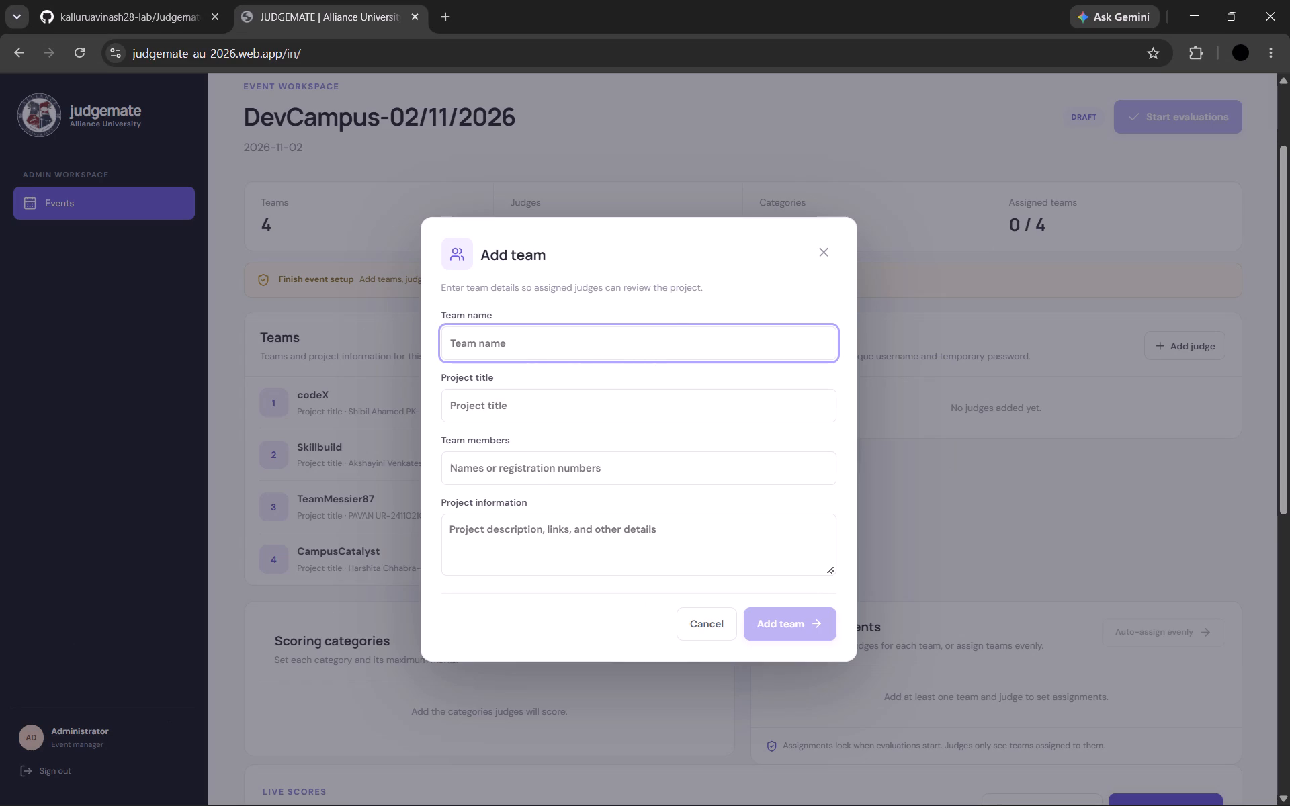
{"action": "key", "text": "ctrl+v"}
Copy the first Mavericks participant's name from the Excel sheet into JudgeMate's Team members field, followed by a hyphen.
{"action": "key", "text": "alt+Tab"}
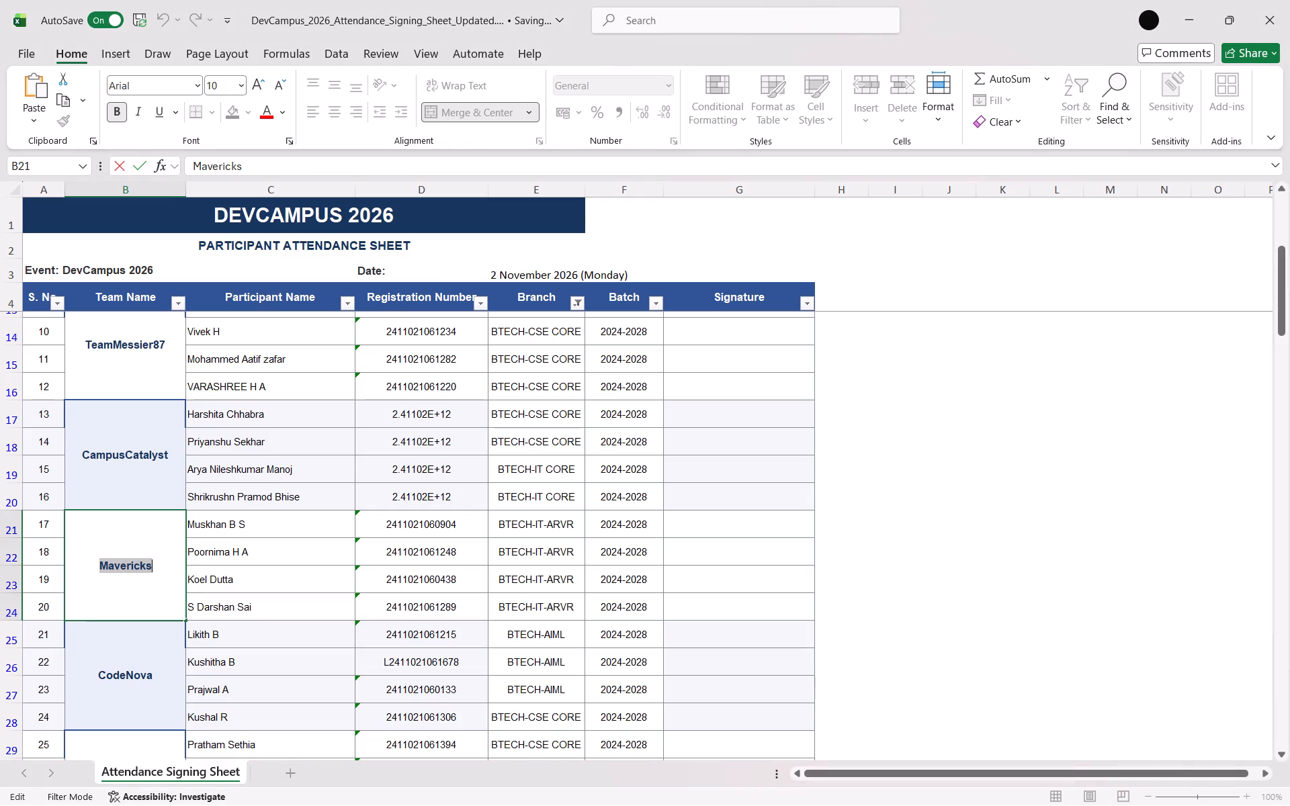
{"action": "double_click", "coordinate": [233, 532]}
{"action": "key", "text": "ctrl+a"}
{"action": "key", "text": "ctrl+c"}
{"action": "key", "text": "alt+Tab"}
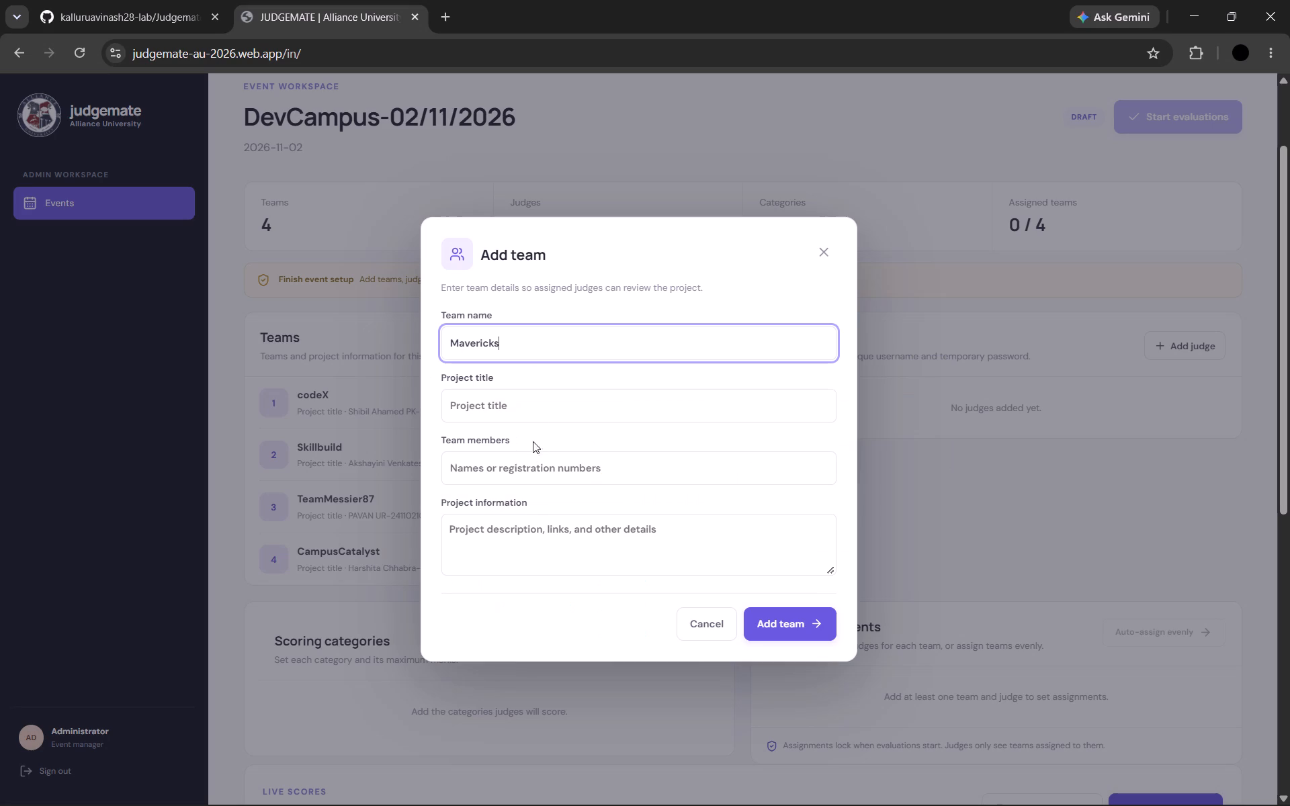
{"action": "left_click", "coordinate": [516, 459]}
{"action": "key", "text": "ctrl+v"}
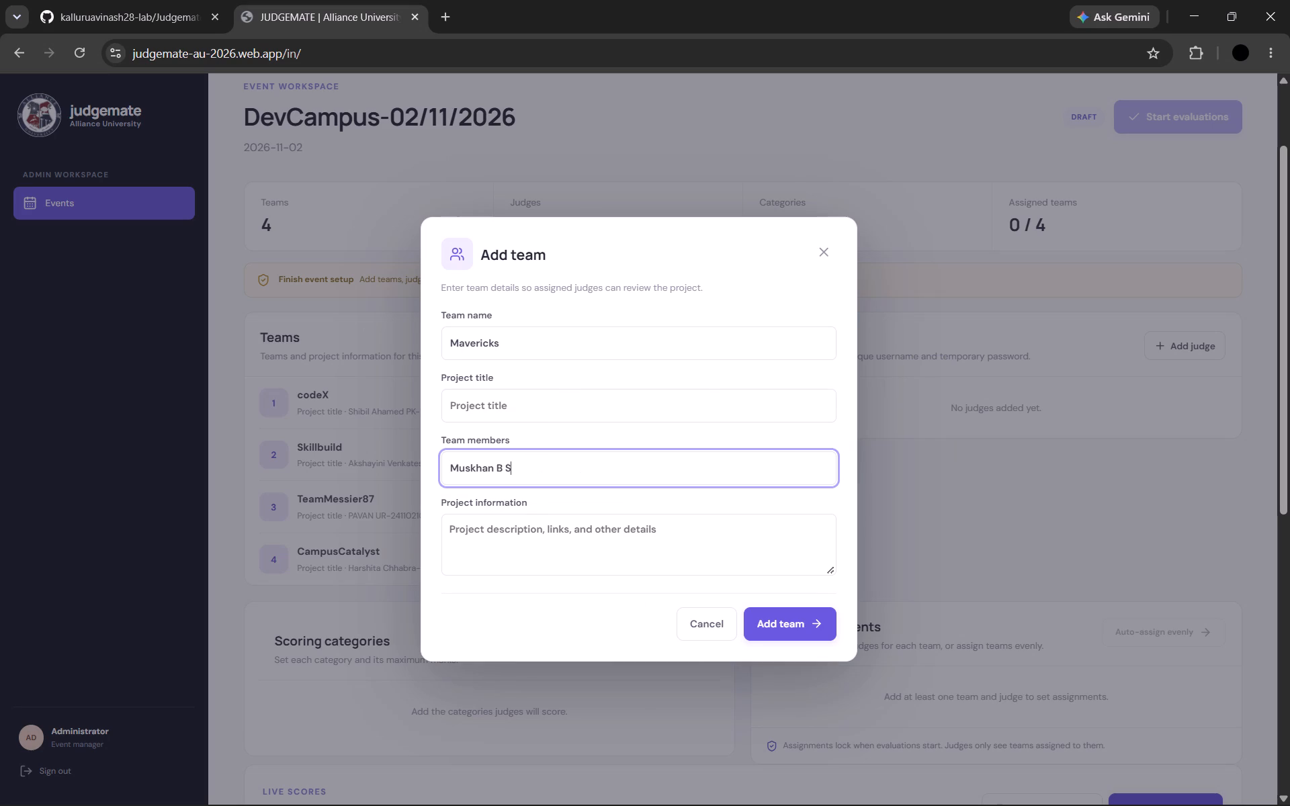
{"action": "key", "text": "minus"}
Copy the first Mavericks participant's registration number from the Excel sheet into JudgeMate's Team members field, followed by a comma.
{"action": "key", "text": "alt+Tab"}
{"action": "double_click", "coordinate": [398, 529]}
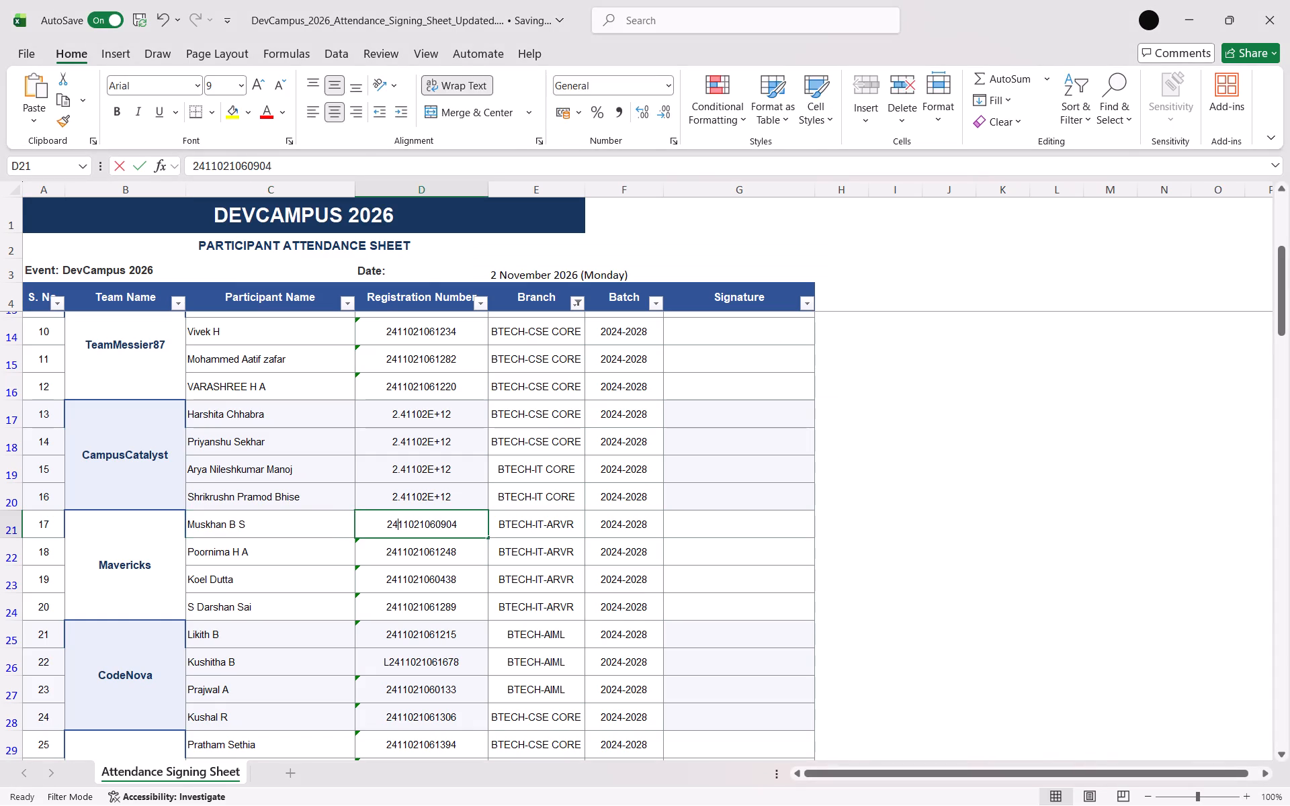
{"action": "key", "text": "ctrl+a"}
{"action": "key", "text": "ctrl+c"}
{"action": "key", "text": "alt+Tab"}
{"action": "key", "text": "ctrl+v"}
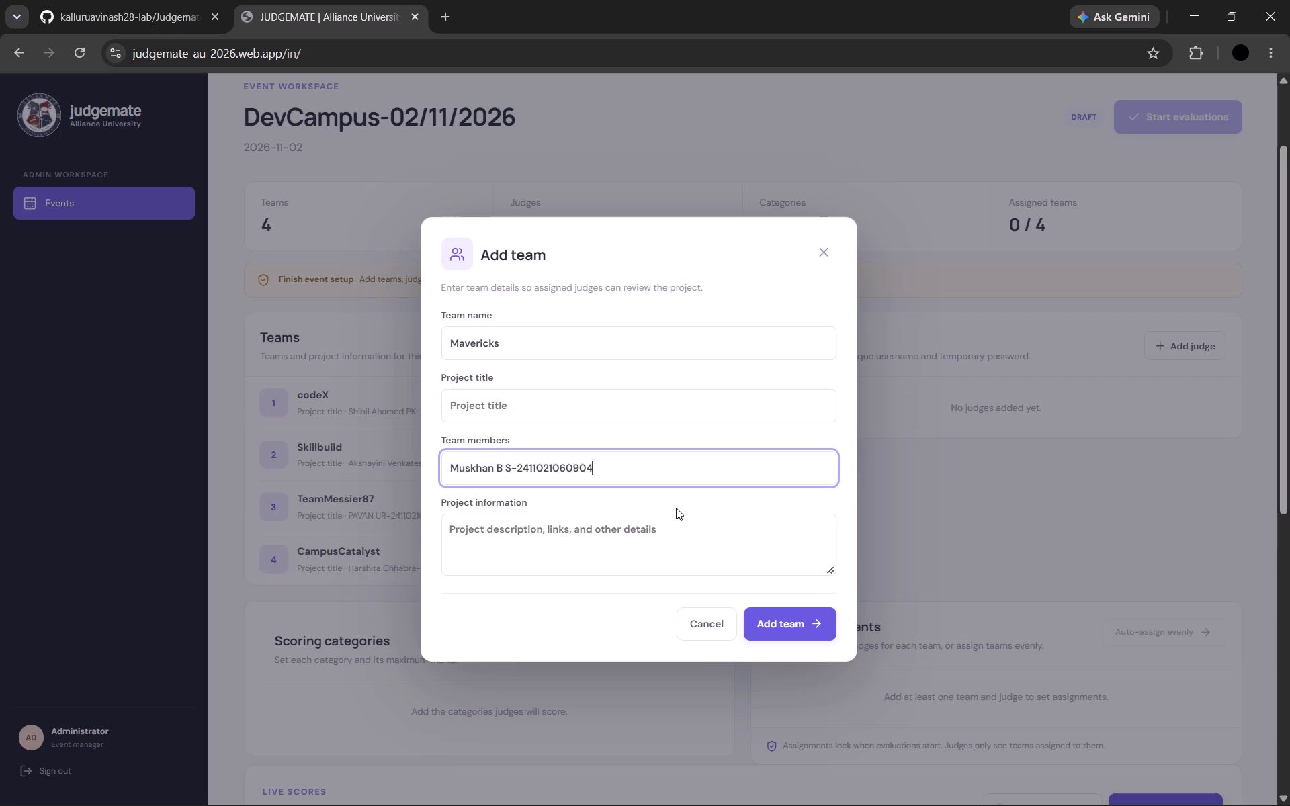
{"action": "key", "text": "comma"}
Copy the second Mavericks participant's name from the Excel sheet into JudgeMate's Team members field, followed by a hyphen.
{"action": "key", "text": "alt+Tab"}
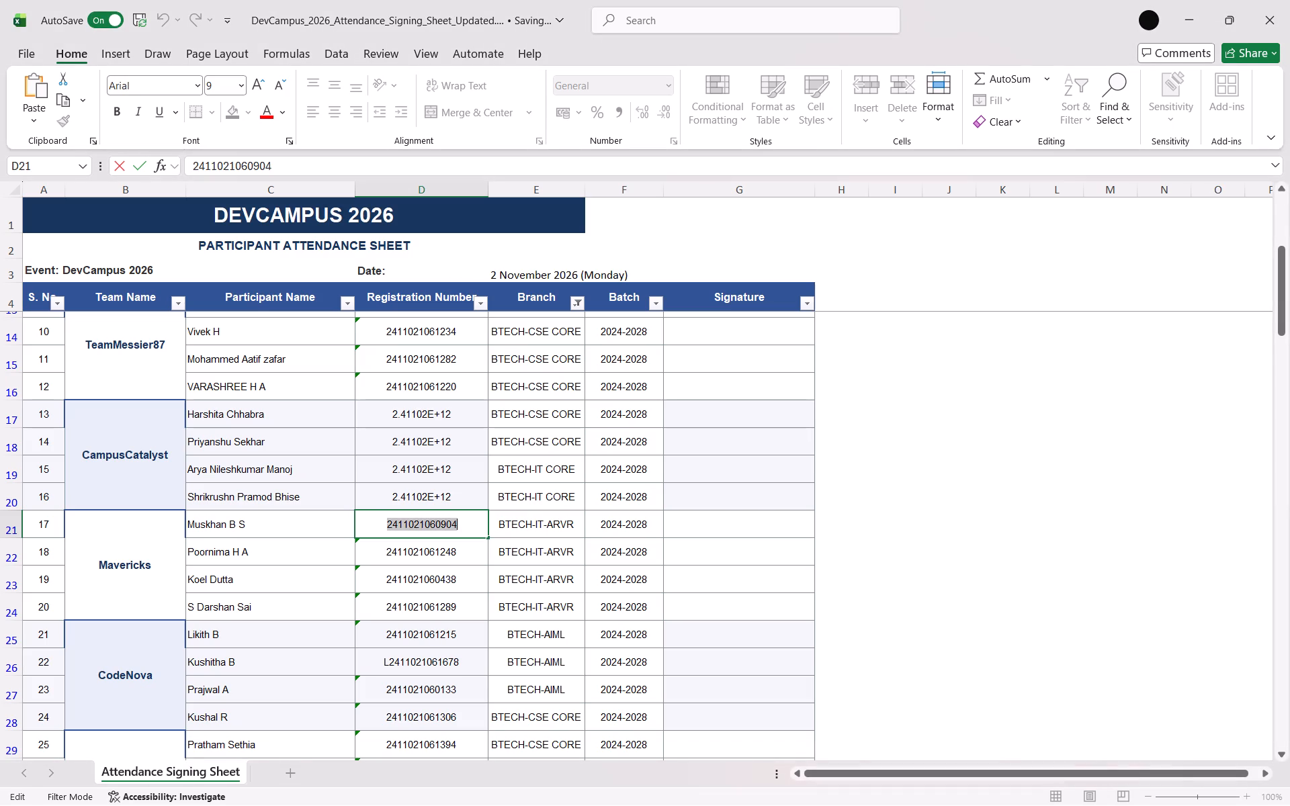
{"action": "double_click", "coordinate": [243, 549]}
{"action": "key", "text": "ctrl+a"}
{"action": "key", "text": "ctrl+c"}
{"action": "key", "text": "alt+Tab"}
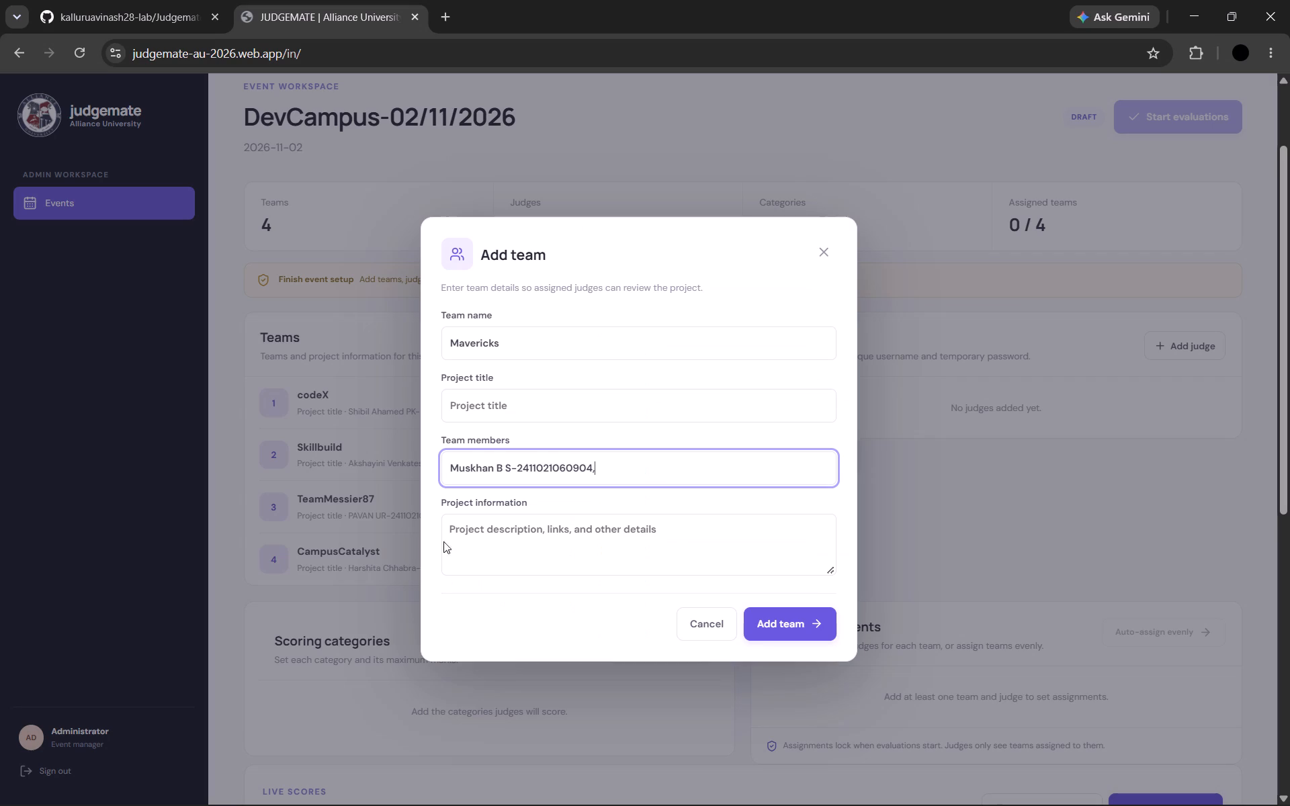
{"action": "key", "text": "ctrl+v"}
{"action": "key", "text": "minus"}
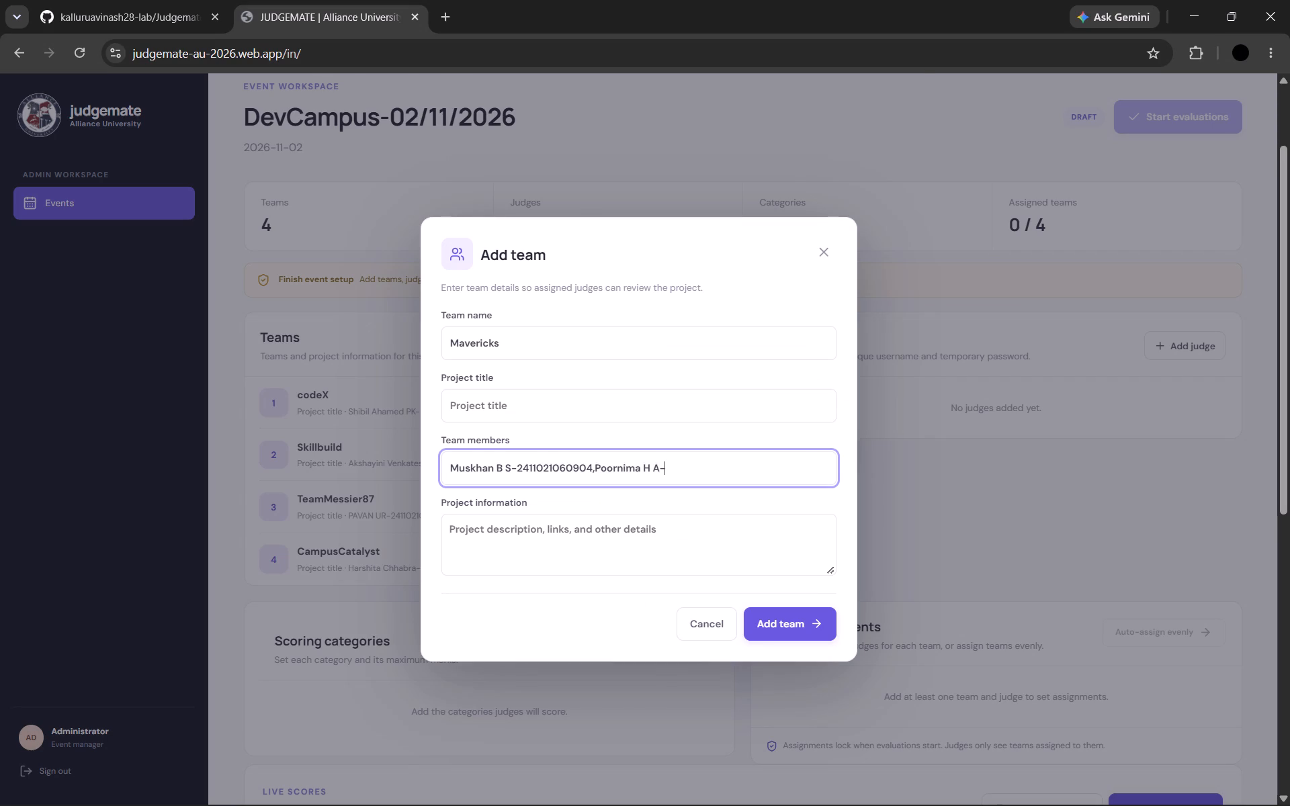
Copy the second Mavericks participant's registration number from the Excel sheet into JudgeMate's Team members field, followed by a comma.
{"action": "key", "text": "alt+Tab"}
{"action": "left_click", "coordinate": [460, 544]}
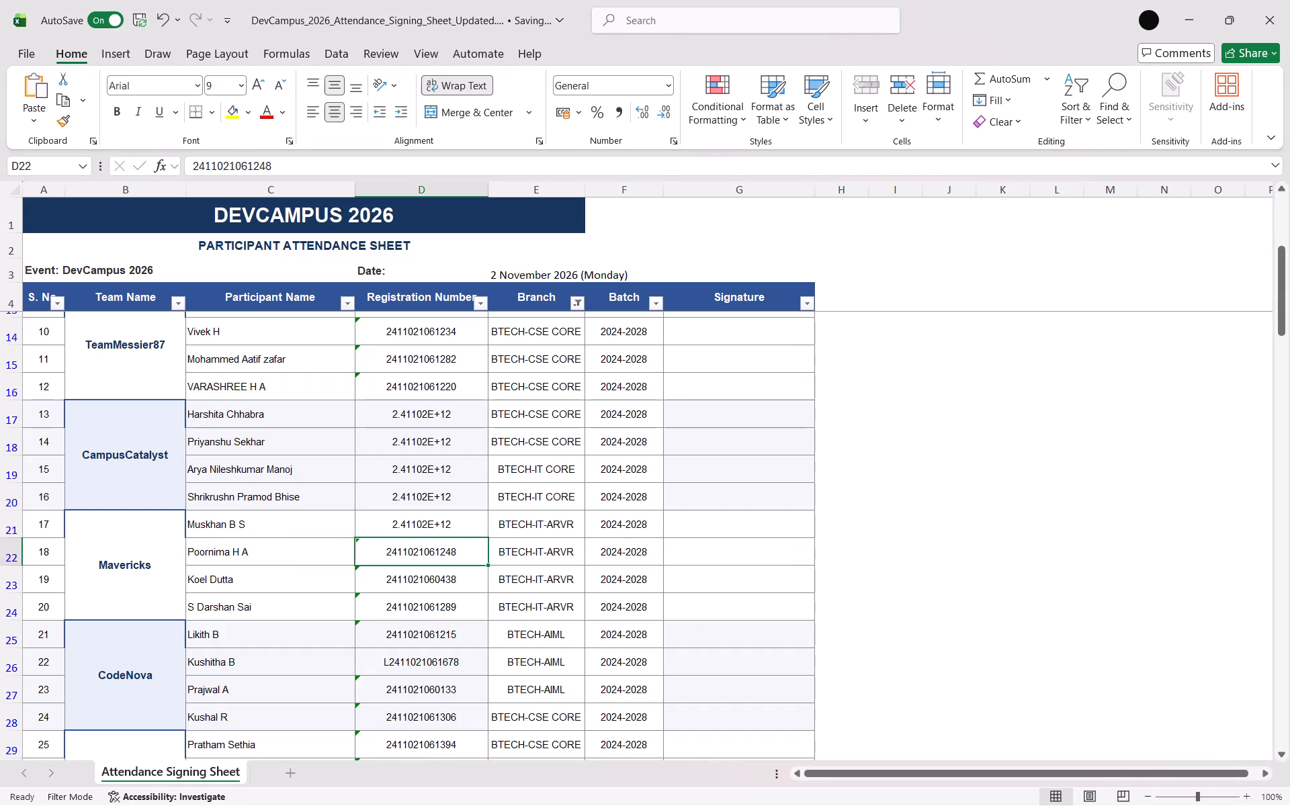
{"action": "left_click", "coordinate": [454, 553]}
{"action": "key", "text": "ctrl+a"}
{"action": "key", "text": "ctrl+c"}
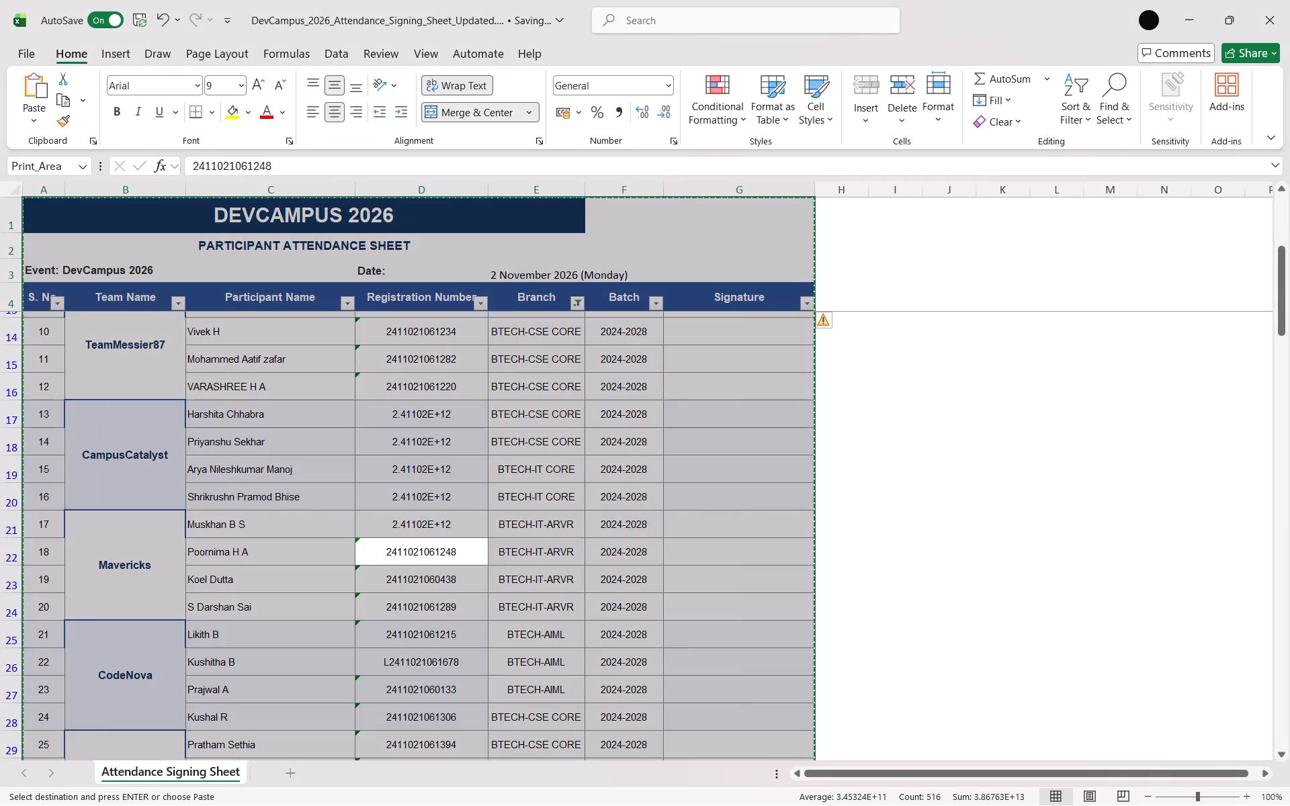
{"action": "left_click", "coordinate": [454, 552]}
{"action": "double_click", "coordinate": [458, 551]}
{"action": "key", "text": "ctrl+a"}
{"action": "key", "text": "ctrl+c"}
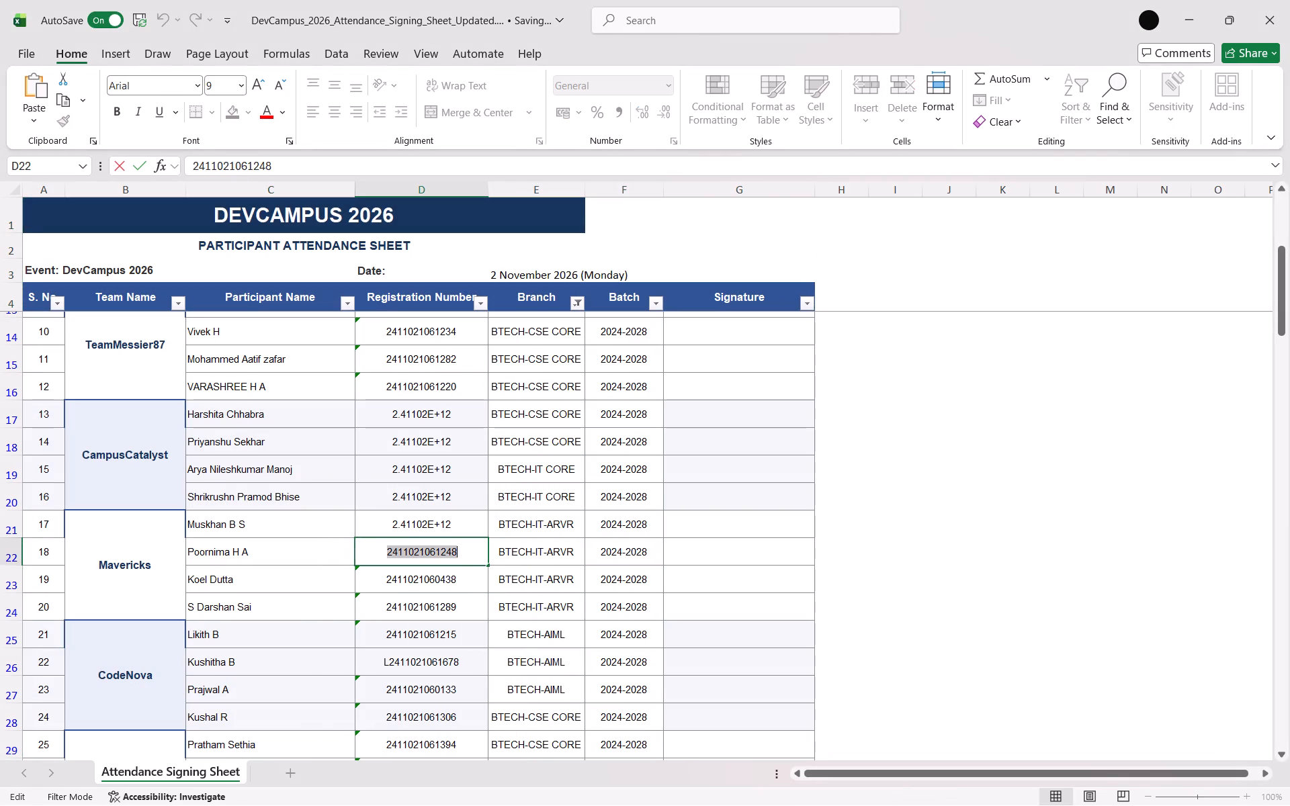
{"action": "key", "text": "alt+Tab"}
{"action": "key", "text": "ctrl+v"}
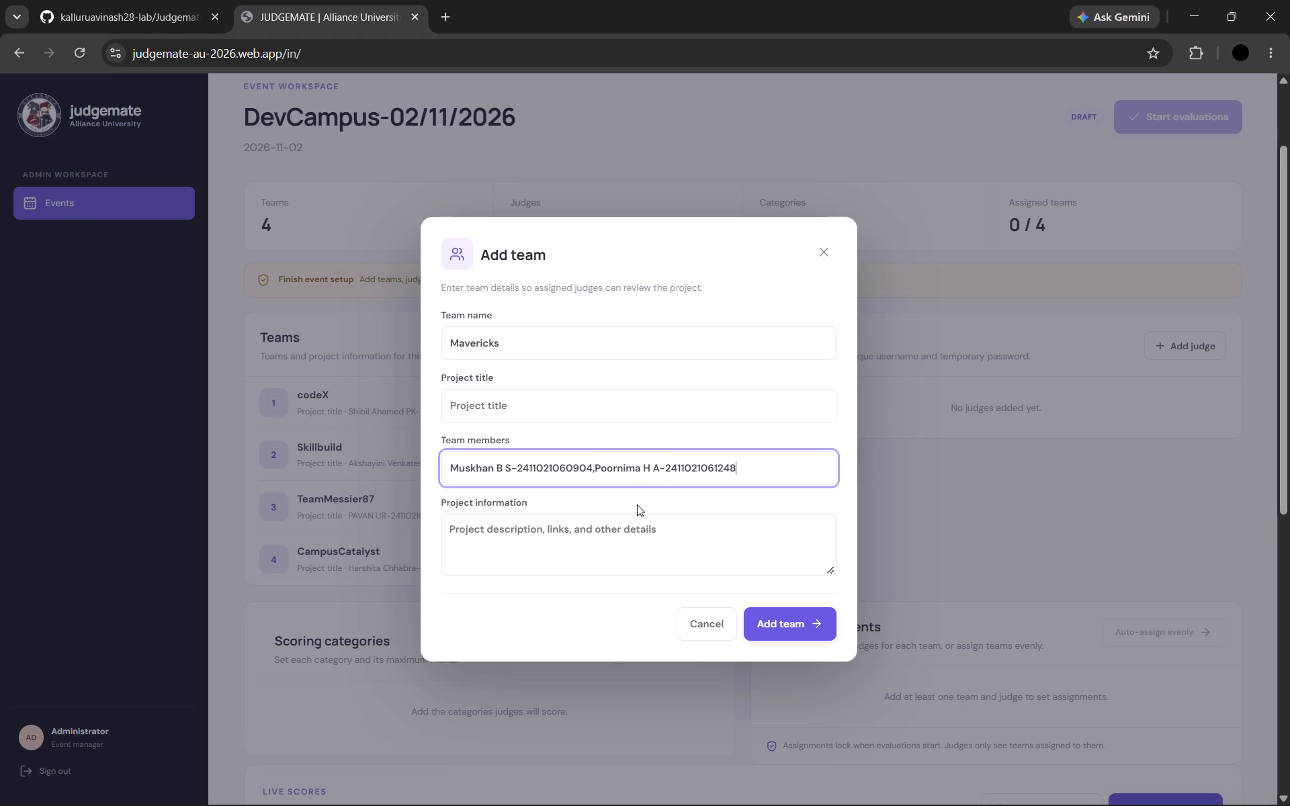
{"action": "key", "text": "comma"}
Copy the third Mavericks participant's name from the Excel sheet into JudgeMate's Team members field, followed by a hyphen.
{"action": "key", "text": "alt+Tab"}
{"action": "double_click", "coordinate": [210, 578]}
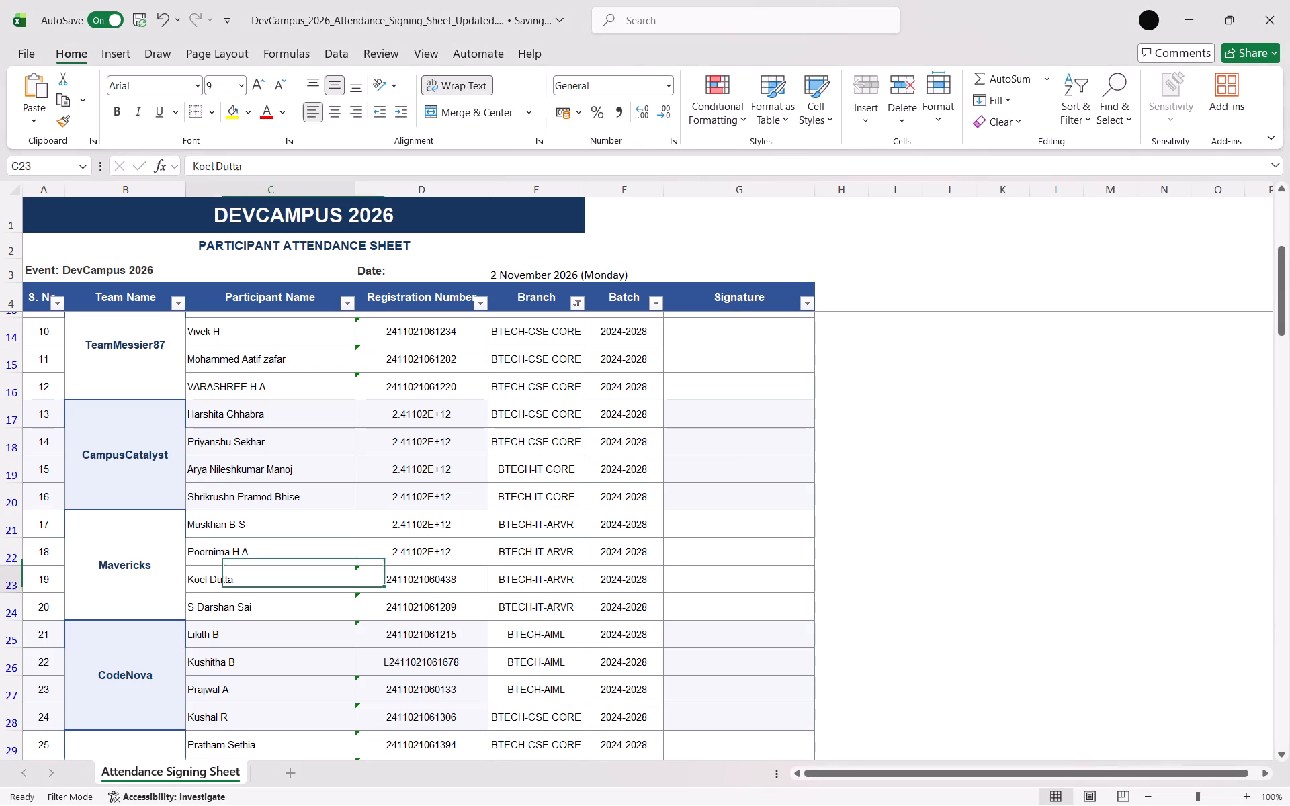
{"action": "key", "text": "ctrl+a"}
{"action": "key", "text": "ctrl+c"}
{"action": "key", "text": "alt+Tab"}
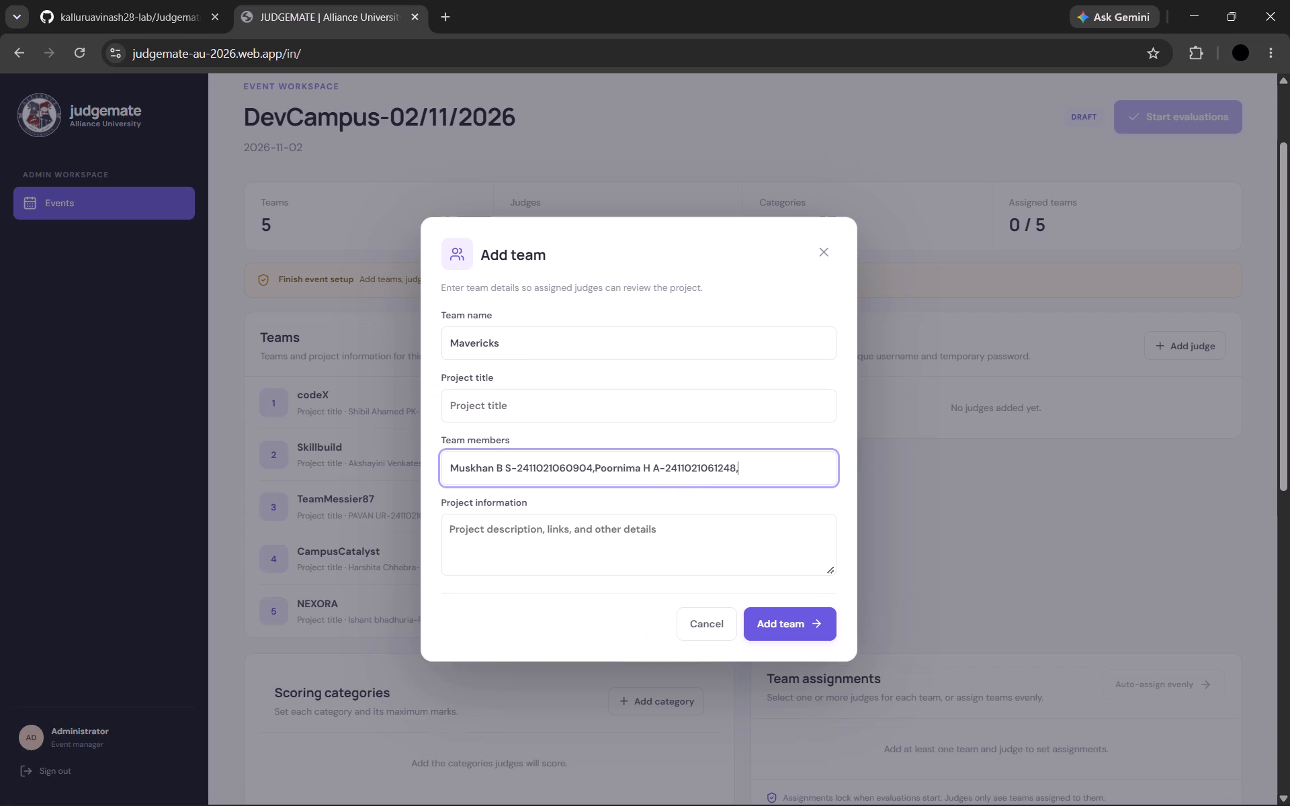
{"action": "key", "text": "ctrl+v"}
{"action": "key", "text": "minus"}
Copy the third Mavericks participant's registration number from the Excel sheet into JudgeMate's Team members field, followed by a comma.
{"action": "key", "text": "alt+Tab"}
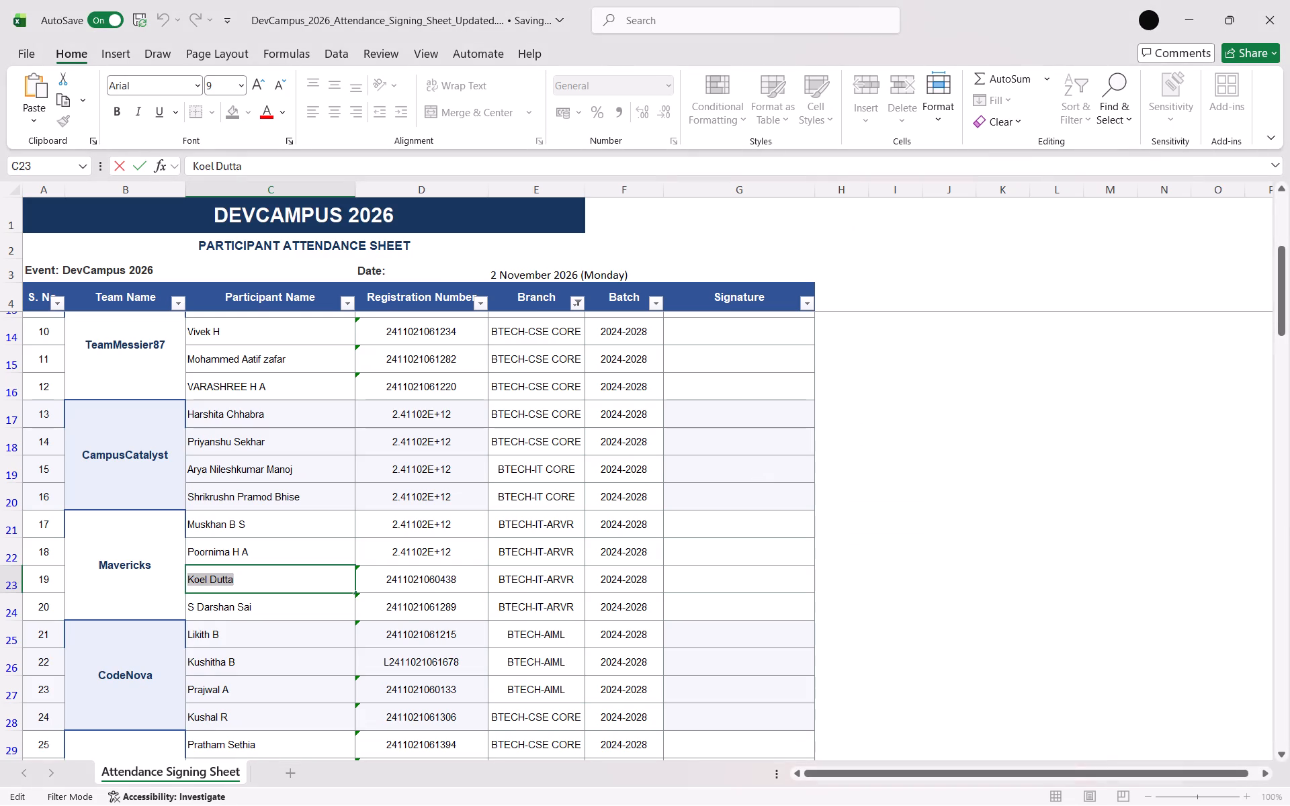
{"action": "double_click", "coordinate": [402, 582]}
{"action": "key", "text": "ctrl+a"}
{"action": "key", "text": "ctrl+c"}
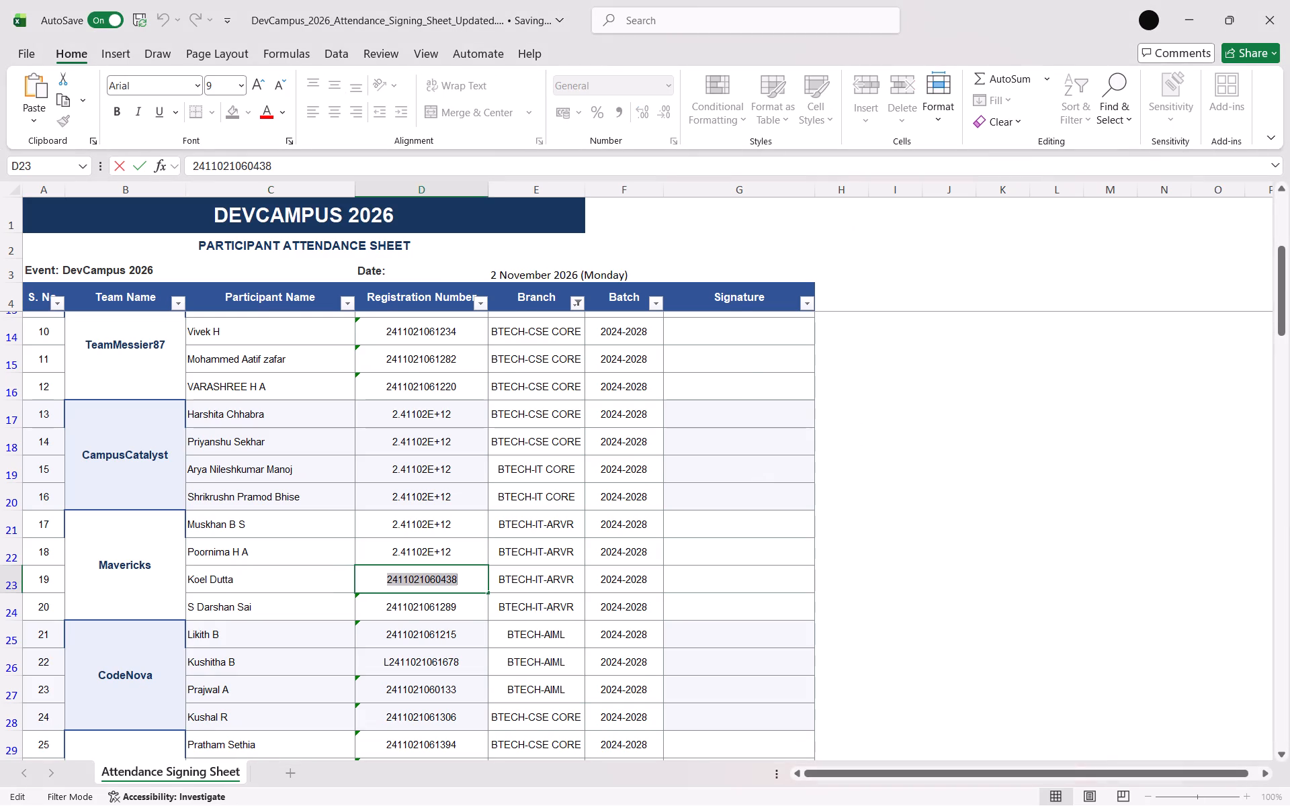
{"action": "key", "text": "alt+Tab"}
{"action": "key", "text": "ctrl+v"}
{"action": "key", "text": "comma"}
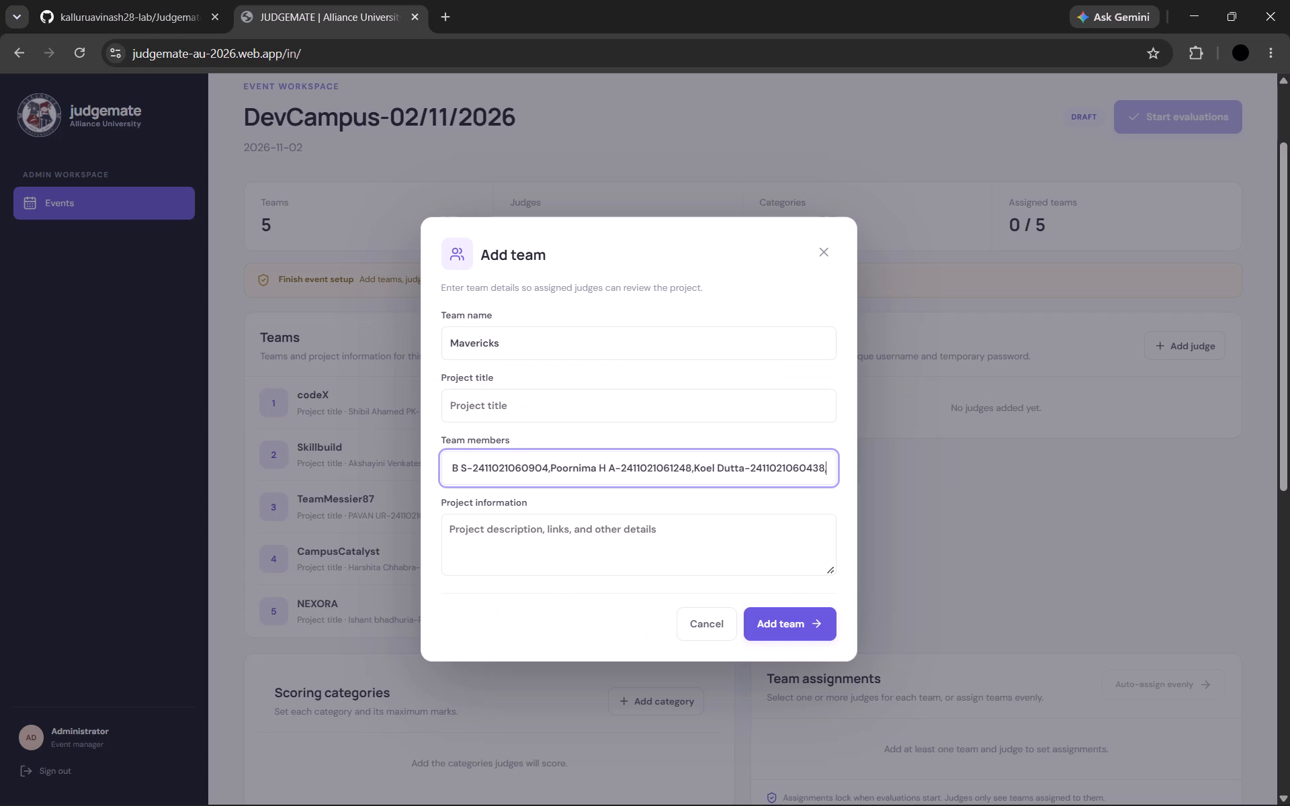
Copy the fourth Mavericks participant's name from the Excel sheet to the end of JudgeMate's Team members field, followed by a hyphen.
{"action": "key", "text": "alt+Tab"}
{"action": "double_click", "coordinate": [226, 601]}
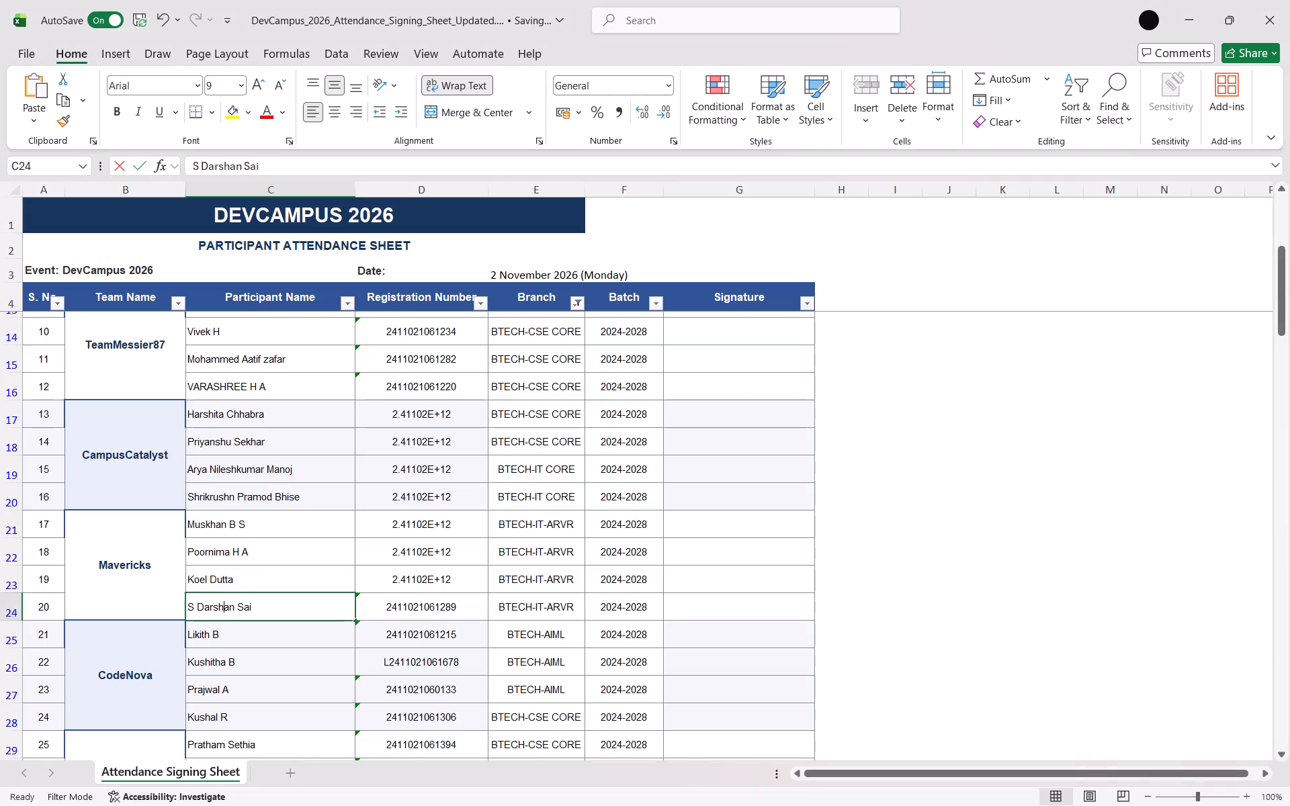
{"action": "key", "text": "ctrl+a"}
{"action": "key", "text": "ctrl+c"}
{"action": "key", "text": "alt+Tab"}
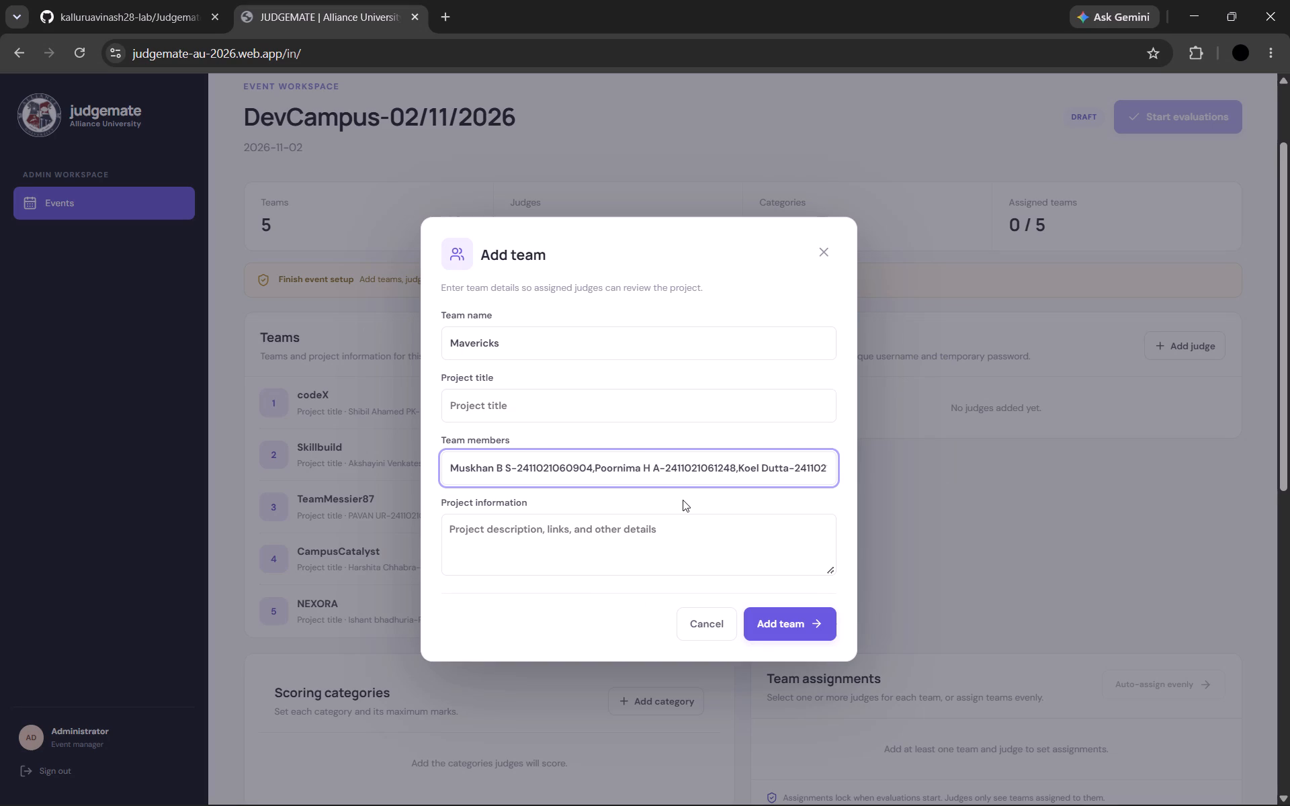
{"action": "key", "text": "ctrl+v"}
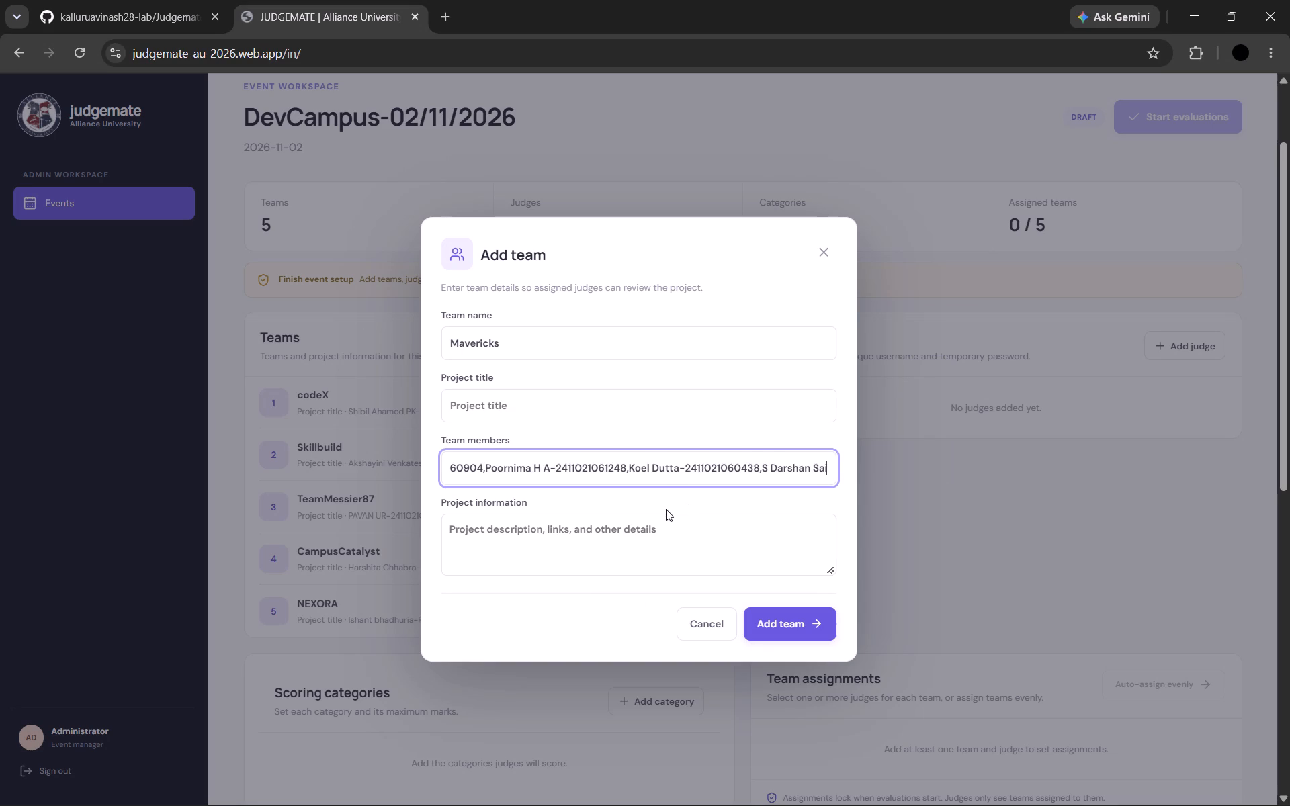
{"action": "left_click_drag", "start_coordinate": [666, 509], "coordinate": [704, 477]}
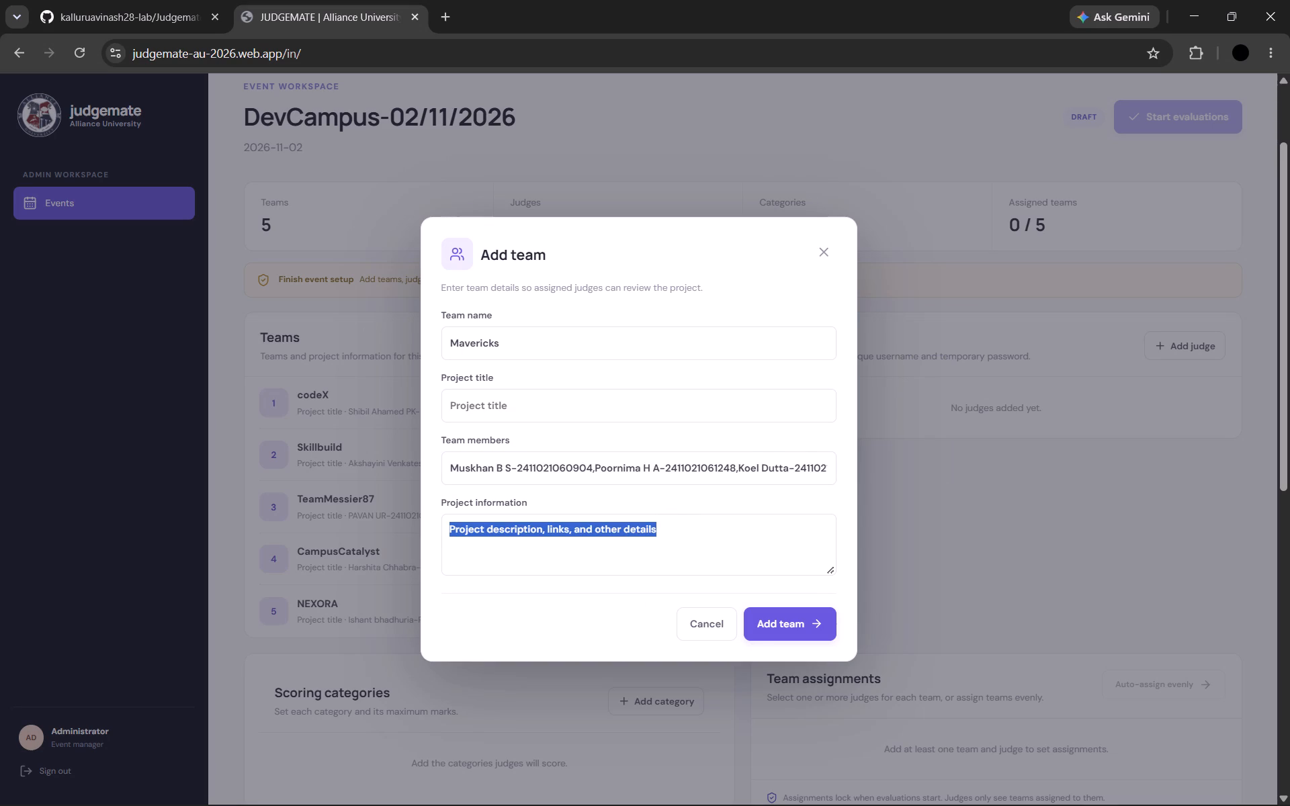
{"action": "key", "text": "alt+Tab"}
{"action": "key", "text": "alt+Tab"}
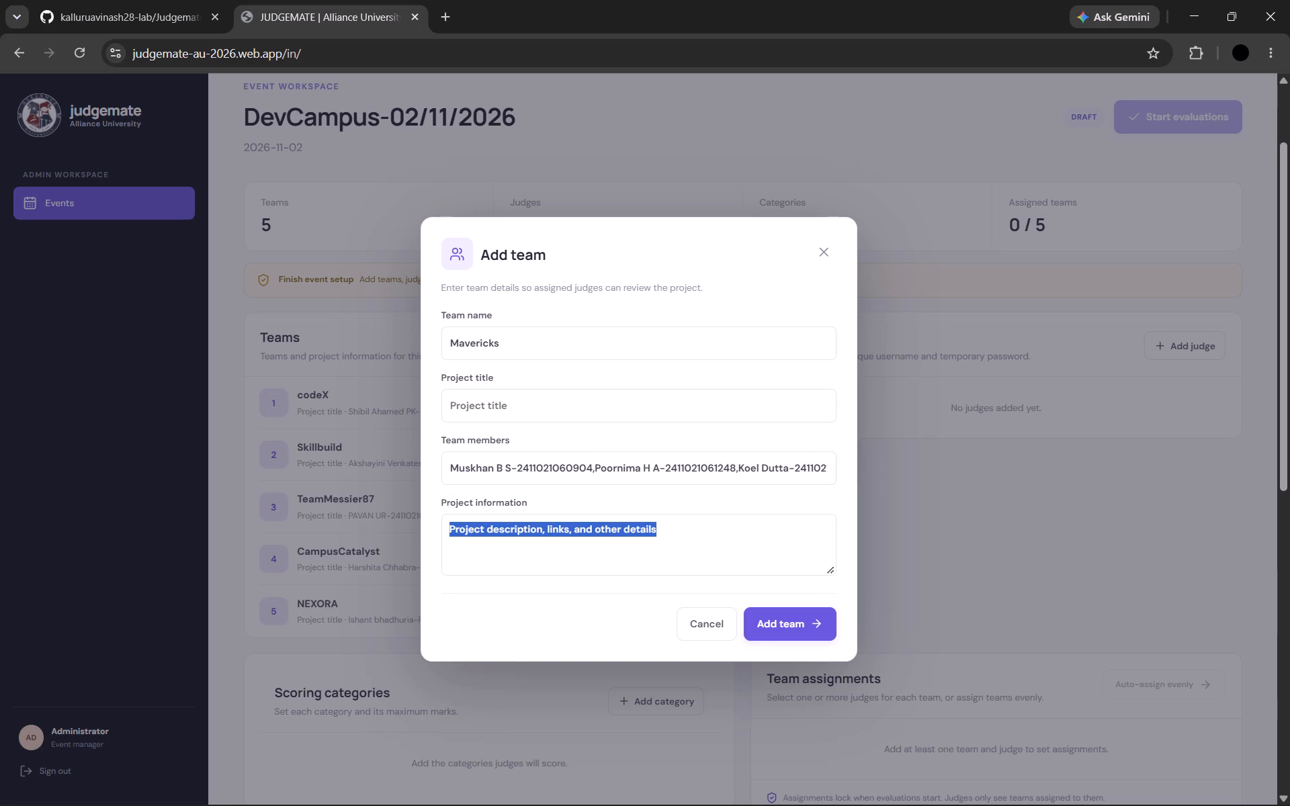
{"action": "left_click", "coordinate": [807, 459]}
{"action": "left_click_drag", "start_coordinate": [807, 459], "coordinate": [825, 469]}
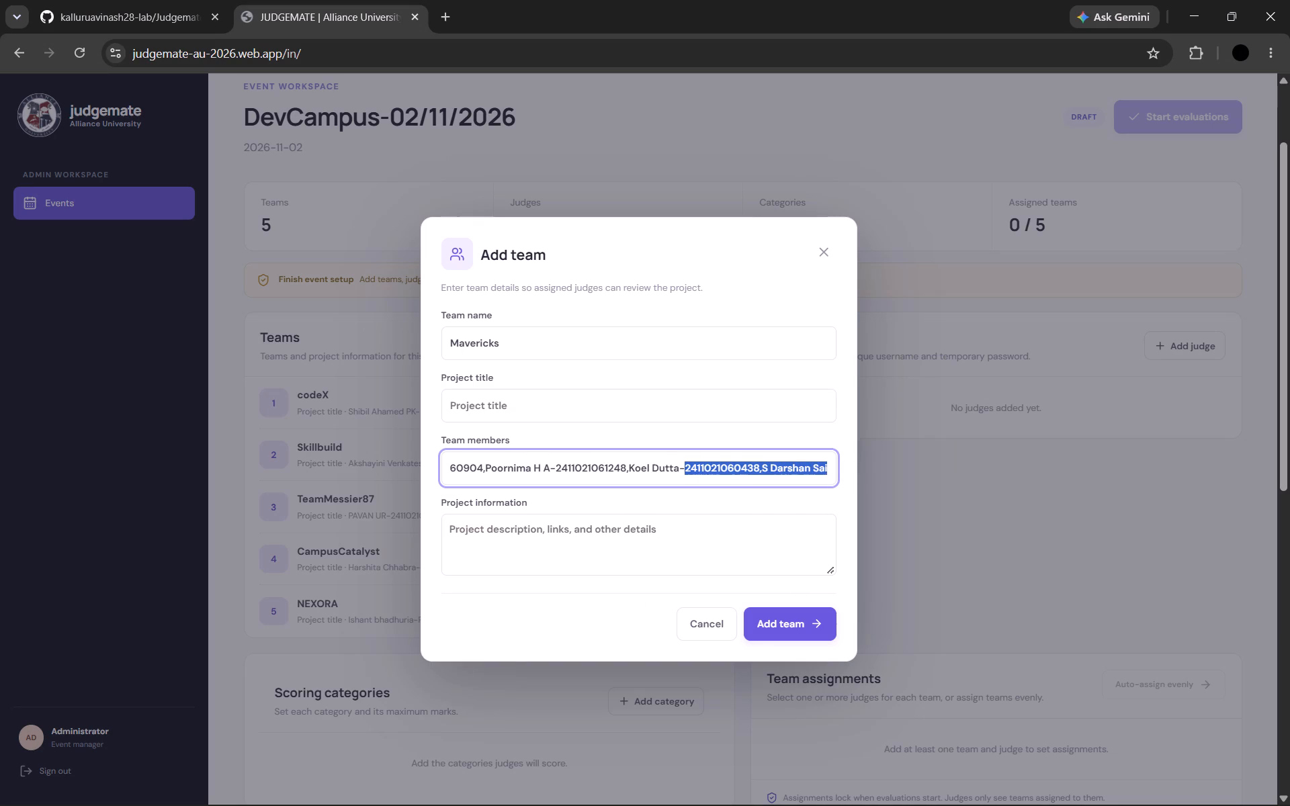
{"action": "left_click", "coordinate": [825, 469]}
{"action": "key", "text": "Right"}
{"action": "key", "text": "minus"}
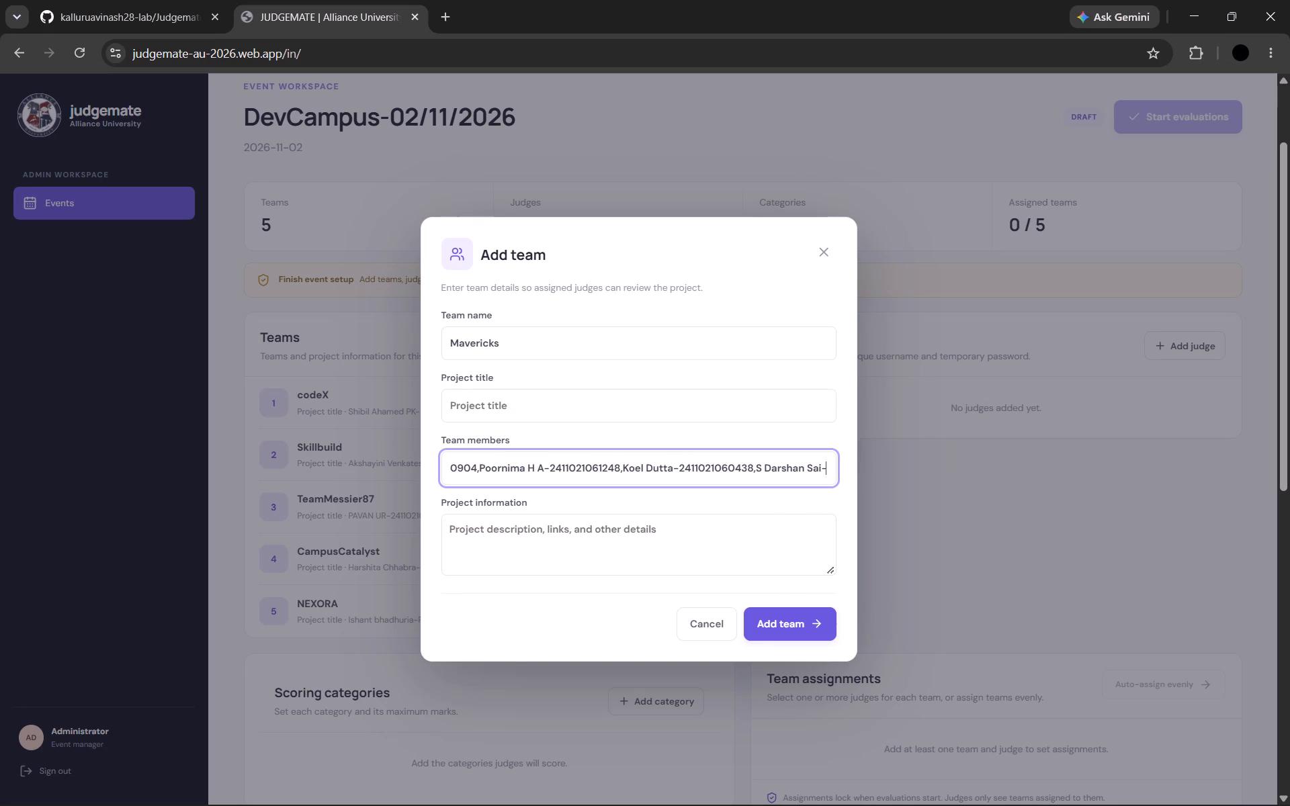
Copy the fourth Mavericks participant's registration number from the Excel sheet to the end of JudgeMate's Team members field.
{"action": "key", "text": "alt+Tab"}
{"action": "double_click", "coordinate": [468, 615]}
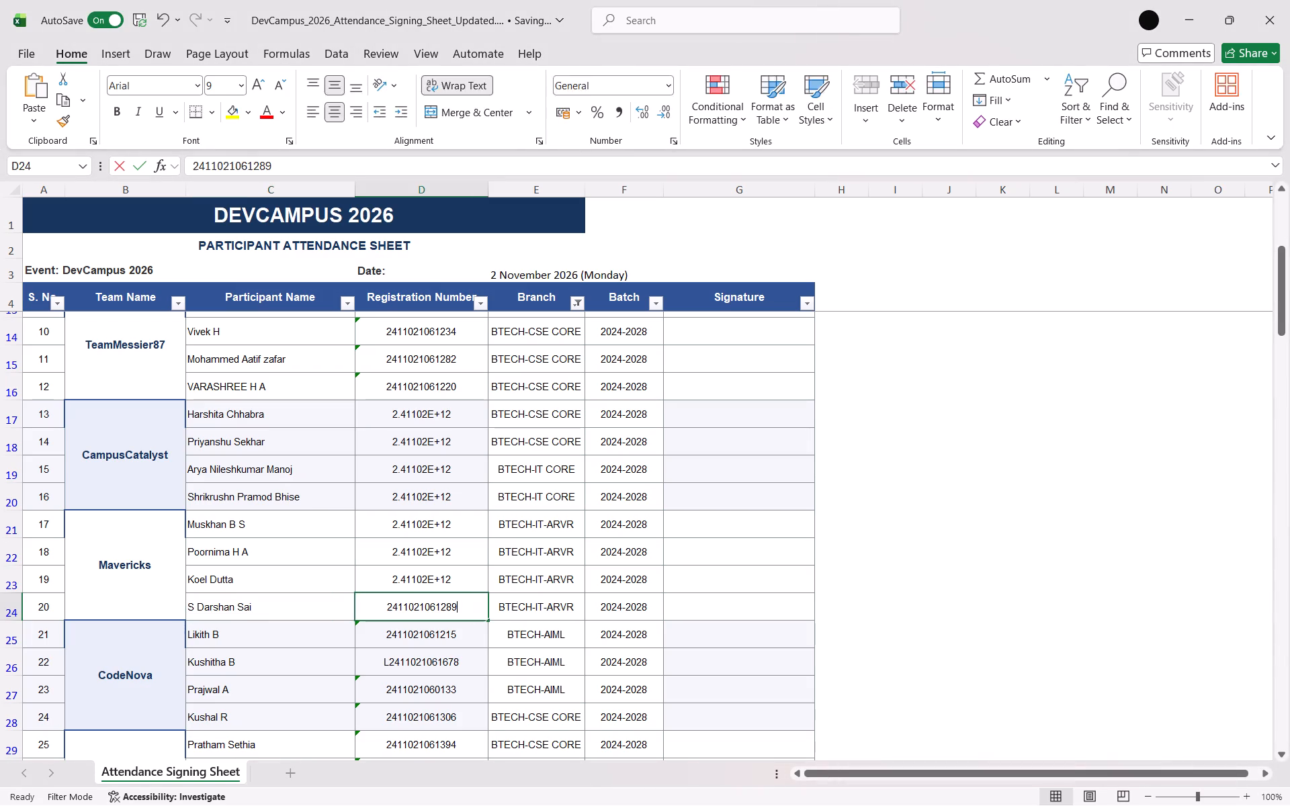
{"action": "key", "text": "ctrl+a"}
{"action": "key", "text": "ctrl+c"}
{"action": "key", "text": "alt+Tab"}
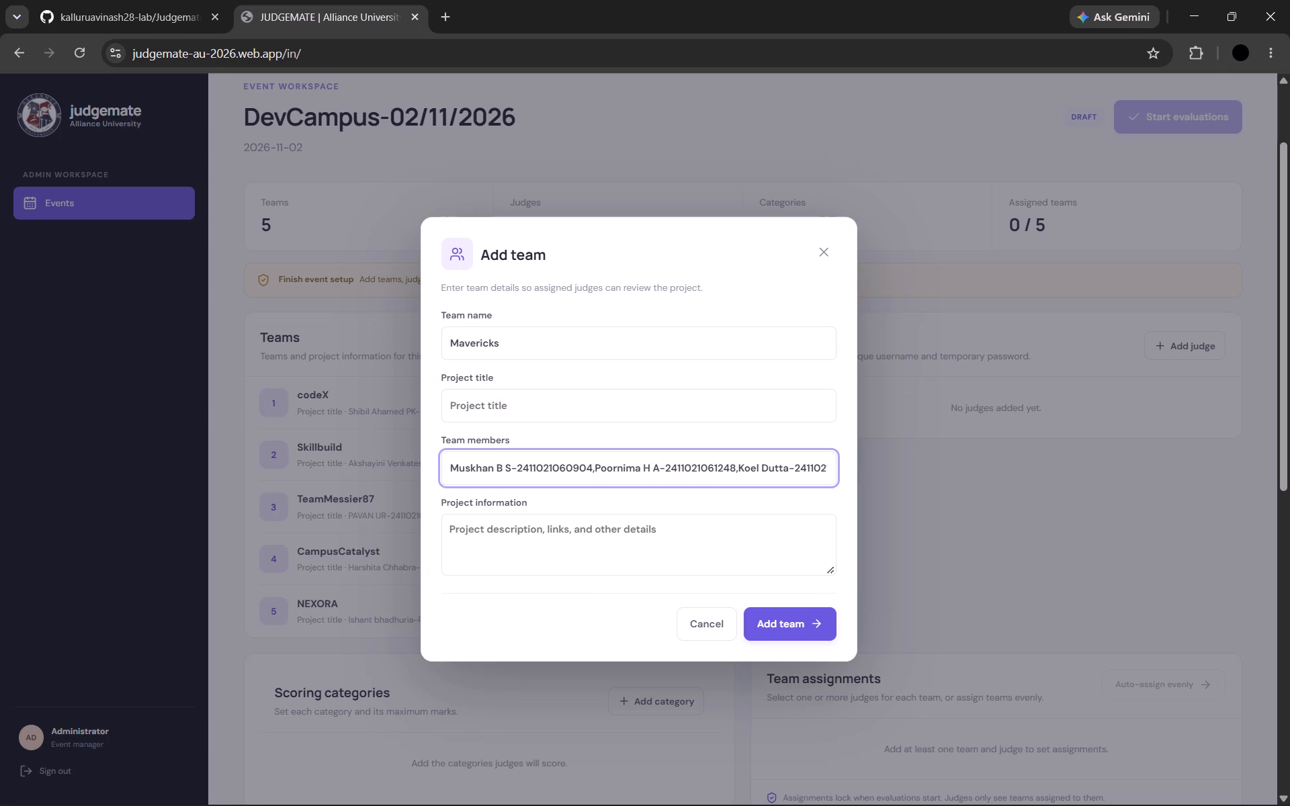
{"action": "key", "text": "ctrl+v"}
Submit the Mavericks team to the JudgeMate event.
{"action": "left_click", "coordinate": [785, 617]}
{"action": "scroll", "coordinate": [569, 570], "scroll_direction": "down", "scroll_amount": 1}
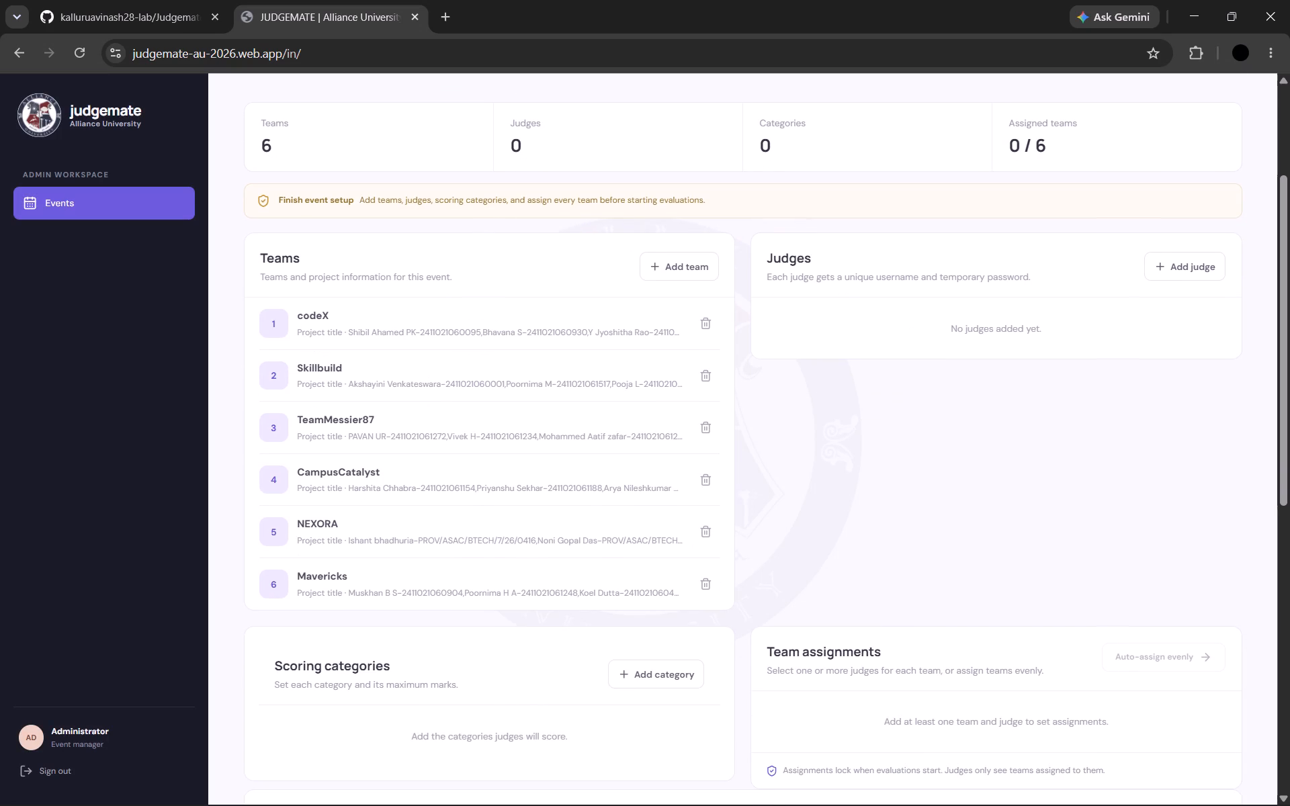
{"action": "scroll", "coordinate": [507, 461], "scroll_direction": "up", "scroll_amount": 1}
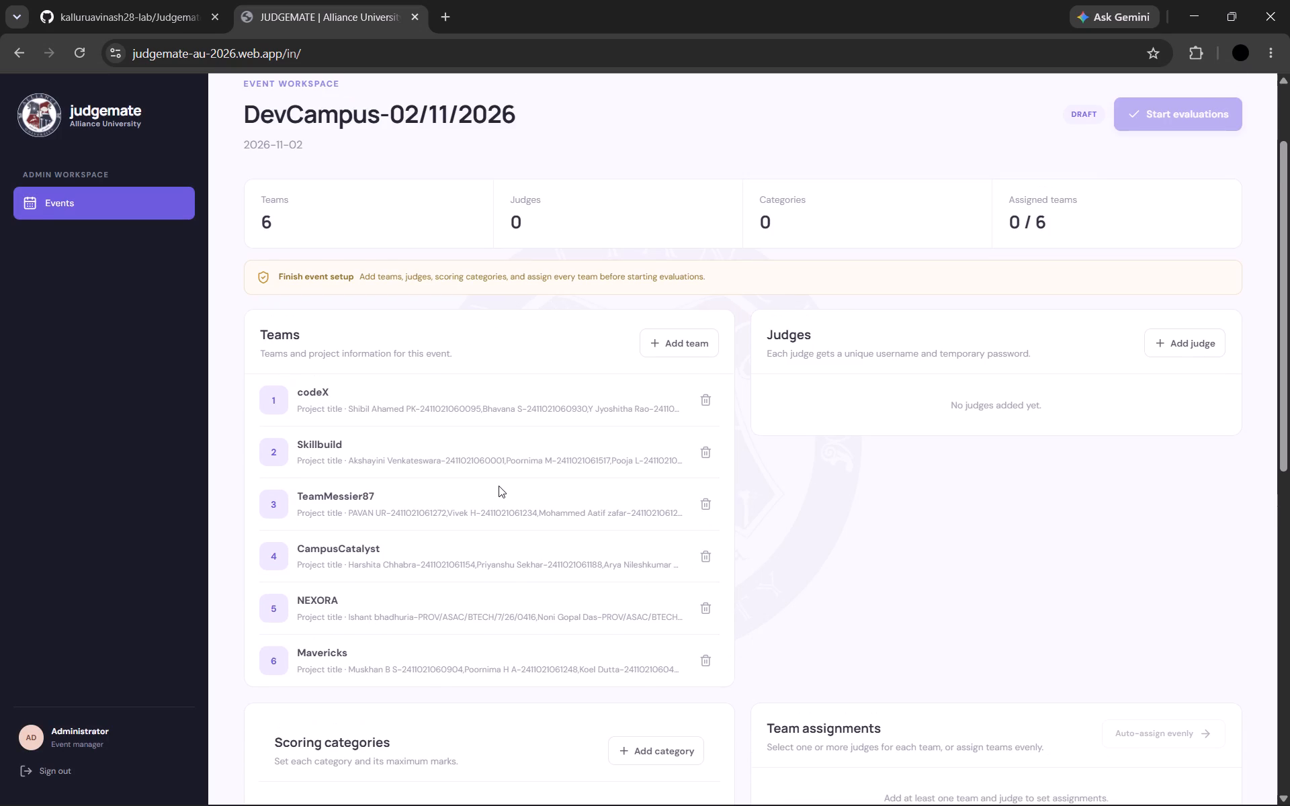
Copy the team name CodeNova from the Excel sheet into the Team name field of a new JudgeMate team entry.
{"action": "key", "text": "alt+Tab"}
{"action": "scroll", "coordinate": [111, 565], "scroll_direction": "down", "scroll_amount": 1}
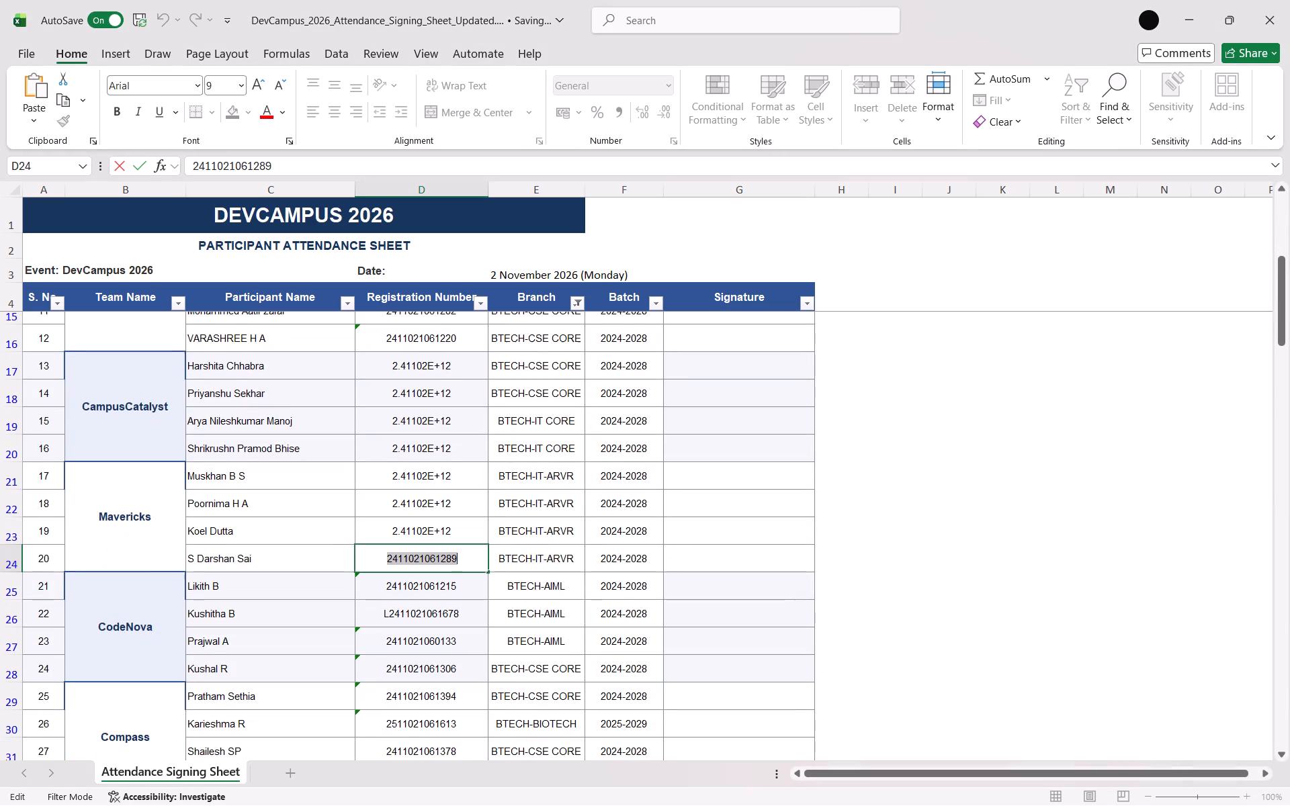
{"action": "left_click", "coordinate": [144, 633]}
{"action": "double_click", "coordinate": [144, 633]}
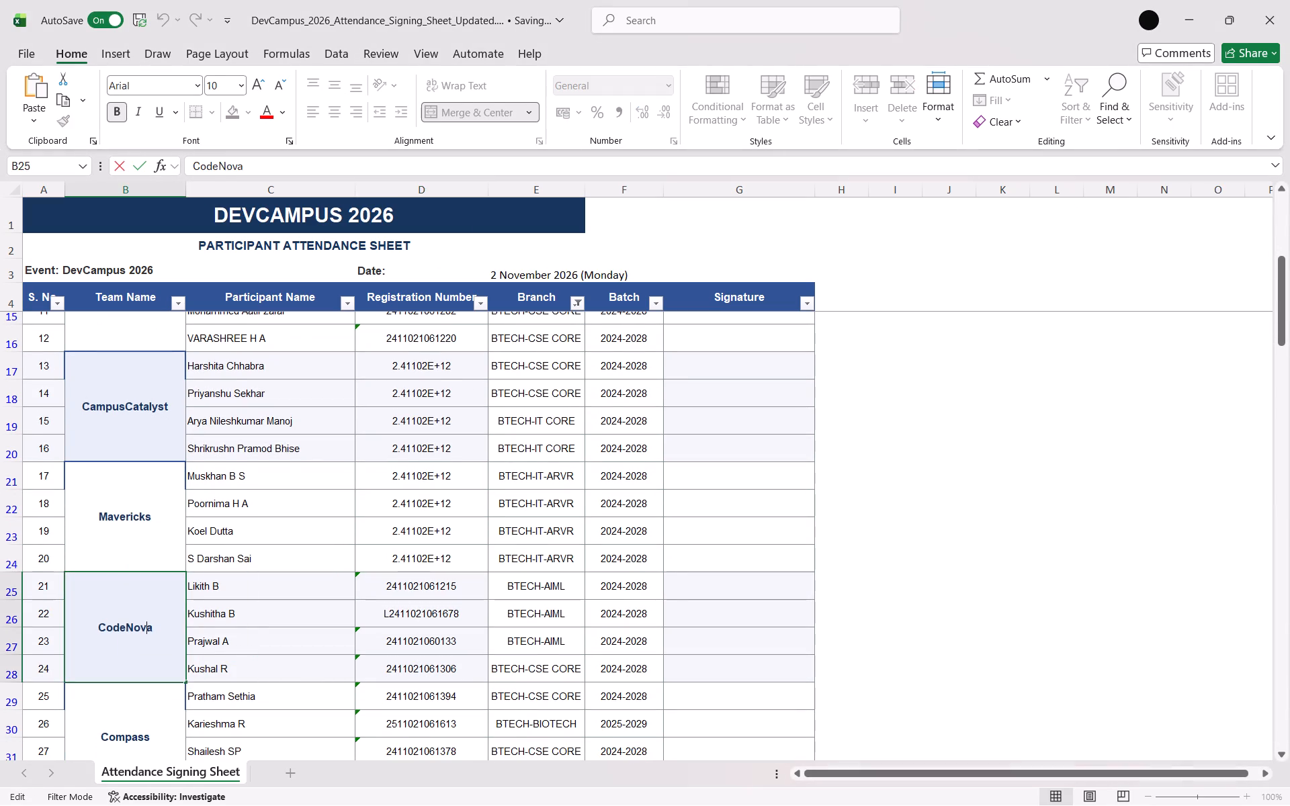
{"action": "key", "text": "ctrl+a"}
{"action": "key", "text": "ctrl+c"}
{"action": "key", "text": "alt+Tab"}
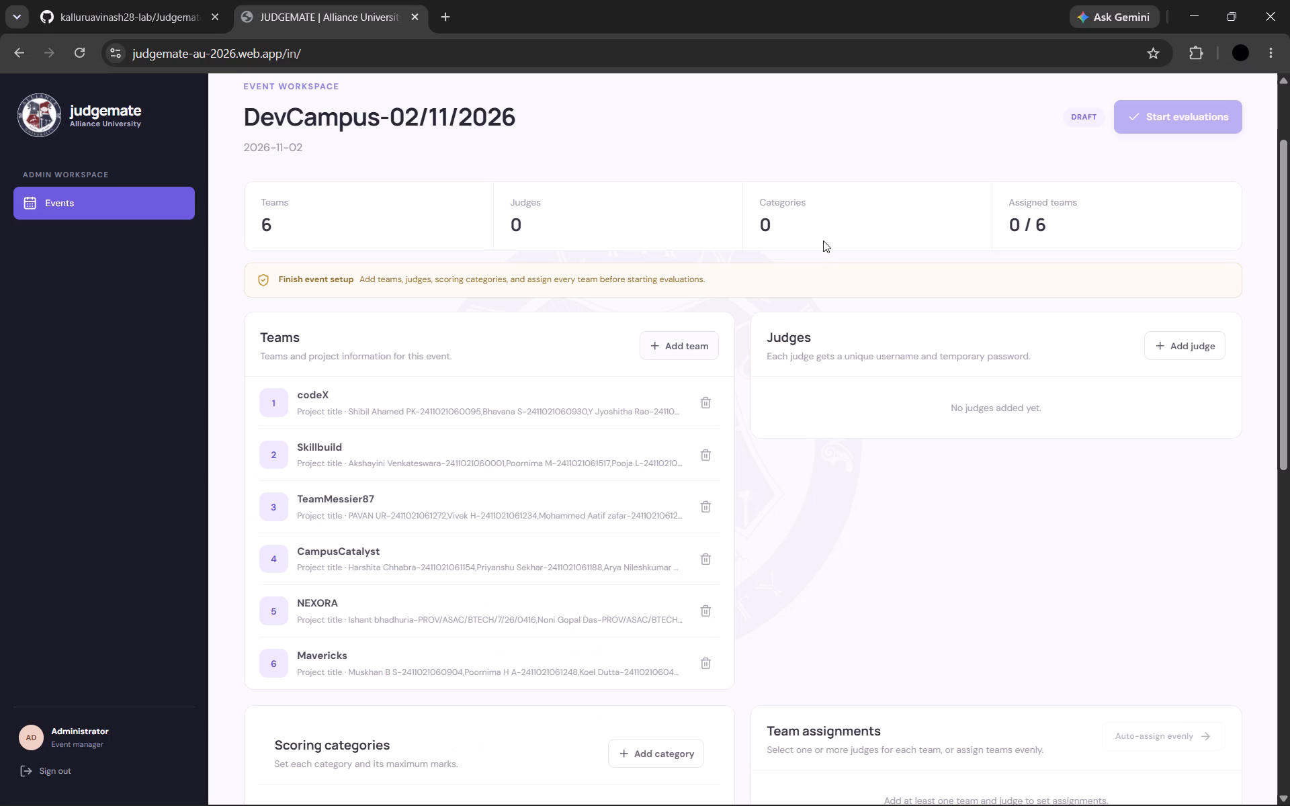
{"action": "left_click", "coordinate": [654, 347]}
{"action": "key", "text": "ctrl+v"}
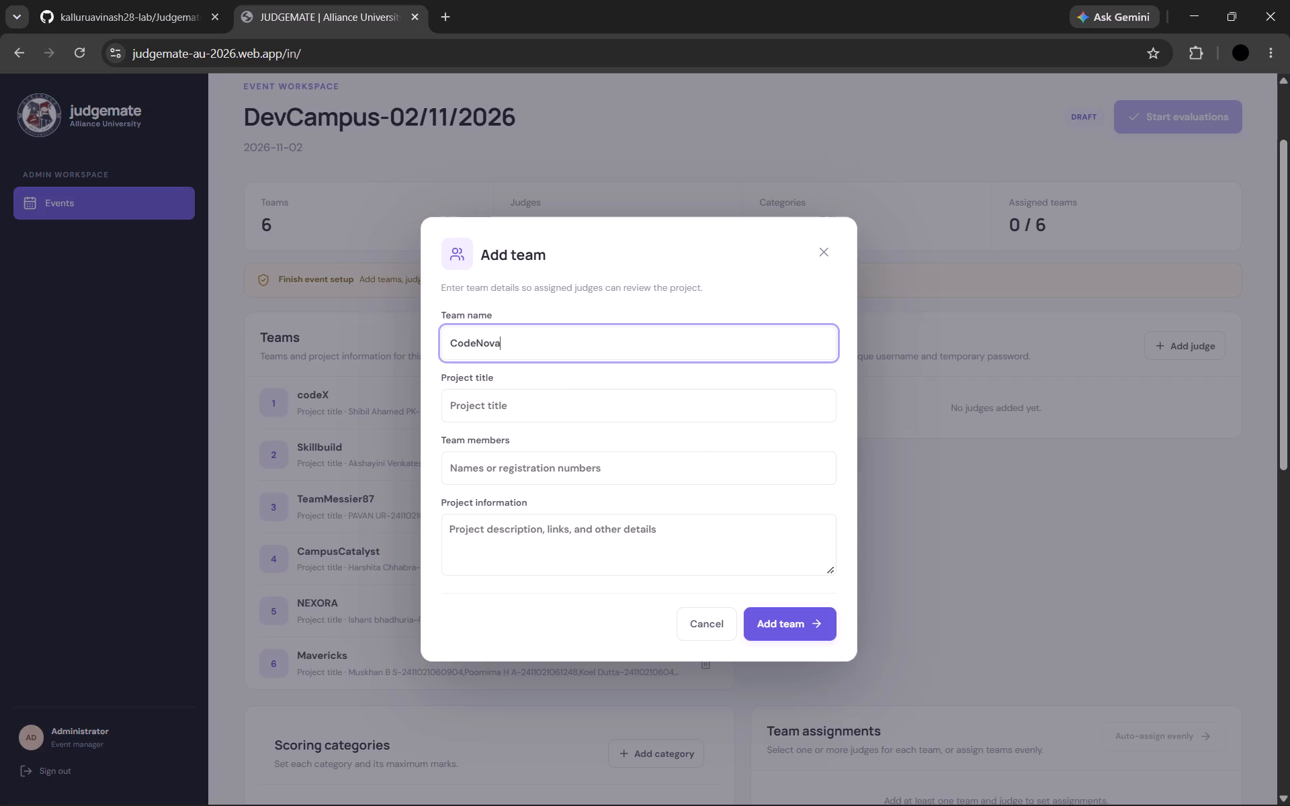
Copy the first CodeNova participant's name from the Excel sheet into JudgeMate's Team members field, followed by a hyphen.
{"action": "left_click_drag", "start_coordinate": [558, 465], "coordinate": [564, 468]}
{"action": "key", "text": "alt+Tab"}
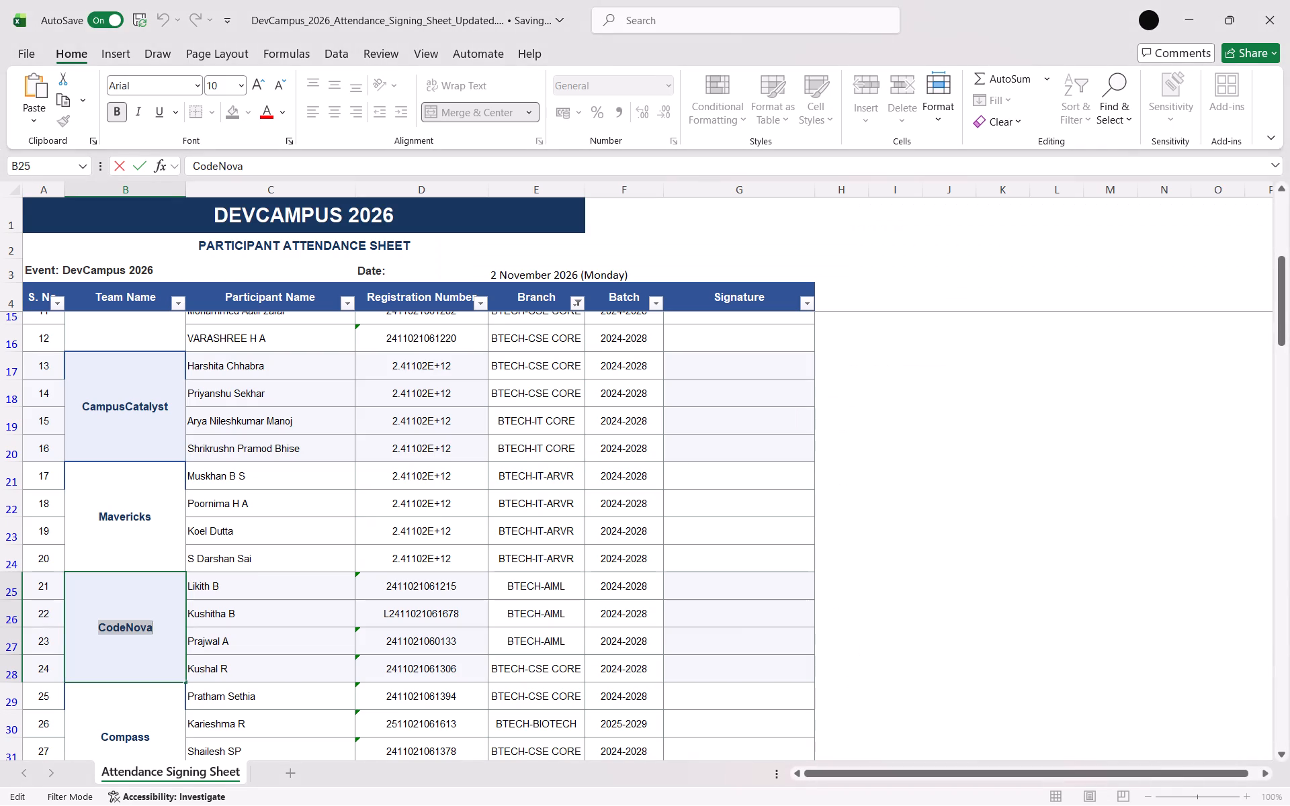
{"action": "double_click", "coordinate": [284, 584]}
{"action": "key", "text": "ctrl+a"}
{"action": "key", "text": "ctrl+c"}
{"action": "key", "text": "alt+Tab"}
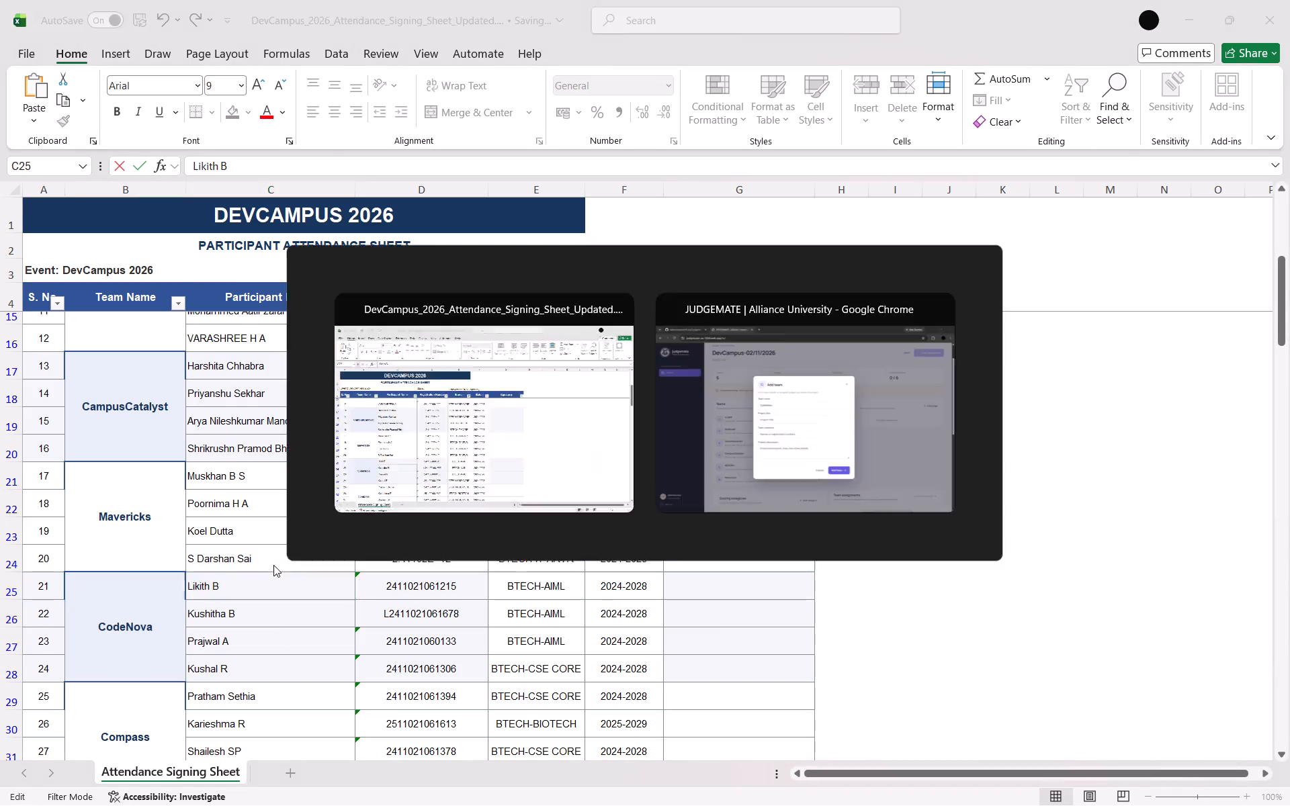
{"action": "key", "text": "ctrl+v"}
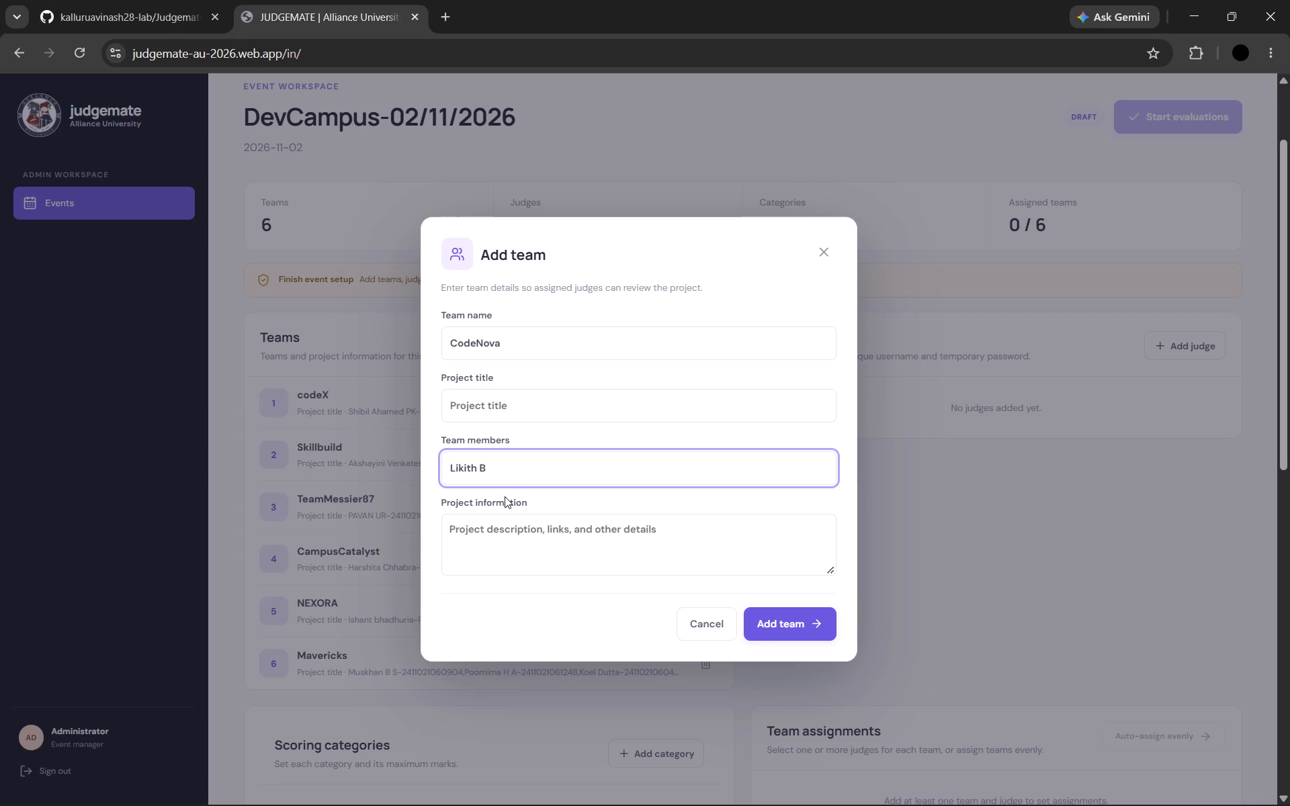
{"action": "key", "text": "minus"}
Copy the first CodeNova participant's registration number from Excel into JudgeMate's Team members field, followed by a comma, and return to the sheet.
{"action": "key", "text": "alt+Tab"}
{"action": "double_click", "coordinate": [456, 584]}
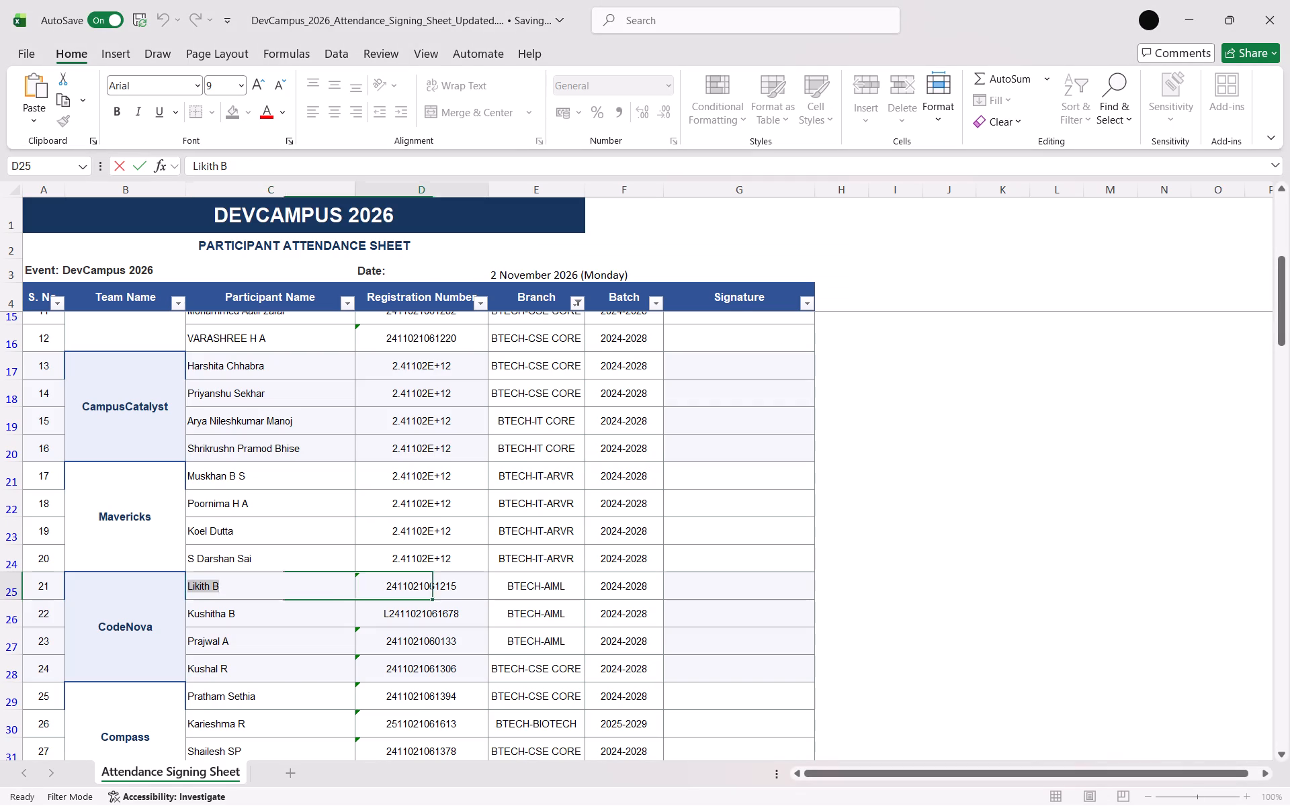
{"action": "key", "text": "ctrl+a"}
{"action": "key", "text": "ctrl+c"}
{"action": "key", "text": "alt+Tab"}
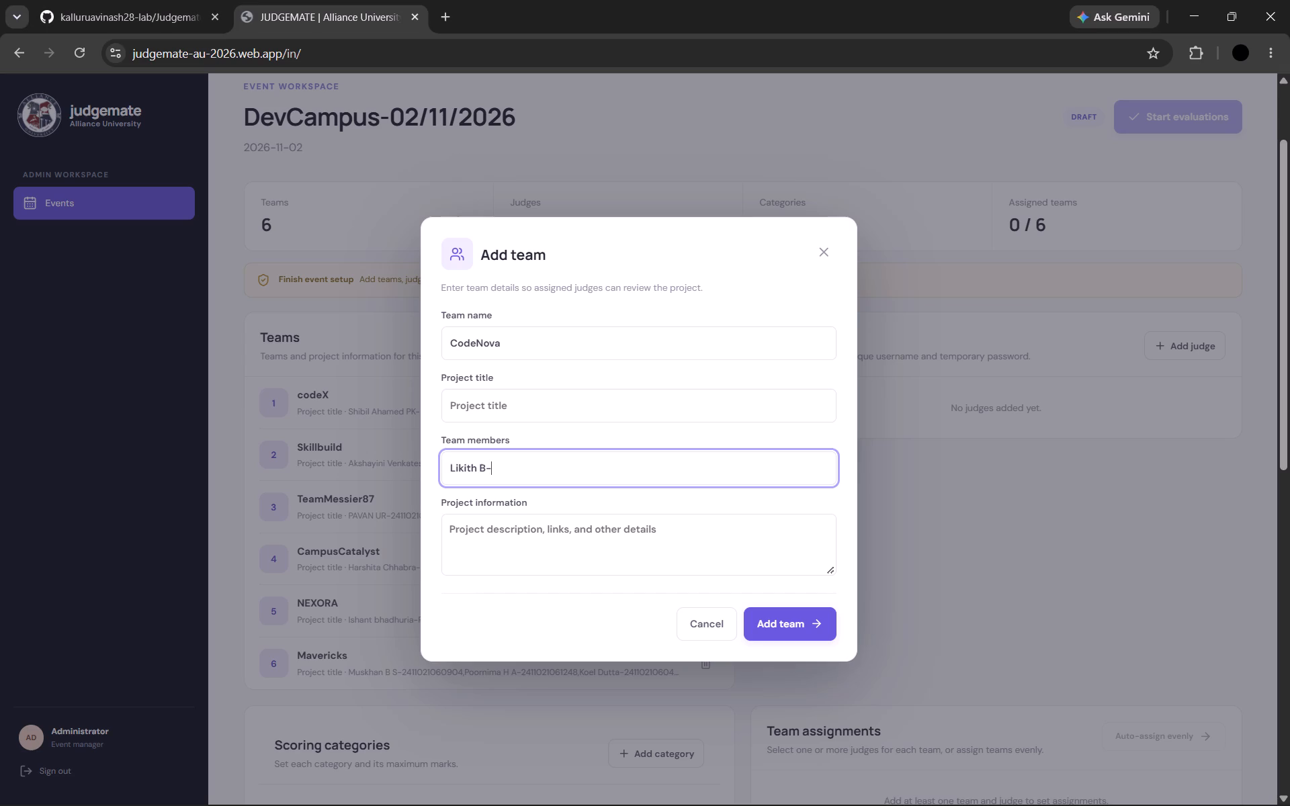
{"action": "key", "text": "ctrl+v"}
{"action": "key", "text": "comma"}
{"action": "key", "text": "alt+Tab"}
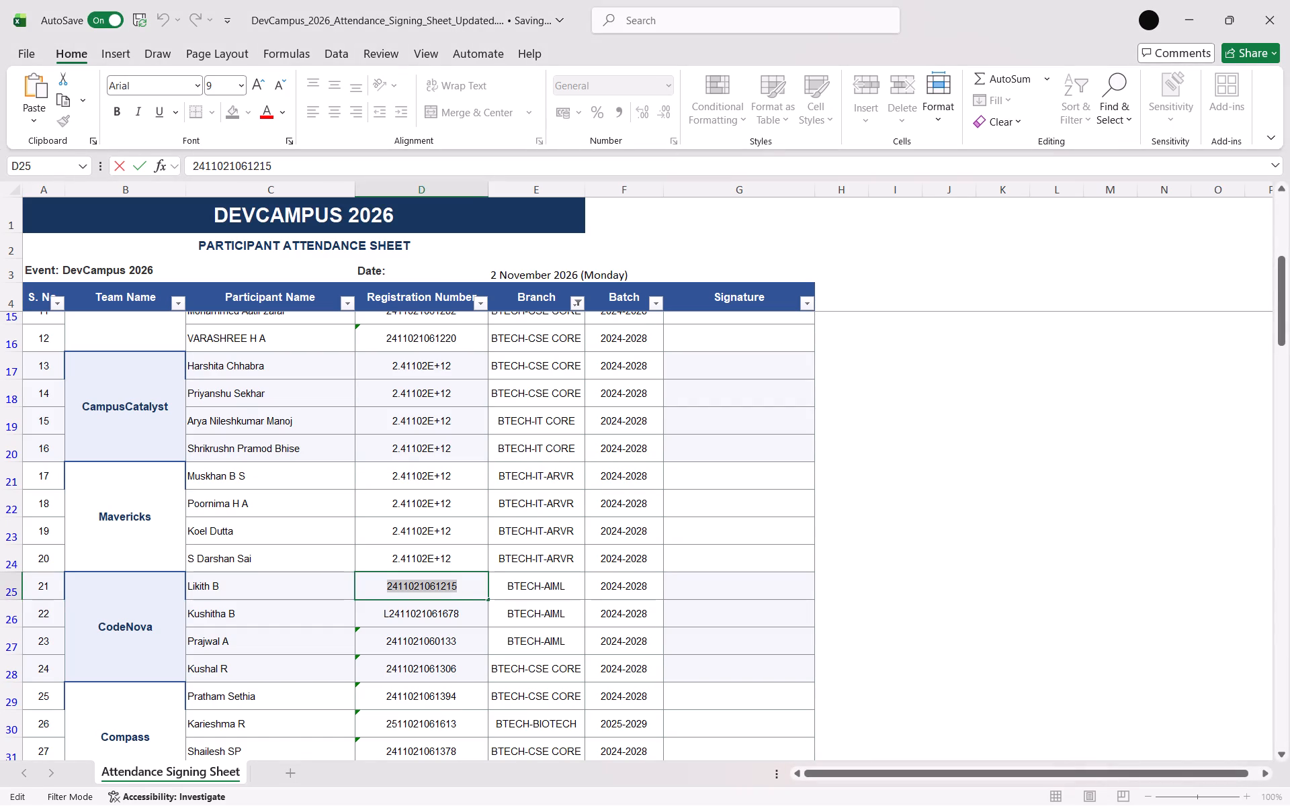
Copy the second CodeNova participant's name from the Excel sheet into JudgeMate's Team members field, followed by a hyphen.
{"action": "double_click", "coordinate": [230, 615]}
{"action": "key", "text": "ctrl+a"}
{"action": "key", "text": "ctrl+c"}
{"action": "key", "text": "alt+Tab"}
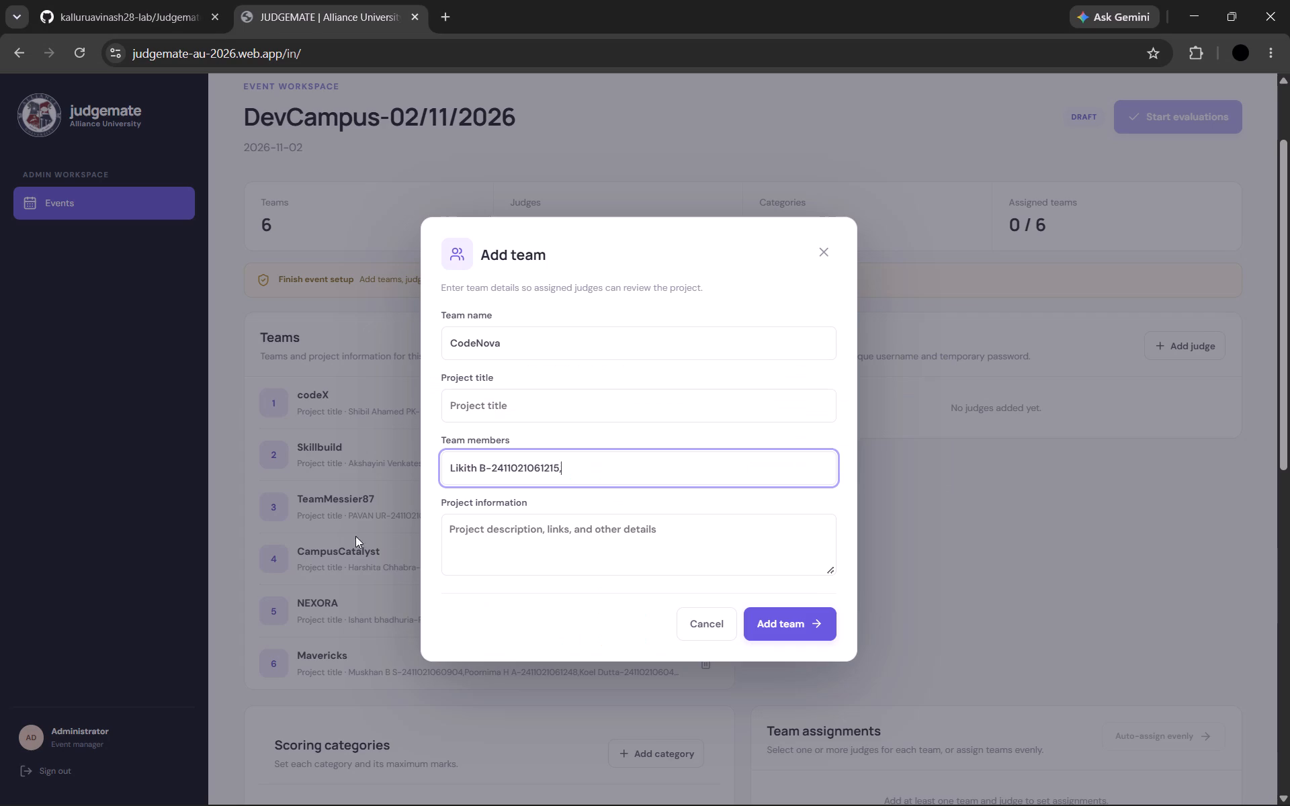
{"action": "key", "text": "ctrl+v"}
{"action": "key", "text": "minus"}
{"action": "key", "text": "alt+Tab"}
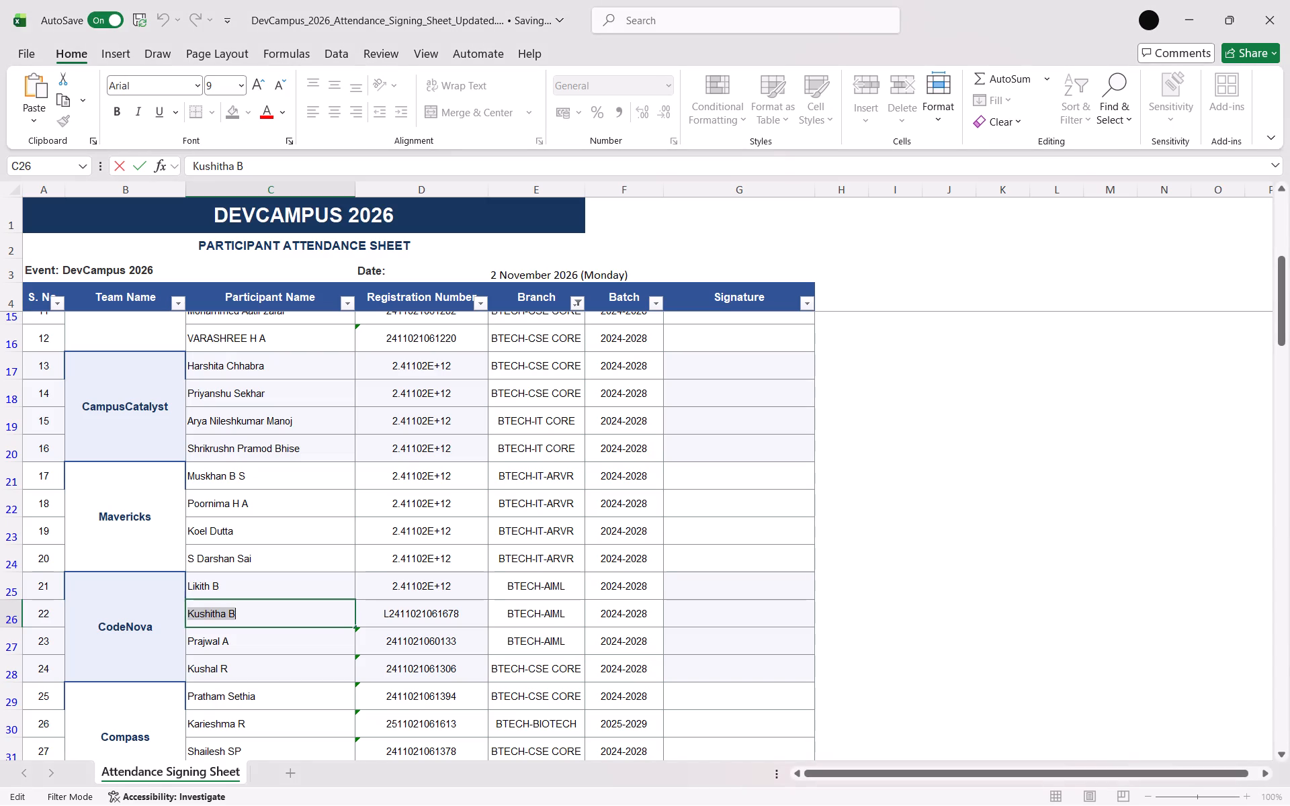
Copy the second CodeNova participant's registration number from Excel into JudgeMate's Team members field, followed by a comma.
{"action": "left_click", "coordinate": [407, 621]}
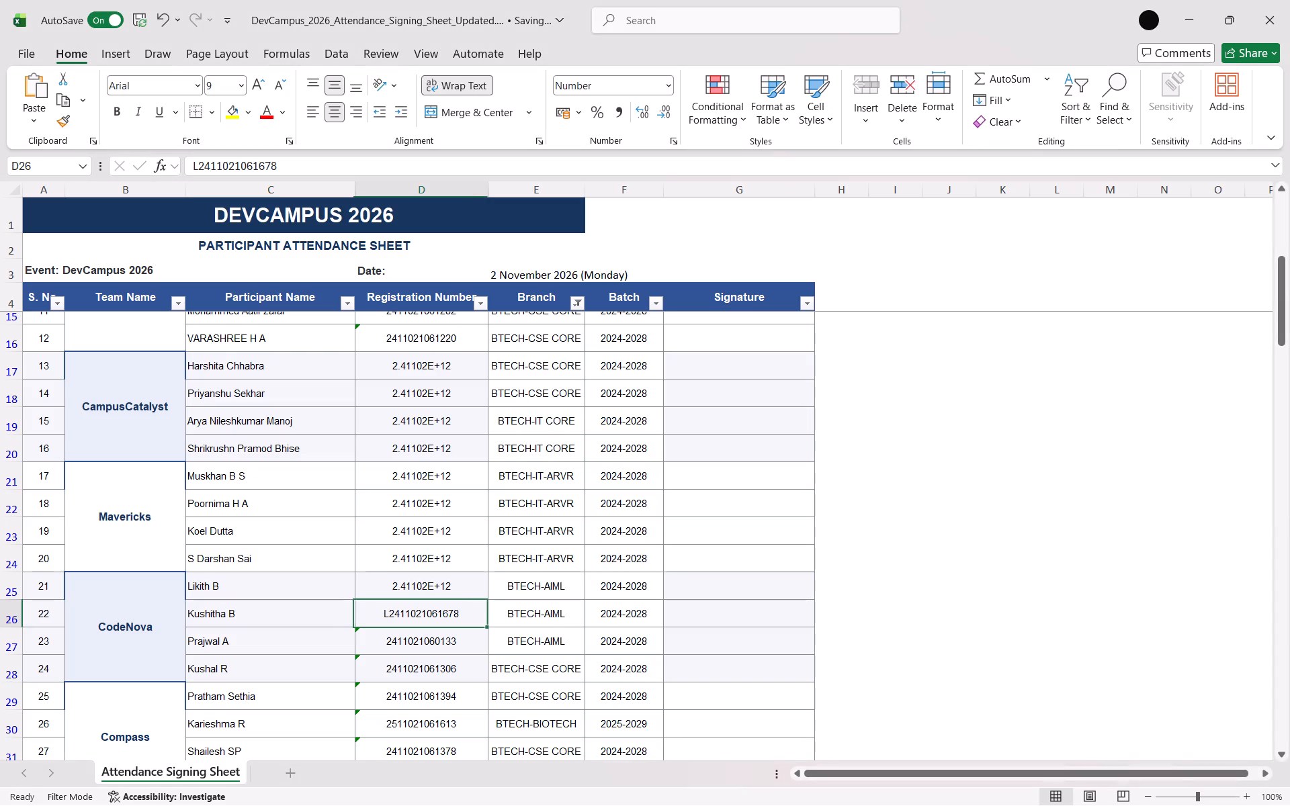
{"action": "double_click", "coordinate": [413, 617]}
{"action": "key", "text": "ctrl+a"}
{"action": "key", "text": "ctrl+c"}
{"action": "key", "text": "alt+Tab"}
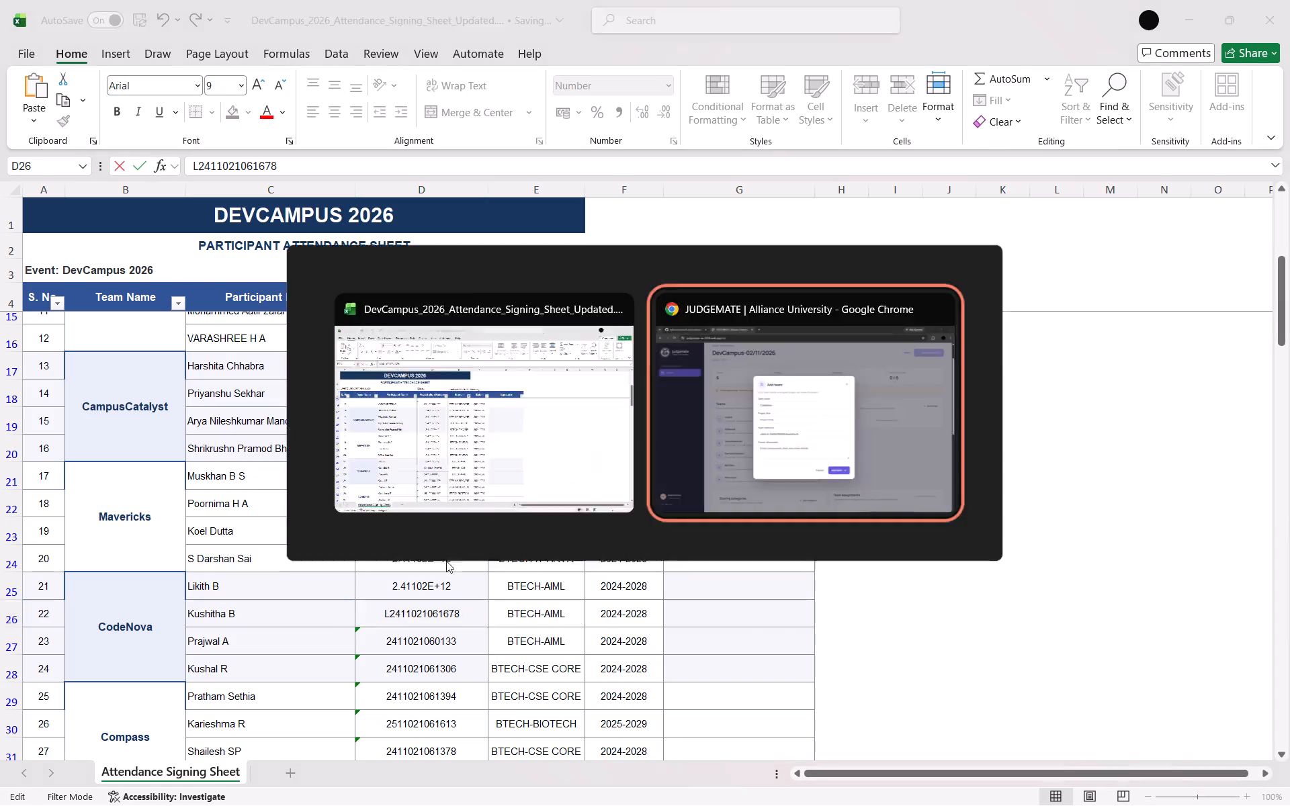
{"action": "key", "text": "ctrl+v"}
{"action": "key", "text": "comma"}
{"action": "key", "text": "alt+Tab"}
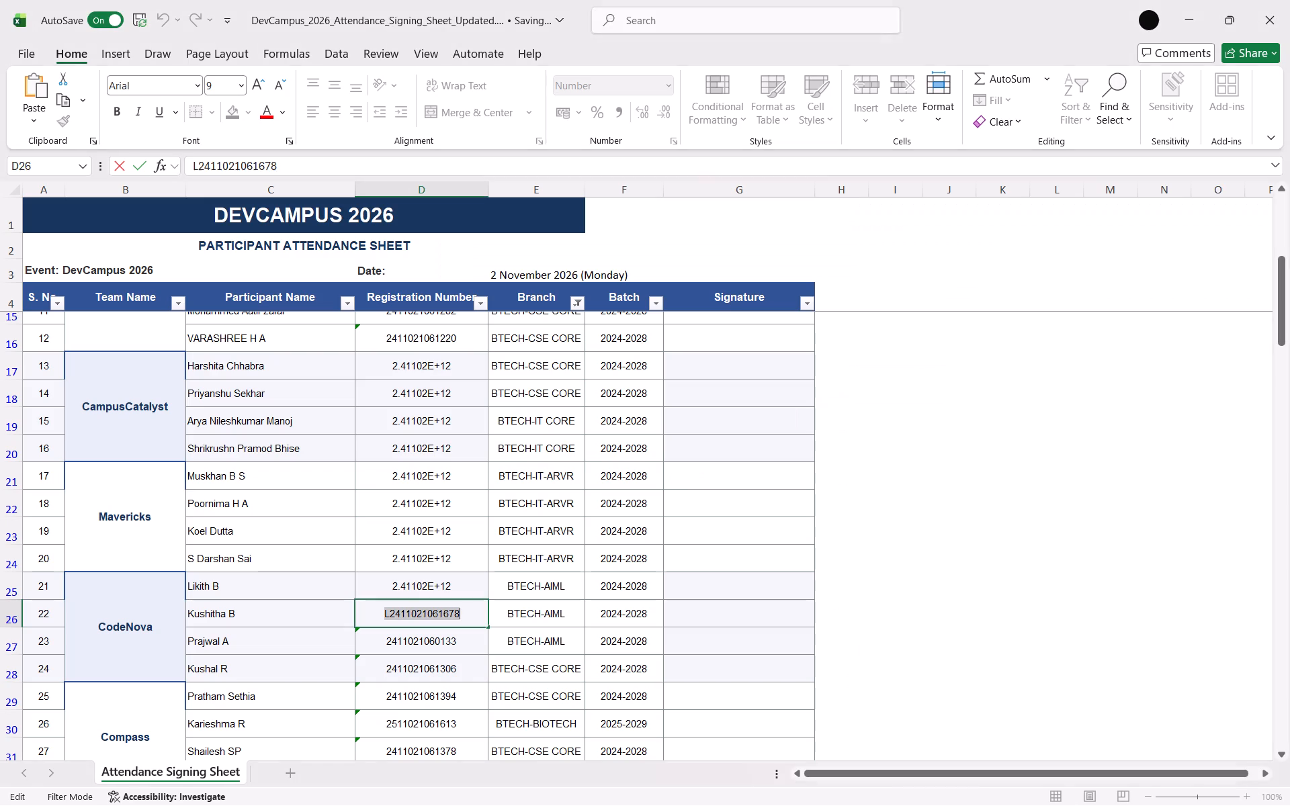
Copy the third CodeNova participant's name from the Excel sheet into JudgeMate's Team members field, followed by a hyphen.
{"action": "left_click", "coordinate": [215, 640]}
{"action": "left_click", "coordinate": [230, 645]}
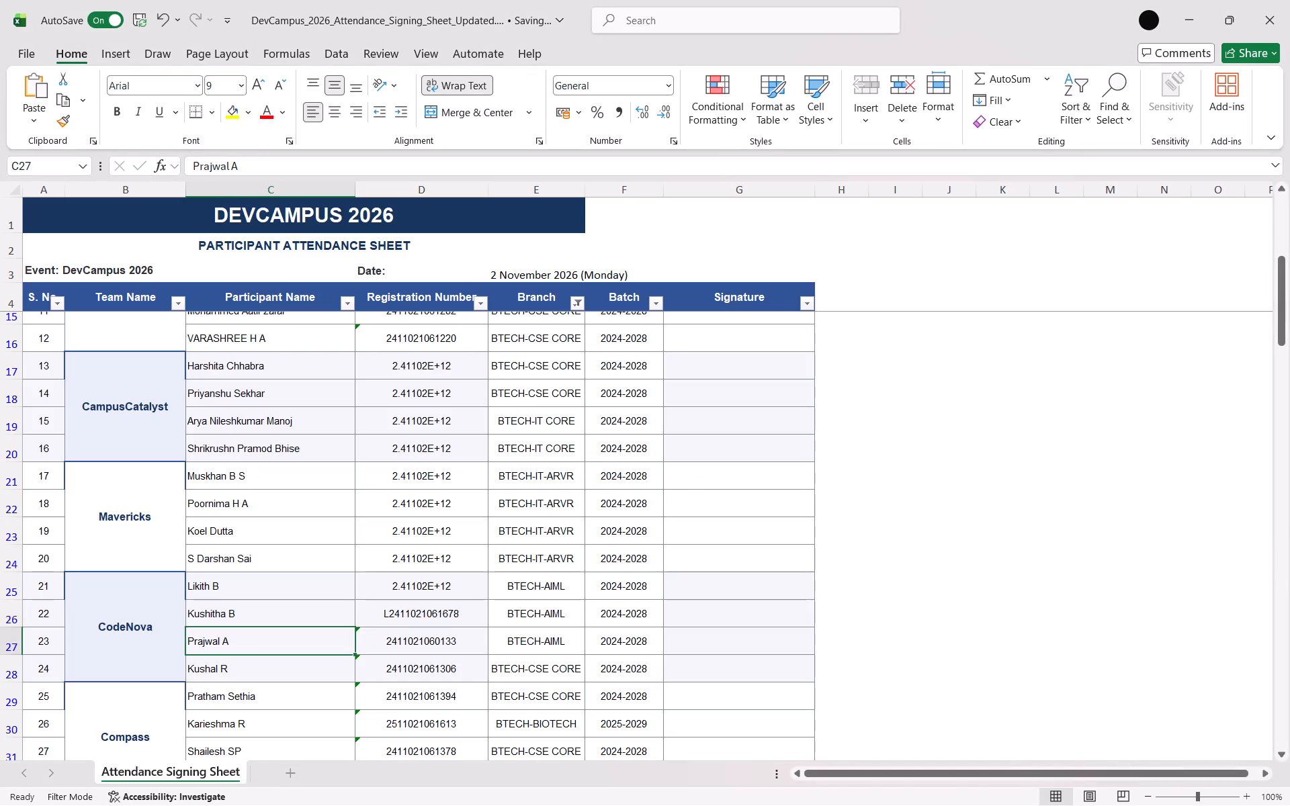
{"action": "key", "text": "ctrl+a"}
{"action": "double_click", "coordinate": [228, 645]}
{"action": "double_click", "coordinate": [224, 645]}
{"action": "key", "text": "ctrl+a"}
{"action": "key", "text": "ctrl+c"}
{"action": "key", "text": "alt+Tab"}
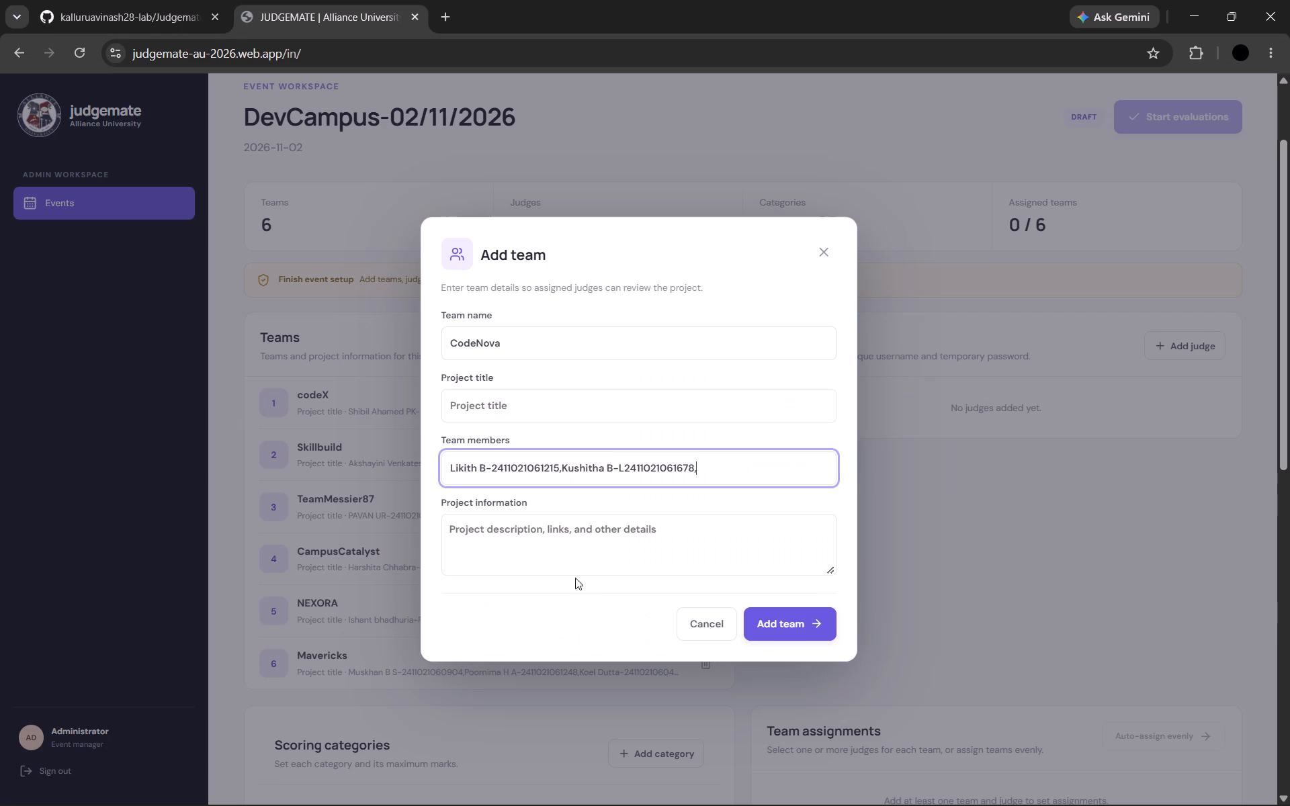
{"action": "key", "text": "ctrl+v"}
{"action": "key", "text": "minus"}
{"action": "key", "text": "alt+Tab"}
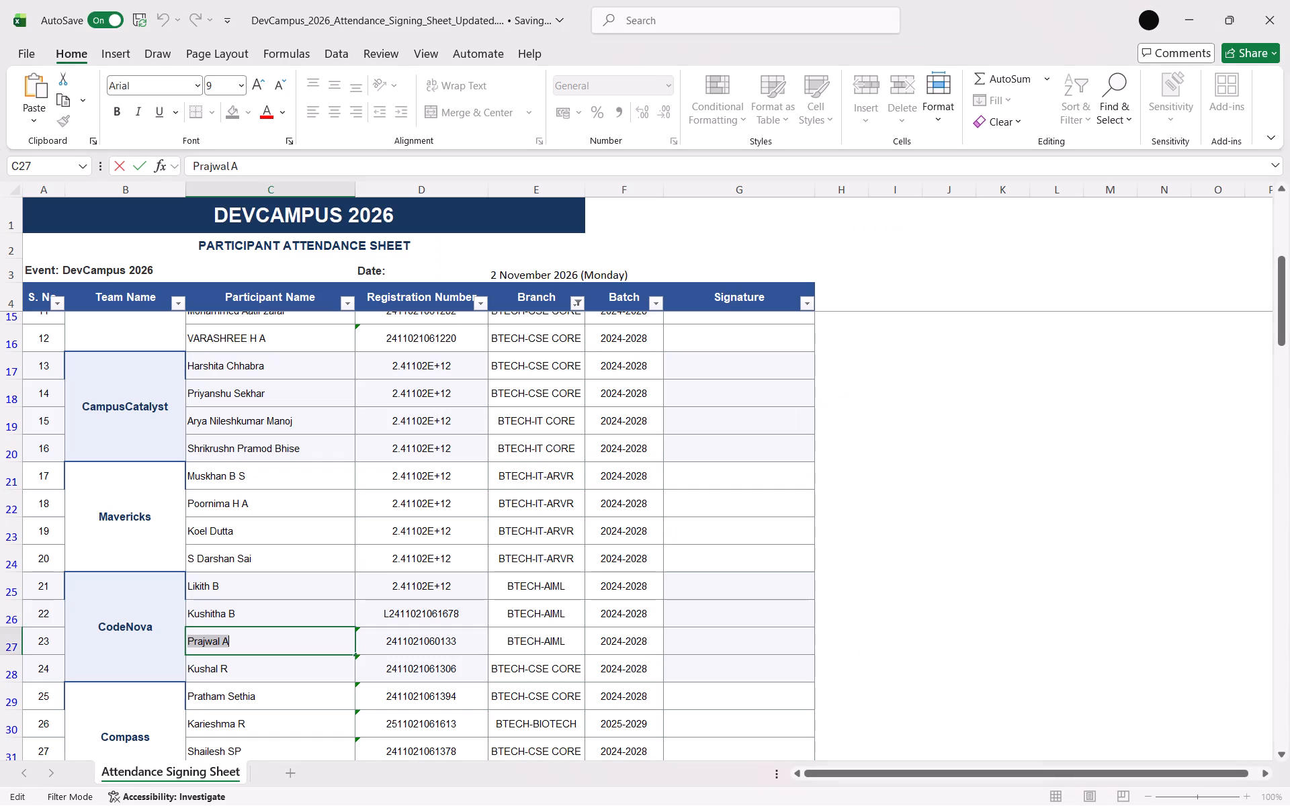
Copy the third CodeNova participant's registration number from Excel into JudgeMate's Team members field, followed by a comma.
{"action": "double_click", "coordinate": [442, 638]}
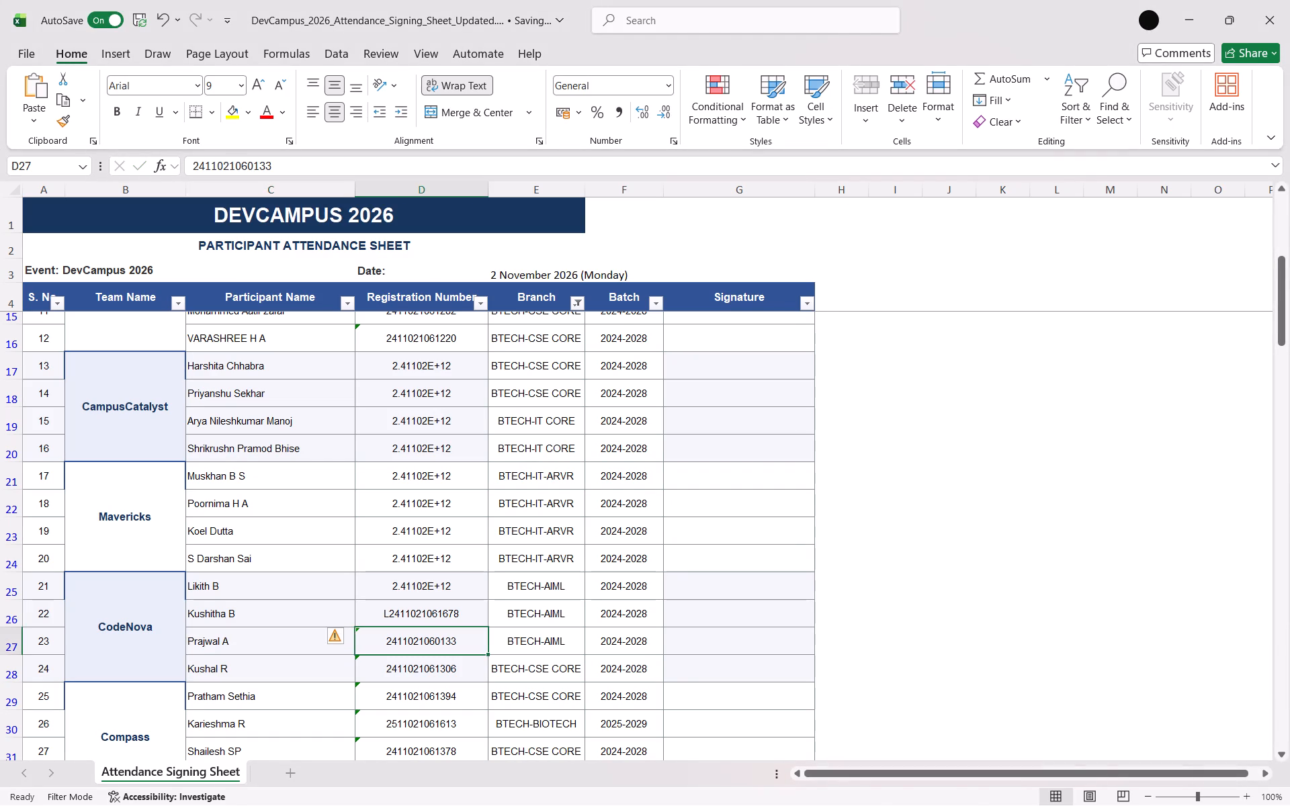
{"action": "key", "text": "ctrl+a"}
{"action": "double_click", "coordinate": [450, 633]}
{"action": "key", "text": "ctrl+a"}
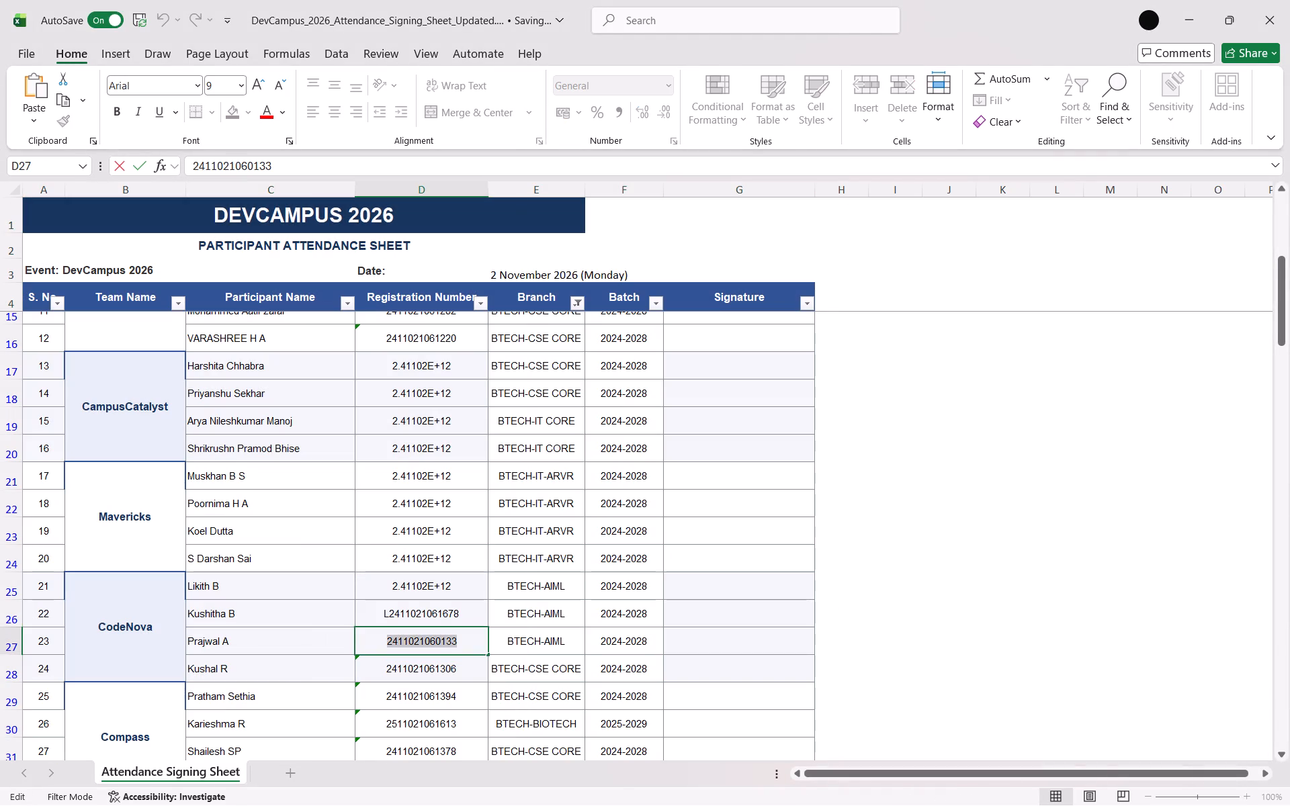
{"action": "key", "text": "ctrl+c"}
{"action": "key", "text": "alt+Tab"}
{"action": "key", "text": "ctrl+v"}
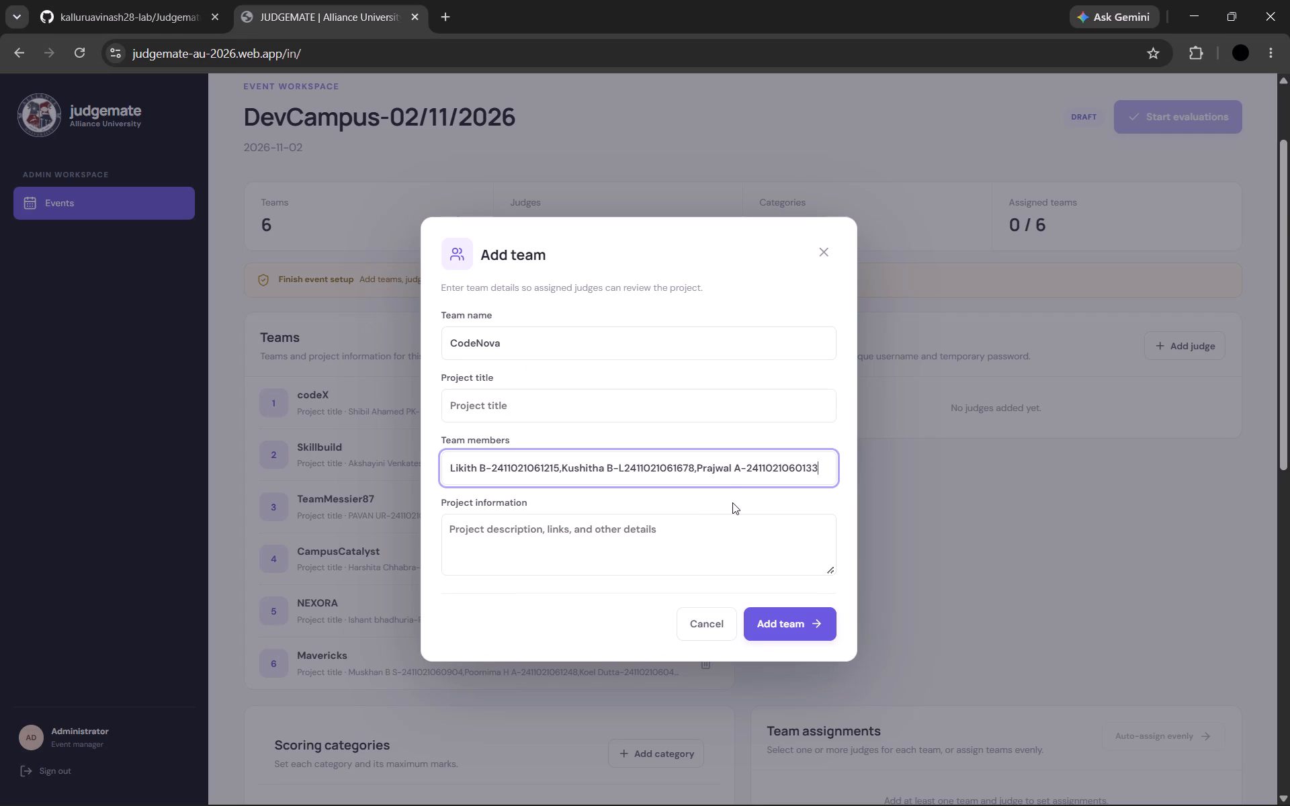
{"action": "key", "text": "comma"}
{"action": "key", "text": "alt+Tab"}
Copy the fourth CodeNova participant's name from the Excel sheet into JudgeMate's Team members field, followed by a hyphen.
{"action": "double_click", "coordinate": [283, 670]}
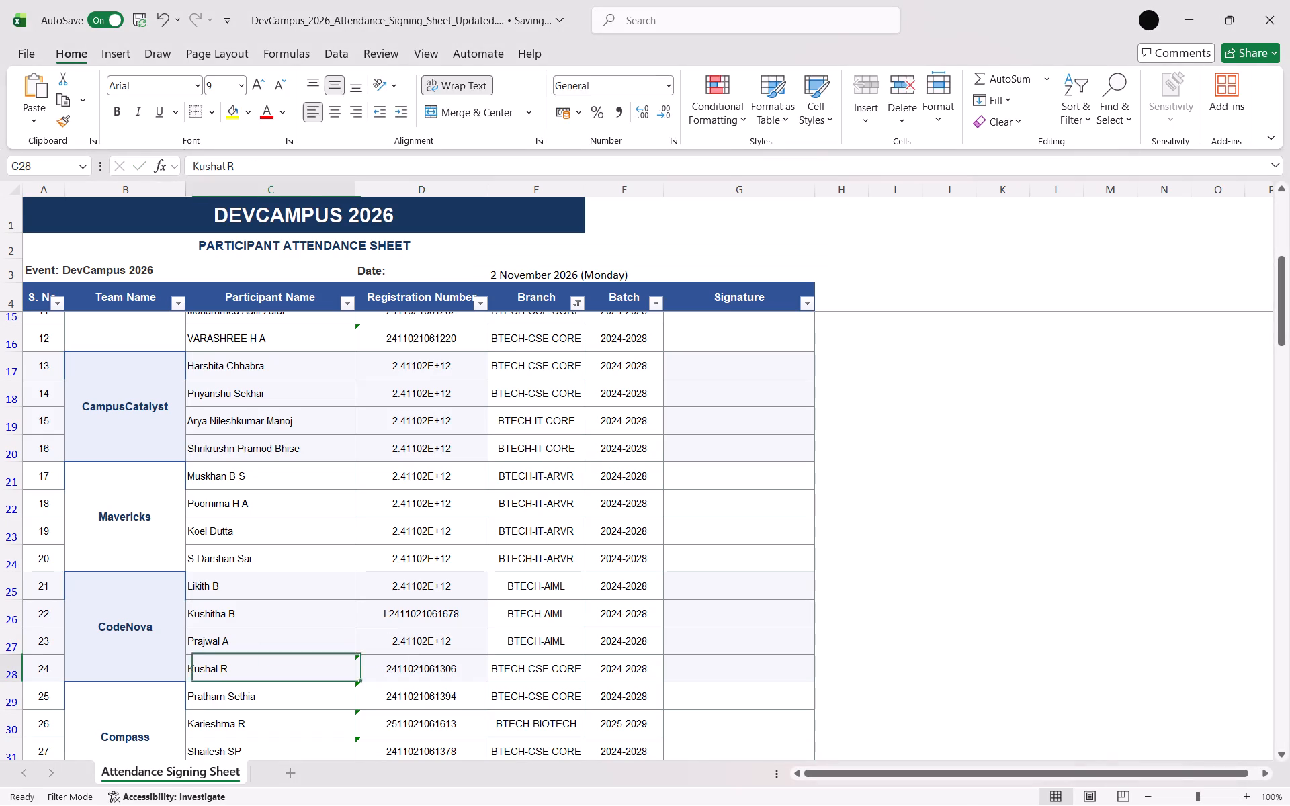
{"action": "key", "text": "ctrl+a"}
{"action": "key", "text": "ctrl+c"}
{"action": "key", "text": "alt+Tab"}
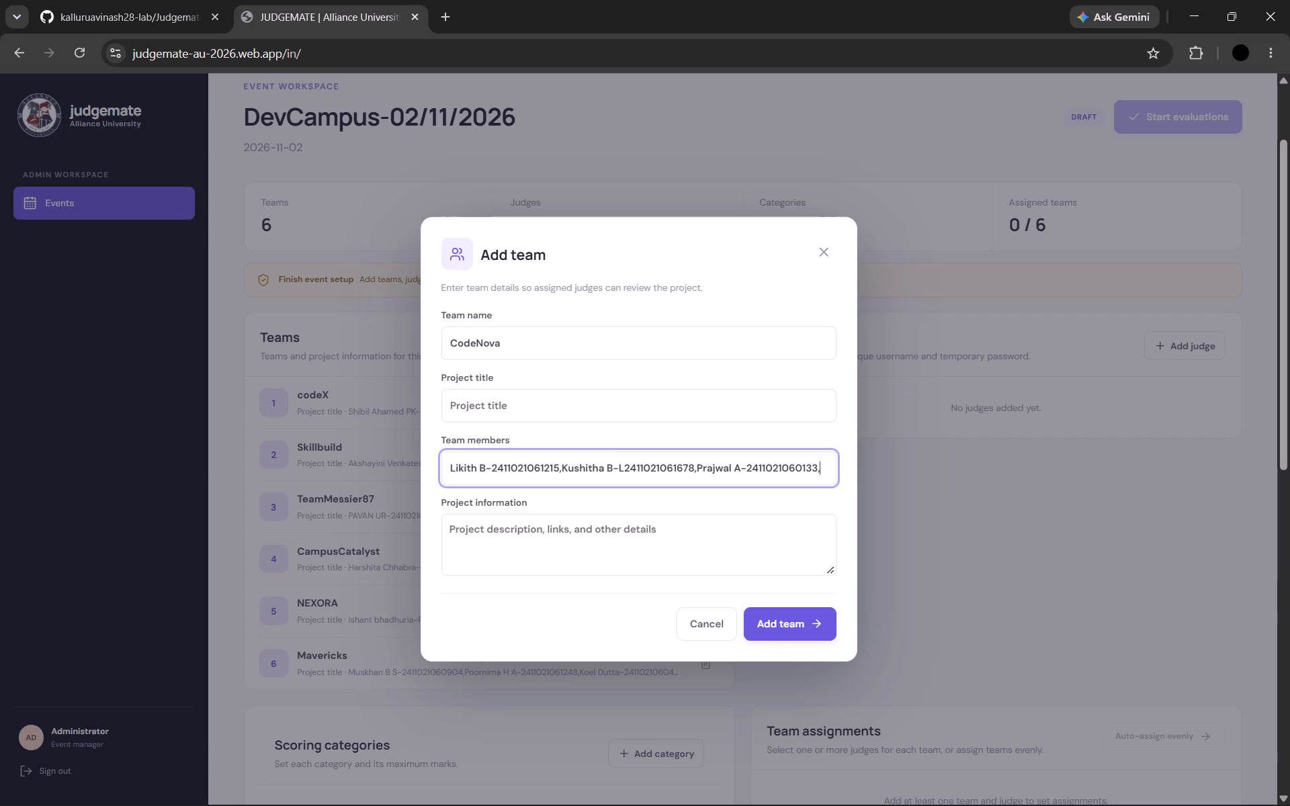
{"action": "key", "text": "ctrl+v"}
{"action": "key", "text": "minus"}
{"action": "key", "text": "alt+Tab"}
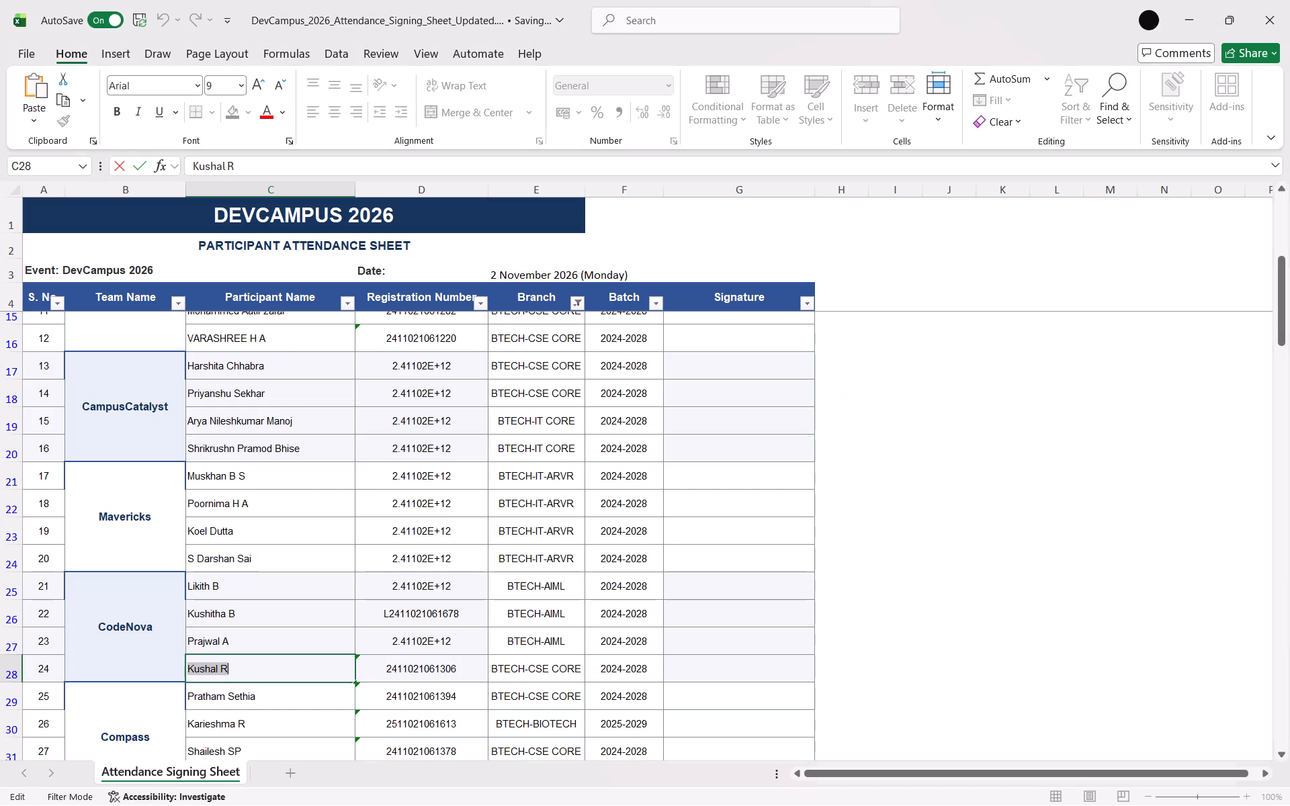
Copy the fourth CodeNova participant's registration number from Excel to the end of JudgeMate's Team members field.
{"action": "double_click", "coordinate": [441, 676]}
{"action": "key", "text": "ctrl+a"}
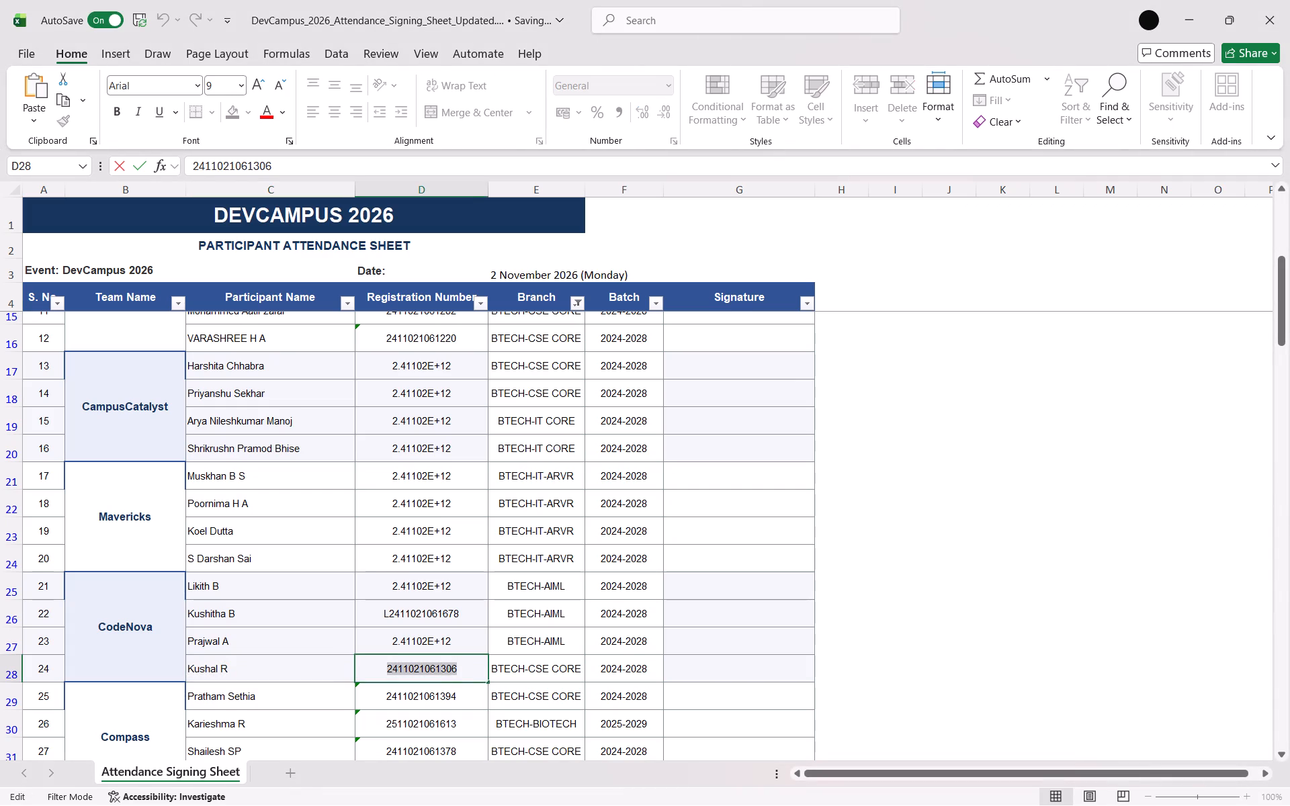
{"action": "key", "text": "ctrl+c"}
{"action": "key", "text": "alt+Tab"}
{"action": "key", "text": "ctrl+v"}
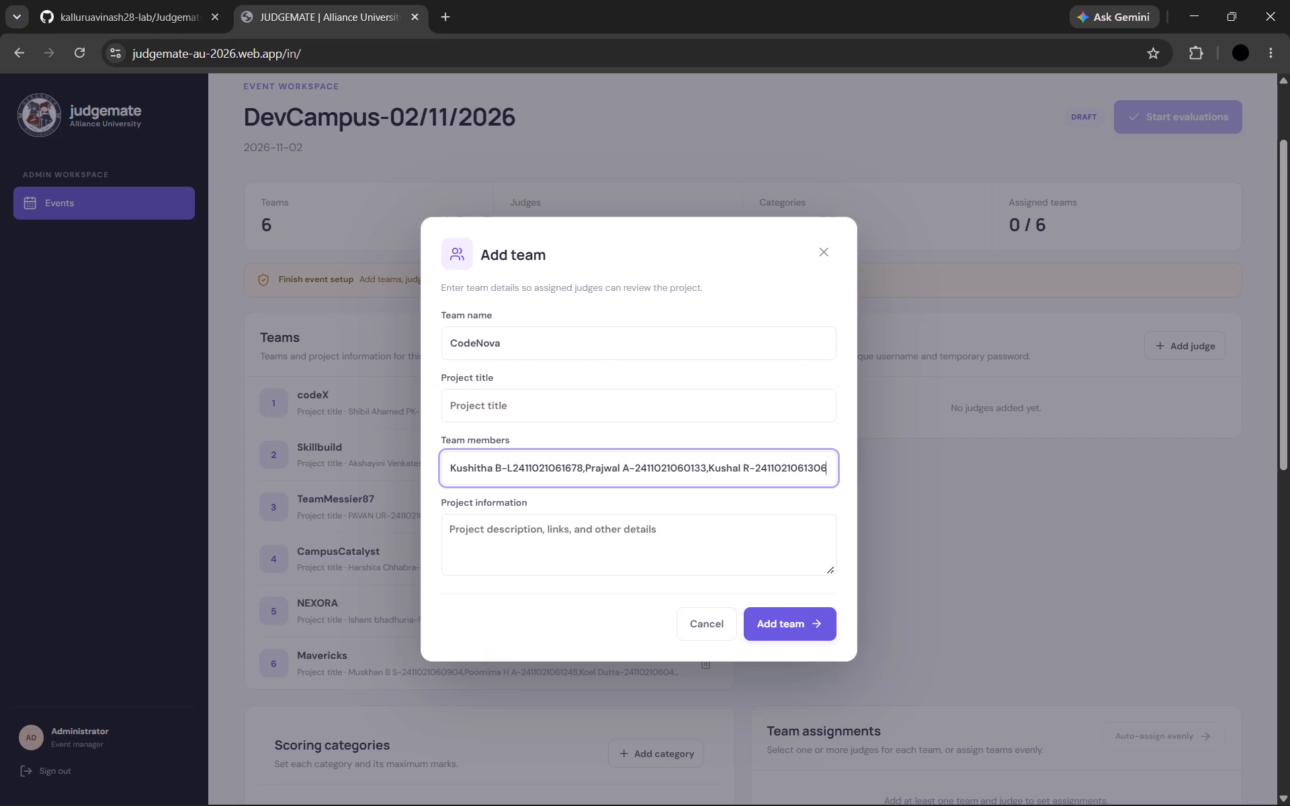
Submit the CodeNova team to the JudgeMate event.
{"action": "left_click", "coordinate": [784, 614]}
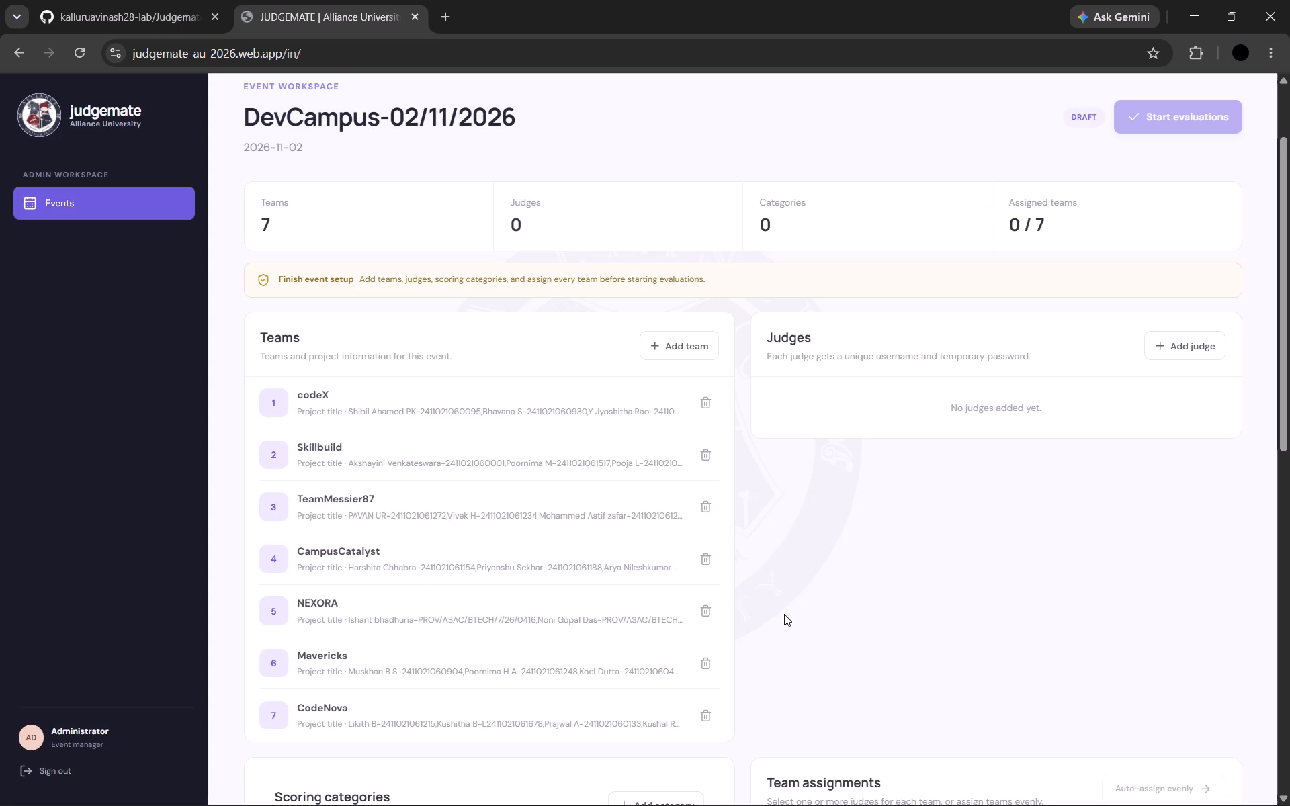
Compare the attendance sheet's teams in Excel with the Teams list of the JudgeMate event.
{"action": "scroll", "coordinate": [516, 574], "scroll_direction": "down", "scroll_amount": 2}
{"action": "key", "text": "alt+Tab"}
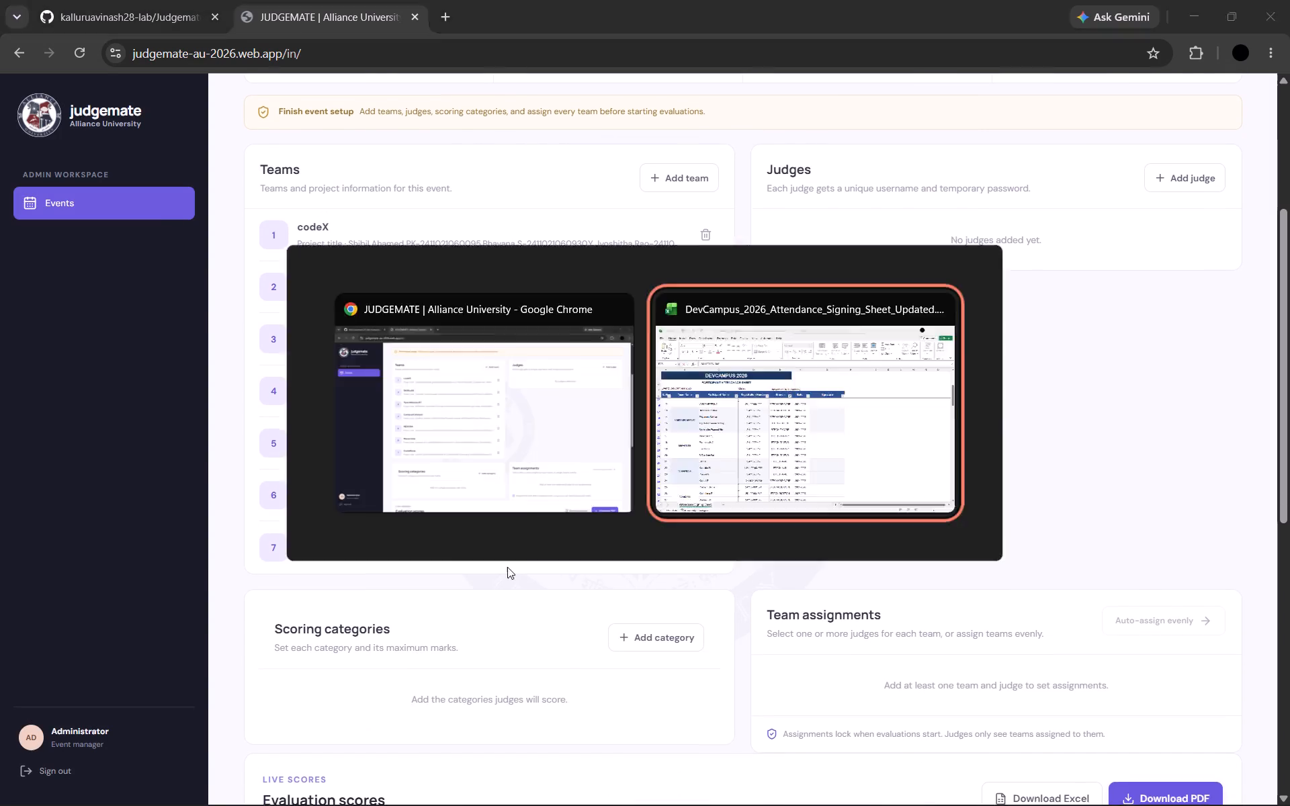
{"action": "scroll", "coordinate": [146, 590], "scroll_direction": "down", "scroll_amount": 1}
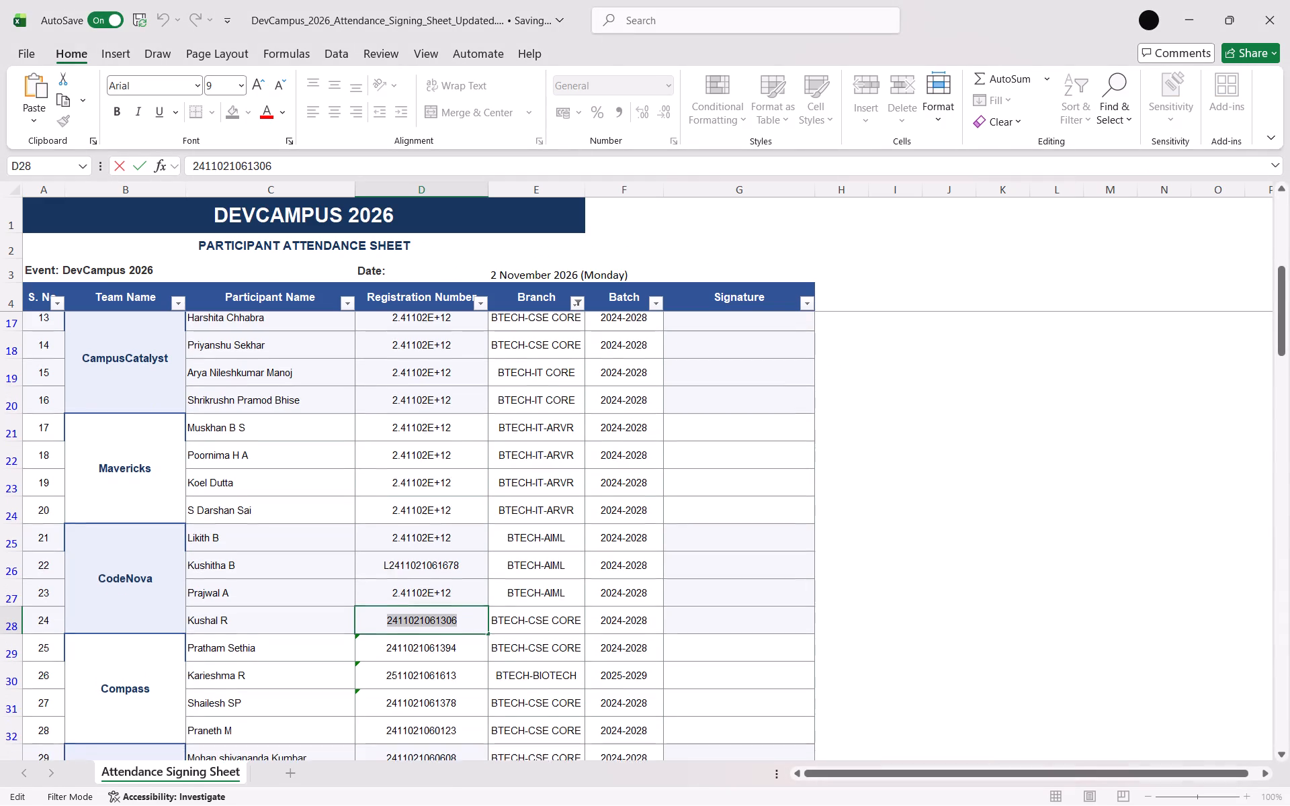
{"action": "scroll", "coordinate": [118, 620], "scroll_direction": "down", "scroll_amount": 2}
{"action": "left_click", "coordinate": [130, 588]}
{"action": "key", "text": "alt+Tab"}
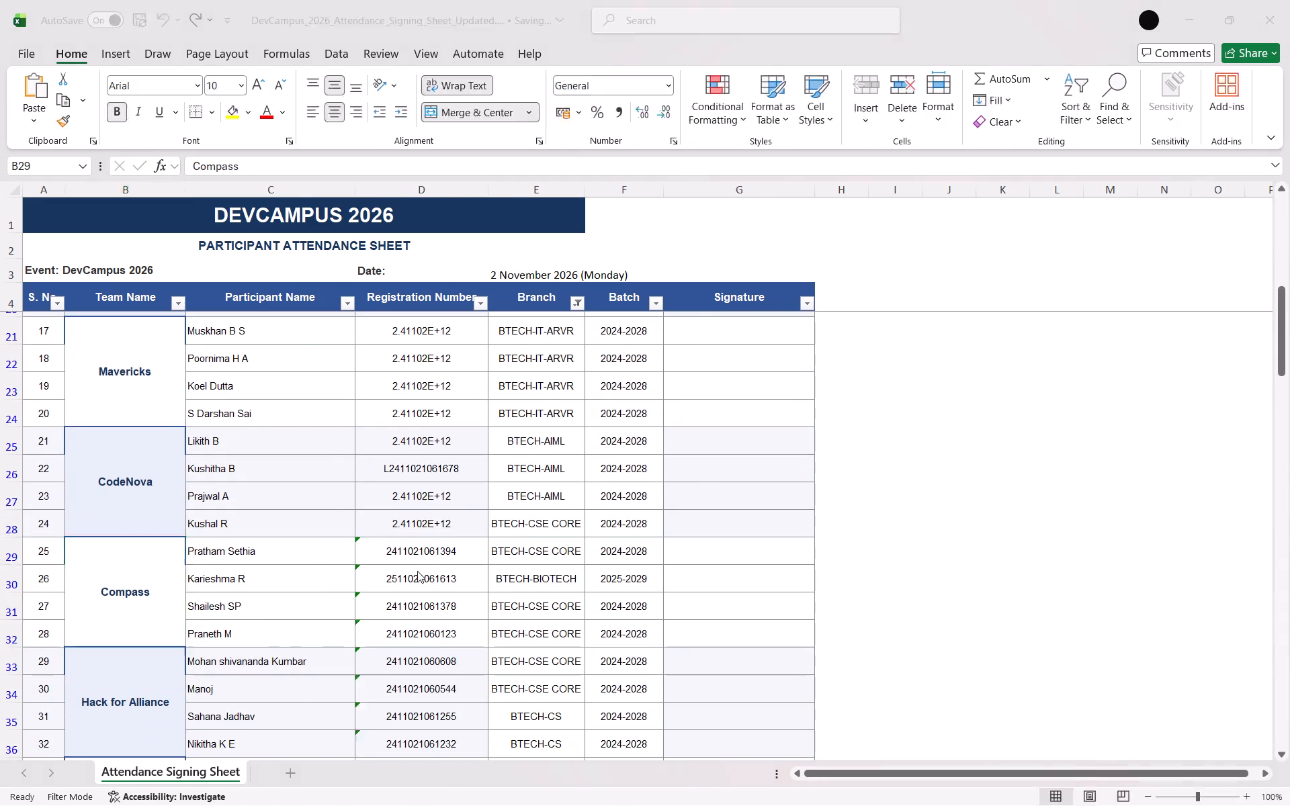
{"action": "scroll", "coordinate": [399, 517], "scroll_direction": "up", "scroll_amount": 1}
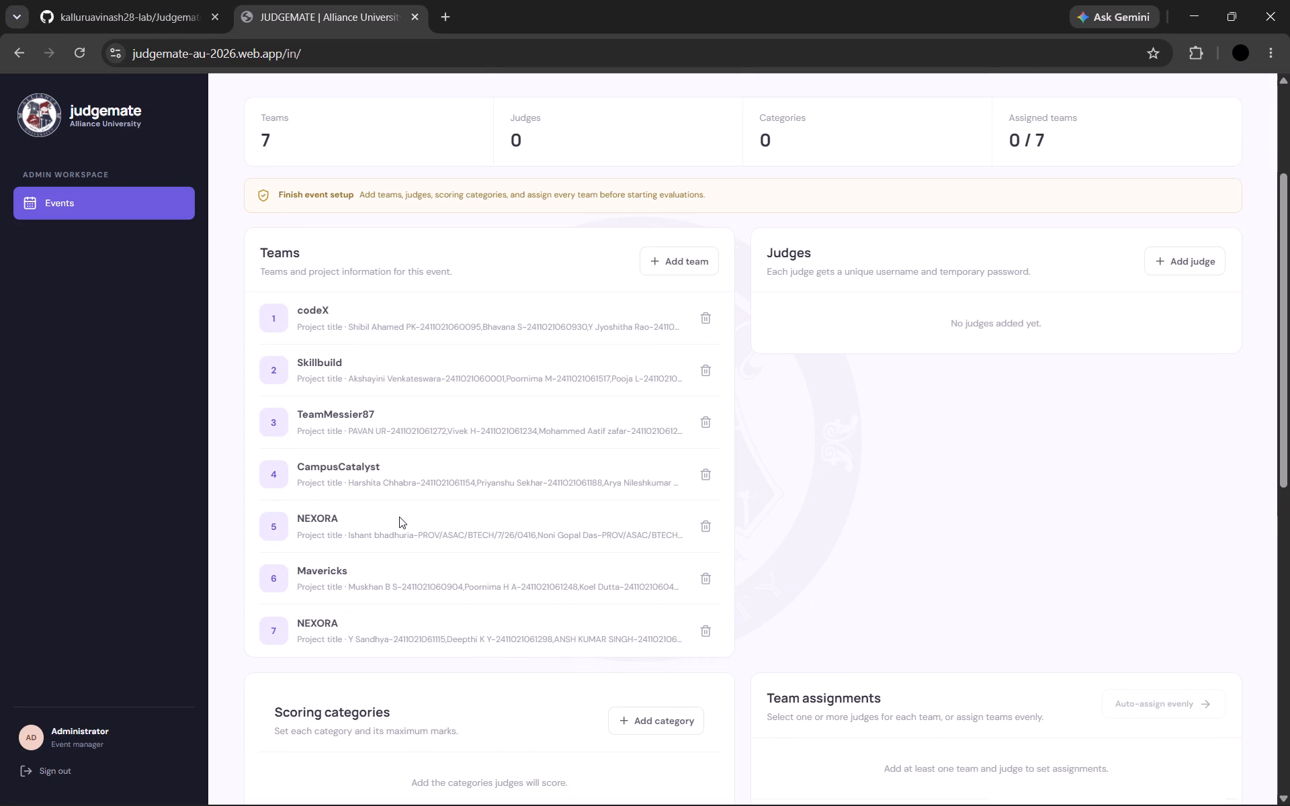
{"action": "scroll", "coordinate": [413, 495], "scroll_direction": "up", "scroll_amount": 1}
{"action": "scroll", "coordinate": [413, 495], "scroll_direction": "down", "scroll_amount": 2}
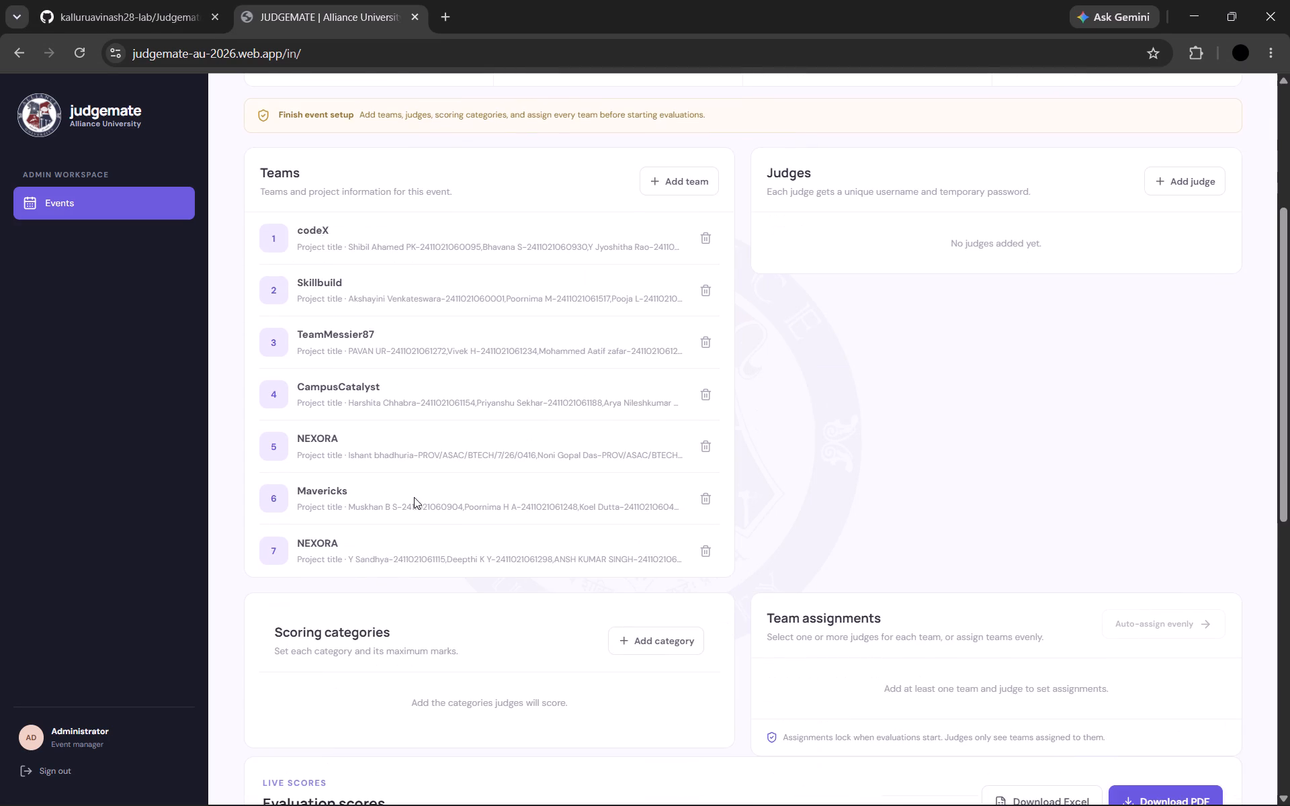
{"action": "scroll", "coordinate": [414, 497], "scroll_direction": "up", "scroll_amount": 2}
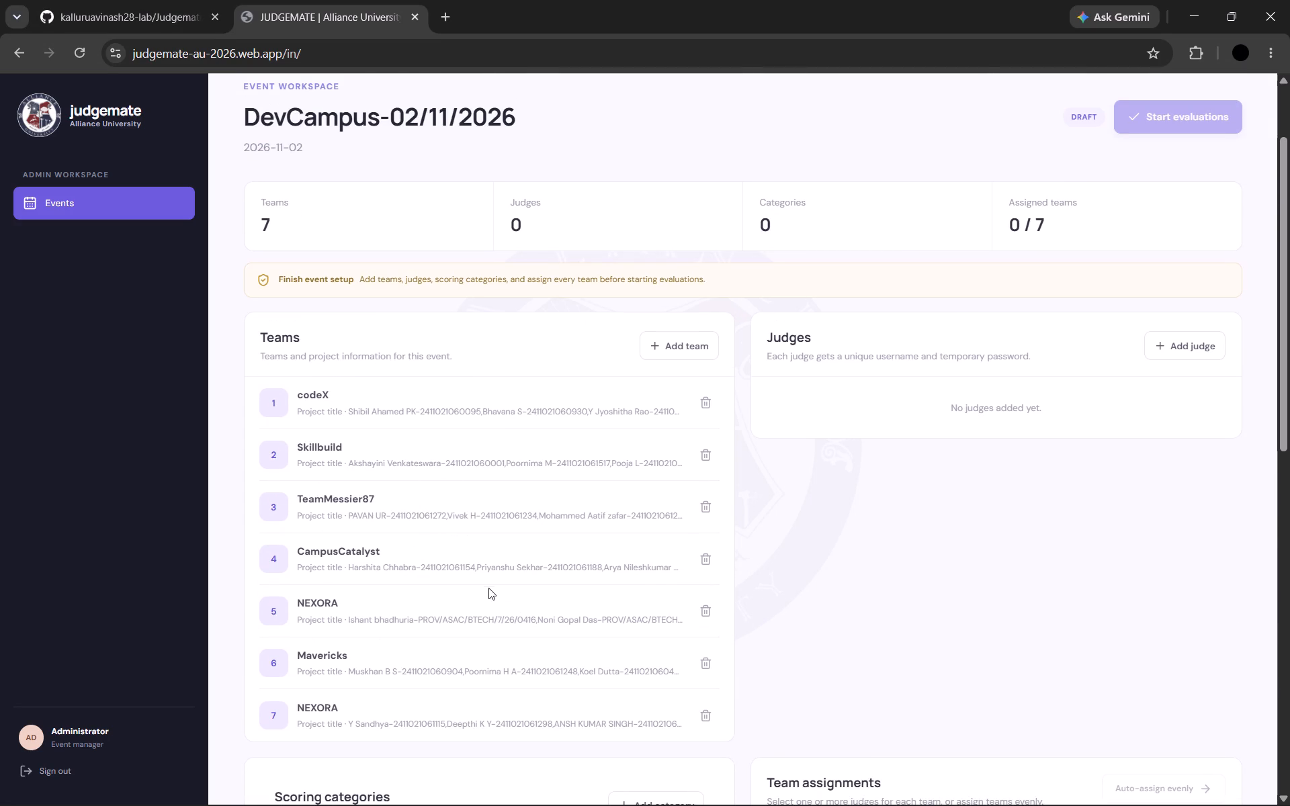
{"action": "scroll", "coordinate": [471, 616], "scroll_direction": "down", "scroll_amount": 2}
{"action": "scroll", "coordinate": [462, 598], "scroll_direction": "up", "scroll_amount": 1}
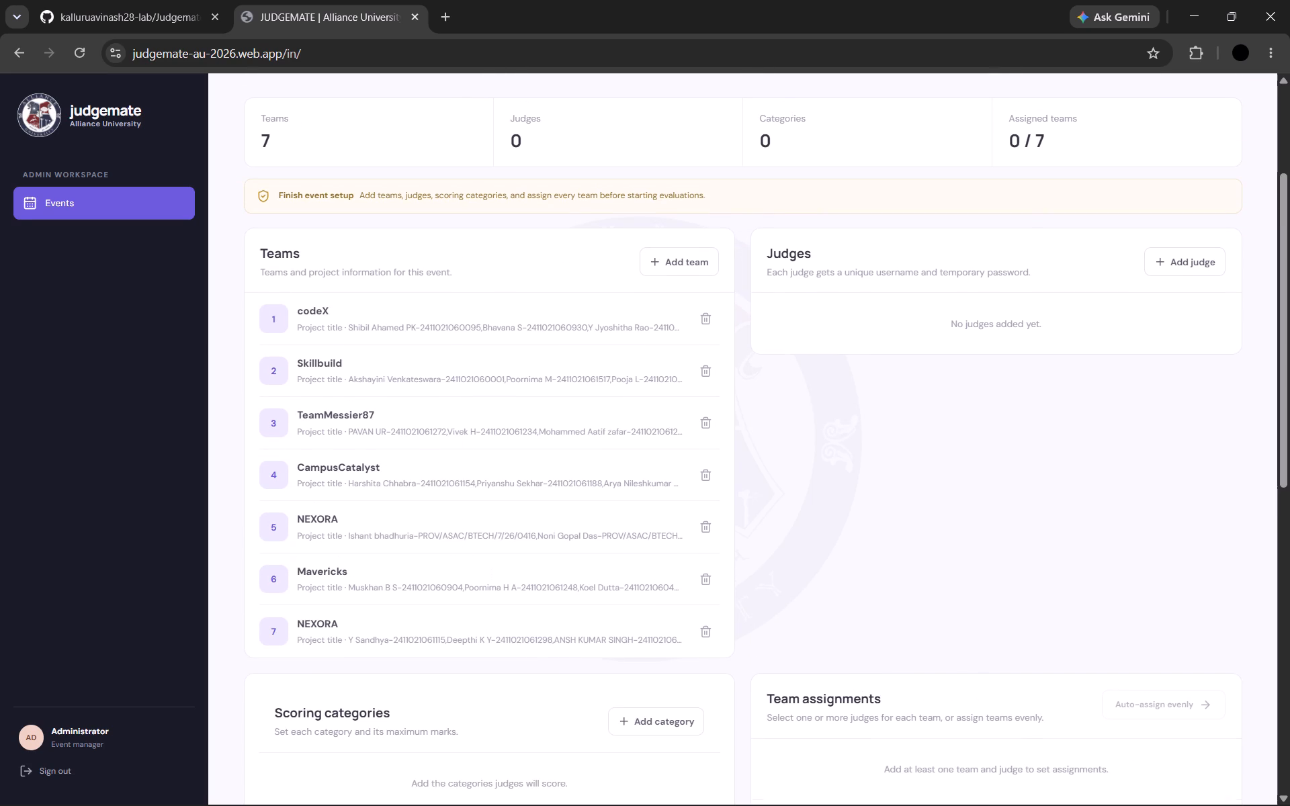
Copy the team name CodeNova from the Excel sheet and return to JudgeMate.
{"action": "key", "text": "alt+Tab"}
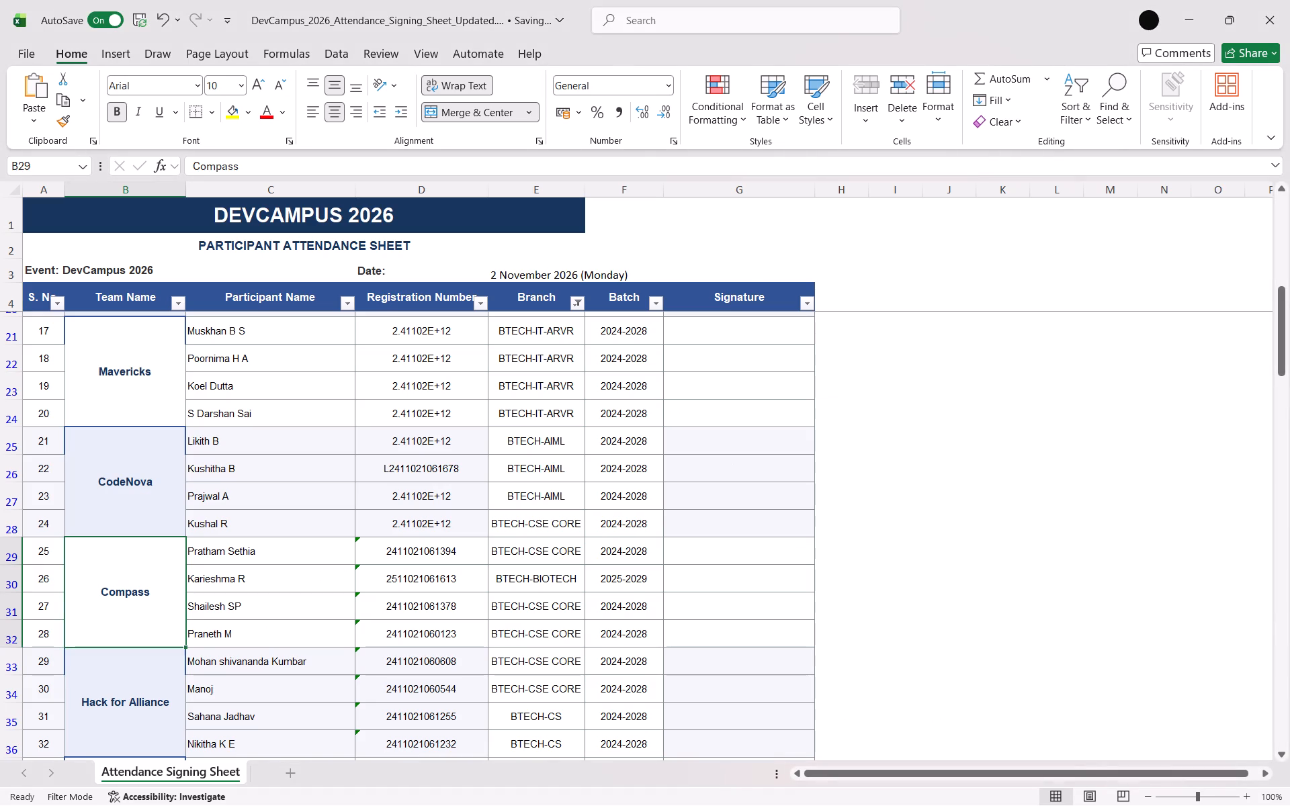
{"action": "double_click", "coordinate": [142, 492]}
{"action": "key", "text": "ctrl+a"}
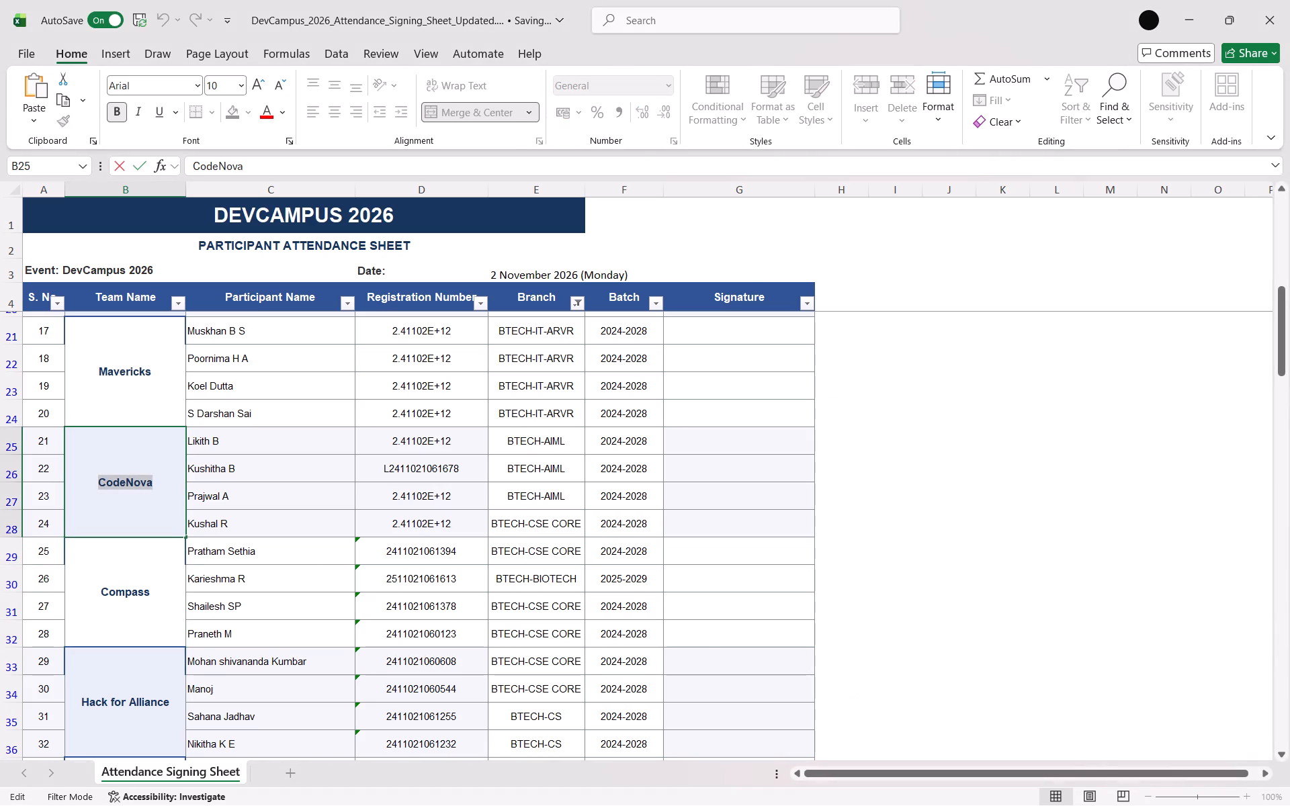
{"action": "key", "text": "ctrl+c"}
{"action": "key", "text": "alt+Tab"}
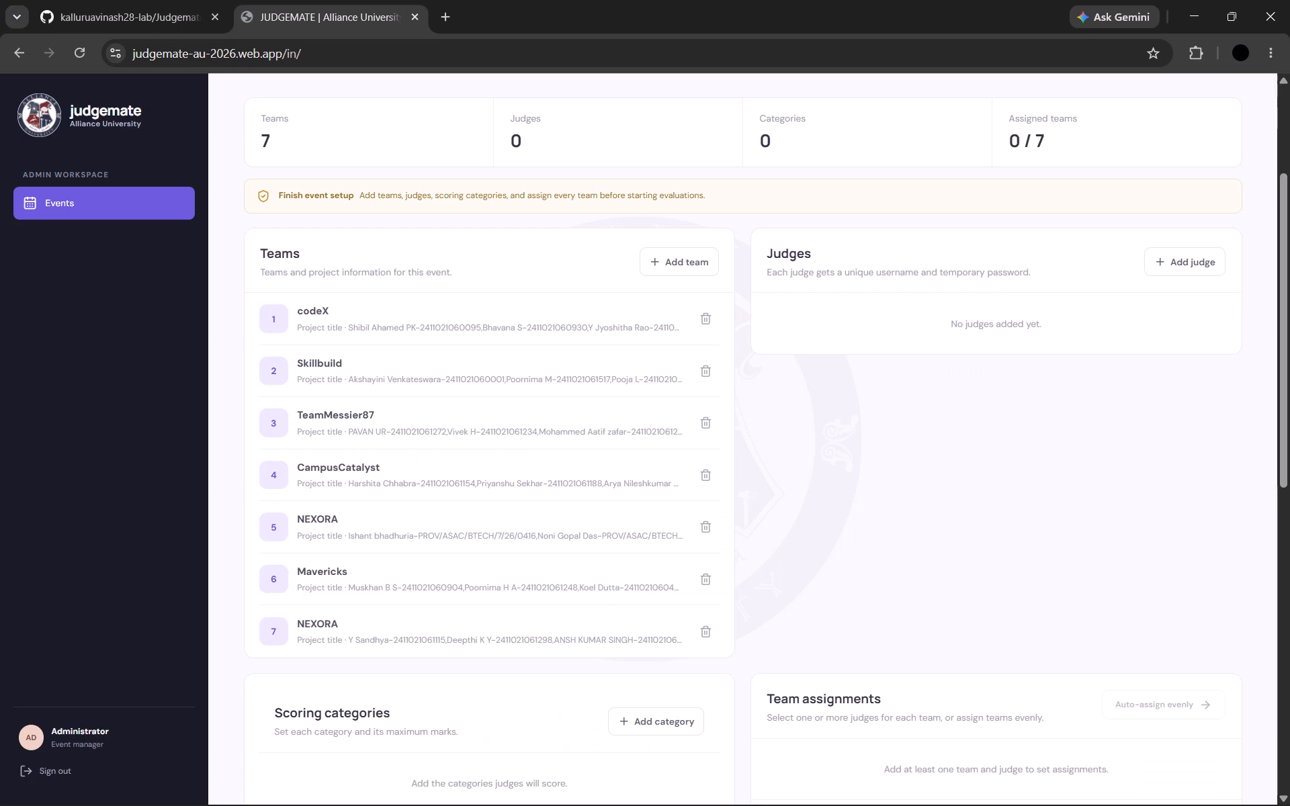
Reload JudgeMate, reopen the DevCampus-02/11/2026 event and check its Teams list.
{"action": "scroll", "coordinate": [401, 488], "scroll_direction": "up", "scroll_amount": 2}
{"action": "left_click", "coordinate": [88, 51]}
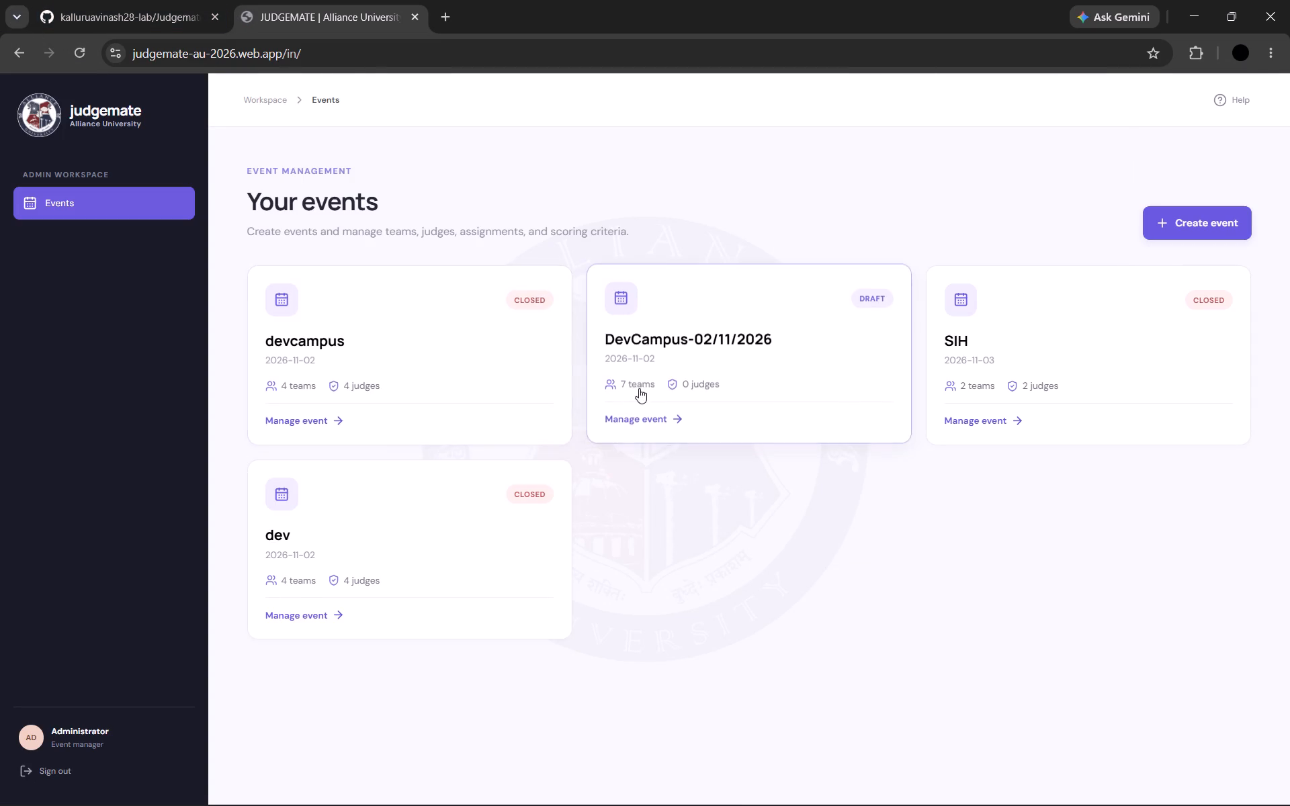
{"action": "left_click", "coordinate": [651, 372]}
{"action": "scroll", "coordinate": [556, 437], "scroll_direction": "down", "scroll_amount": 3}
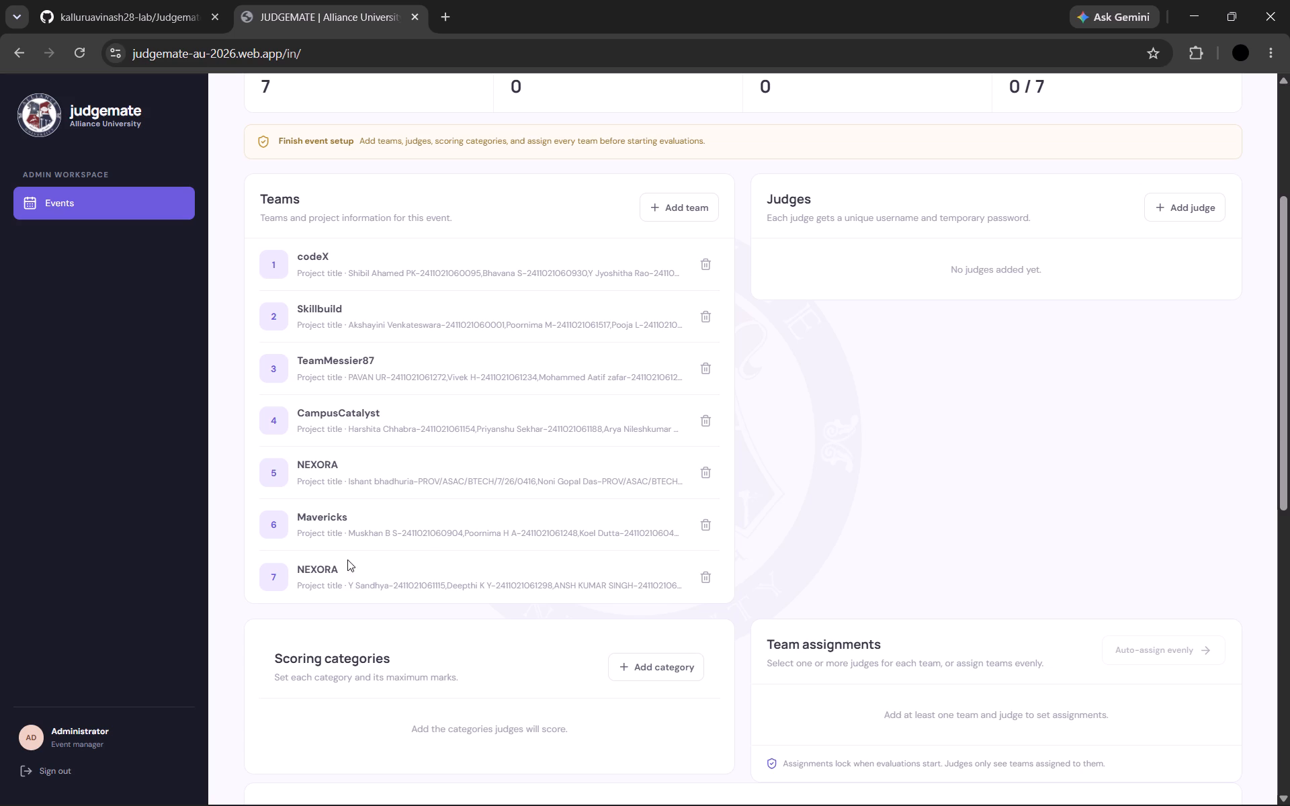
{"action": "left_click_drag", "start_coordinate": [314, 464], "coordinate": [374, 465]}
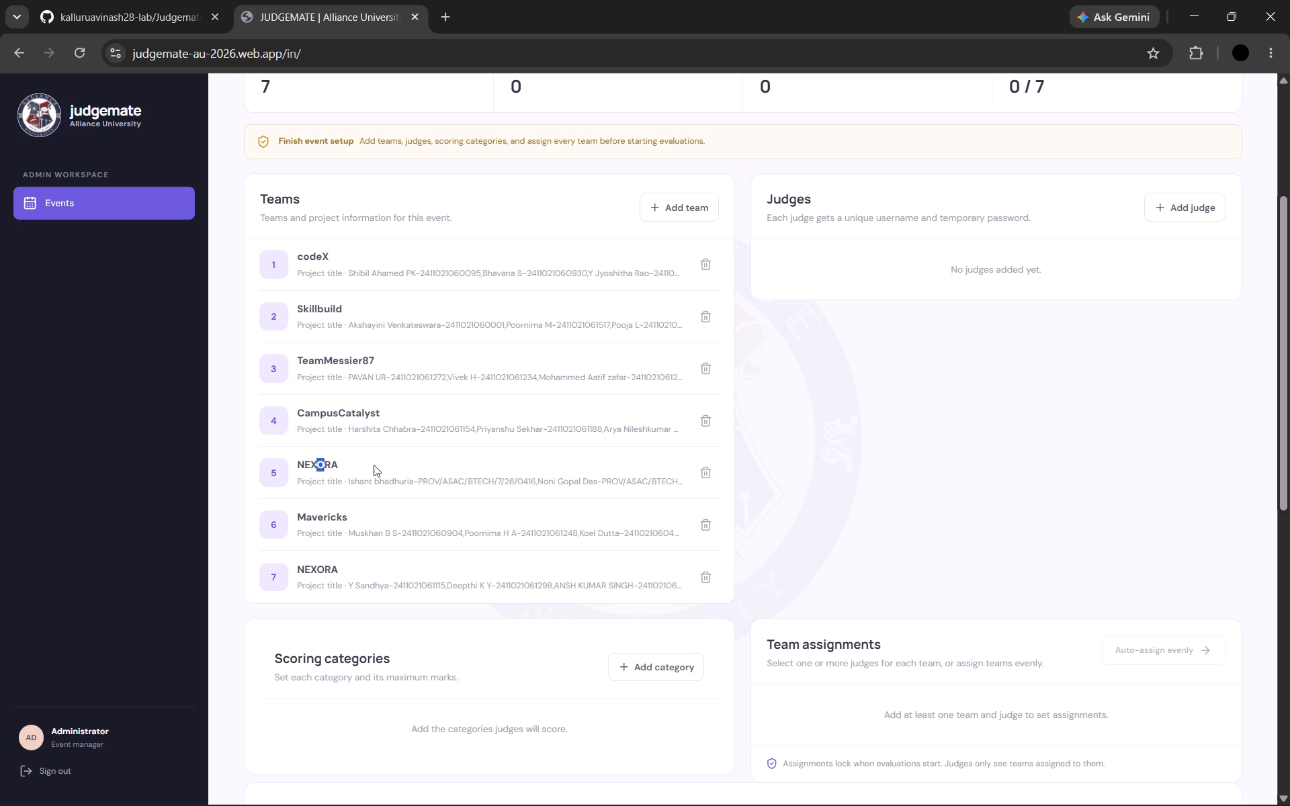
{"action": "left_click_drag", "start_coordinate": [374, 465], "coordinate": [382, 465]}
{"action": "left_click", "coordinate": [384, 465]}
Start a new team in the JudgeMate event and enter CodeNova as its team name.
{"action": "left_click", "coordinate": [658, 201]}
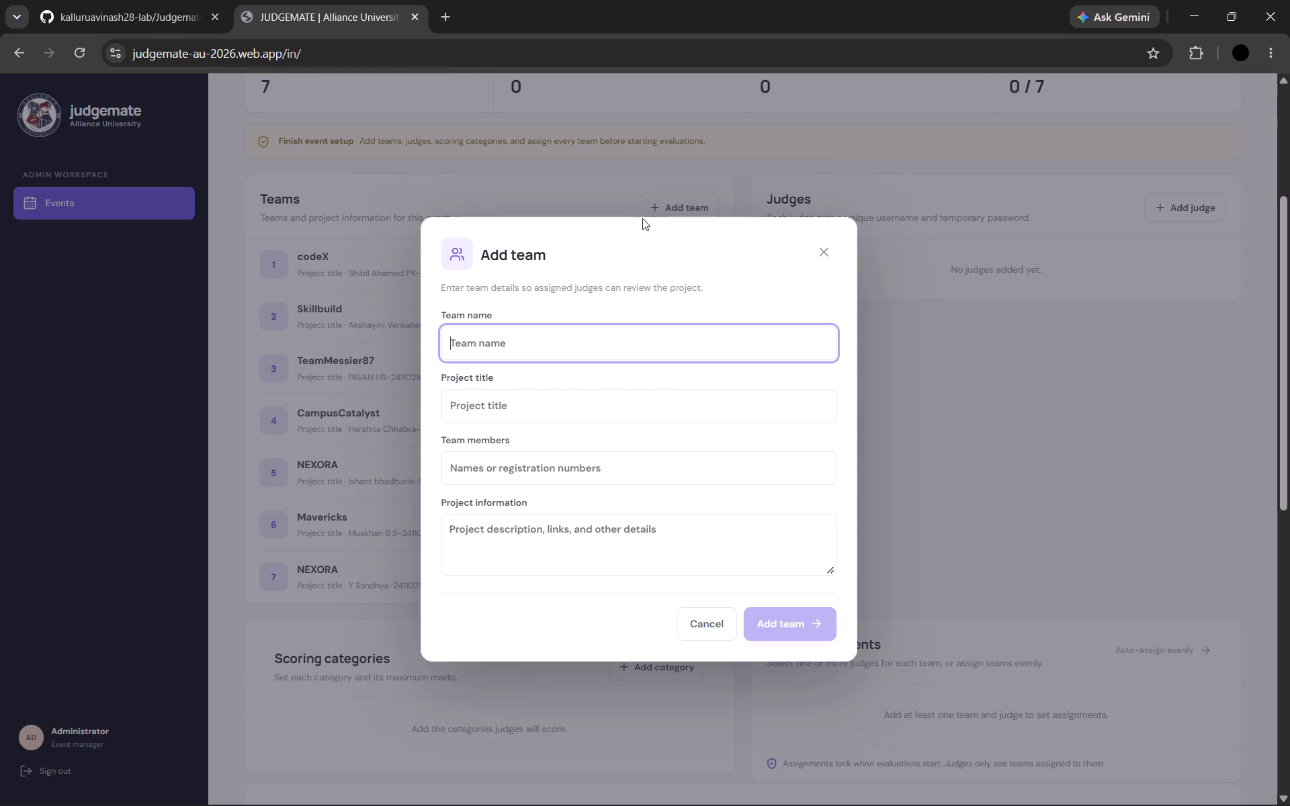
{"action": "key", "text": "alt+Tab"}
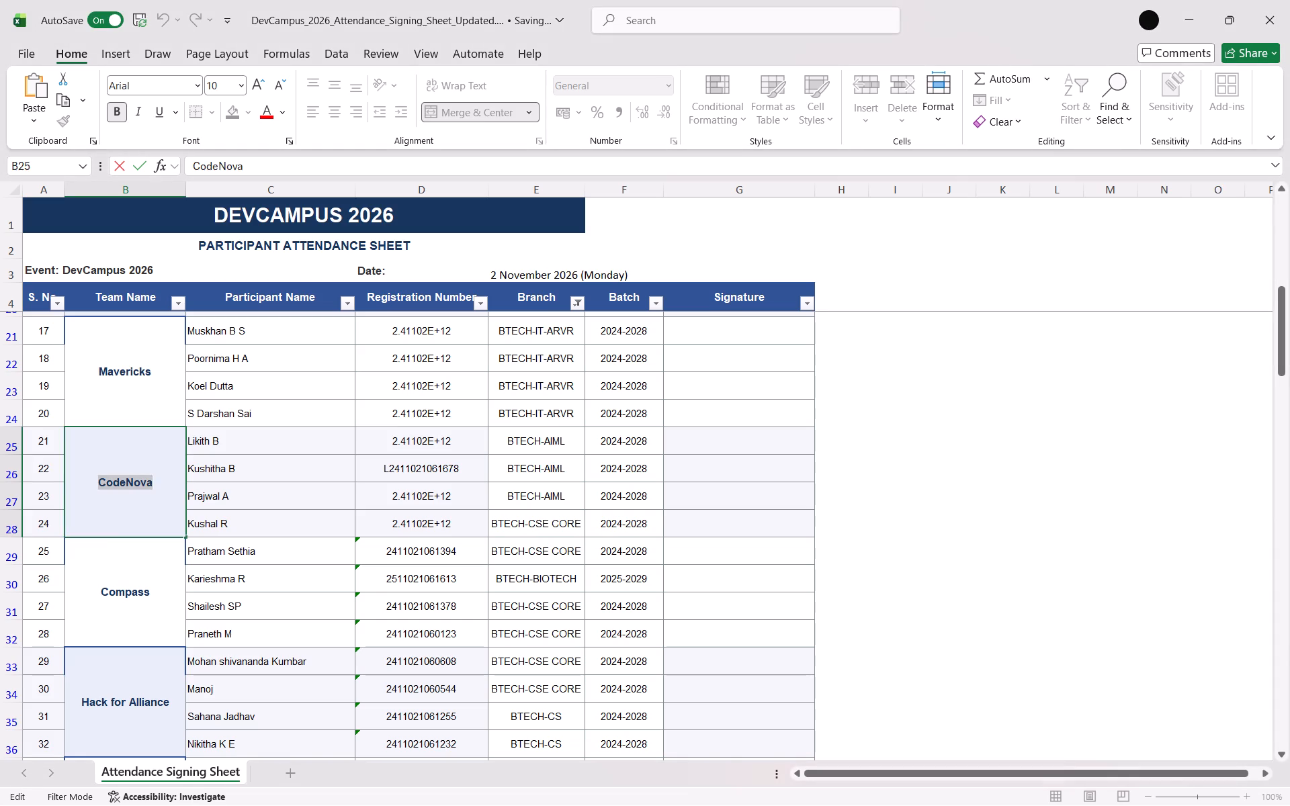
{"action": "key", "text": "alt+Tab"}
{"action": "key", "text": "ctrl+v"}
{"action": "key", "text": "space"}
{"action": "key", "text": "Tab"}
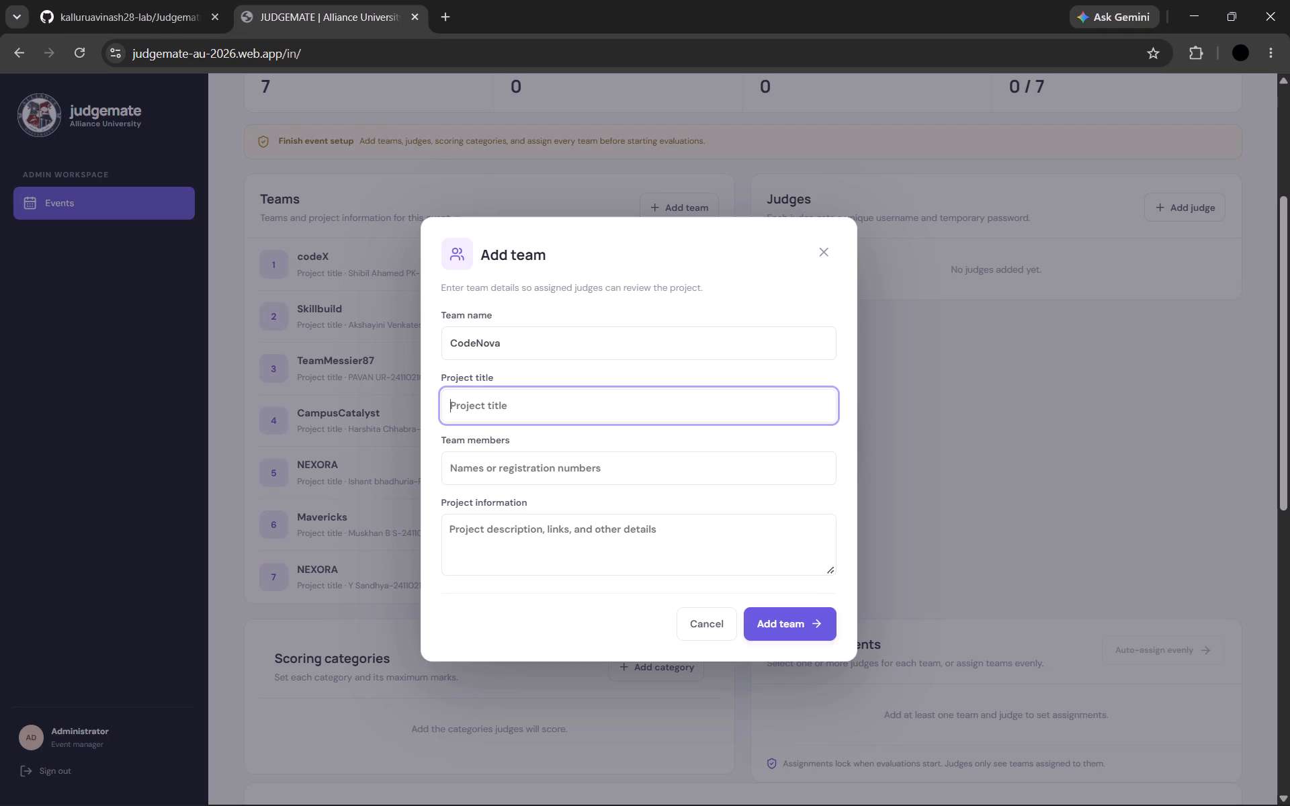
Enter CodeNova's first member from the Excel attendance sheet in Team members as name-registration number, followed by a comma.
{"action": "left_click", "coordinate": [508, 529]}
{"action": "left_click", "coordinate": [526, 449]}
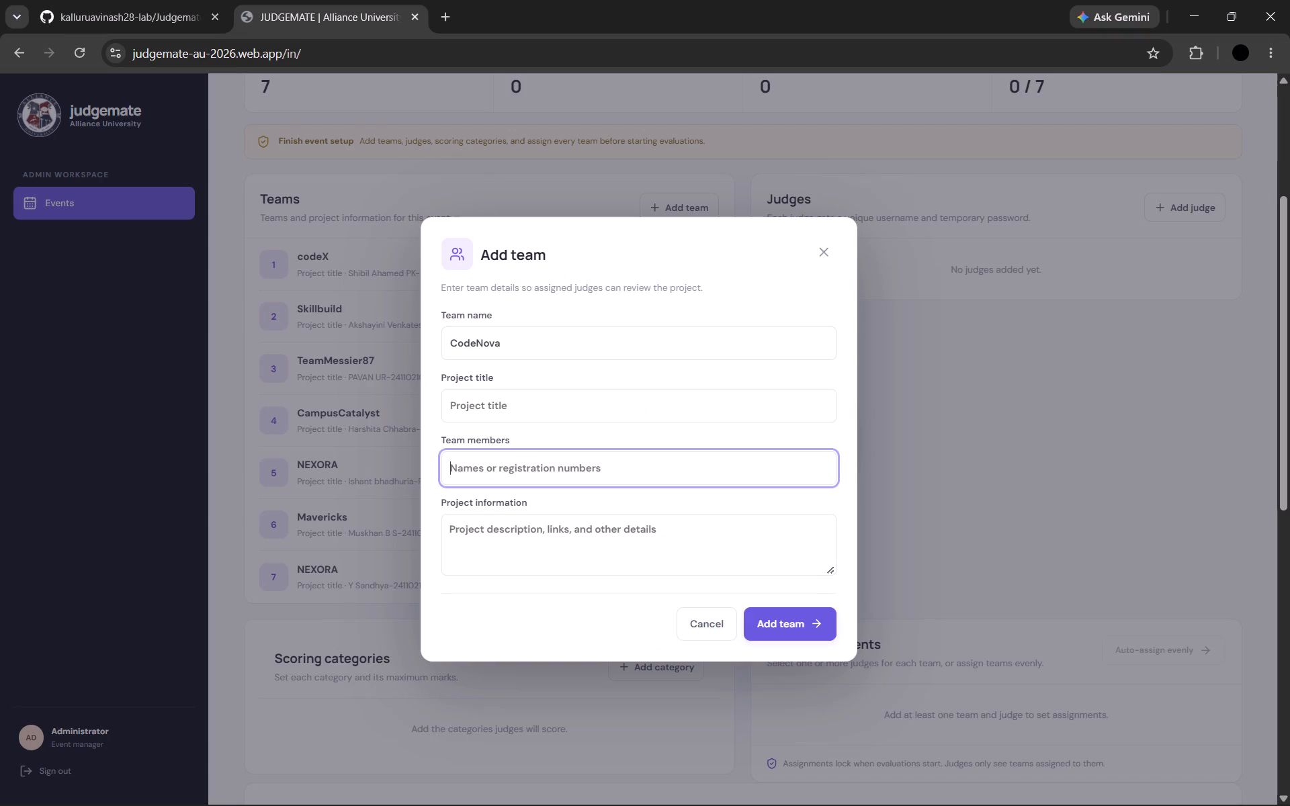
{"action": "left_click", "coordinate": [540, 466]}
{"action": "key", "text": "alt+Tab"}
{"action": "double_click", "coordinate": [272, 449]}
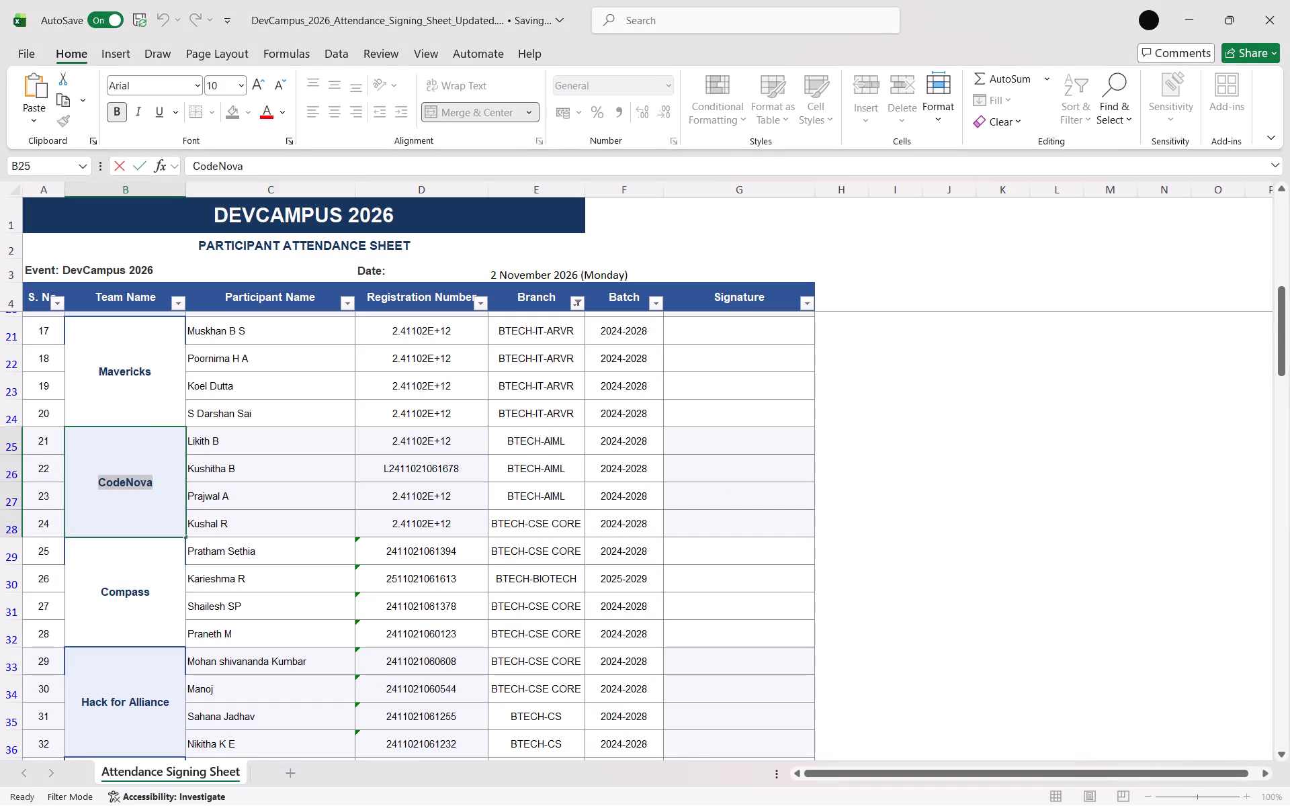
{"action": "key", "text": "ctrl+a"}
{"action": "key", "text": "ctrl+c"}
{"action": "key", "text": "alt+Tab"}
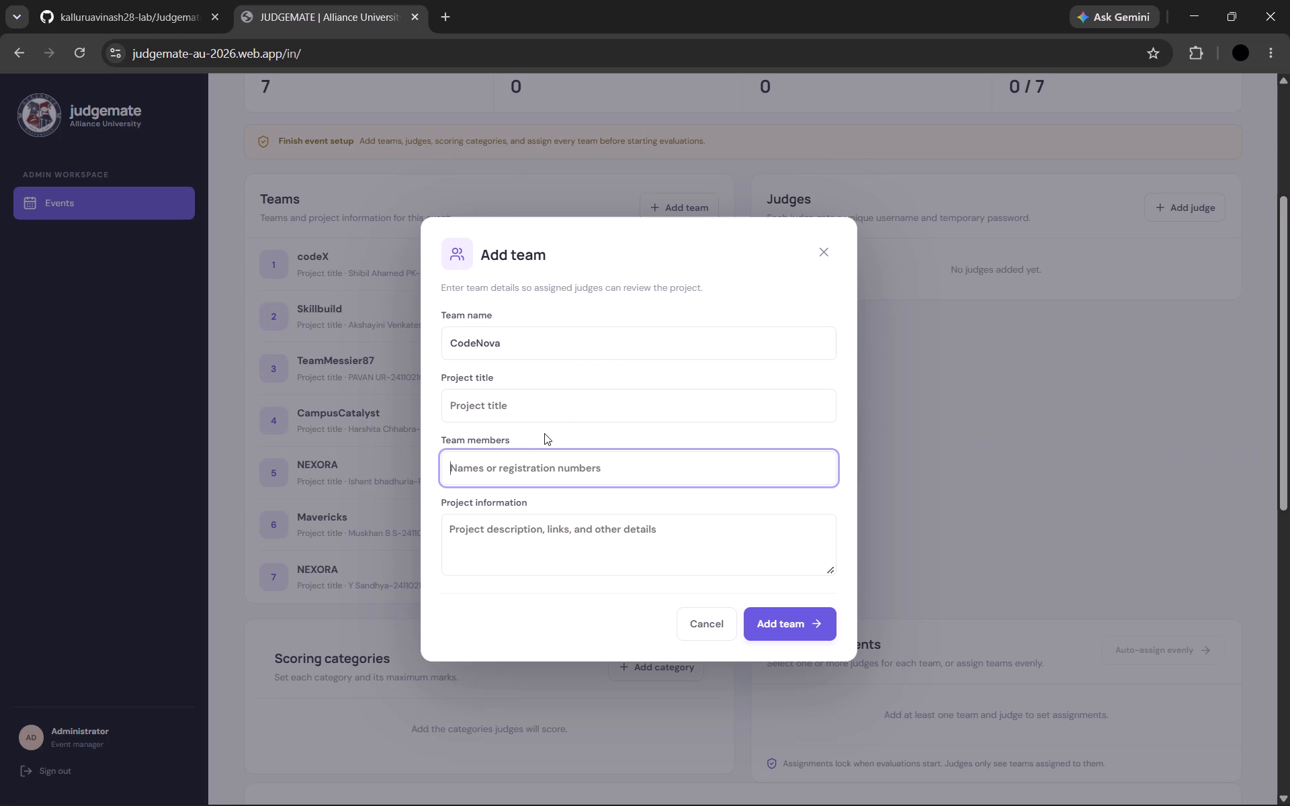
{"action": "key", "text": "ctrl+v"}
{"action": "key", "text": "minus"}
{"action": "key", "text": "alt+Tab"}
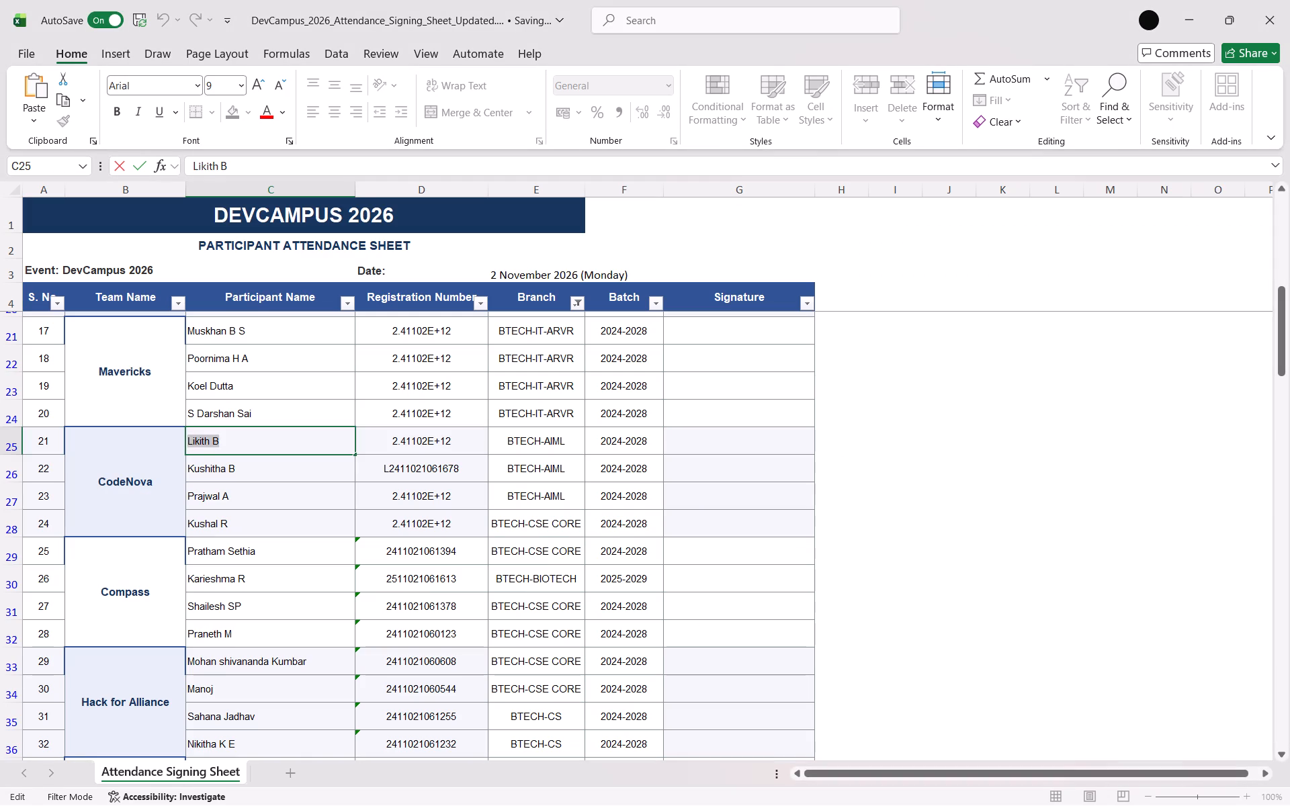
{"action": "double_click", "coordinate": [446, 448]}
{"action": "key", "text": "ctrl+a"}
{"action": "key", "text": "ctrl+c"}
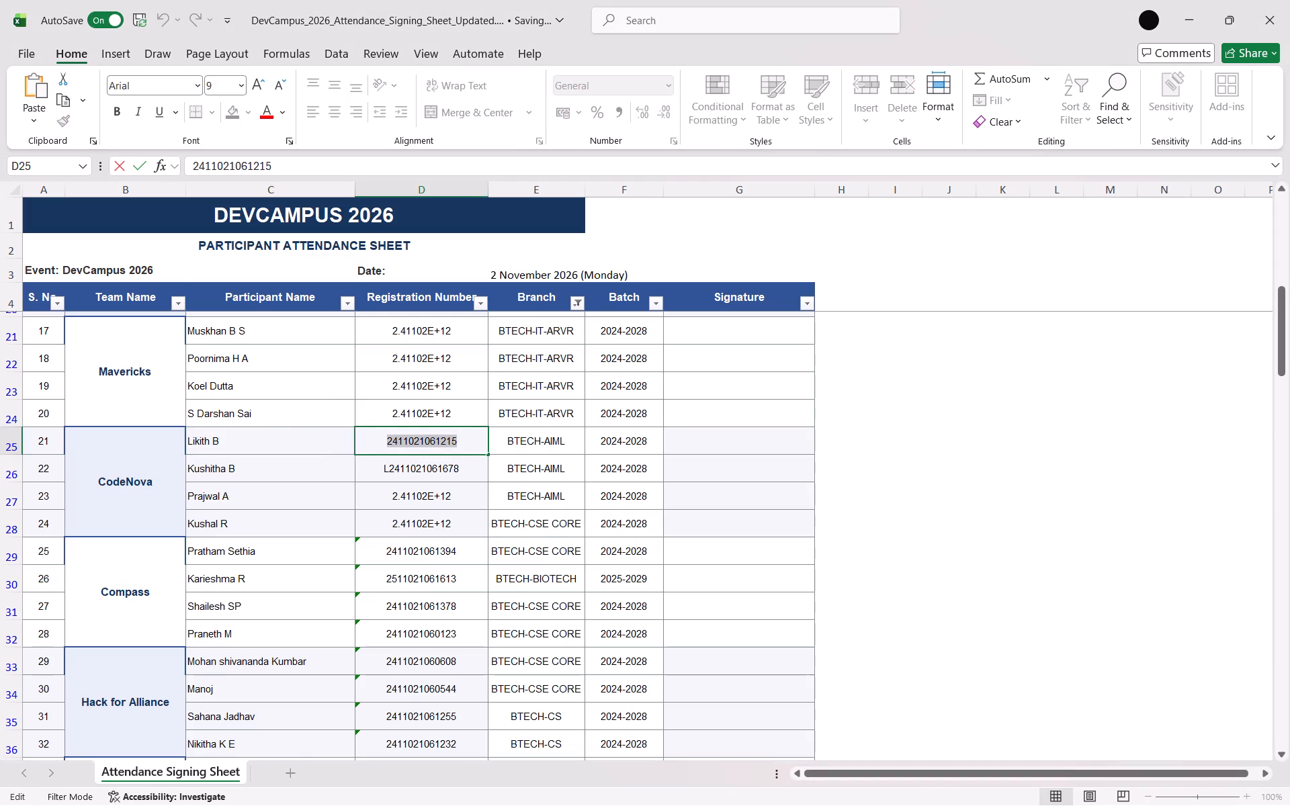
{"action": "key", "text": "alt+Tab"}
{"action": "key", "text": "ctrl+v"}
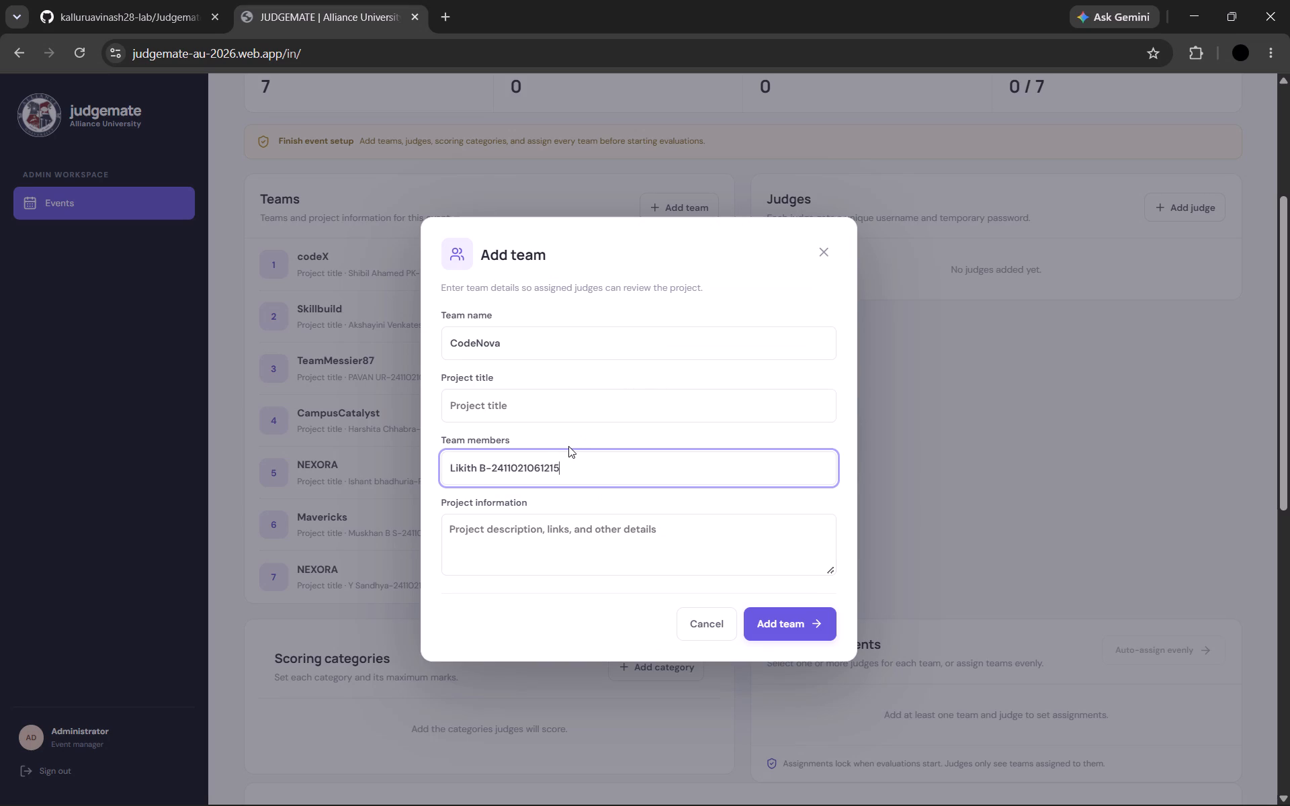
{"action": "key", "text": "comma"}
Append CodeNova's second member from the Excel sheet to Team members as name-registration number, followed by a comma.
{"action": "key", "text": "alt+Tab"}
{"action": "double_click", "coordinate": [220, 476]}
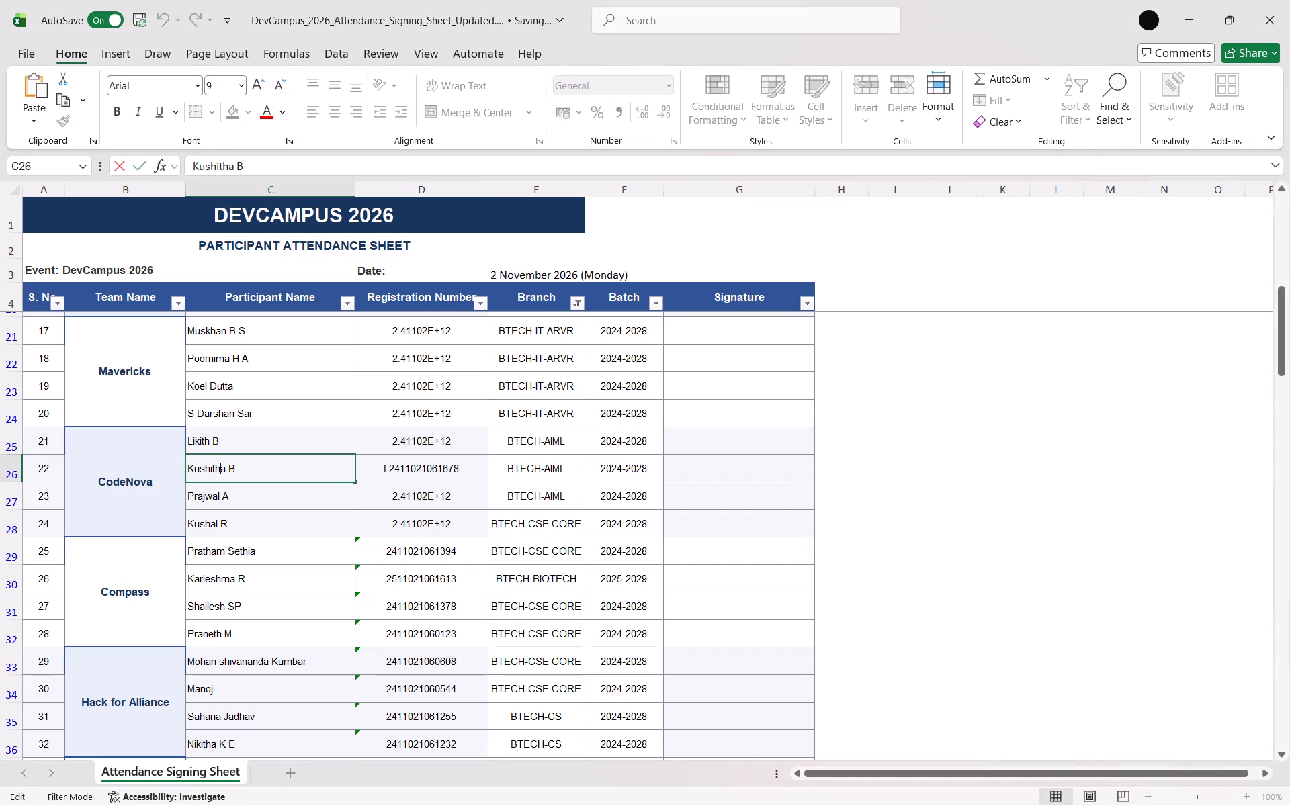
{"action": "key", "text": "ctrl+a"}
{"action": "key", "text": "ctrl+c"}
{"action": "key", "text": "alt+Tab"}
{"action": "key", "text": "ctrl+v"}
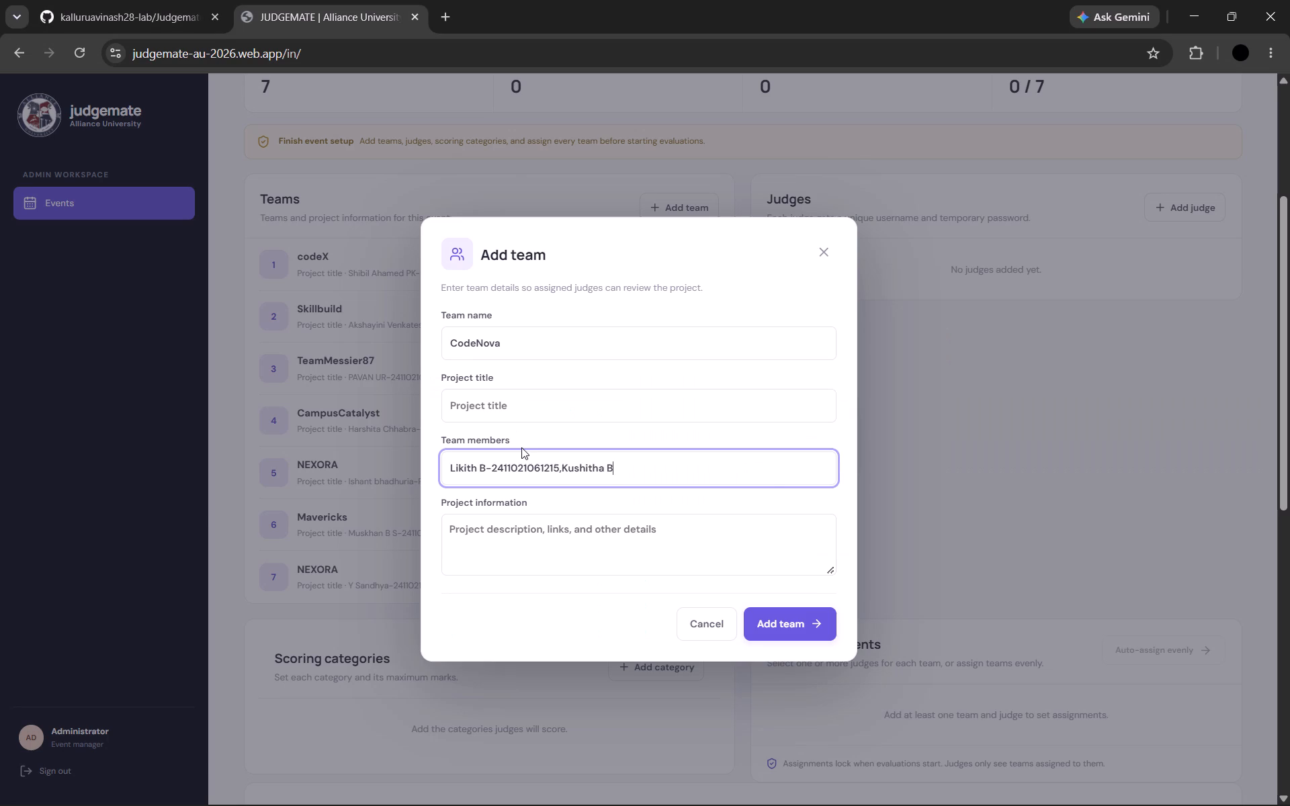
{"action": "key", "text": "minus"}
{"action": "key", "text": "alt+Tab"}
{"action": "double_click", "coordinate": [423, 476]}
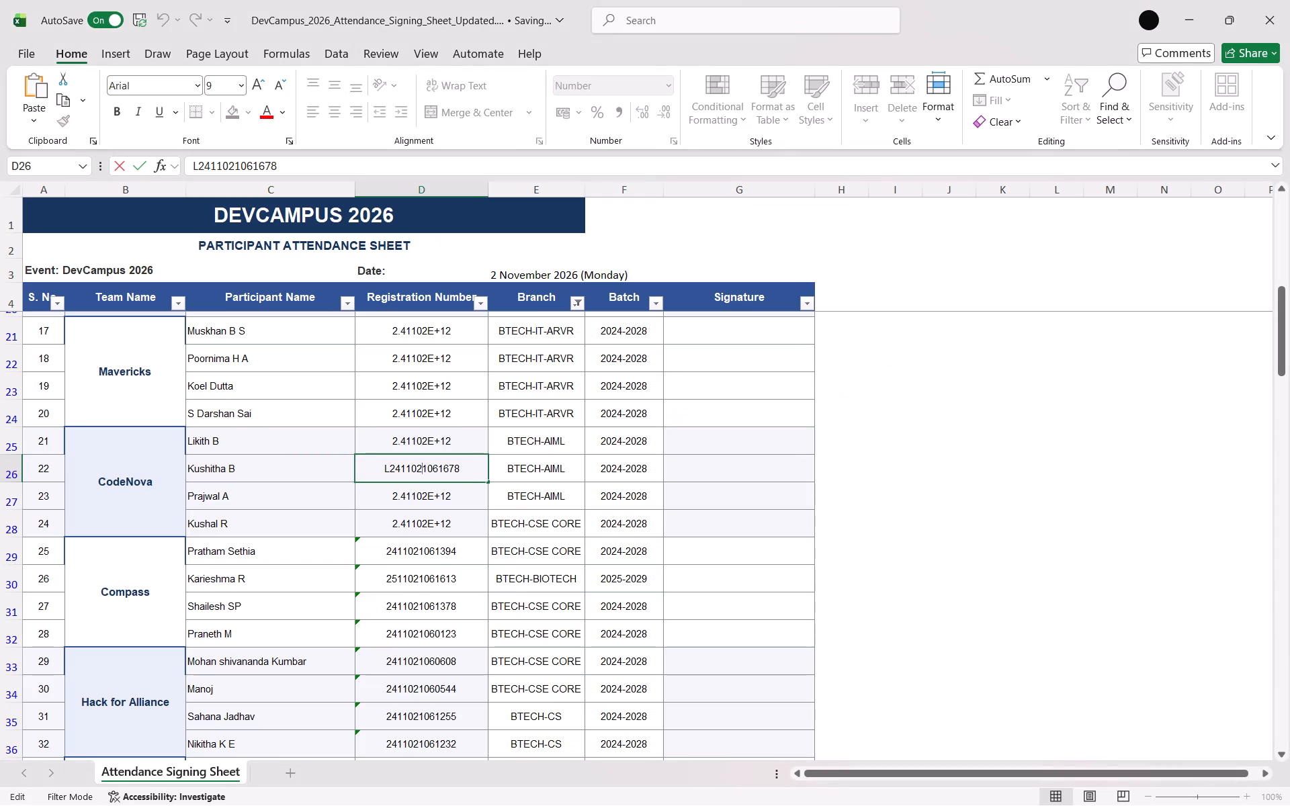
{"action": "key", "text": "ctrl+a"}
{"action": "key", "text": "ctrl+c"}
{"action": "key", "text": "alt+Tab"}
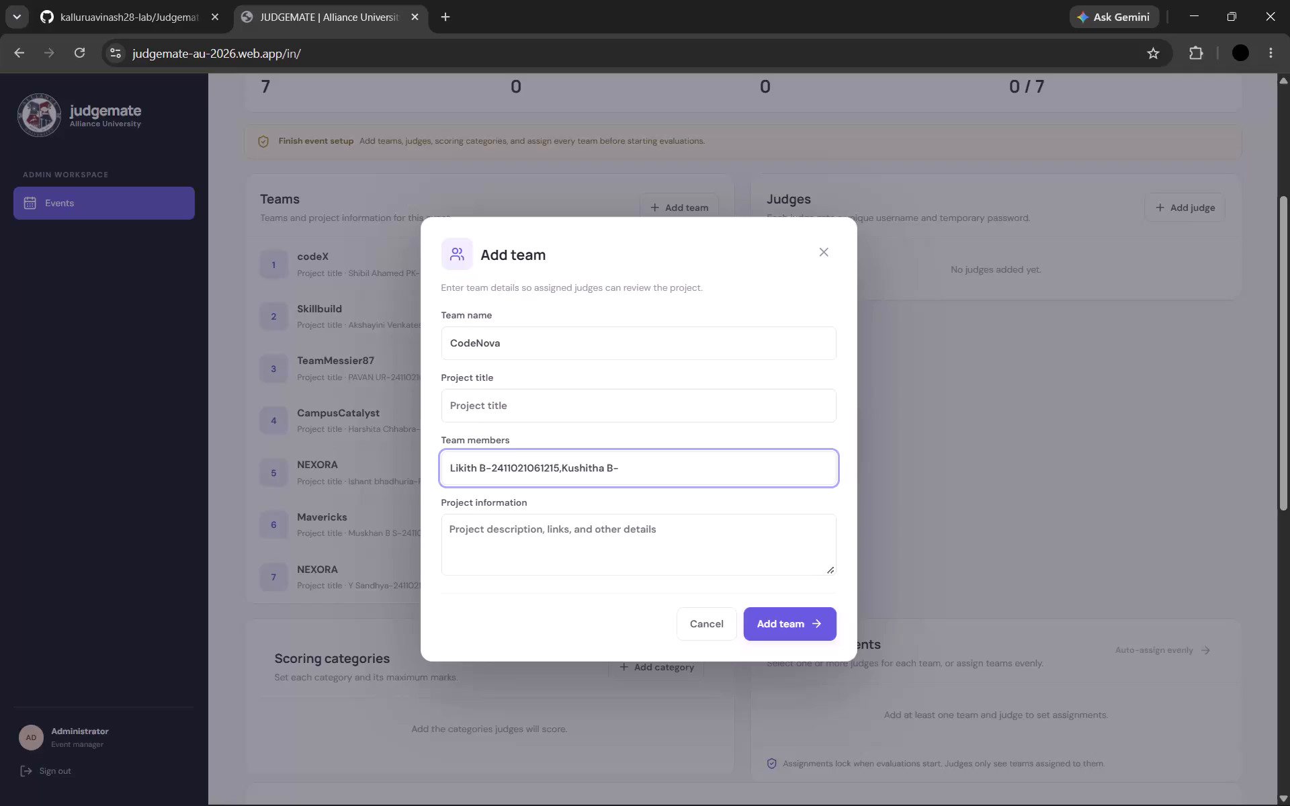
{"action": "key", "text": "ctrl+v"}
{"action": "key", "text": "comma"}
Append CodeNova's third member from the Excel sheet to Team members as name-registration number, followed by a comma.
{"action": "key", "text": "alt+Tab"}
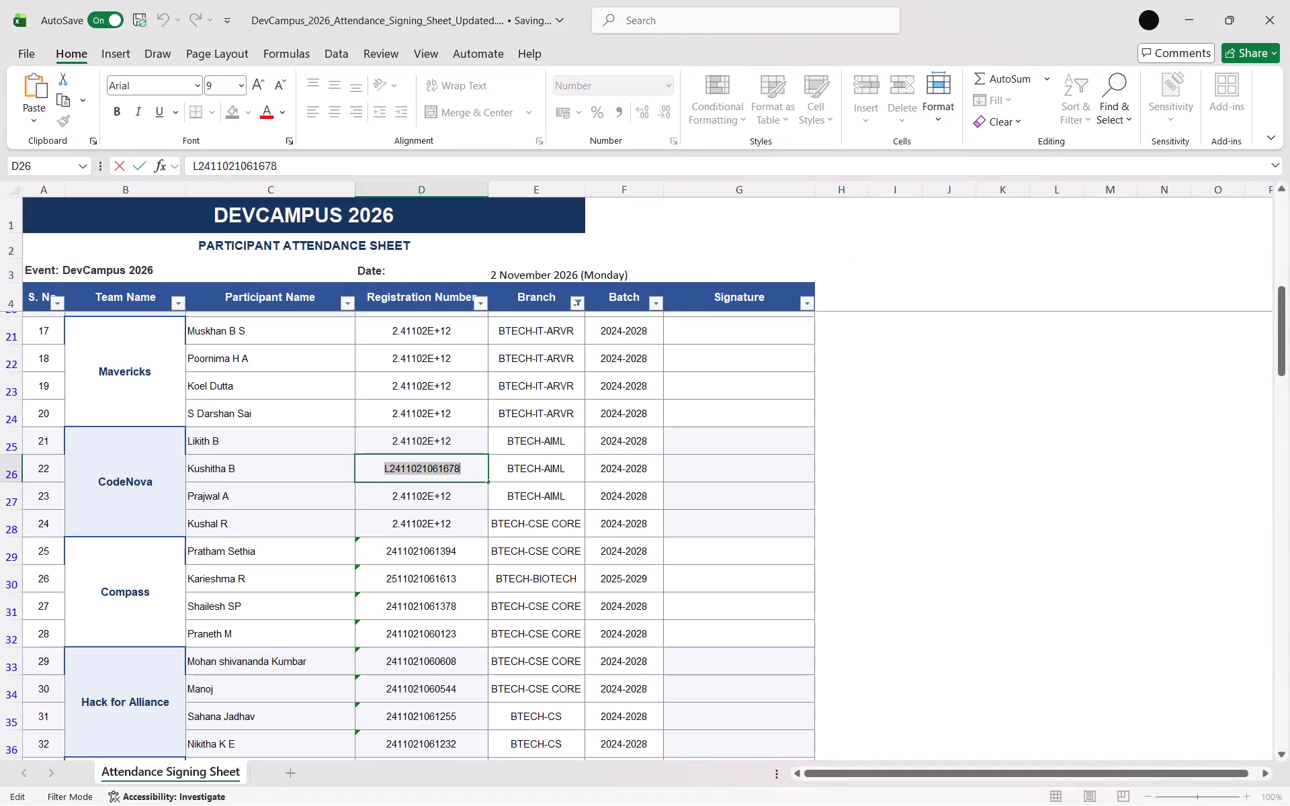
{"action": "left_click", "coordinate": [288, 486]}
{"action": "left_click", "coordinate": [288, 490]}
{"action": "double_click", "coordinate": [288, 494]}
{"action": "key", "text": "ctrl+a"}
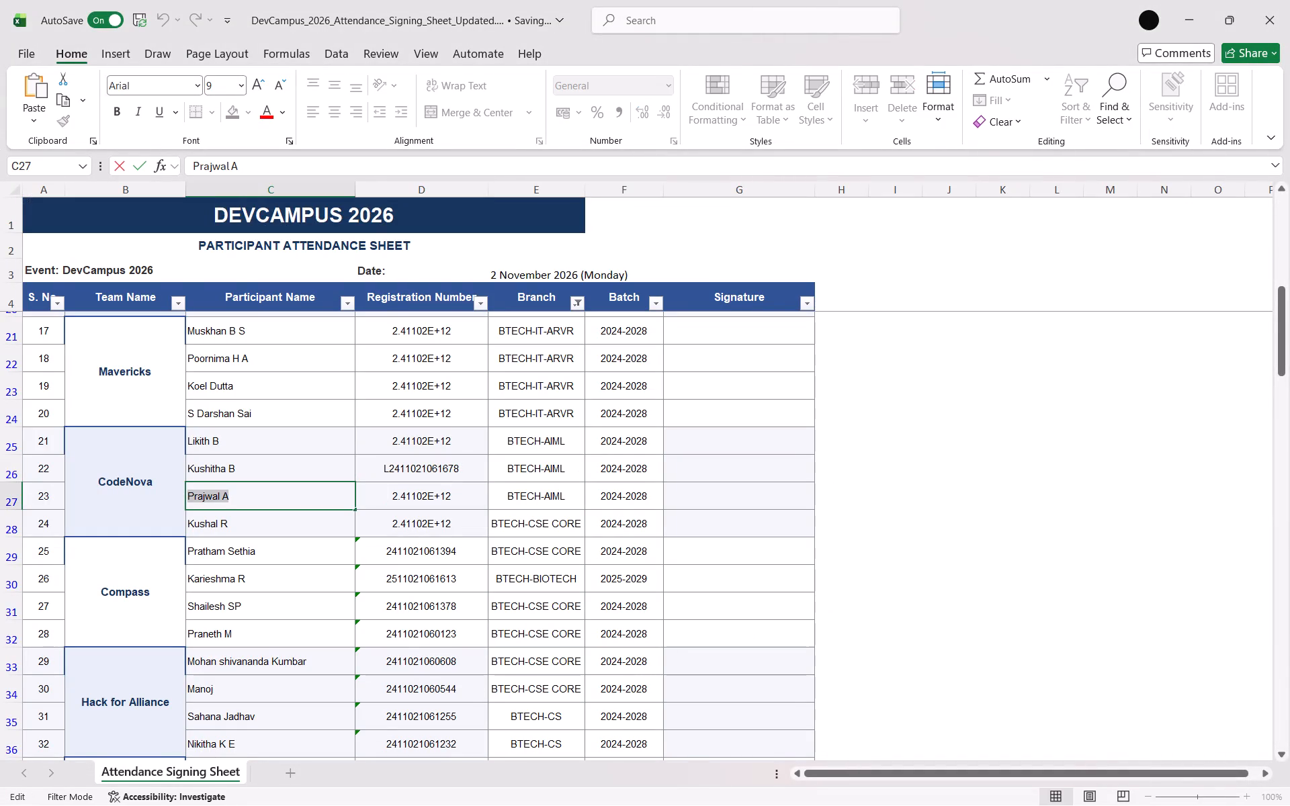
{"action": "key", "text": "ctrl+c"}
{"action": "key", "text": "alt+Tab"}
{"action": "key", "text": "ctrl+v"}
{"action": "key", "text": "minus"}
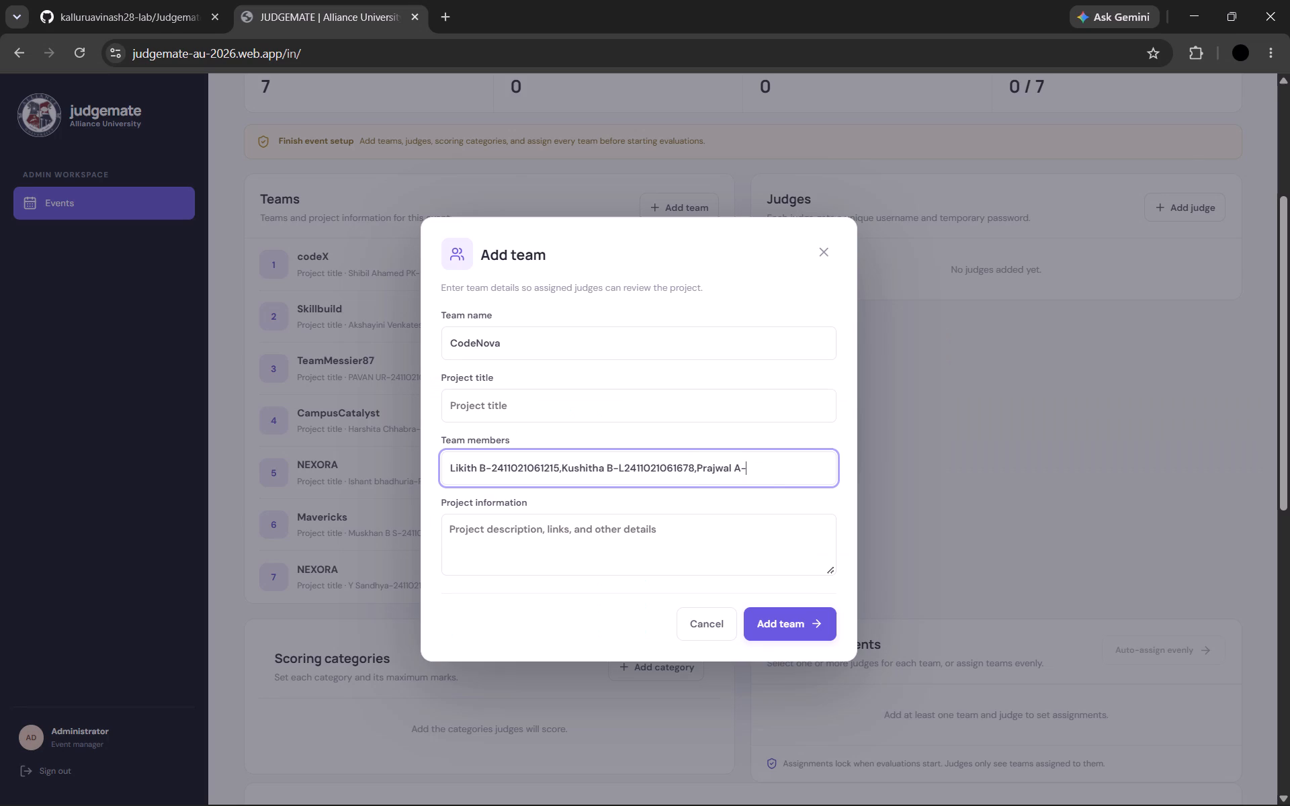
{"action": "key", "text": "alt+Tab"}
{"action": "double_click", "coordinate": [384, 504]}
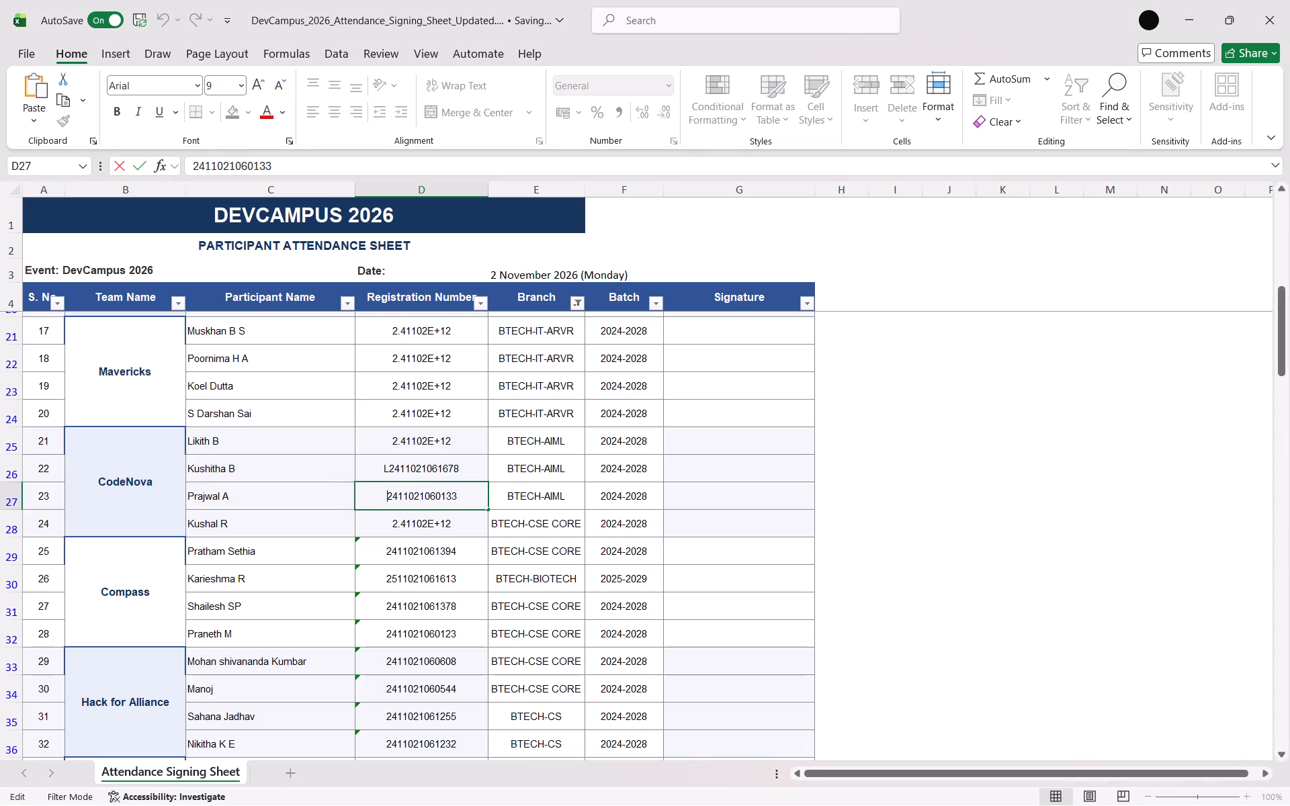
{"action": "key", "text": "ctrl+a"}
{"action": "key", "text": "ctrl+c"}
{"action": "key", "text": "alt+Tab"}
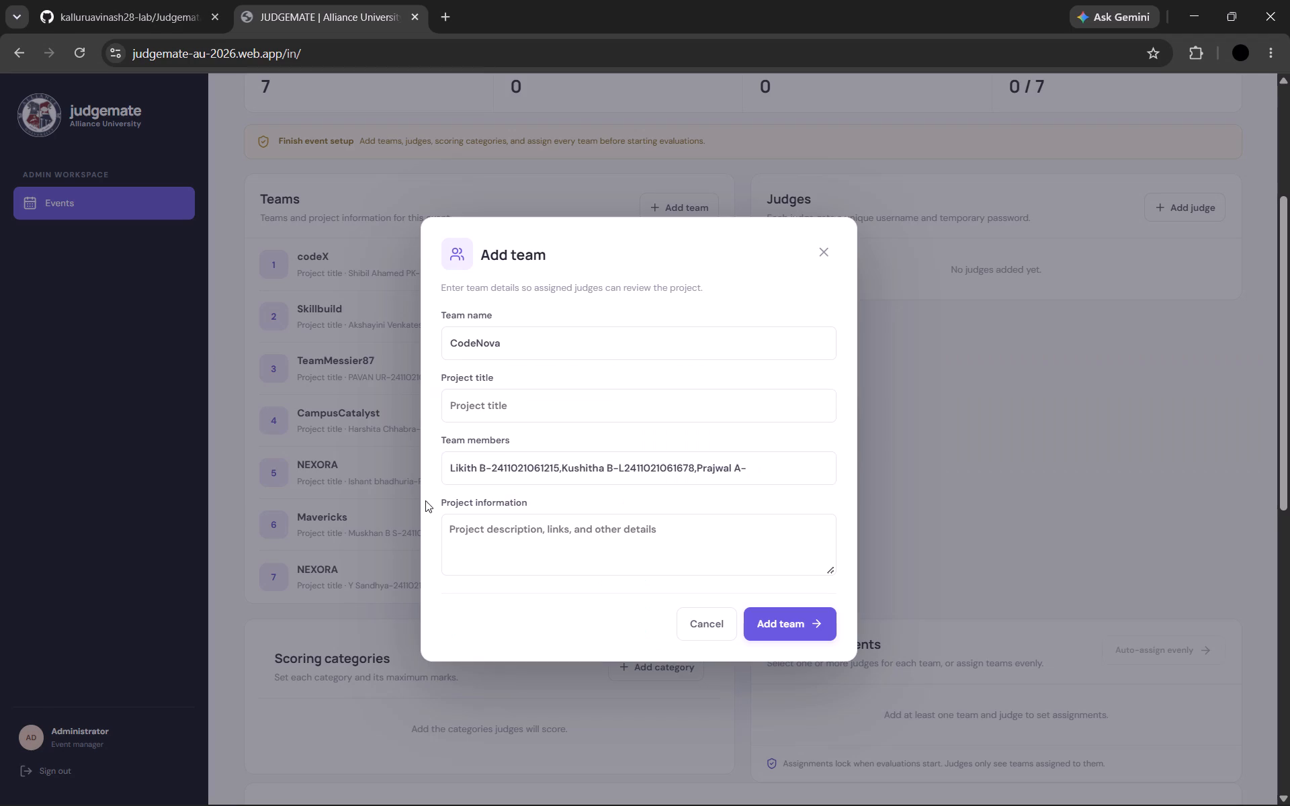
{"action": "key", "text": "ctrl+v"}
{"action": "key", "text": "comma"}
Append CodeNova's fourth member from the Excel sheet to Team members as name-registration number.
{"action": "key", "text": "alt+Tab"}
{"action": "right_click", "coordinate": [521, 497]}
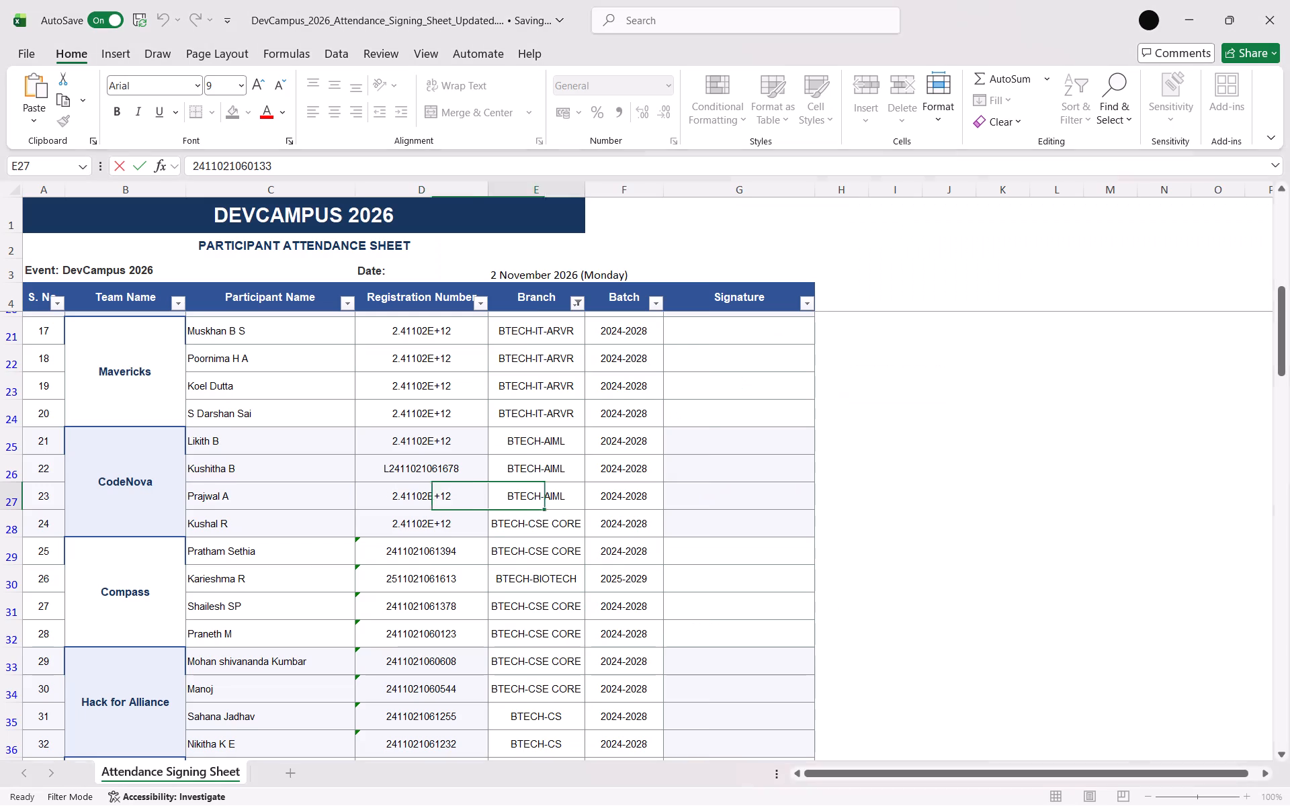
{"action": "left_click", "coordinate": [238, 510]}
{"action": "left_click", "coordinate": [237, 543]}
{"action": "double_click", "coordinate": [243, 527]}
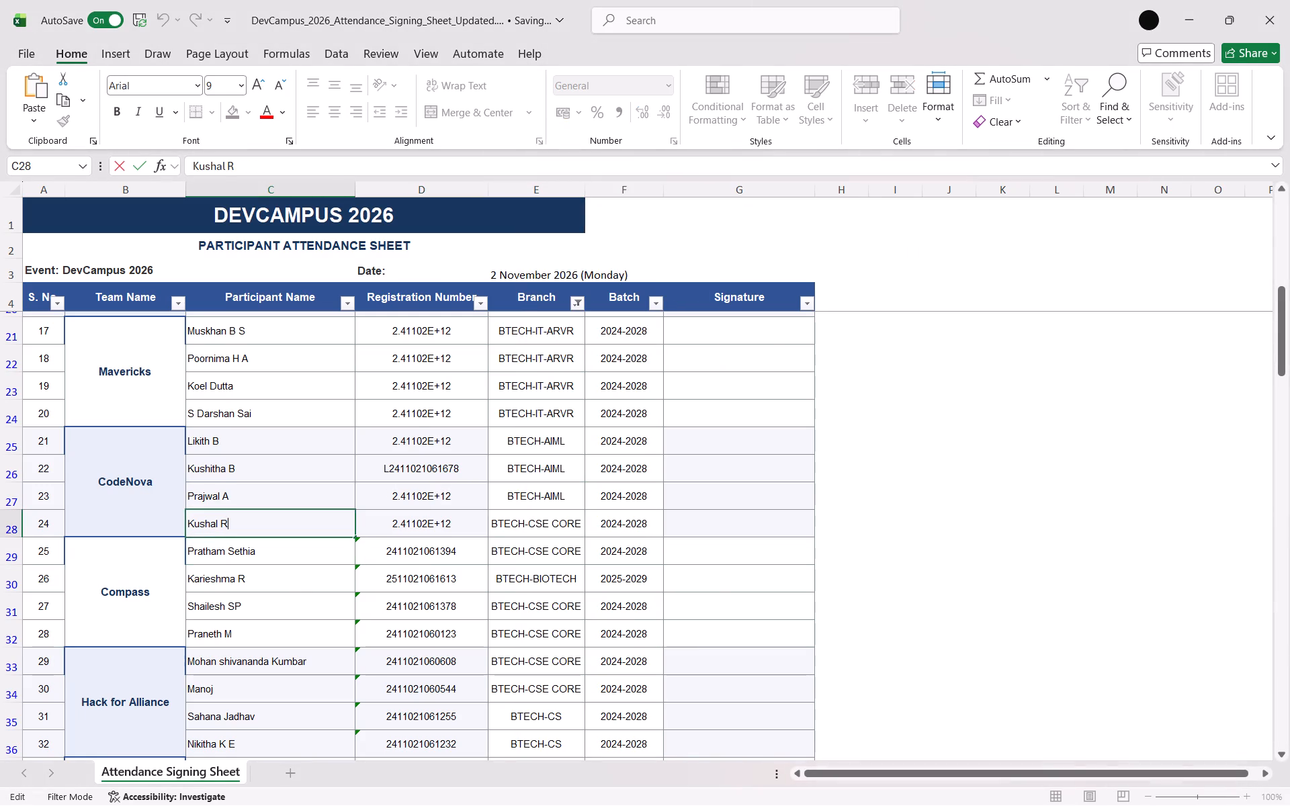
{"action": "key", "text": "ctrl+a"}
{"action": "key", "text": "ctrl+c"}
{"action": "key", "text": "alt+Tab"}
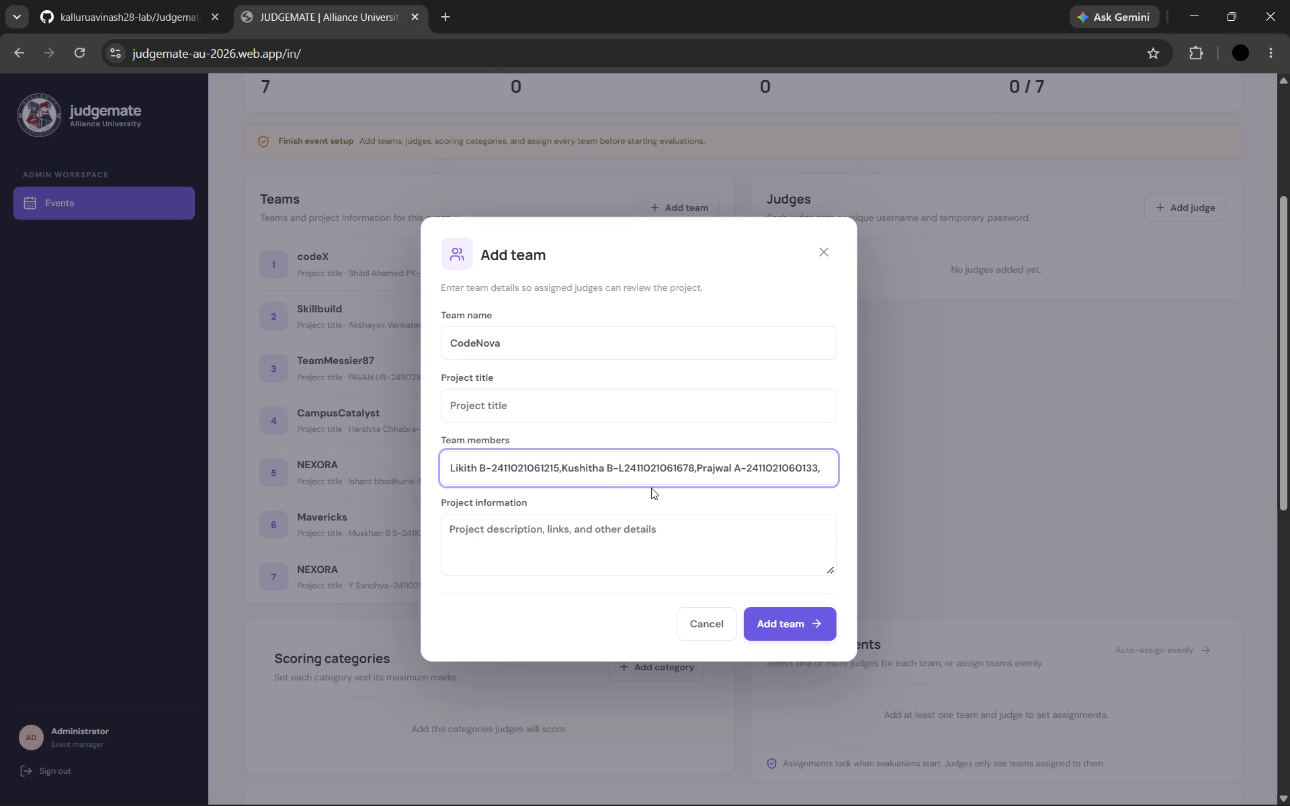
{"action": "key", "text": "ctrl+v"}
{"action": "key", "text": "minus"}
{"action": "key", "text": "alt+Tab"}
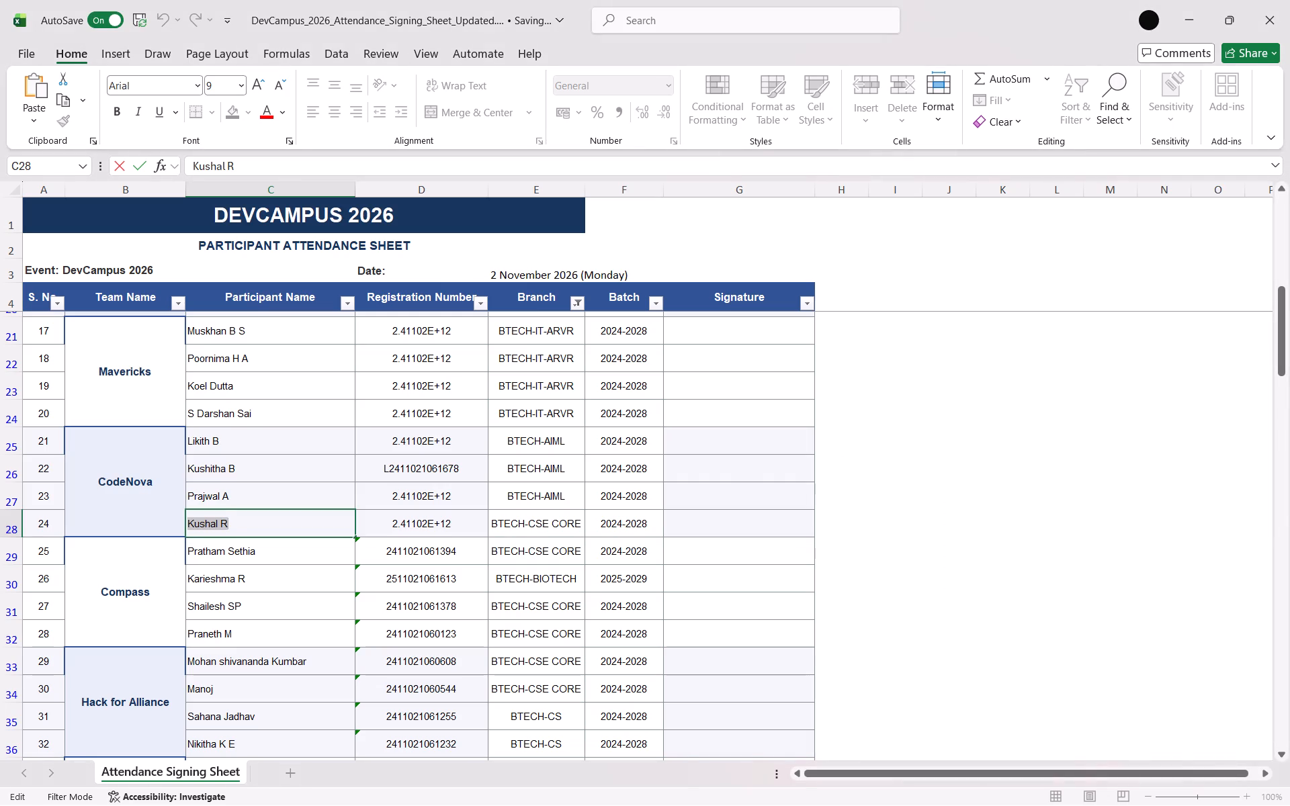
{"action": "double_click", "coordinate": [374, 525]}
{"action": "key", "text": "ctrl+a"}
{"action": "key", "text": "ctrl+c"}
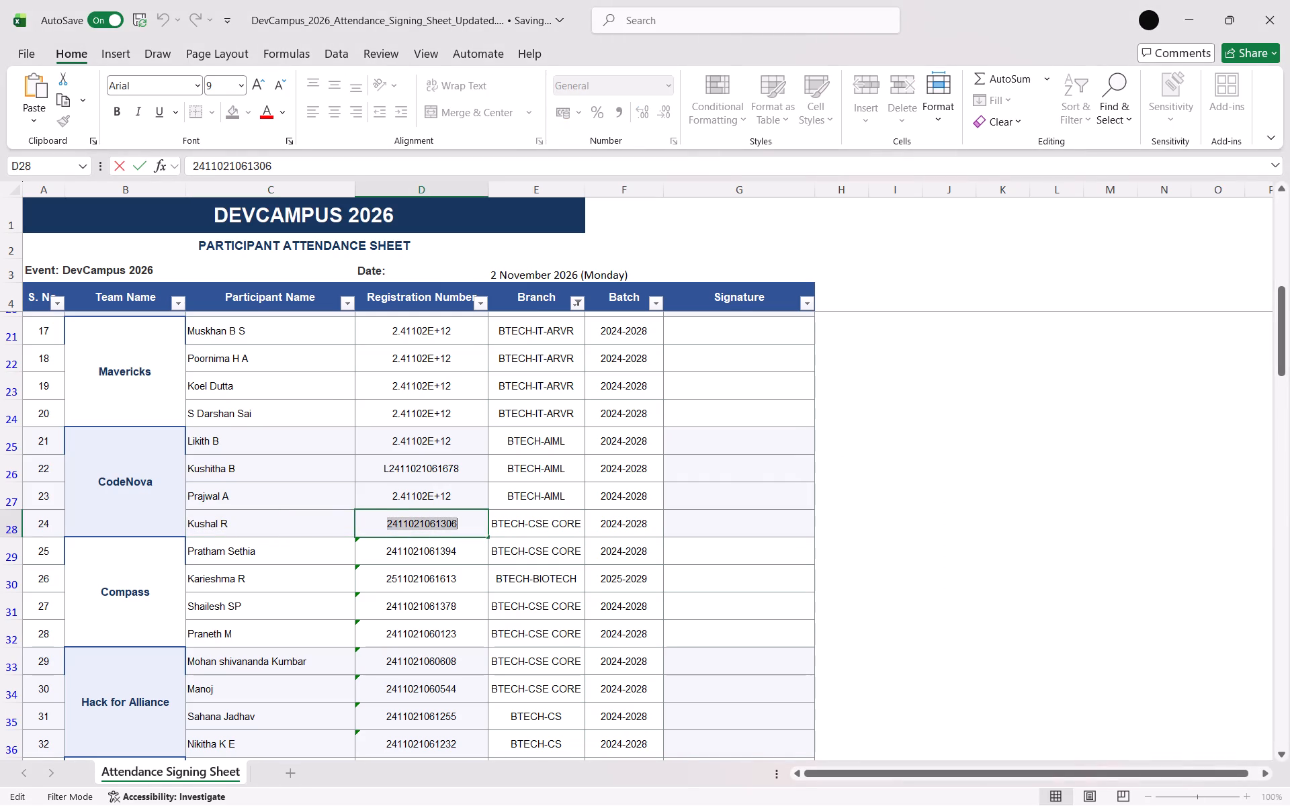
{"action": "key", "text": "alt+Tab"}
{"action": "key", "text": "ctrl+v"}
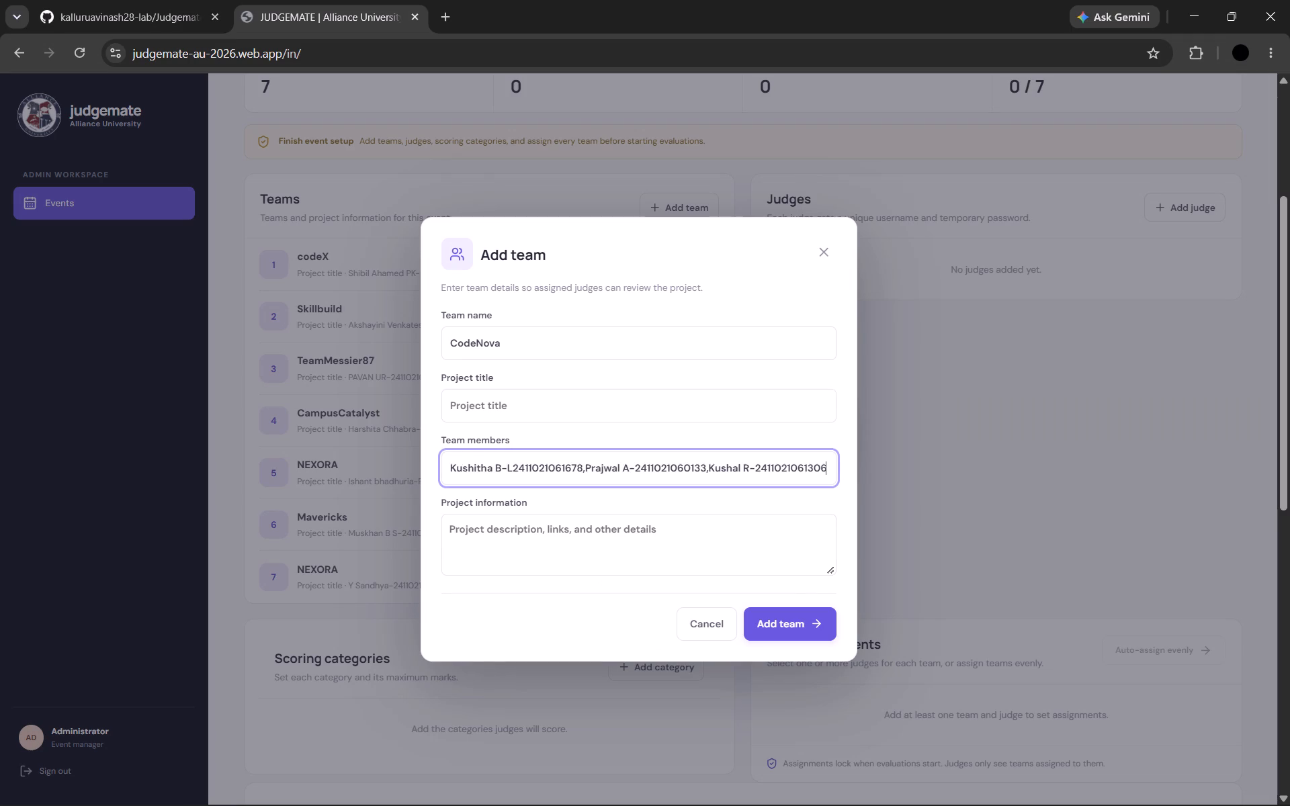
Submit the CodeNova team to the JudgeMate event.
{"action": "left_click", "coordinate": [799, 613]}
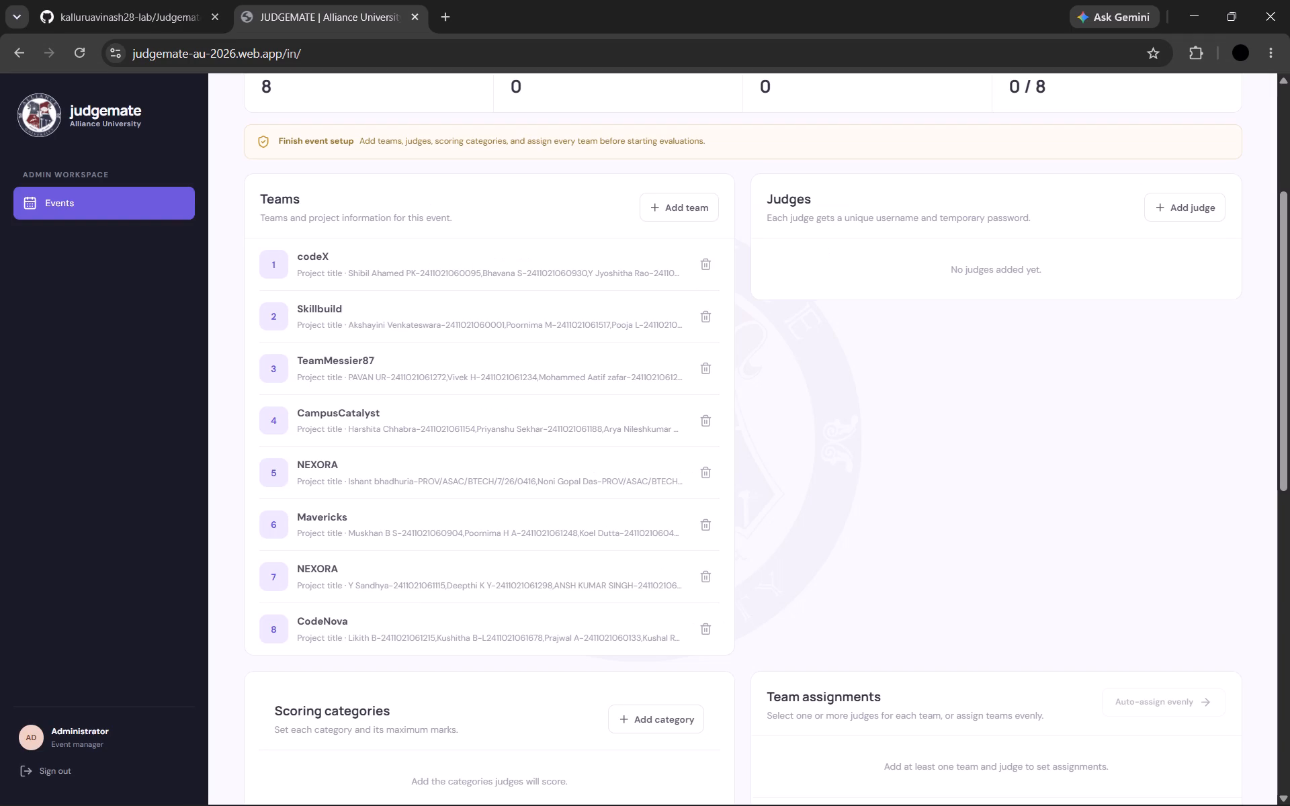
Start another new team in the JudgeMate event and copy the team name Compass into it from the Excel sheet.
{"action": "scroll", "coordinate": [542, 482], "scroll_direction": "up", "scroll_amount": 2}
{"action": "left_click", "coordinate": [693, 362]}
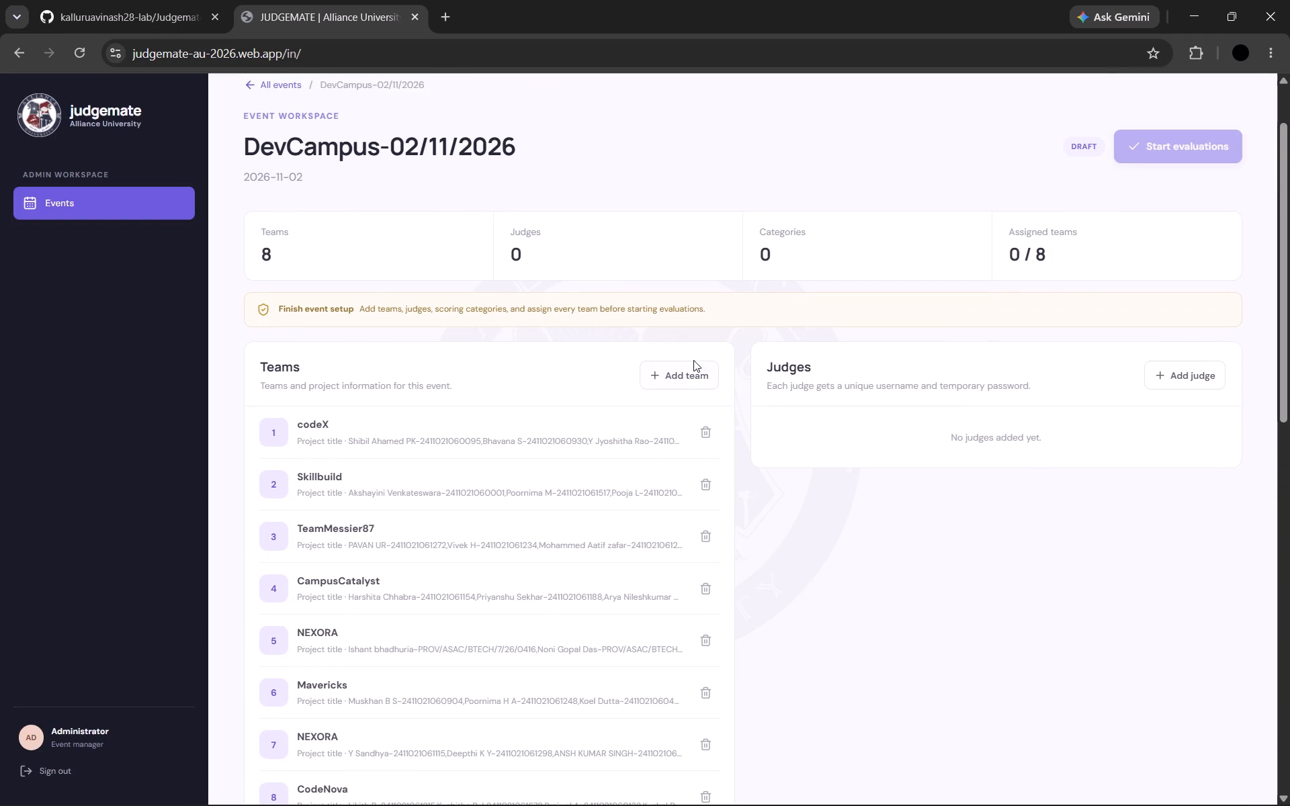
{"action": "scroll", "coordinate": [500, 533], "scroll_direction": "down", "scroll_amount": 3}
{"action": "scroll", "coordinate": [488, 506], "scroll_direction": "up", "scroll_amount": 1}
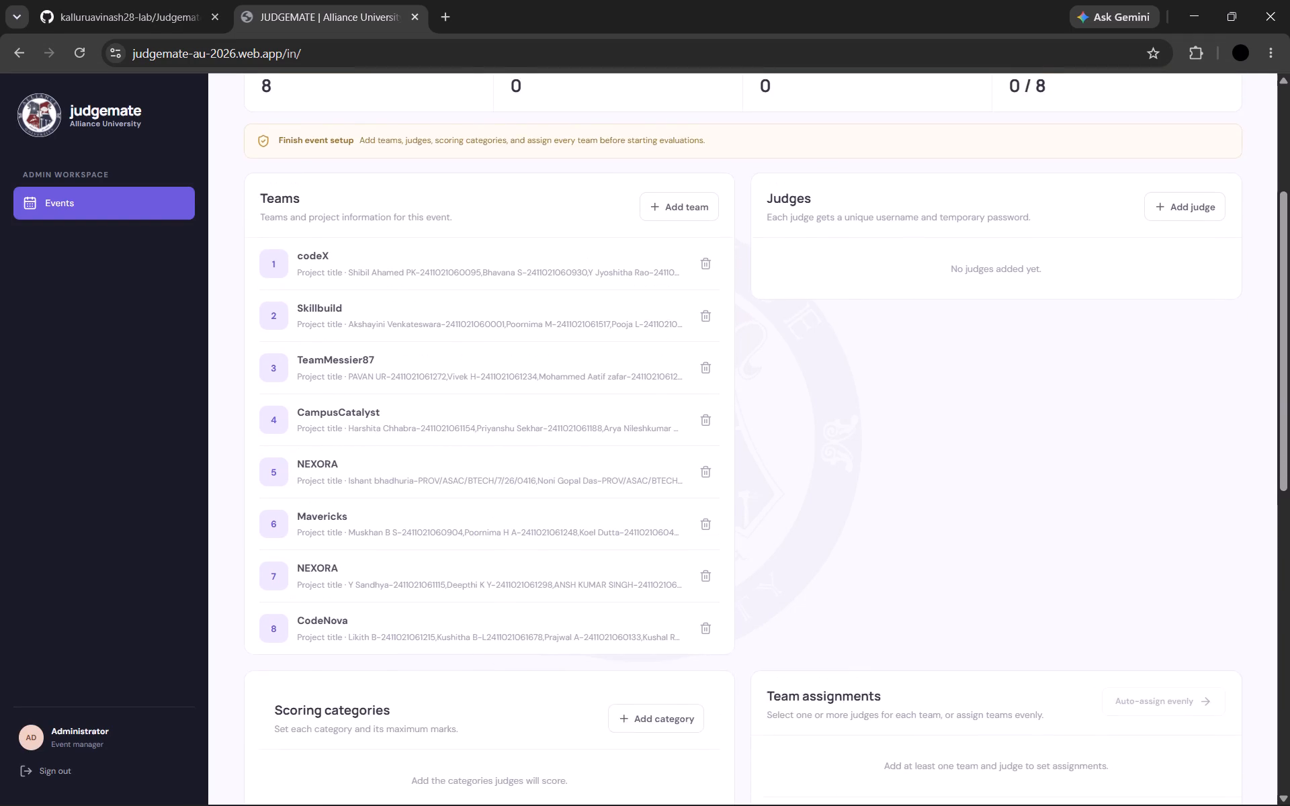
{"action": "scroll", "coordinate": [635, 441], "scroll_direction": "up", "scroll_amount": 1}
{"action": "left_click", "coordinate": [662, 294]}
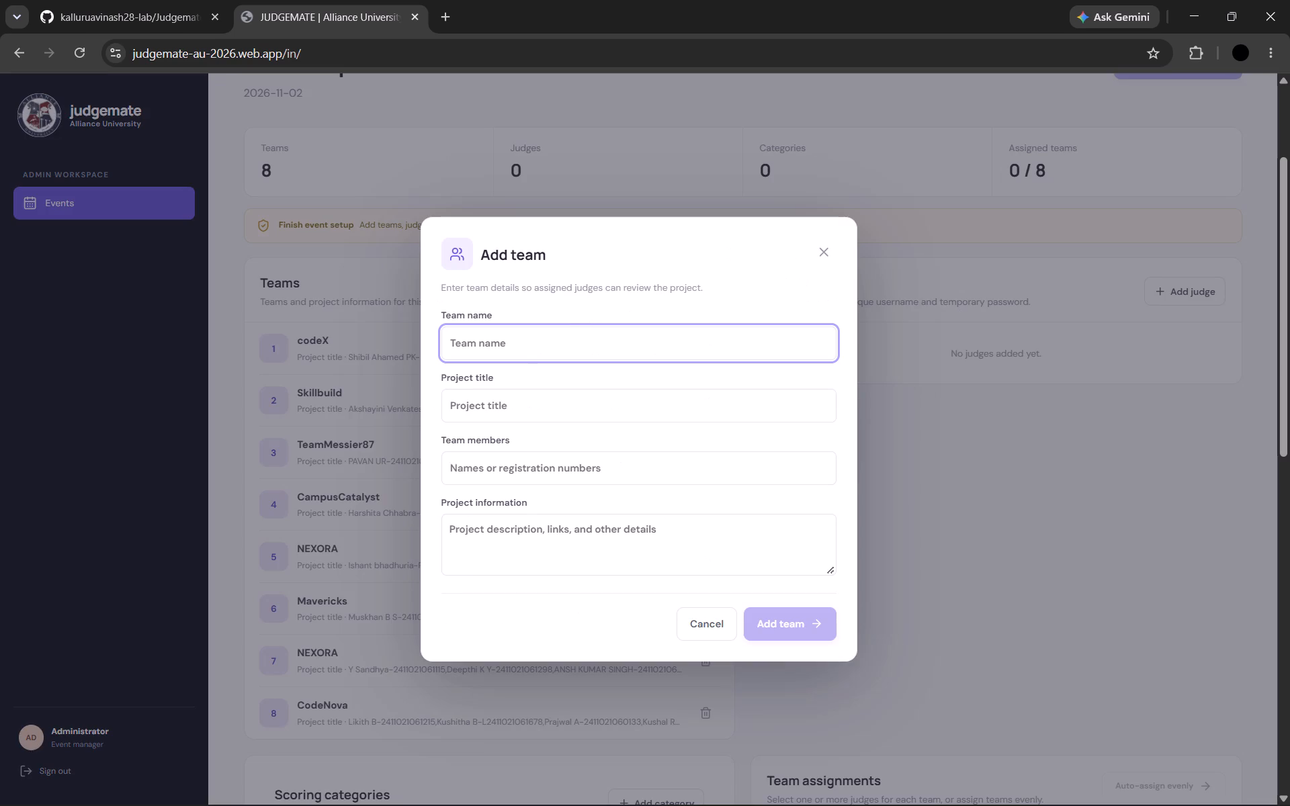
{"action": "key", "text": "alt+Tab"}
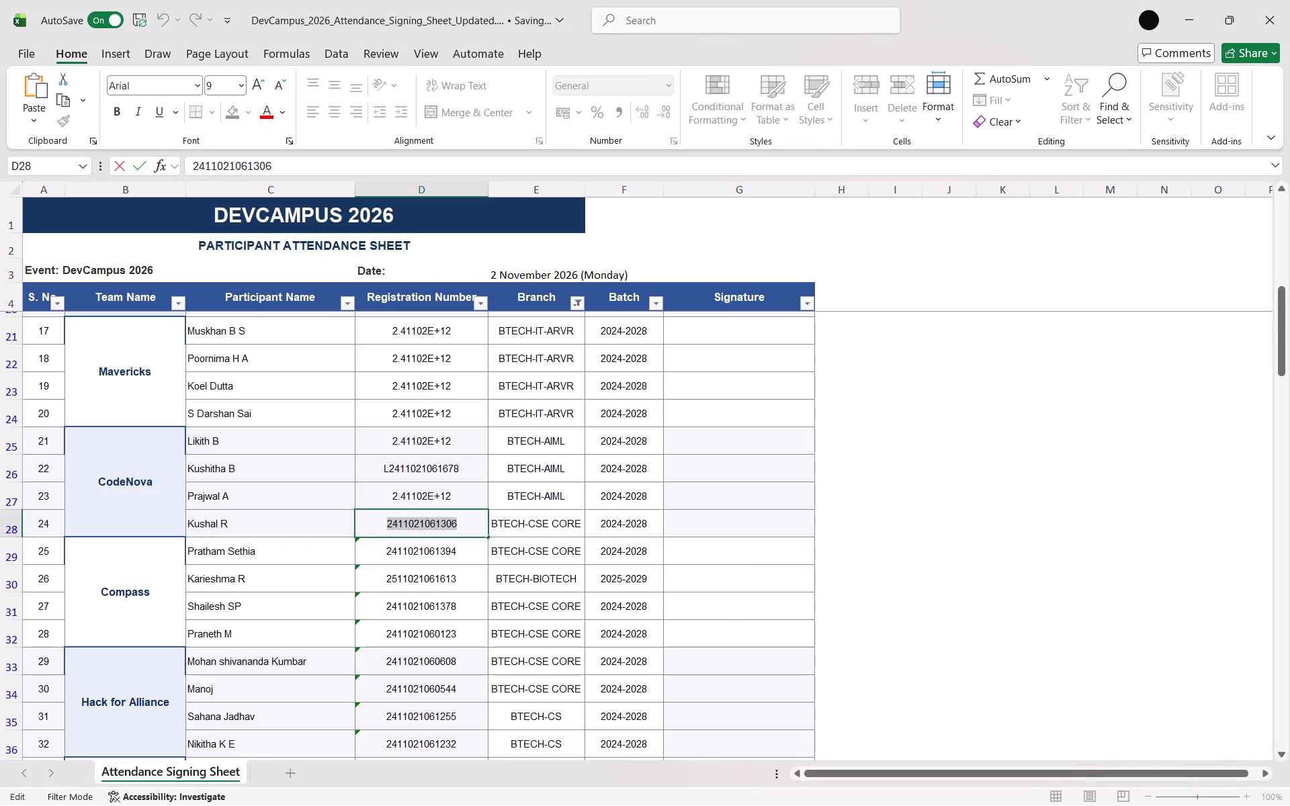
{"action": "left_click", "coordinate": [137, 606]}
{"action": "double_click", "coordinate": [137, 604]}
{"action": "key", "text": "ctrl+a"}
{"action": "key", "text": "ctrl+c"}
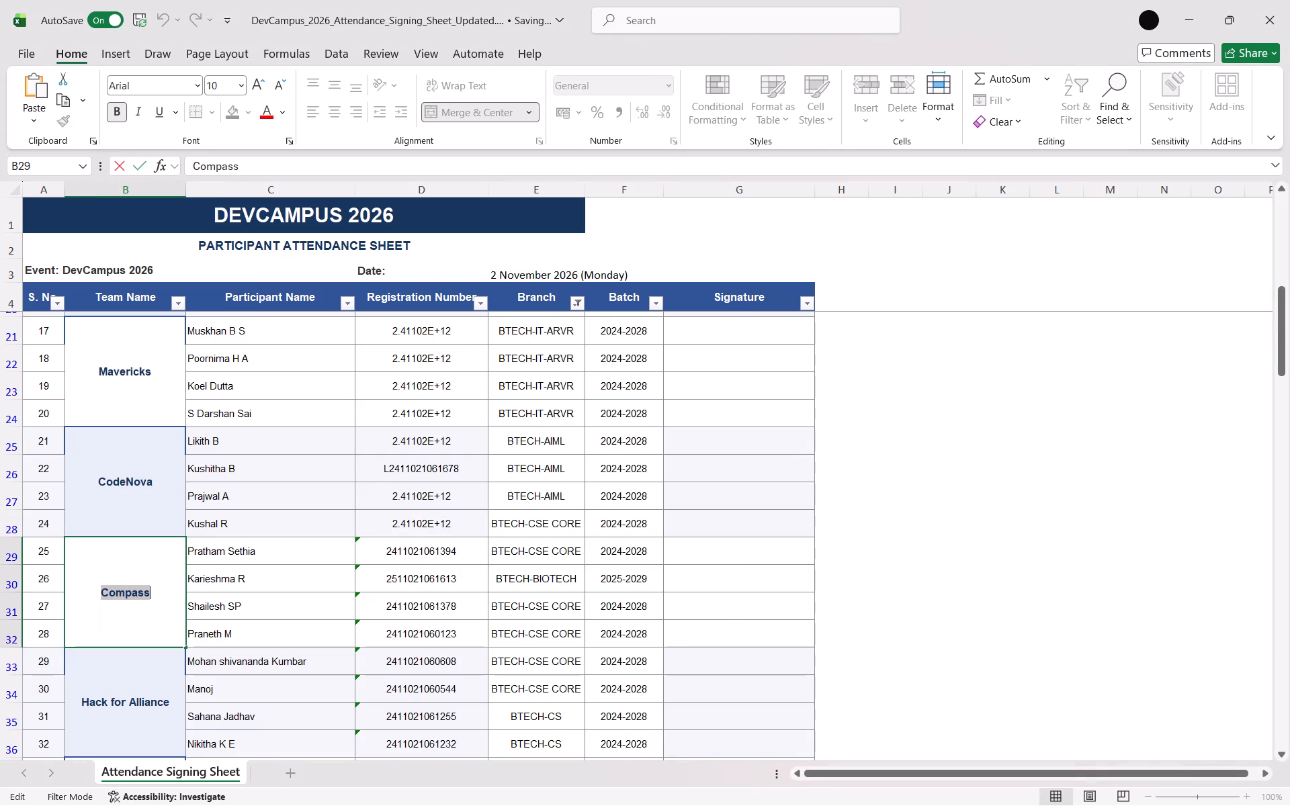
{"action": "key", "text": "alt+Tab"}
{"action": "key", "text": "ctrl+v"}
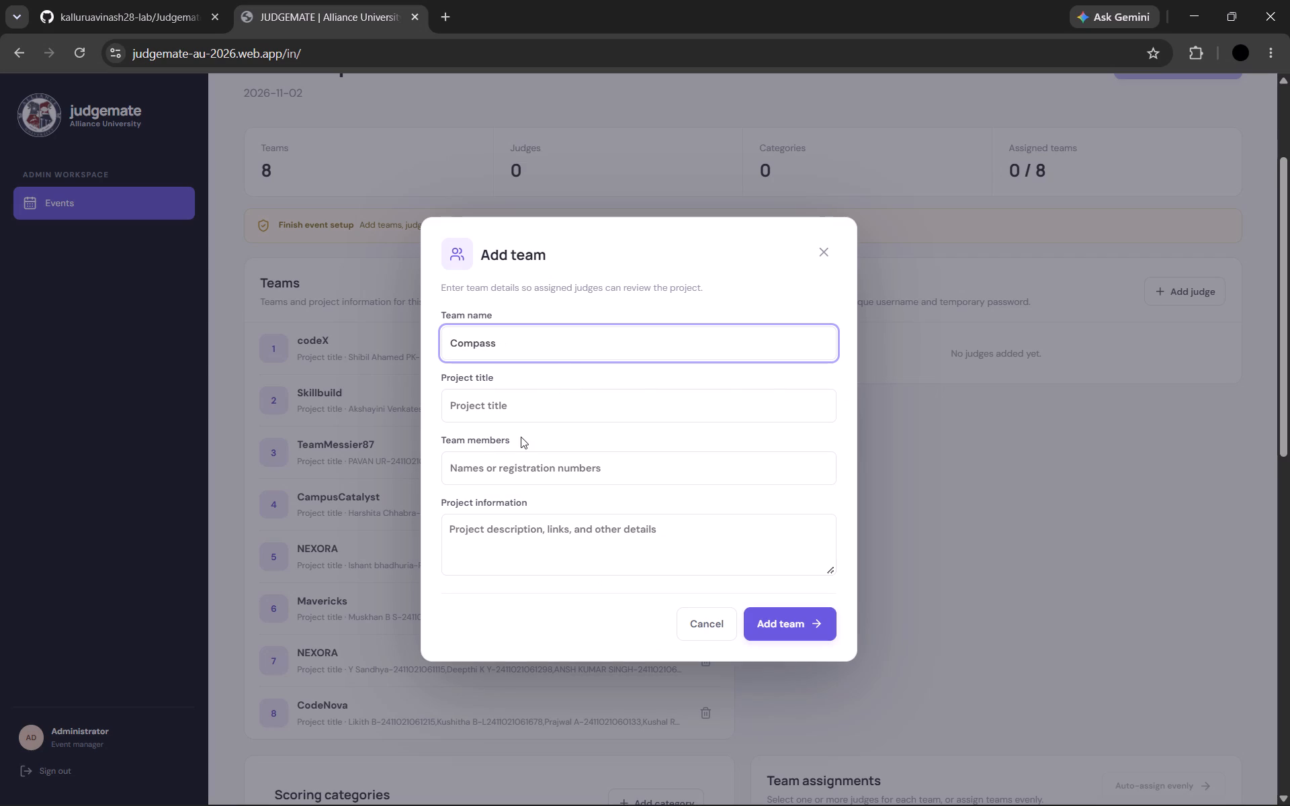
Copy the name of Compass's first member from the Excel sheet into Team members, followed by a hyphen.
{"action": "left_click", "coordinate": [528, 465]}
{"action": "key", "text": "alt+Tab"}
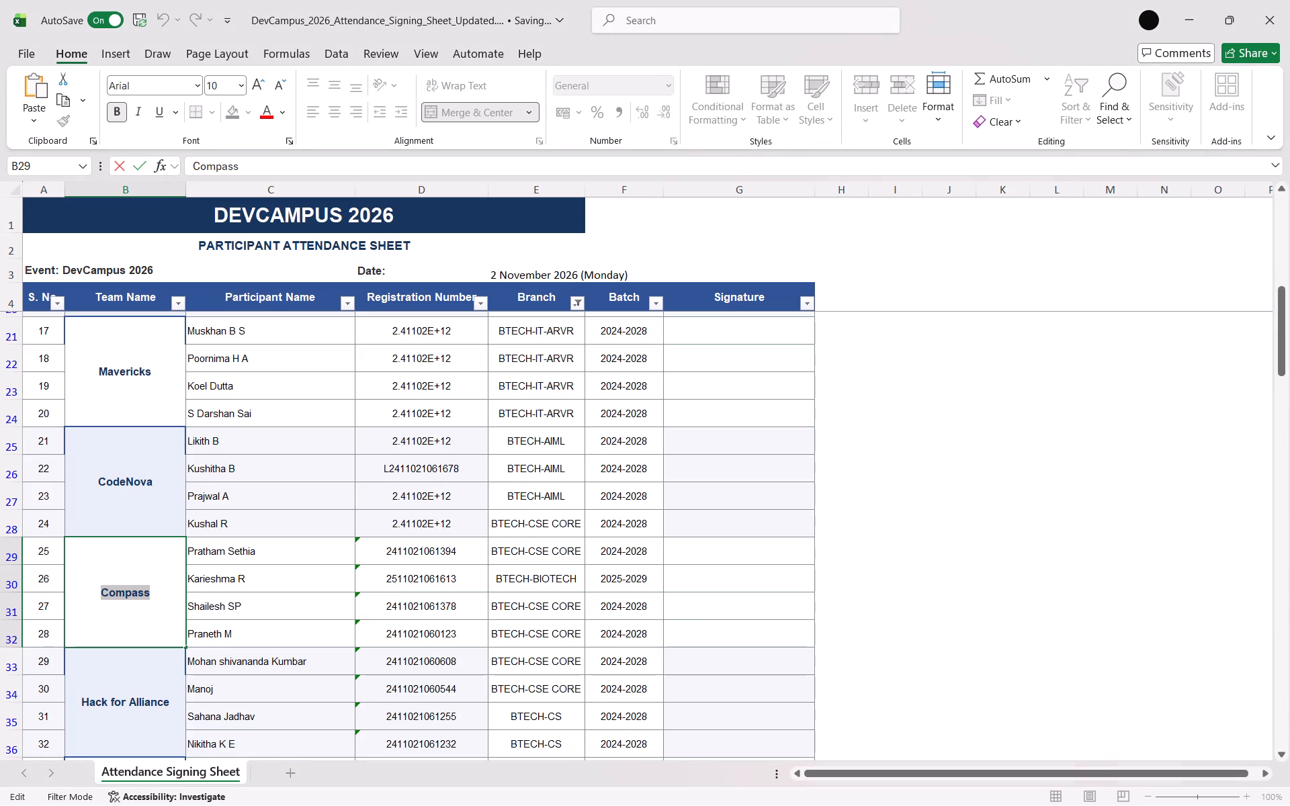
{"action": "left_click", "coordinate": [267, 548]}
{"action": "key", "text": "ctrl+a"}
{"action": "key", "text": "ctrl+c"}
{"action": "double_click", "coordinate": [267, 547]}
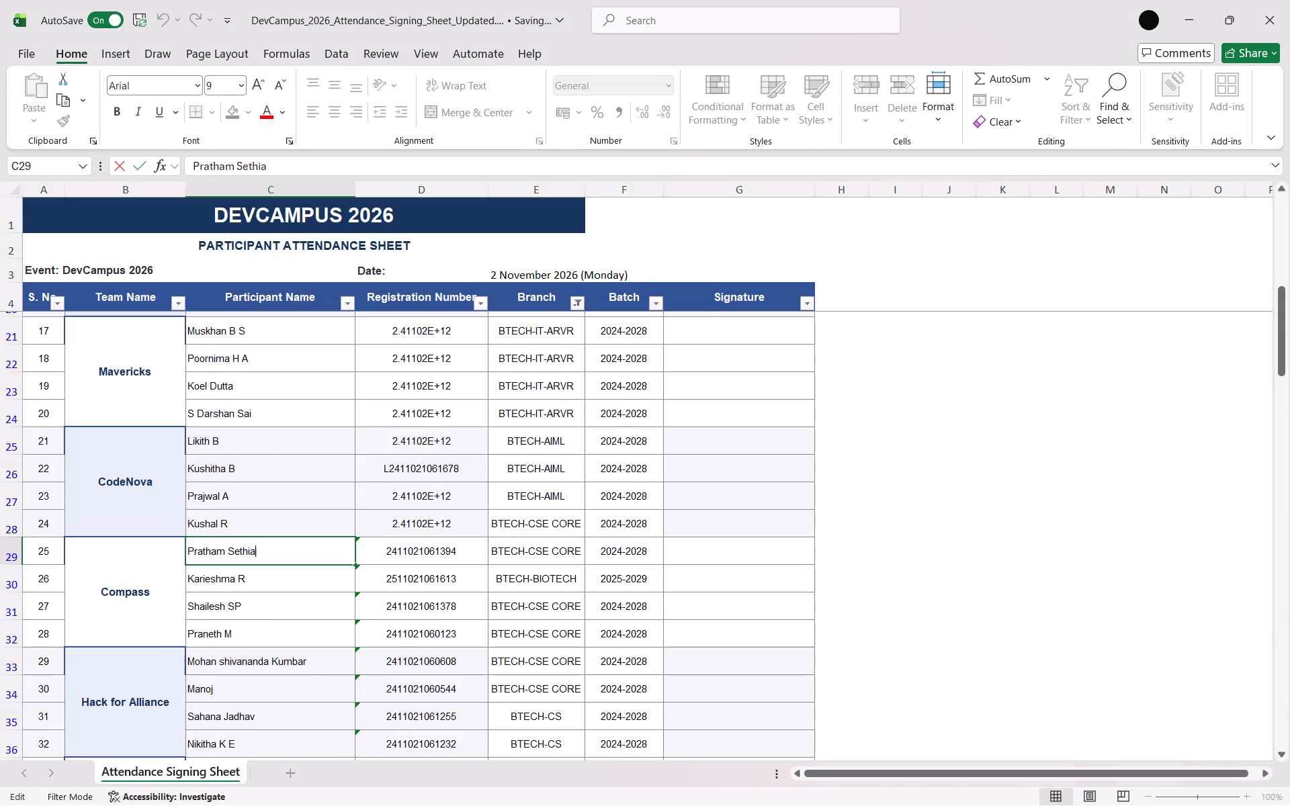
{"action": "key", "text": "ctrl+a"}
{"action": "key", "text": "ctrl+c"}
{"action": "key", "text": "alt+Tab"}
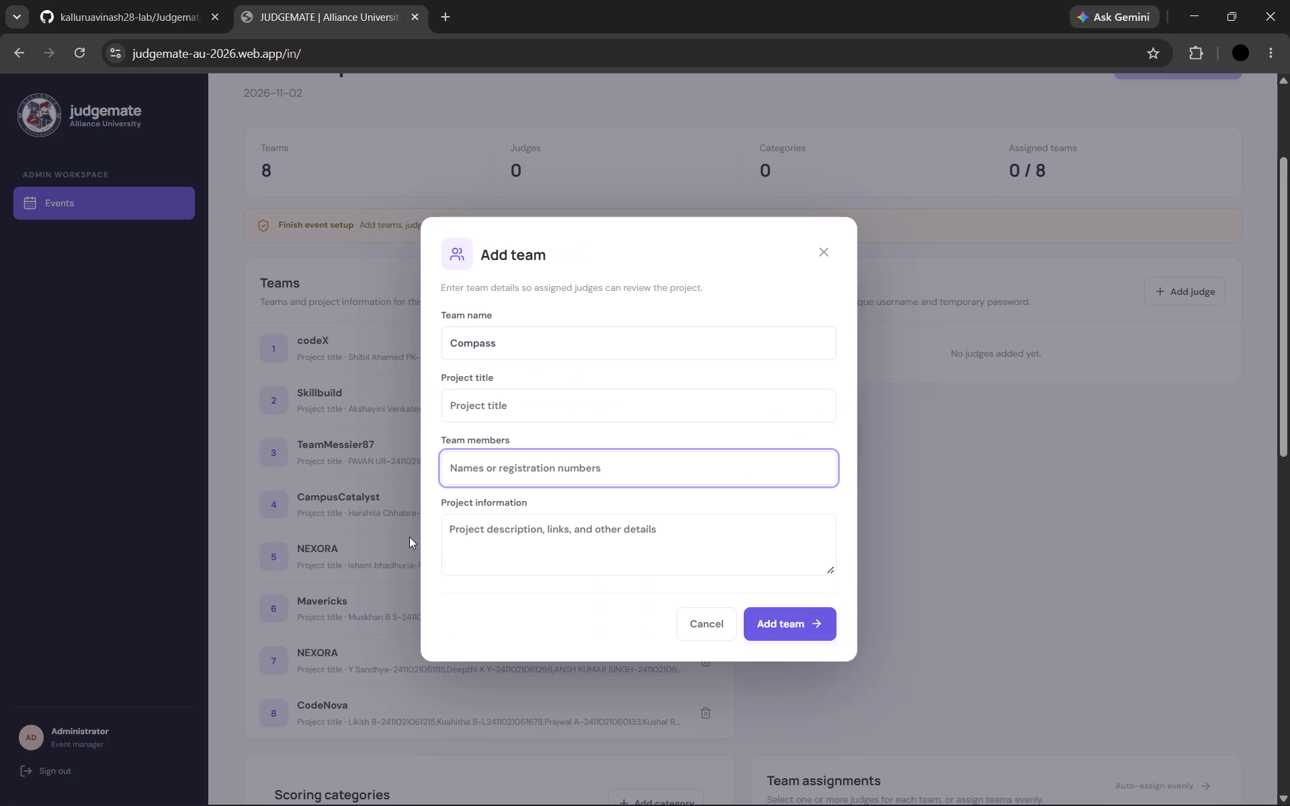
{"action": "key", "text": "ctrl+v"}
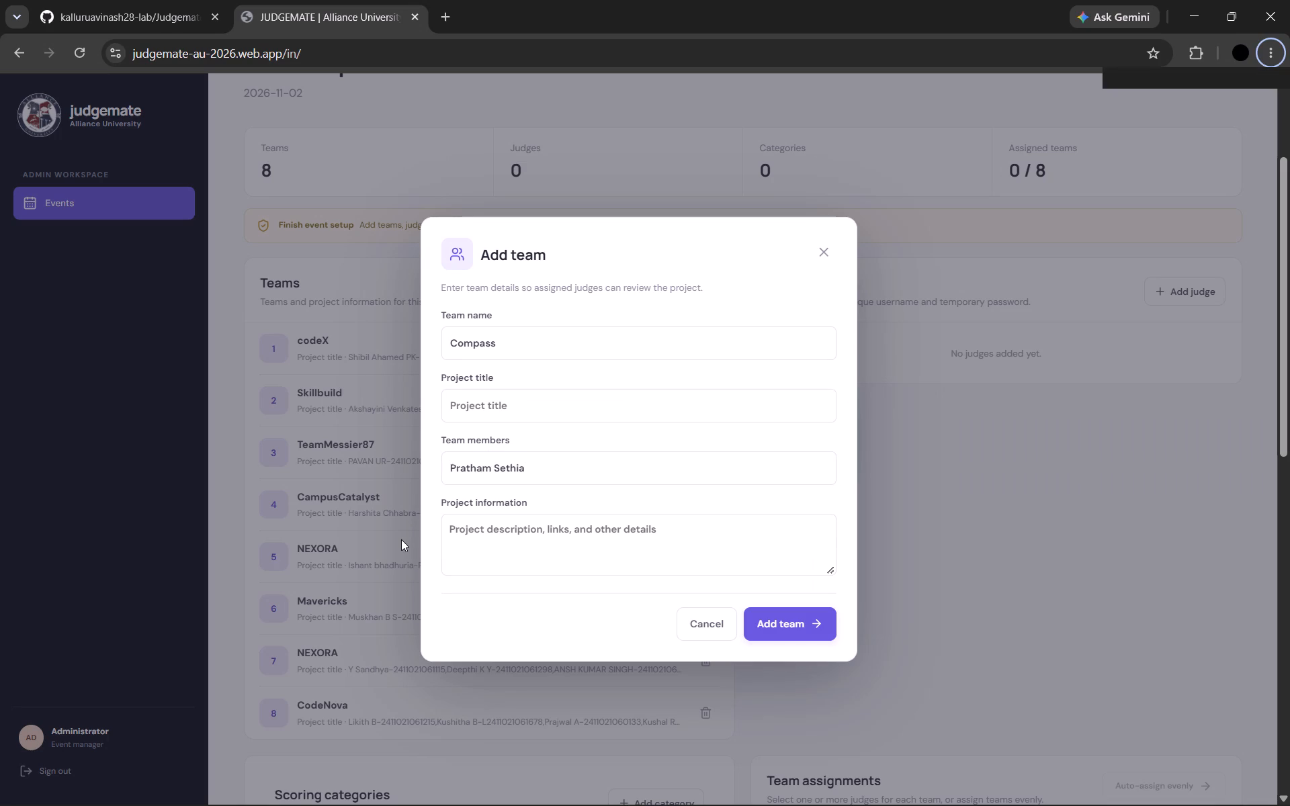
{"action": "left_click", "coordinate": [557, 464]}
{"action": "key", "text": "minus"}
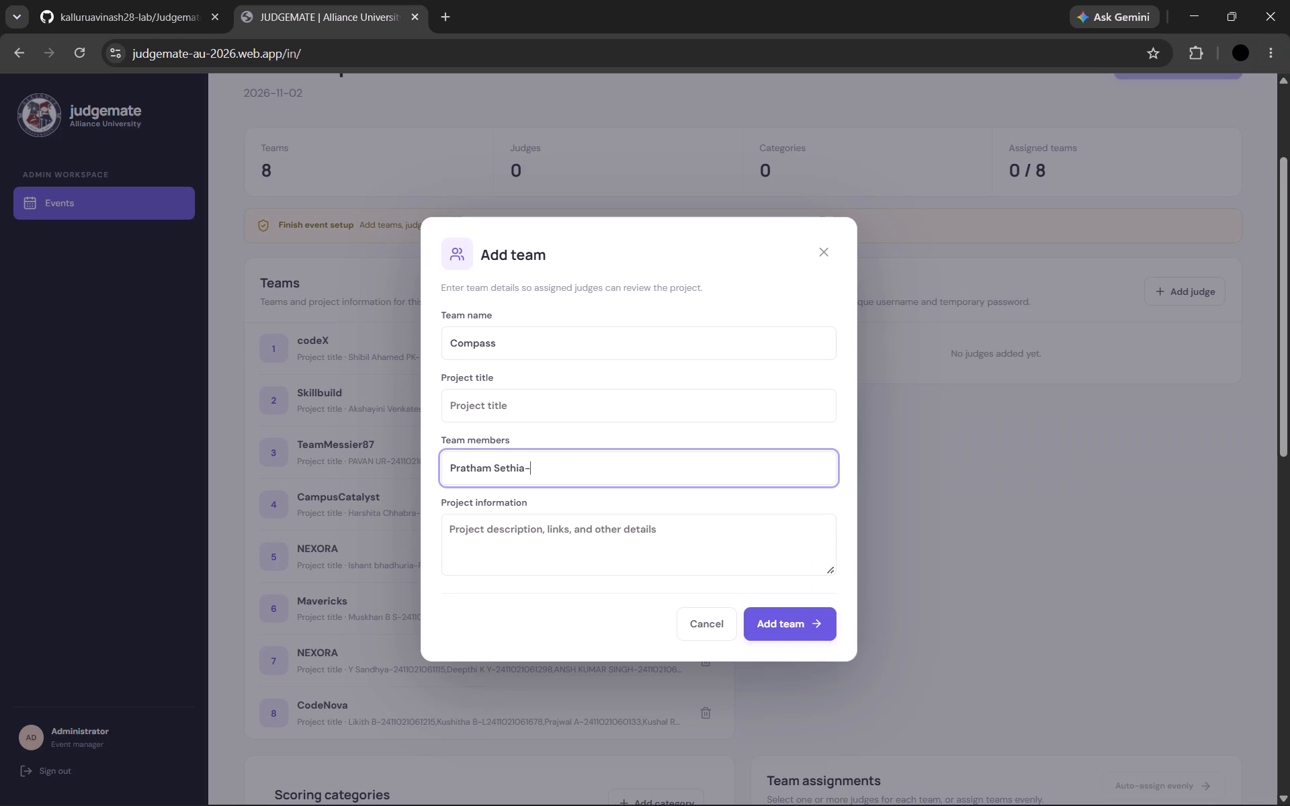
Append the registration number of Compass's first member from the Excel sheet to Team members, followed by a comma.
{"action": "key", "text": "alt+Tab"}
{"action": "double_click", "coordinate": [449, 563]}
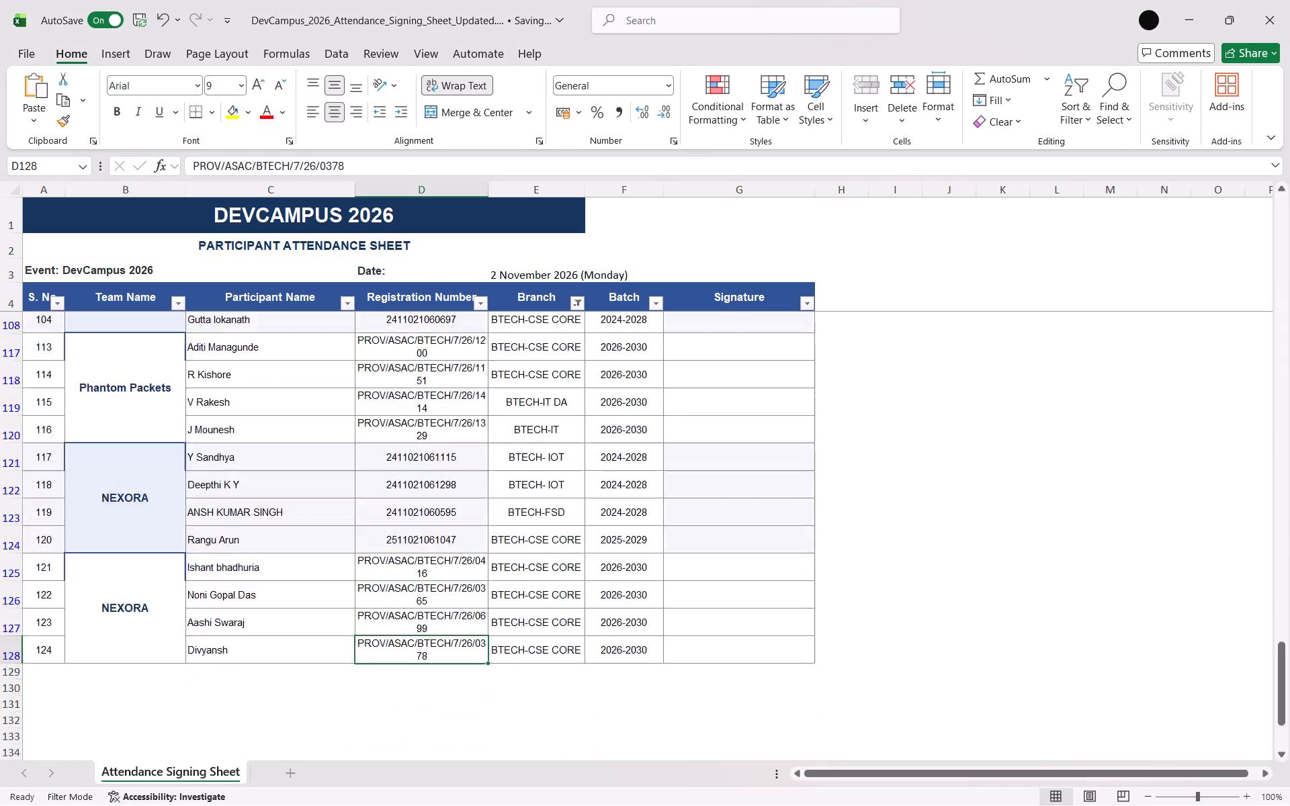
{"action": "scroll", "coordinate": [454, 546], "scroll_direction": "up", "scroll_amount": 7}
{"action": "scroll", "coordinate": [261, 568], "scroll_direction": "up", "scroll_amount": 4}
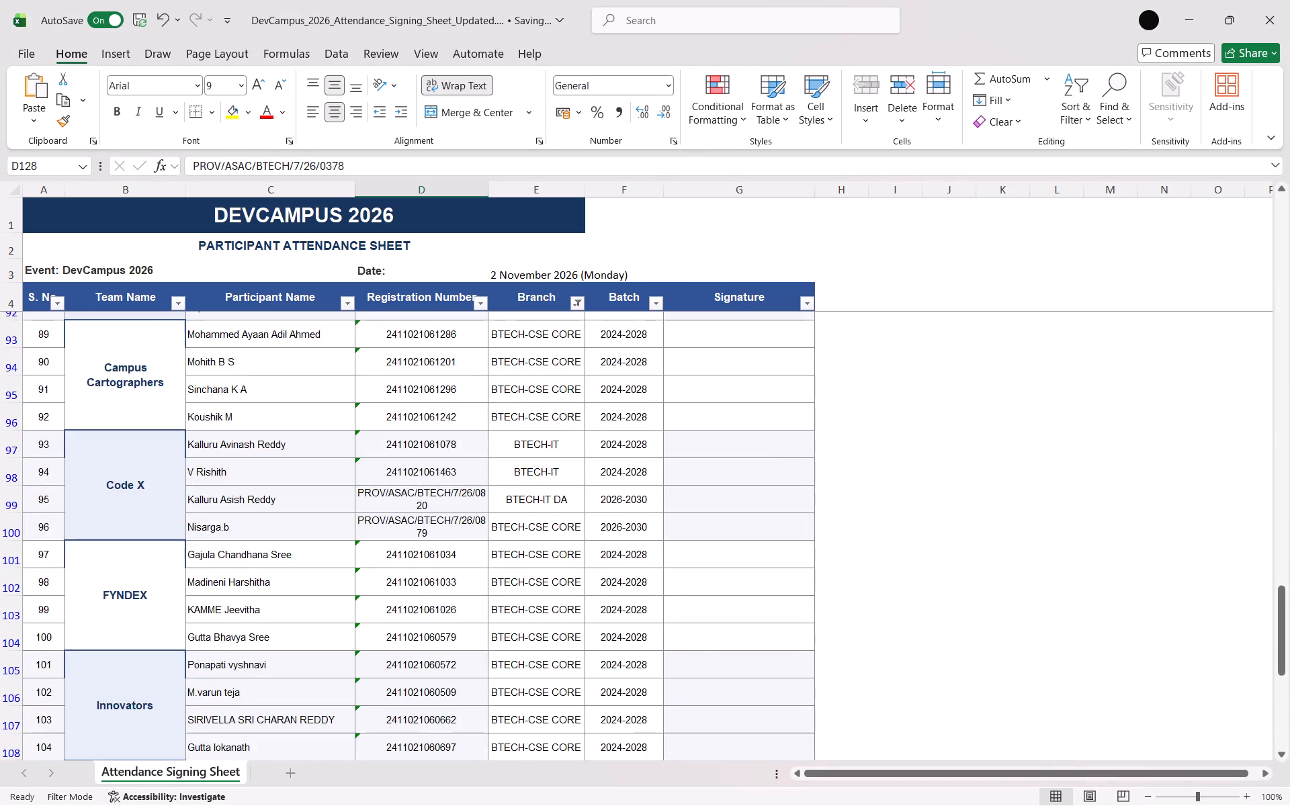
{"action": "scroll", "coordinate": [252, 541], "scroll_direction": "up", "scroll_amount": 10}
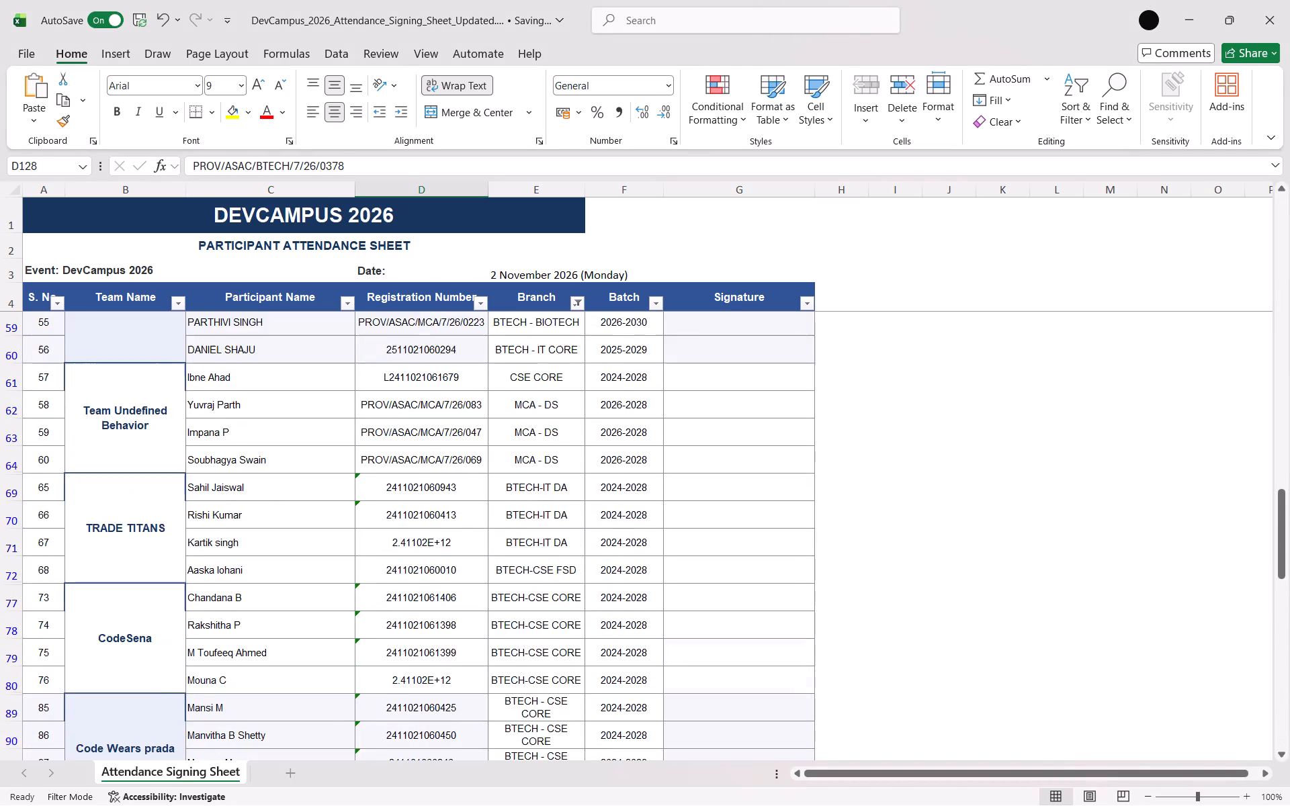
{"action": "scroll", "coordinate": [217, 529], "scroll_direction": "up", "scroll_amount": 17}
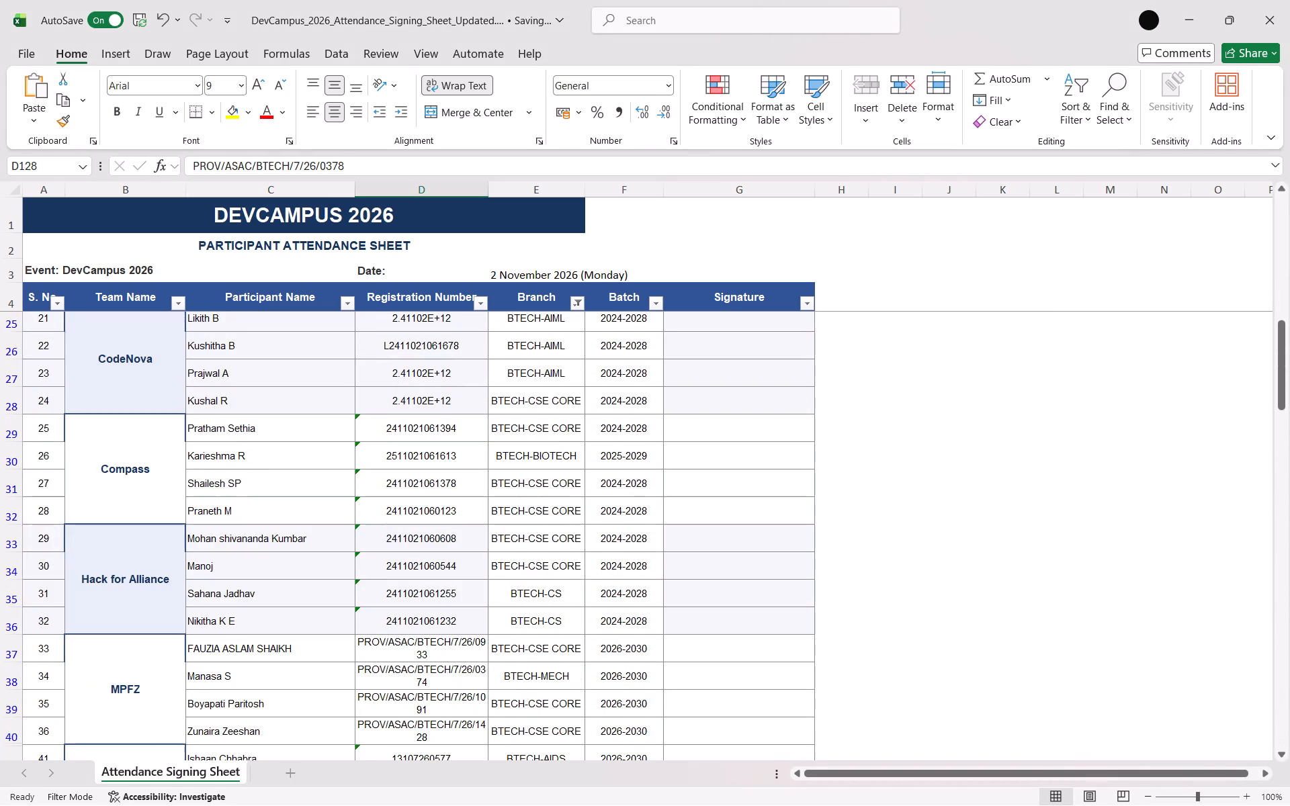
{"action": "scroll", "coordinate": [199, 559], "scroll_direction": "up", "scroll_amount": 1}
{"action": "triple_click", "coordinate": [430, 481]}
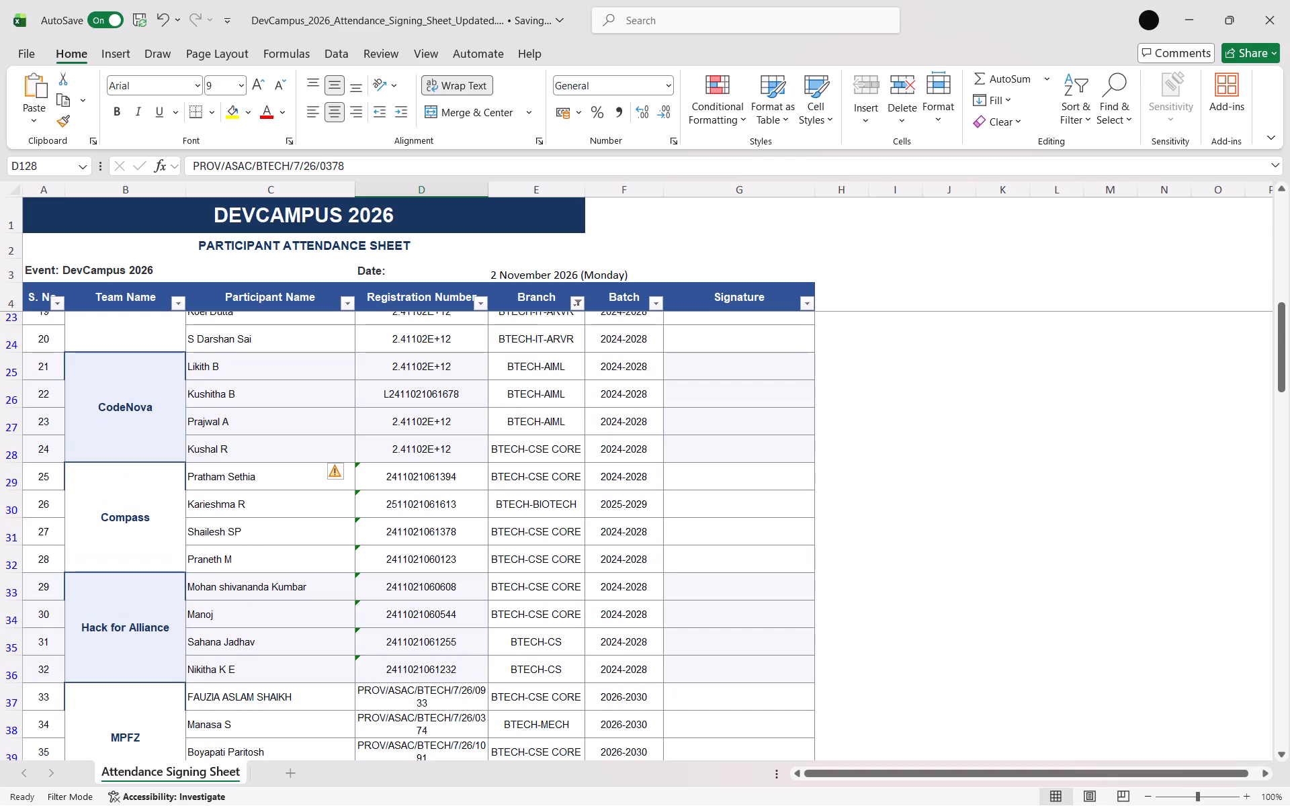
{"action": "key", "text": "ctrl+a"}
{"action": "key", "text": "ctrl+c"}
{"action": "key", "text": "alt+Tab"}
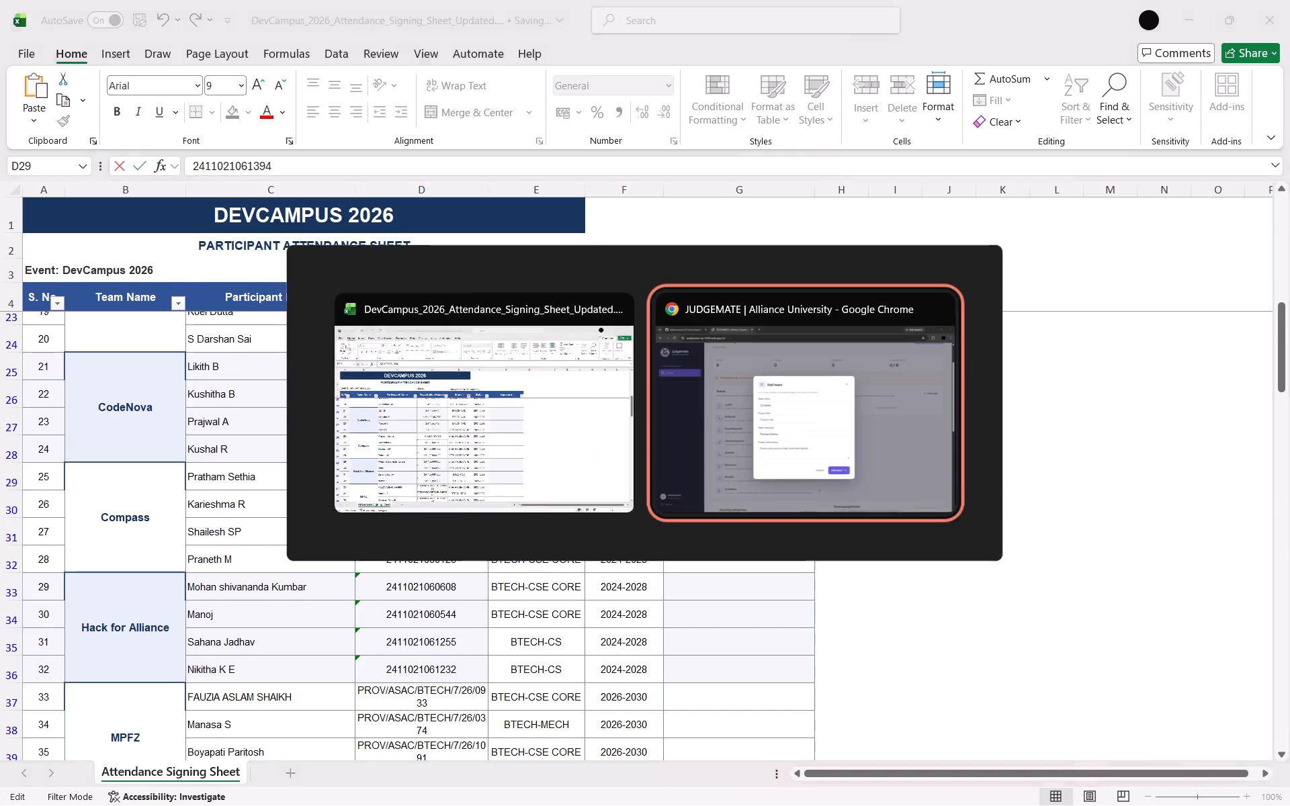
{"action": "key", "text": "ctrl+v"}
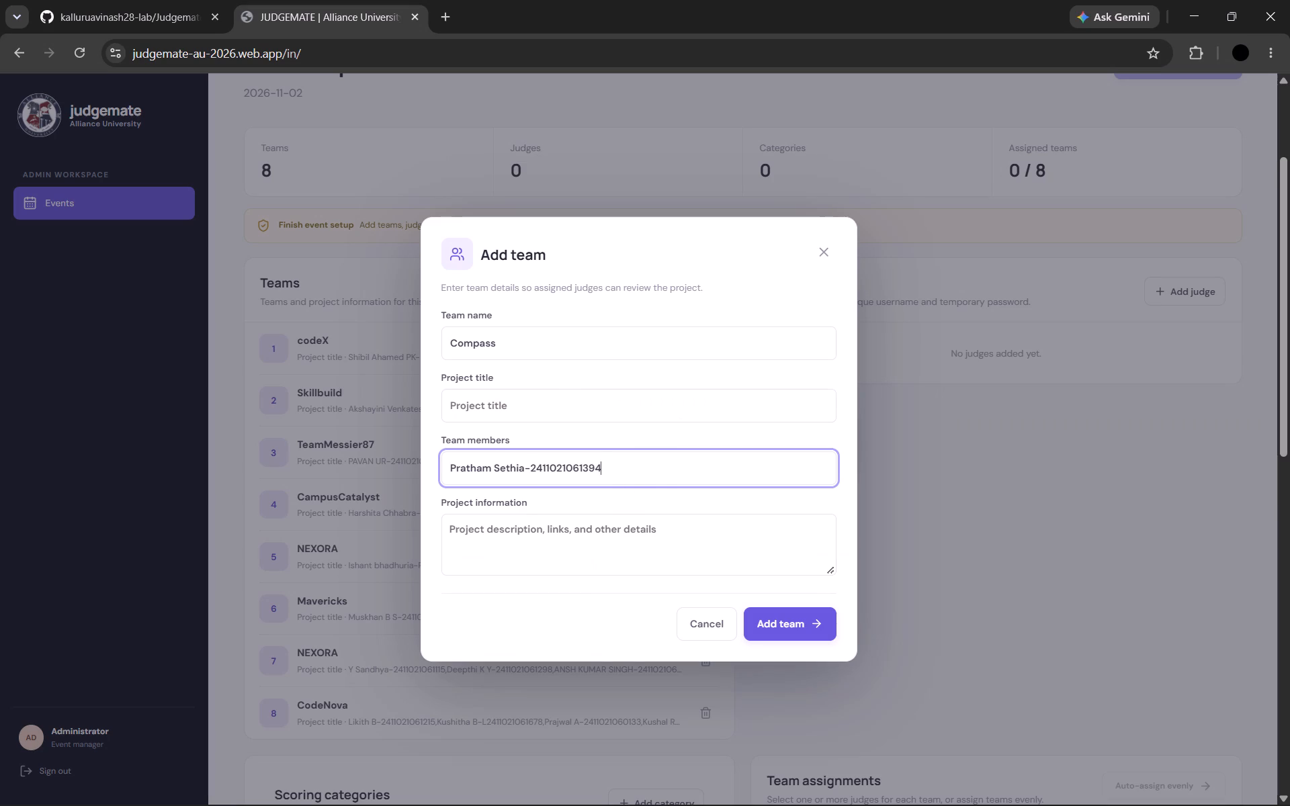
{"action": "key", "text": "comma"}
Append Compass's second member from the Excel sheet to Team members as name-registration number, followed by a comma.
{"action": "key", "text": "alt+Tab"}
{"action": "double_click", "coordinate": [256, 507]}
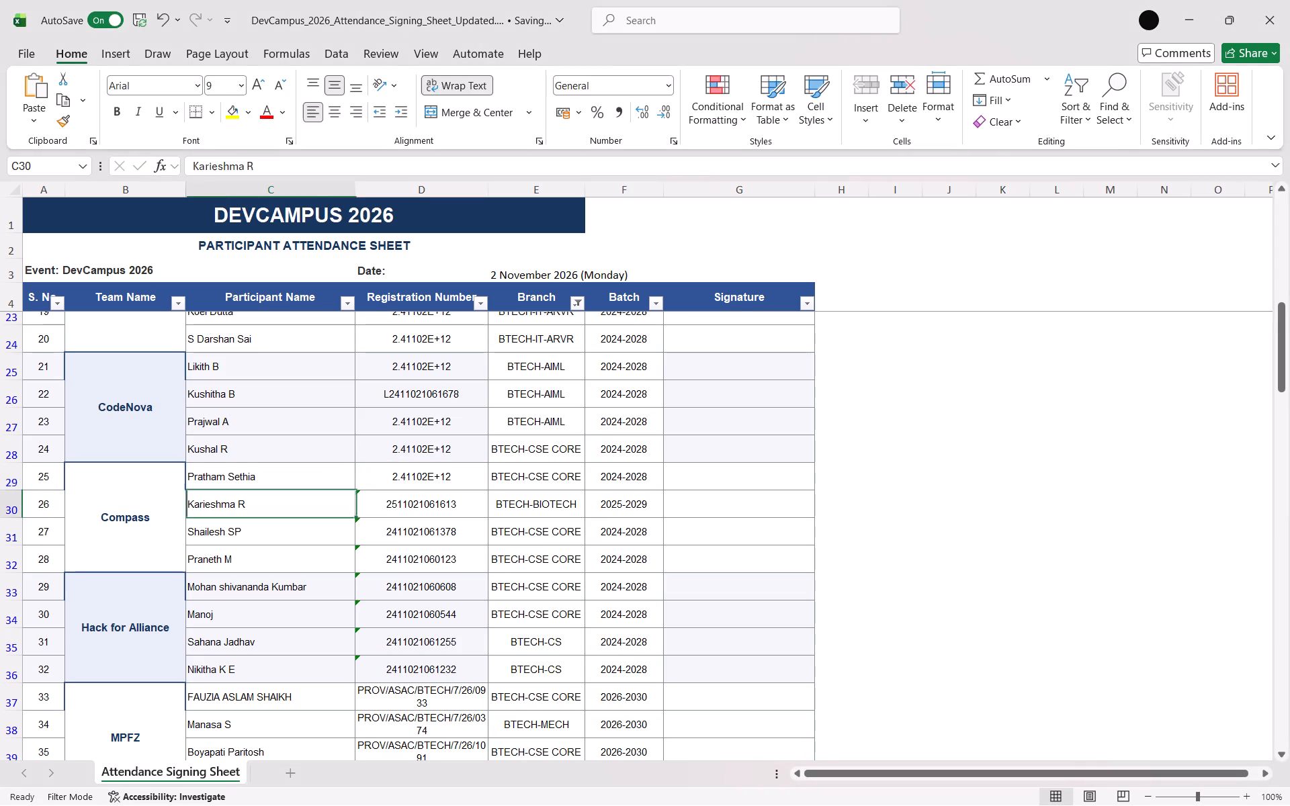
{"action": "key", "text": "ctrl+a"}
{"action": "key", "text": "ctrl+c"}
{"action": "key", "text": "alt+Tab"}
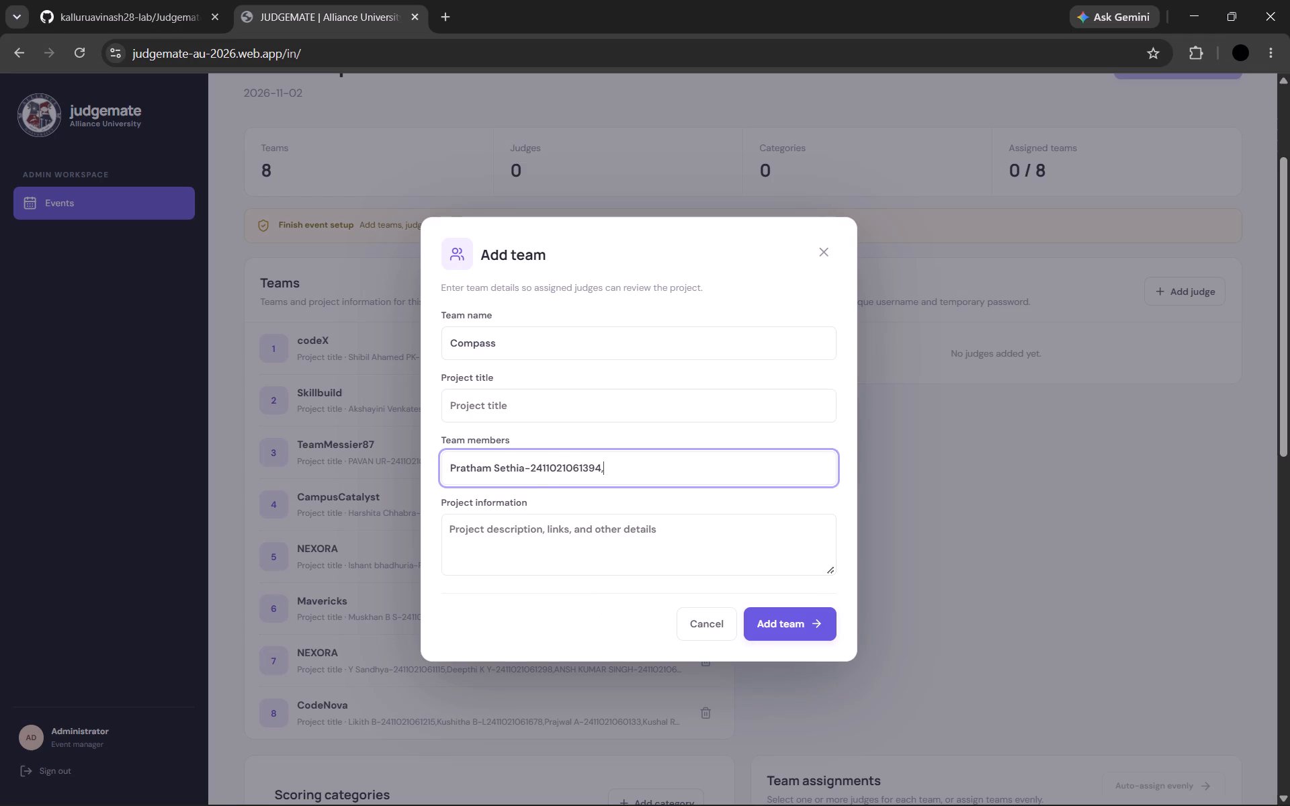
{"action": "key", "text": "ctrl+v"}
{"action": "key", "text": "minus"}
{"action": "key", "text": "alt+Tab"}
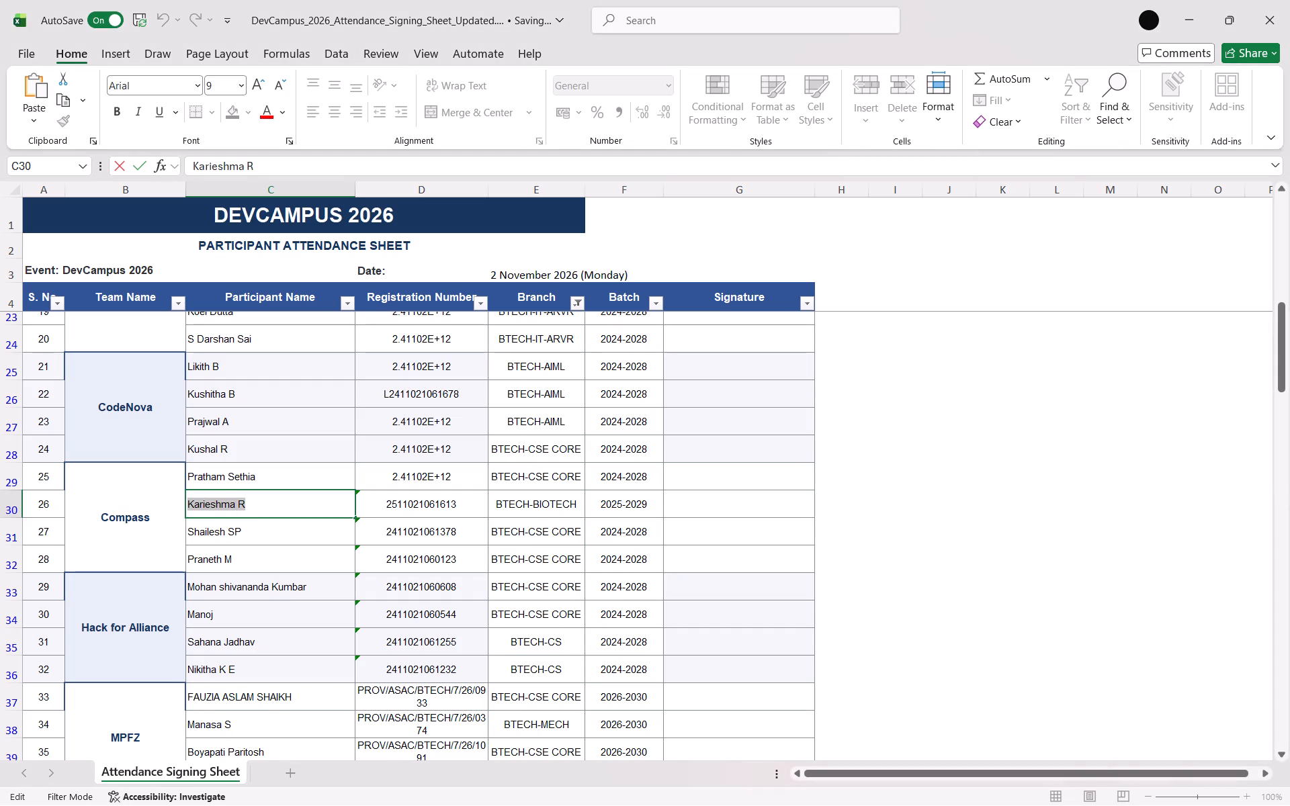
{"action": "left_click", "coordinate": [412, 522]}
{"action": "triple_click", "coordinate": [421, 506]}
{"action": "key", "text": "ctrl+a"}
{"action": "key", "text": "ctrl+c"}
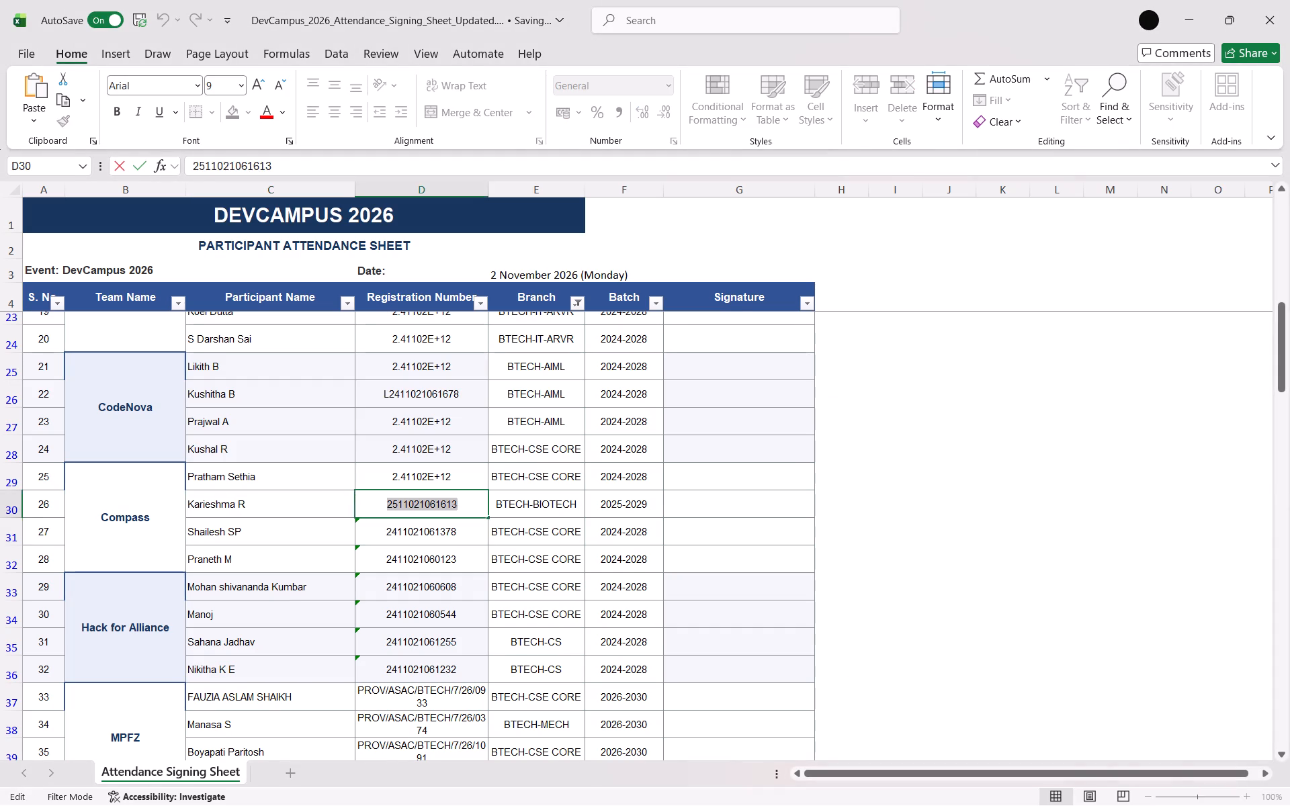
{"action": "key", "text": "alt+Tab"}
{"action": "key", "text": "ctrl+v"}
{"action": "key", "text": "comma"}
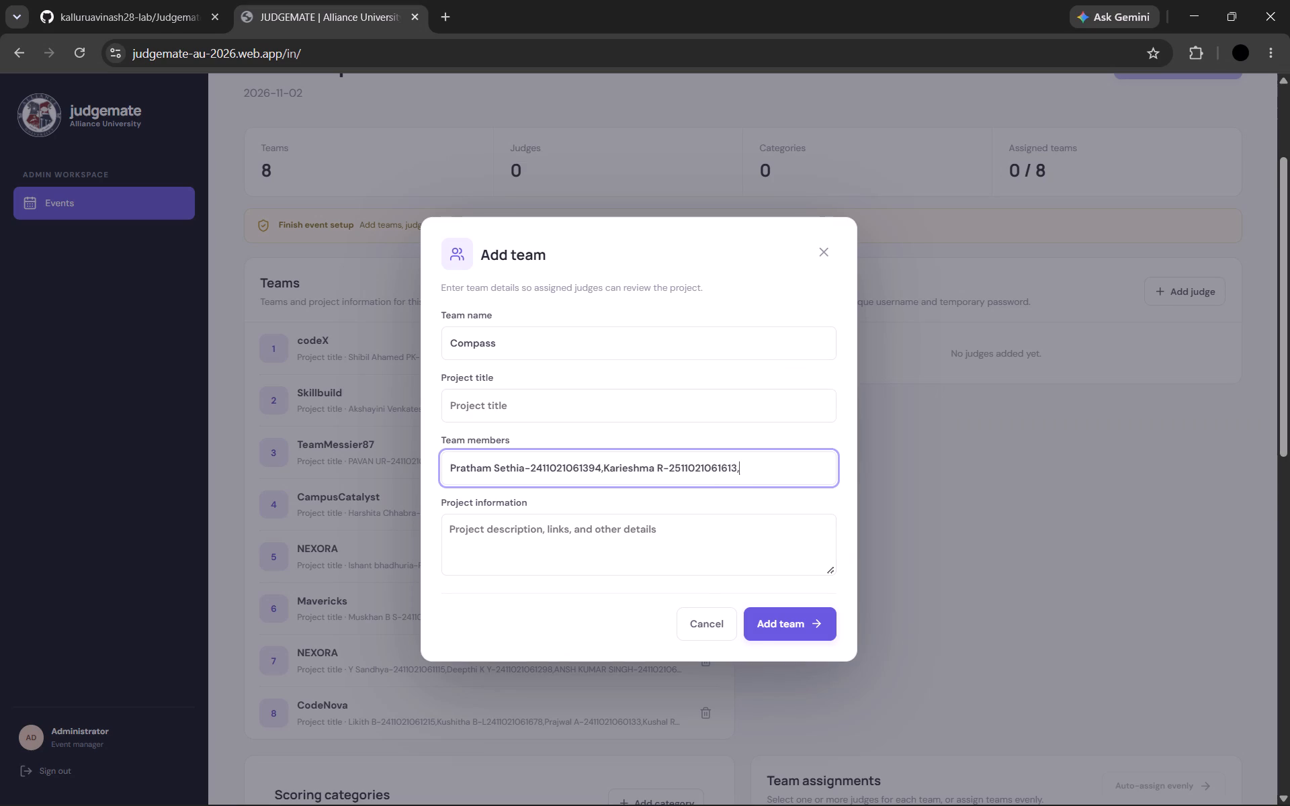
Append Compass's third member from the Excel sheet to Team members as name-registration number, followed by a comma.
{"action": "key", "text": "alt+Tab"}
{"action": "double_click", "coordinate": [231, 544]}
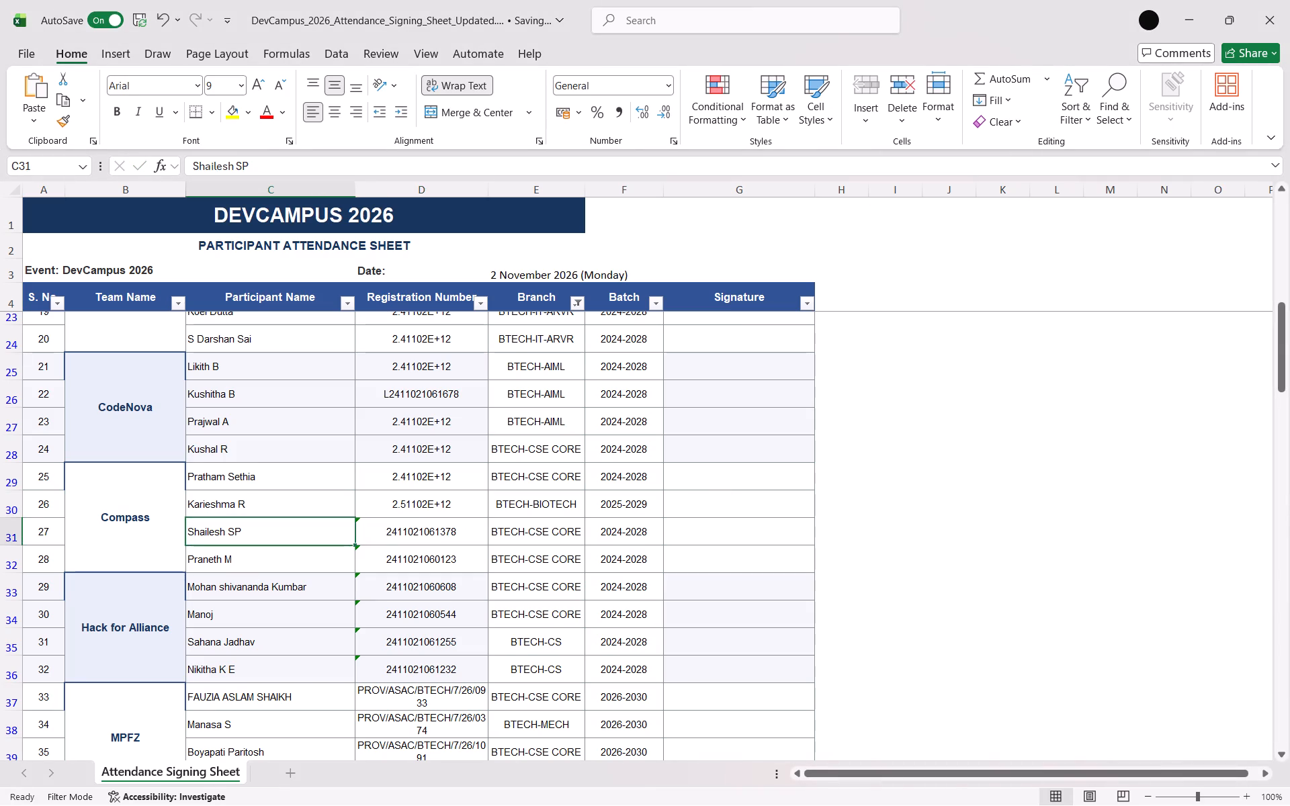
{"action": "key", "text": "ctrl+a"}
{"action": "double_click", "coordinate": [232, 523]}
{"action": "key", "text": "ctrl+a"}
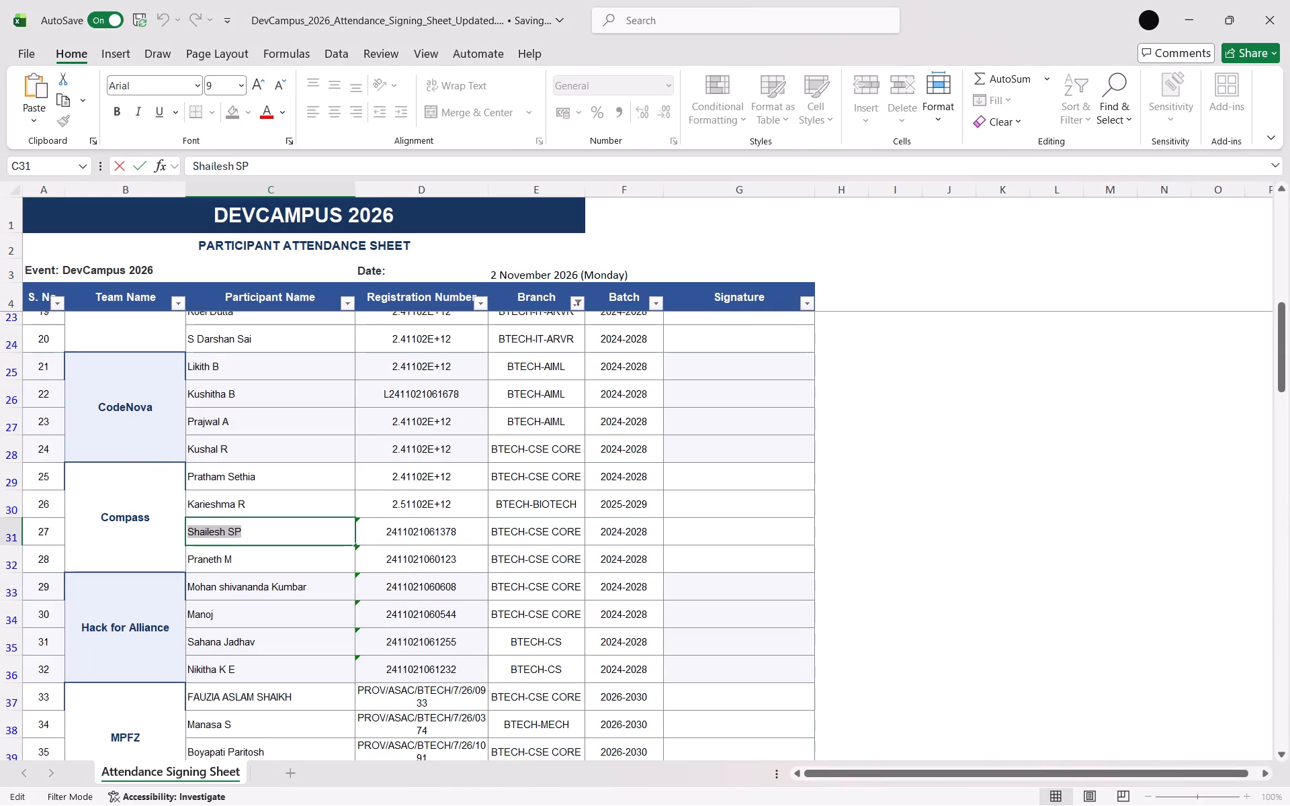
{"action": "key", "text": "ctrl+c"}
{"action": "key", "text": "alt+Tab"}
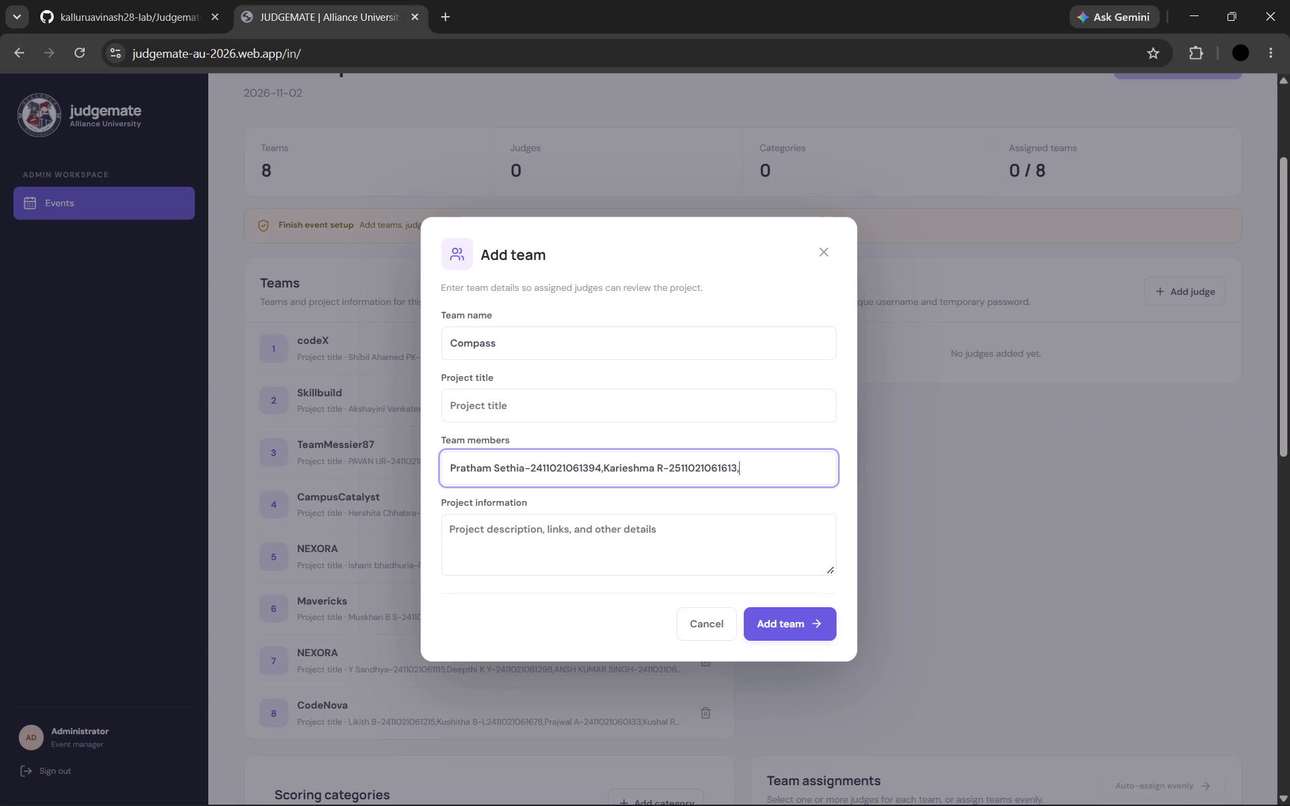
{"action": "key", "text": "ctrl+v"}
{"action": "key", "text": "minus"}
{"action": "key", "text": "alt+Tab"}
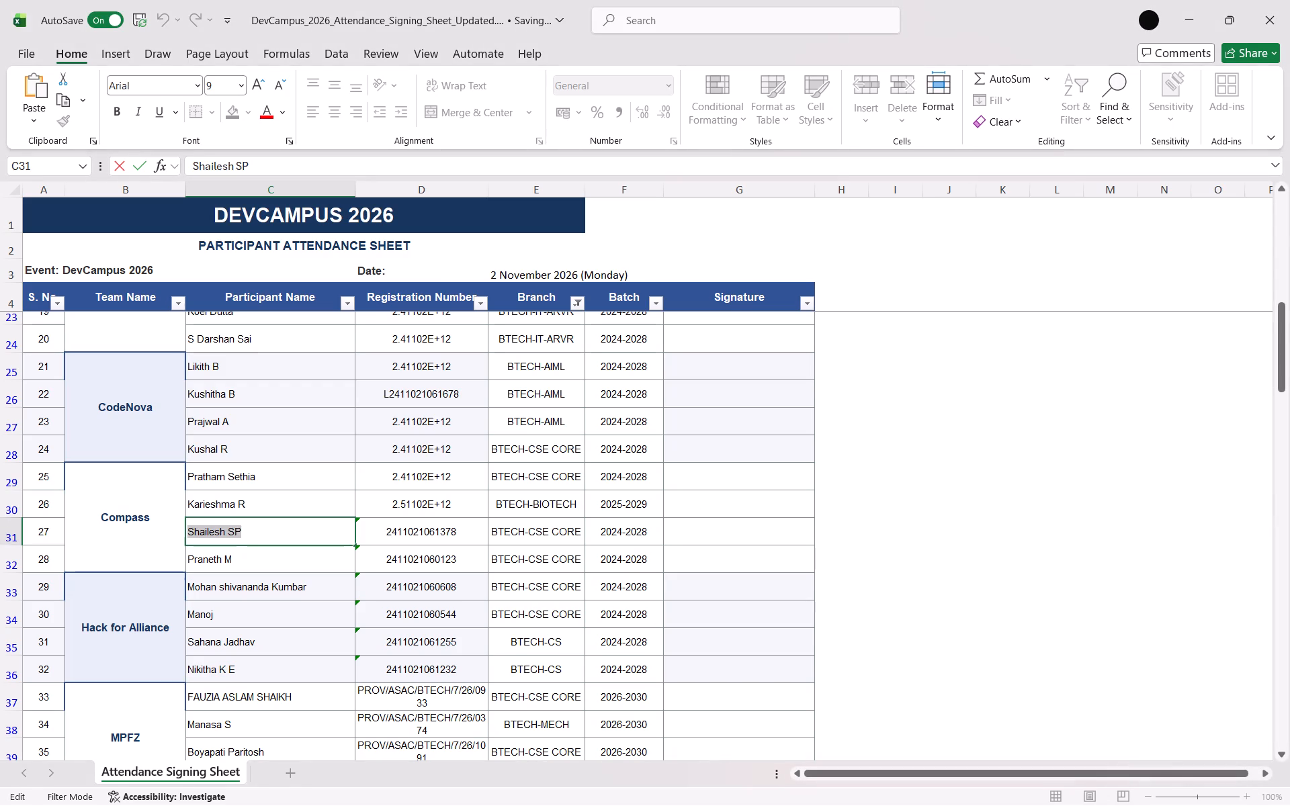
{"action": "double_click", "coordinate": [378, 525]}
{"action": "key", "text": "ctrl+a"}
{"action": "key", "text": "ctrl+c"}
{"action": "key", "text": "alt+Tab"}
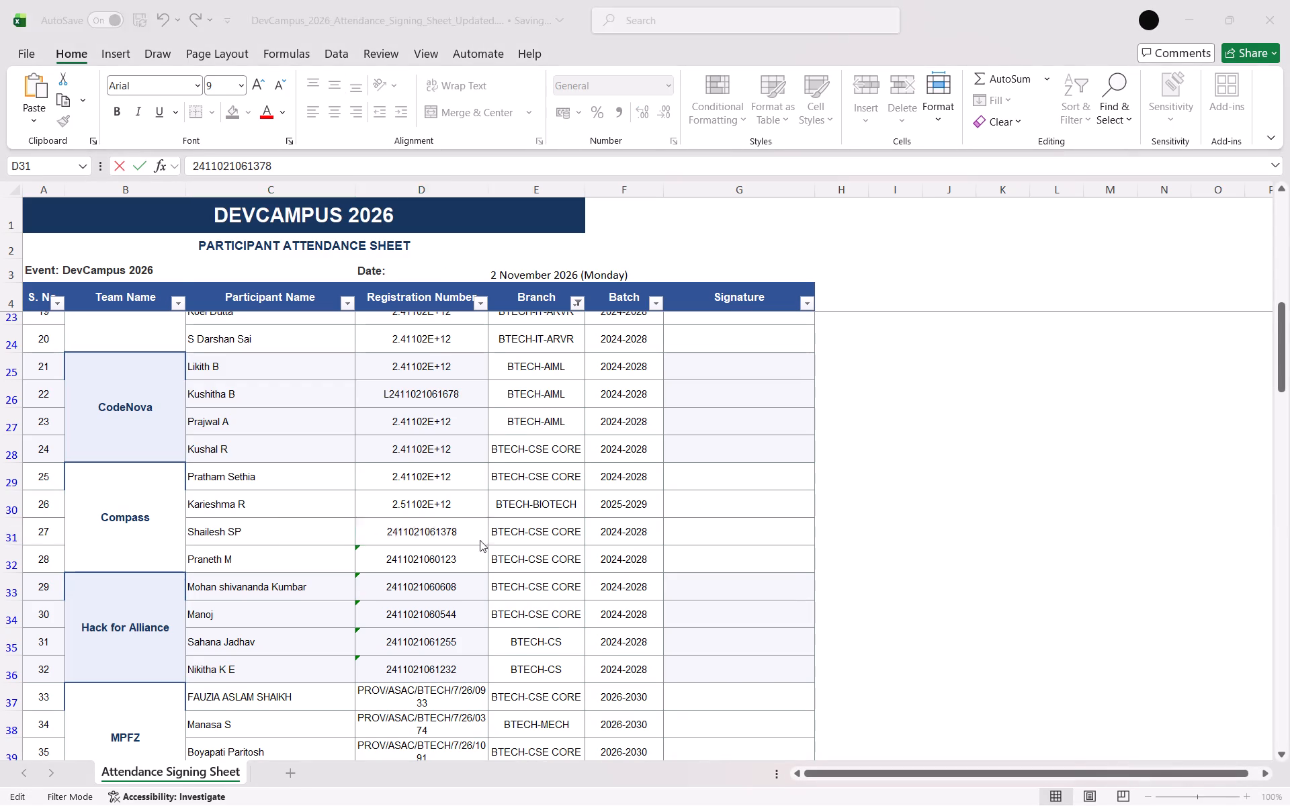
{"action": "key", "text": "ctrl+v"}
{"action": "key", "text": "comma"}
Append Compass's fourth member from the Excel sheet to Team members as name-registration number.
{"action": "key", "text": "alt+Tab"}
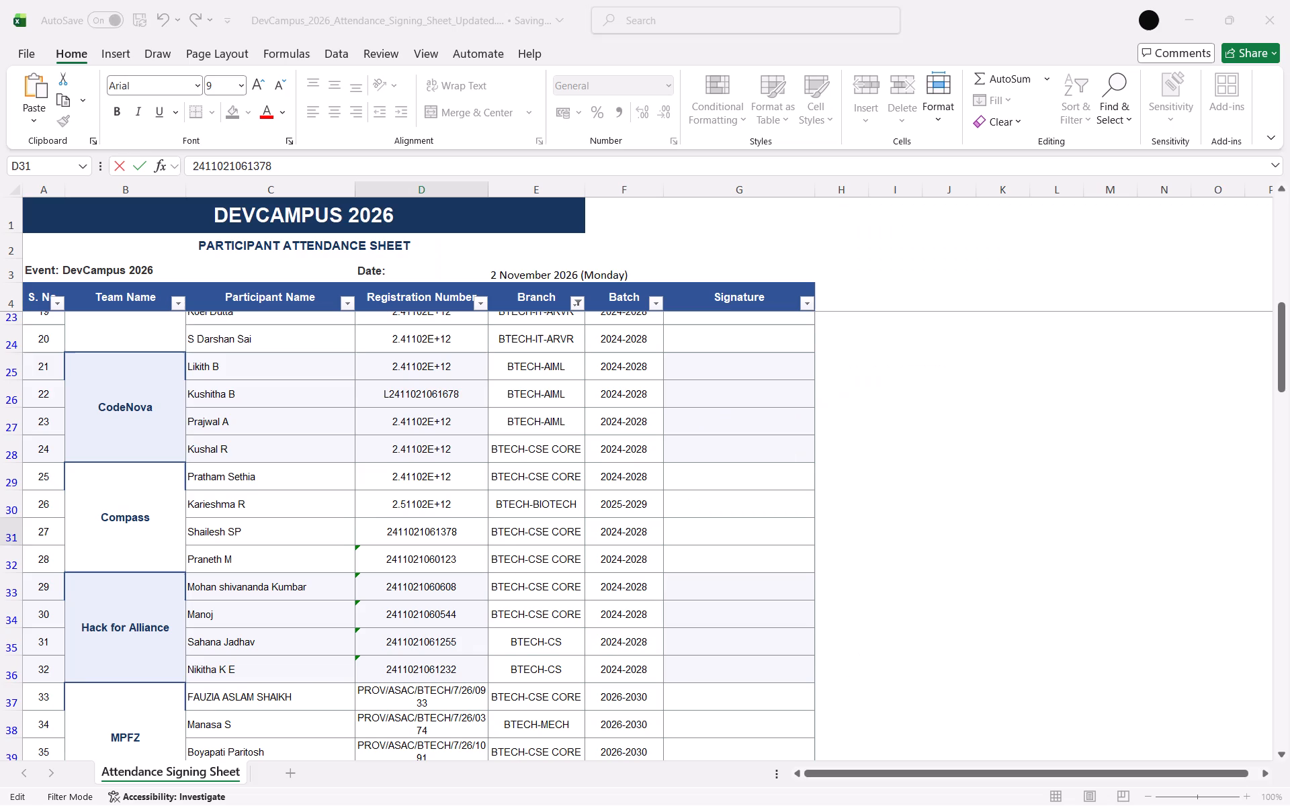
{"action": "double_click", "coordinate": [292, 562]}
{"action": "key", "text": "ctrl+a"}
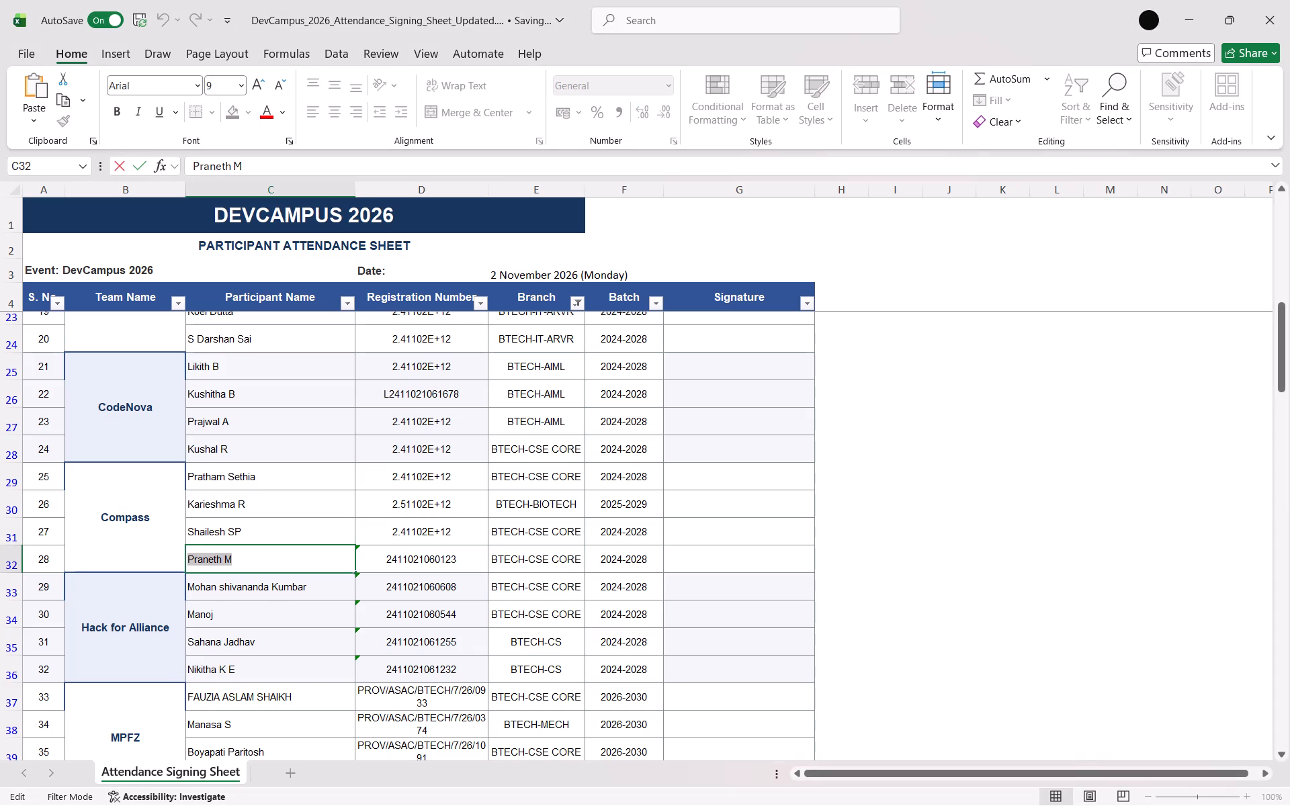
{"action": "key", "text": "ctrl+c"}
{"action": "key", "text": "alt+Tab"}
{"action": "key", "text": "ctrl+v"}
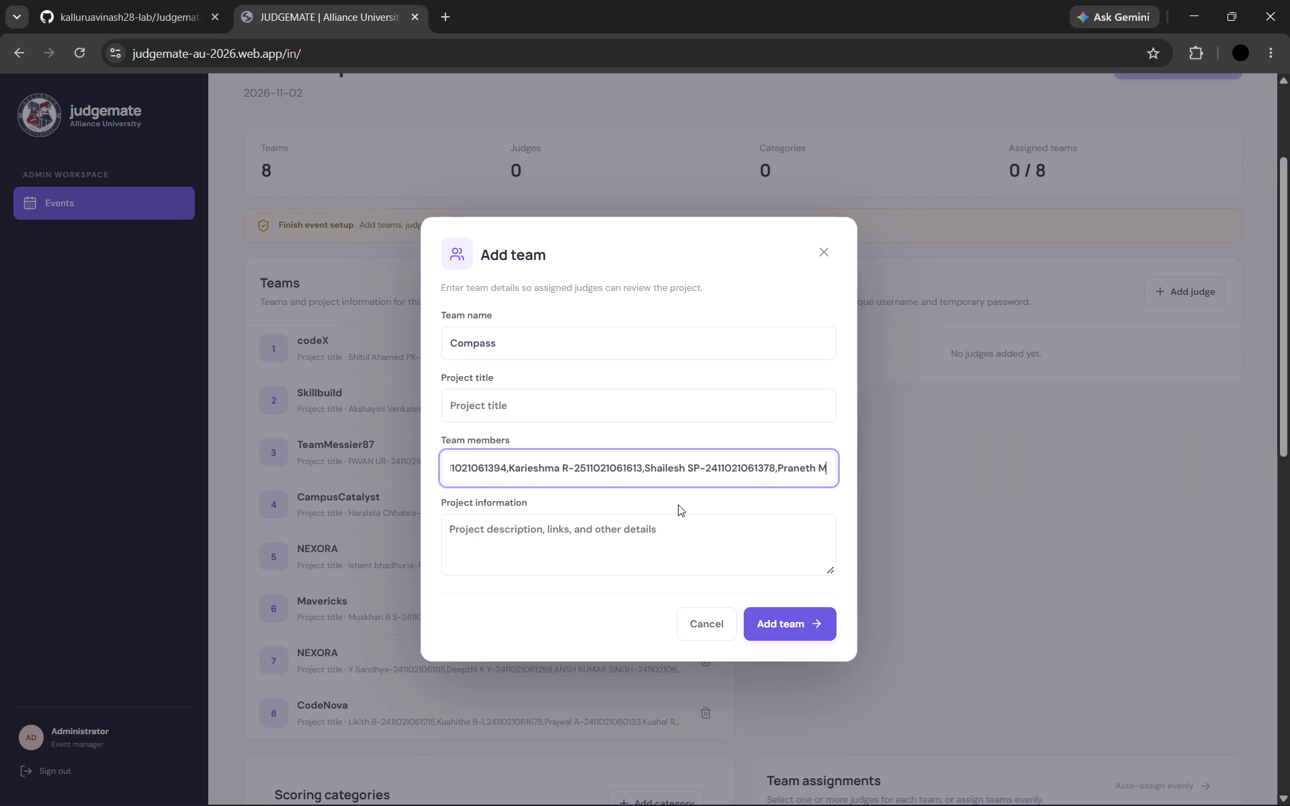
{"action": "key", "text": "minus"}
{"action": "key", "text": "alt+Tab"}
{"action": "double_click", "coordinate": [407, 567]}
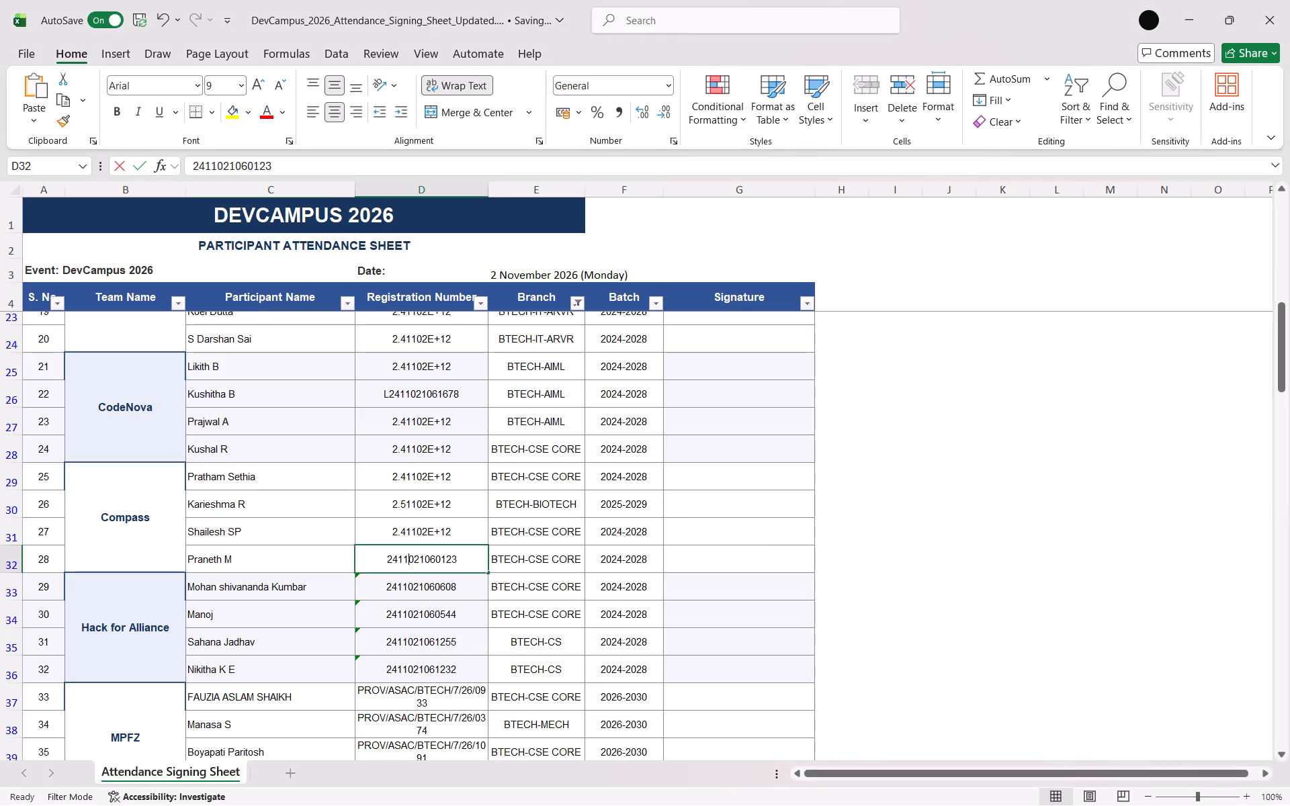
{"action": "key", "text": "ctrl+a"}
{"action": "key", "text": "ctrl+c"}
{"action": "key", "text": "alt+Tab"}
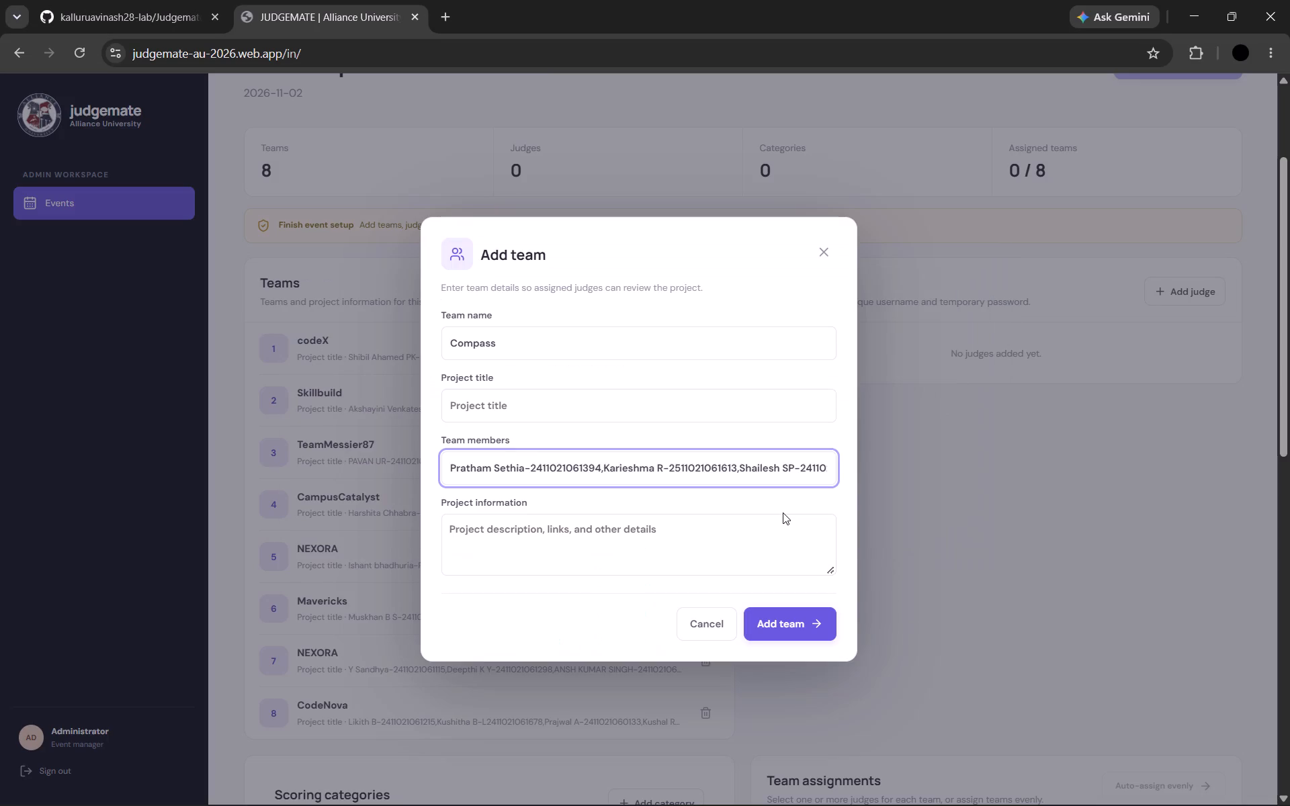
{"action": "key", "text": "ctrl+v"}
Submit the Compass team to the JudgeMate event.
{"action": "left_click", "coordinate": [789, 629]}
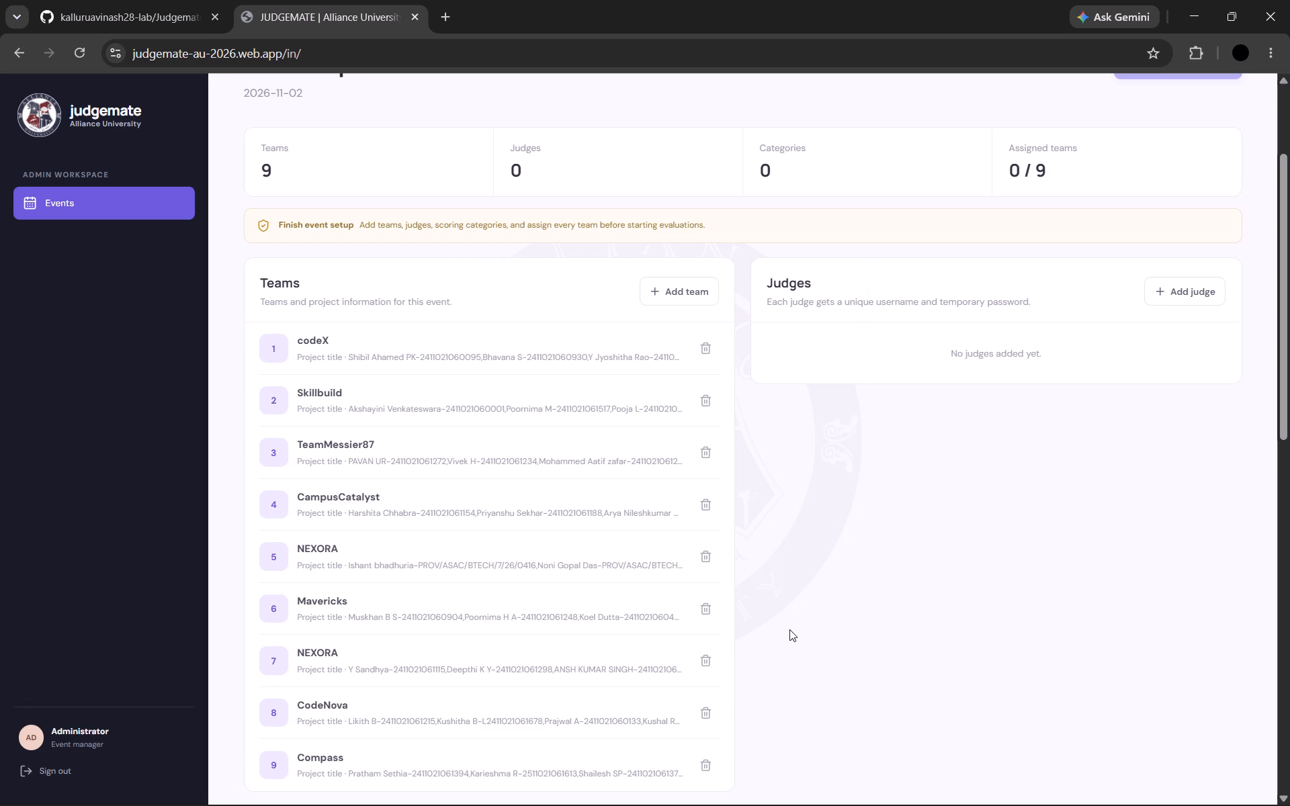
Start another new team in the JudgeMate event and copy the team name Hack for Alliance into it from the Excel sheet.
{"action": "scroll", "coordinate": [630, 472], "scroll_direction": "down", "scroll_amount": 2}
{"action": "scroll", "coordinate": [654, 354], "scroll_direction": "up", "scroll_amount": 1}
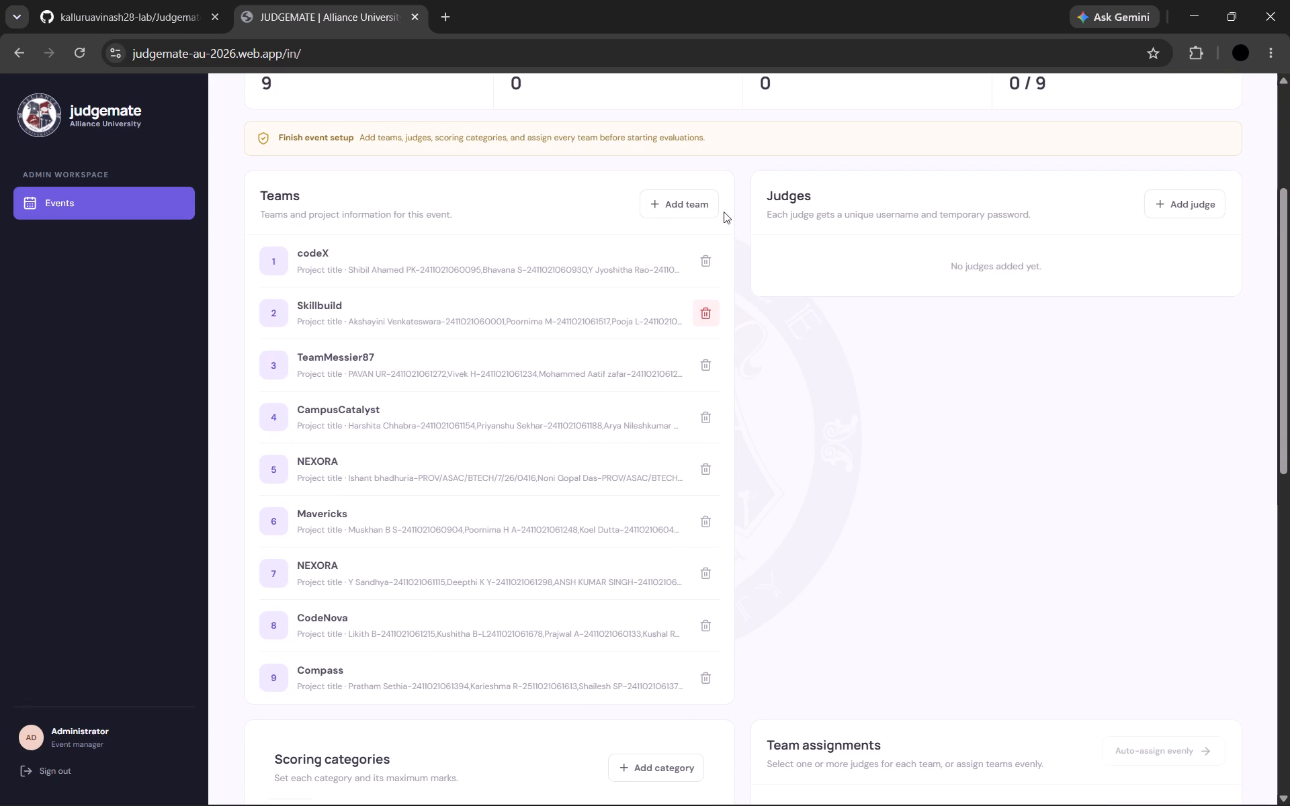
{"action": "left_click", "coordinate": [703, 208]}
{"action": "key", "text": "alt+Tab"}
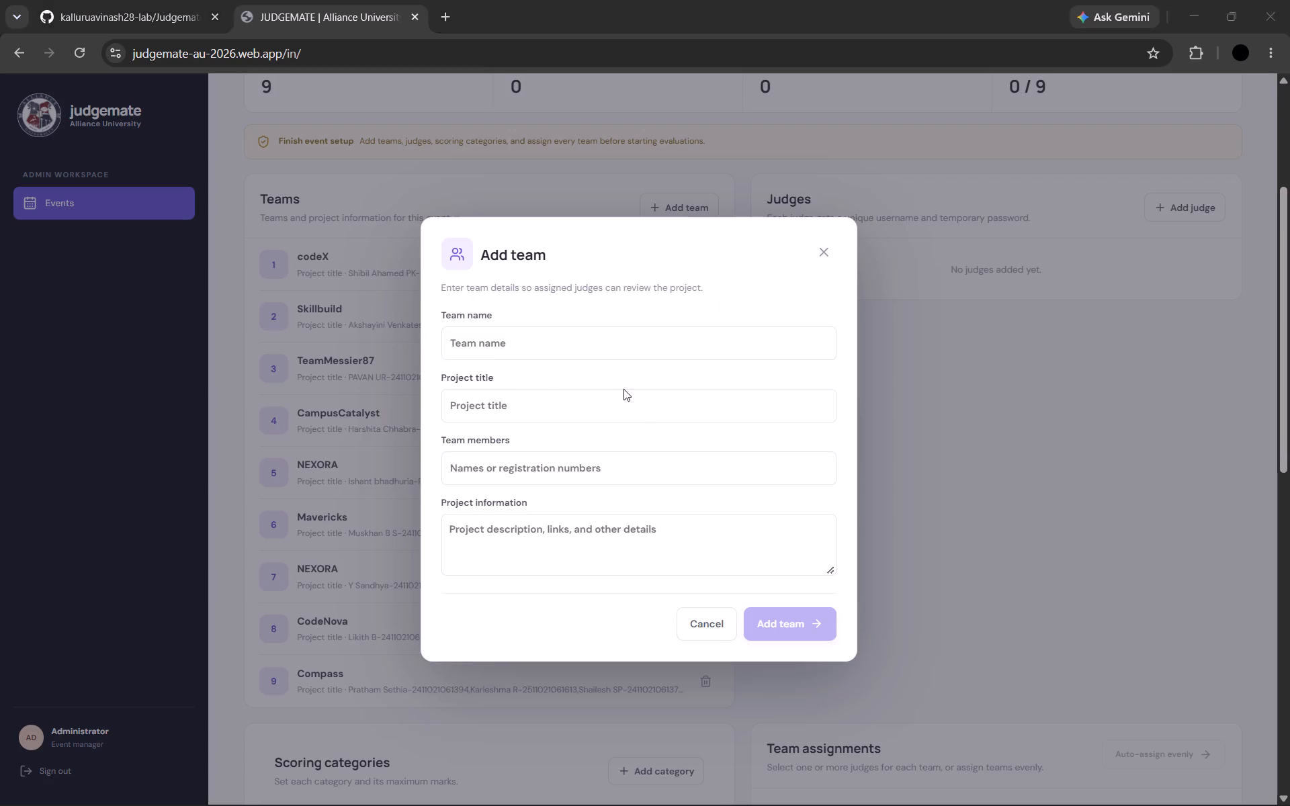
{"action": "left_click", "coordinate": [122, 619]}
{"action": "double_click", "coordinate": [121, 620]}
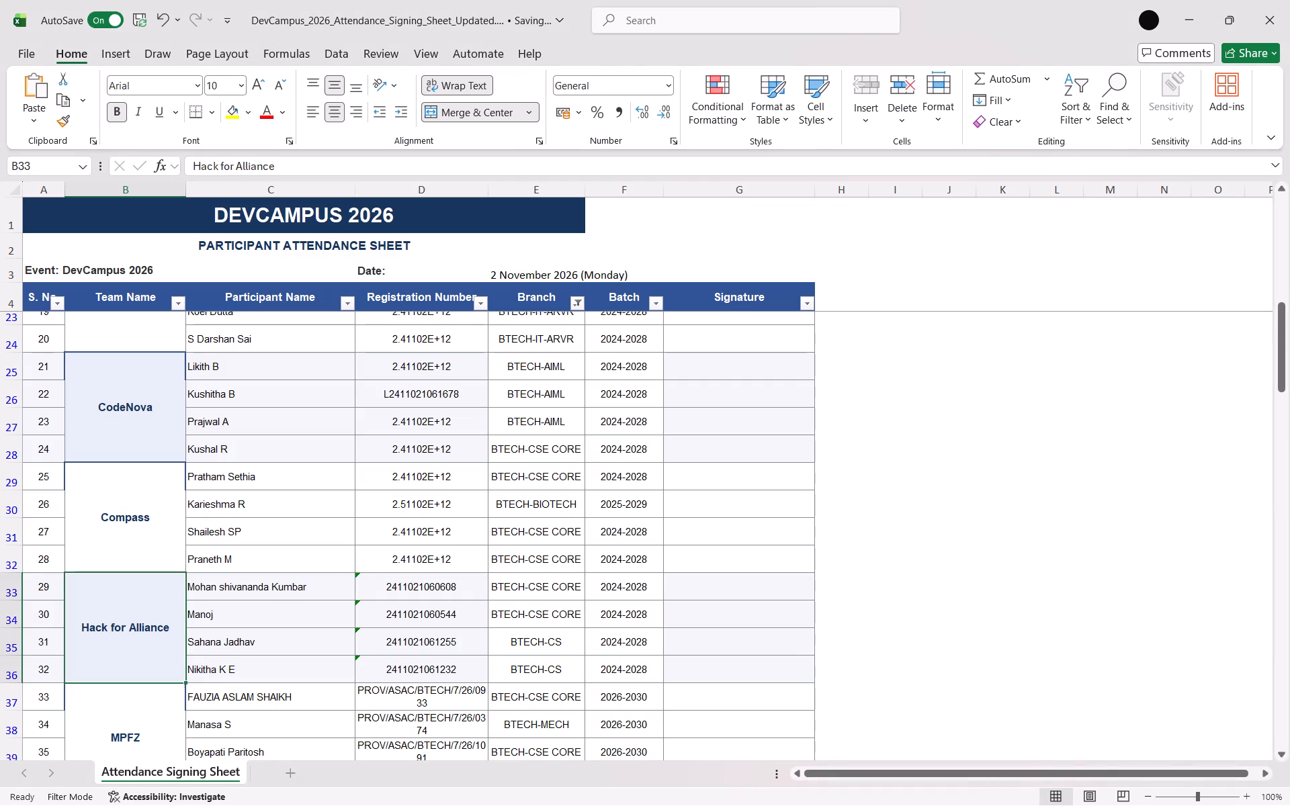
{"action": "key", "text": "ctrl+a"}
{"action": "key", "text": "ctrl+c"}
{"action": "key", "text": "alt+Tab"}
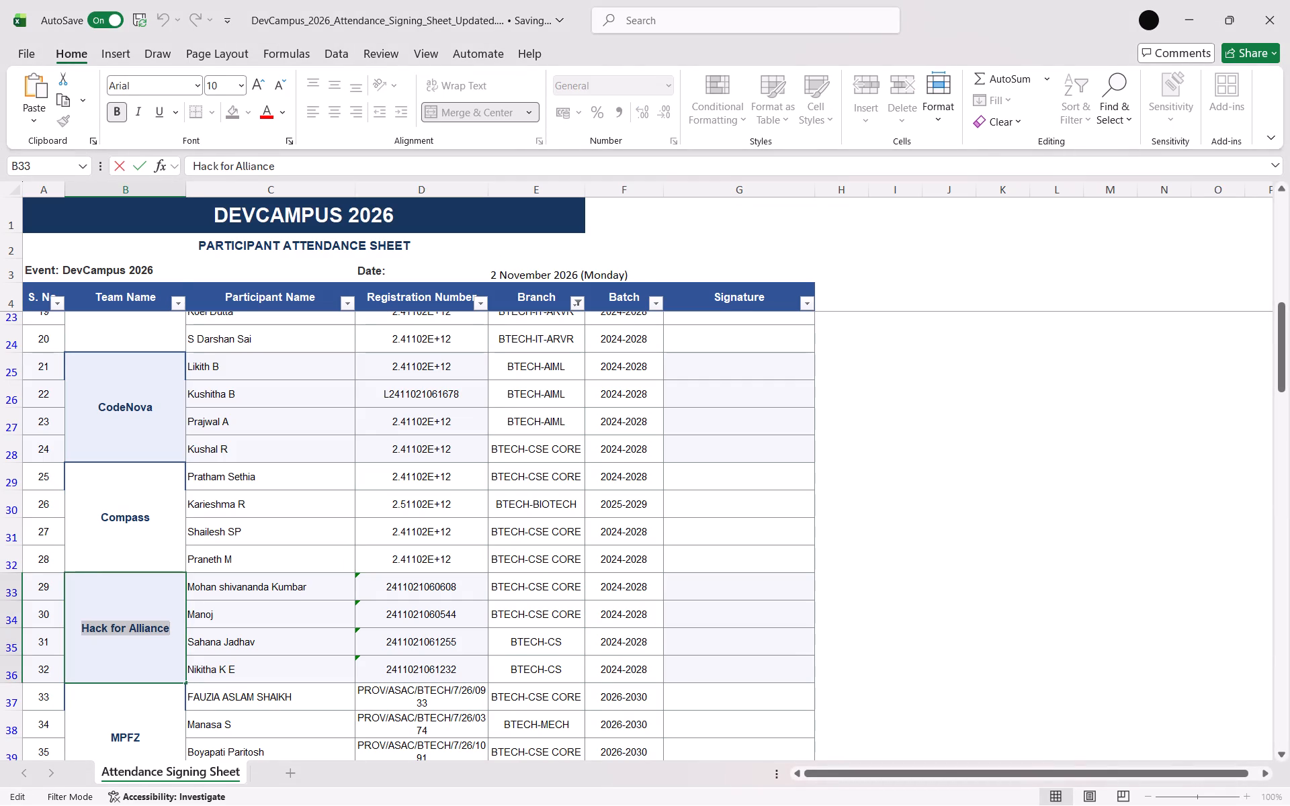
{"action": "key", "text": "ctrl+v"}
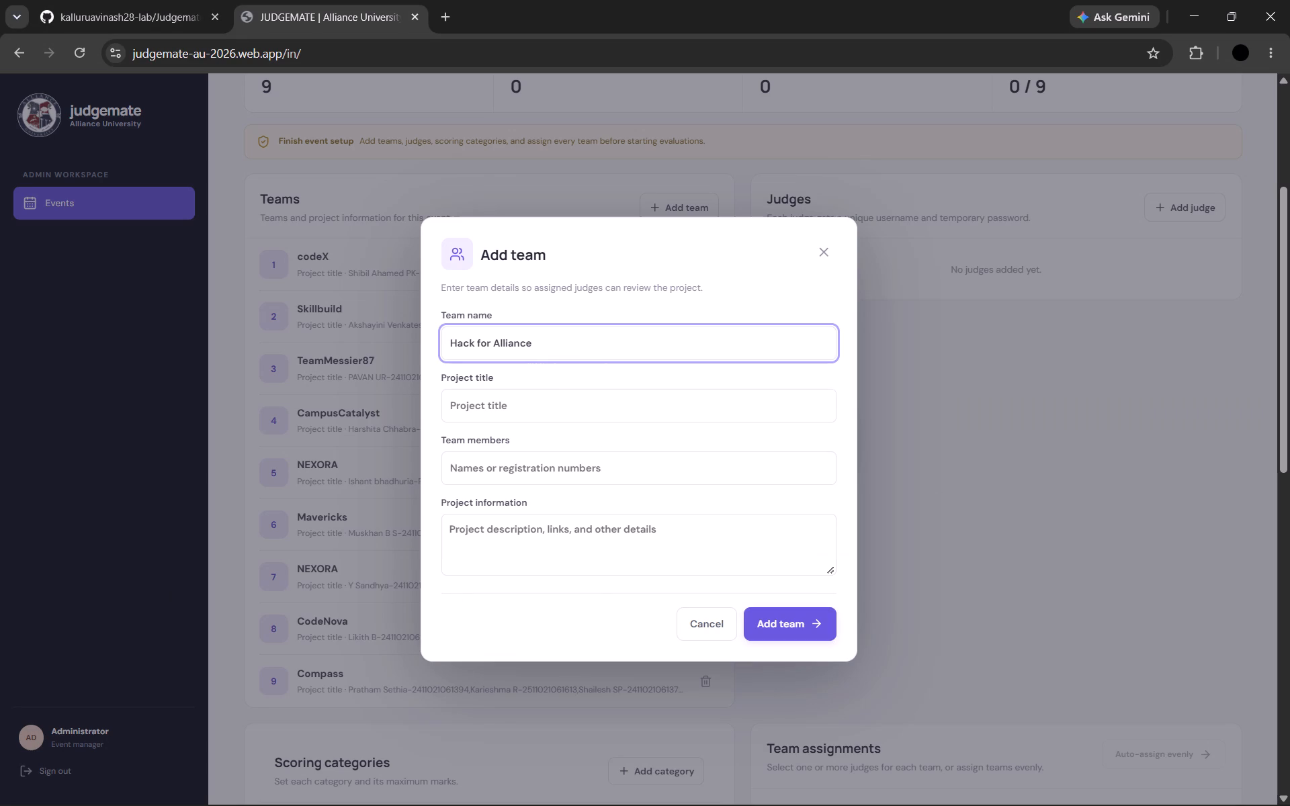
Enter Hack for Alliance's first member from the Excel sheet in Team members as name-registration number, followed by a comma.
{"action": "left_click", "coordinate": [505, 458]}
{"action": "key", "text": "alt+Tab"}
{"action": "double_click", "coordinate": [261, 591]}
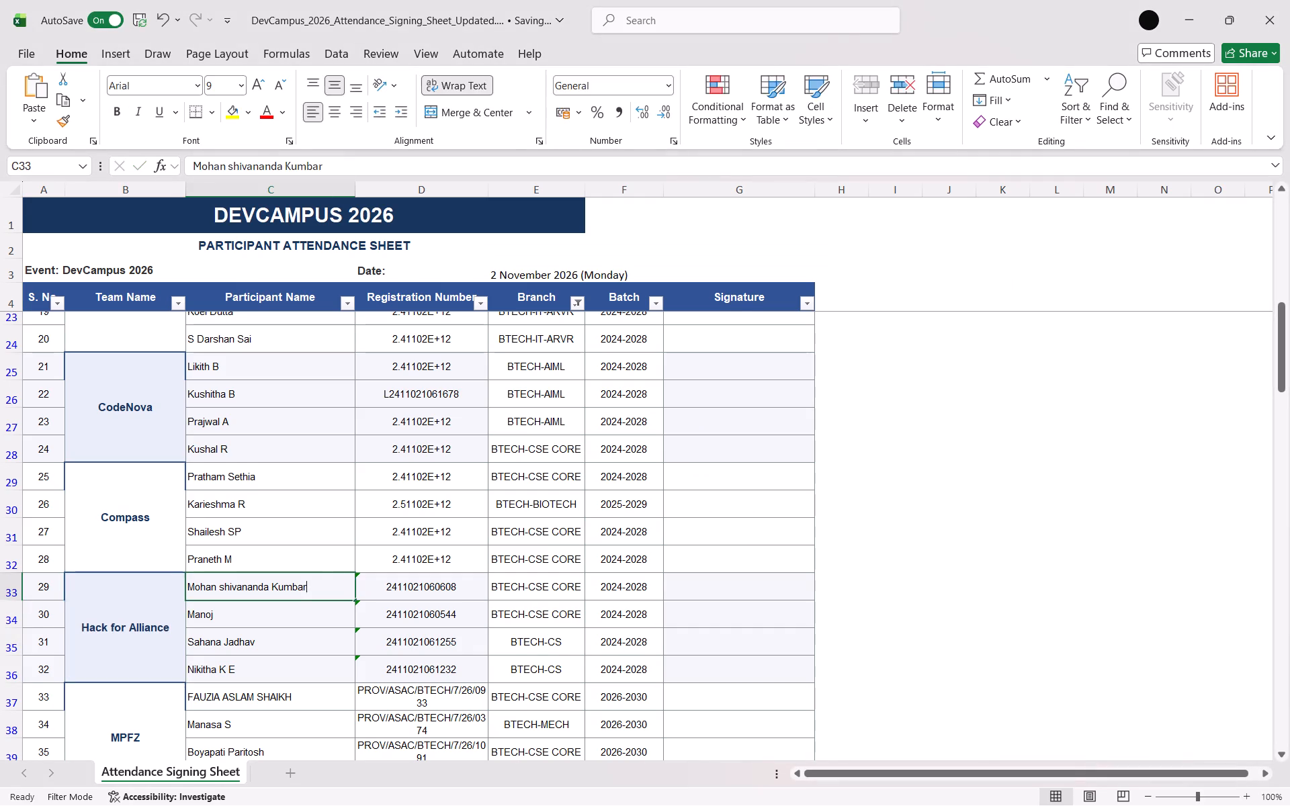
{"action": "key", "text": "ctrl+a"}
{"action": "key", "text": "ctrl+c"}
{"action": "key", "text": "alt+Tab"}
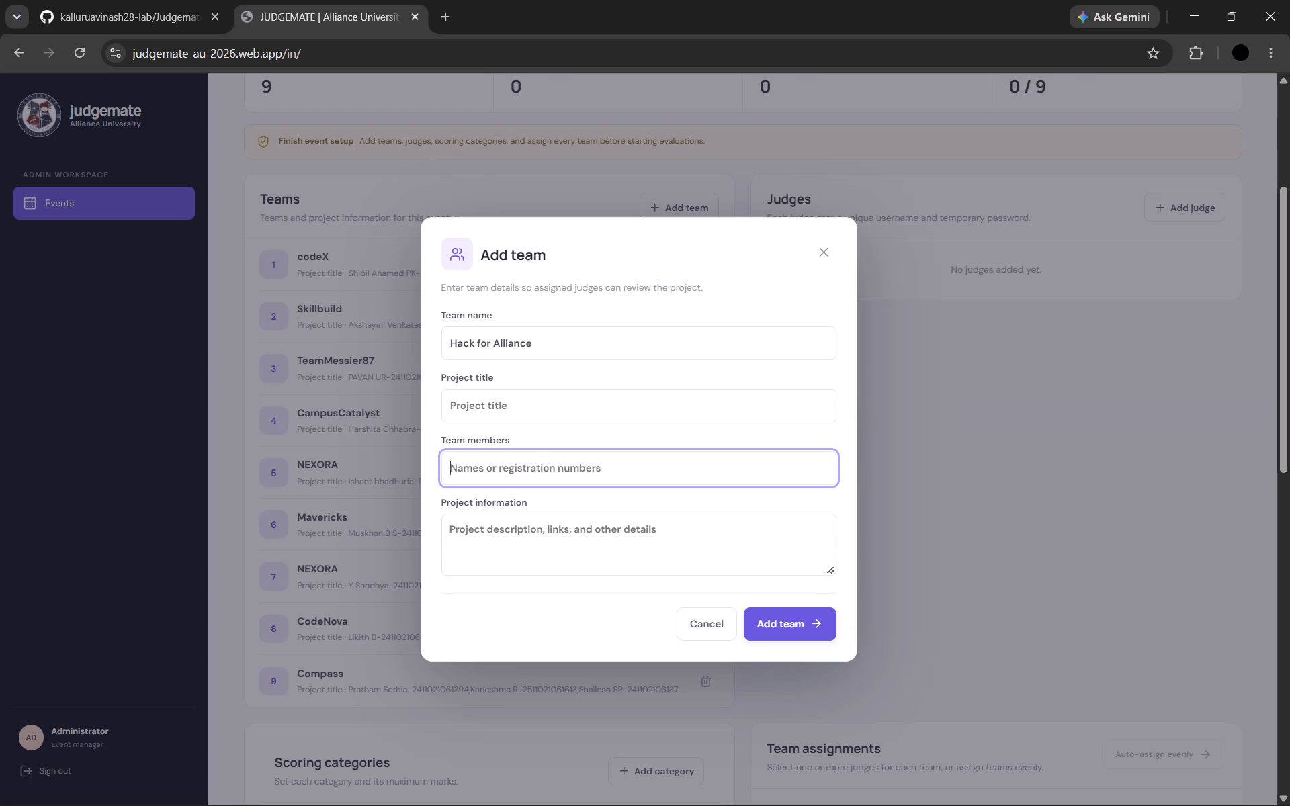
{"action": "key", "text": "ctrl+v"}
{"action": "key", "text": "equal"}
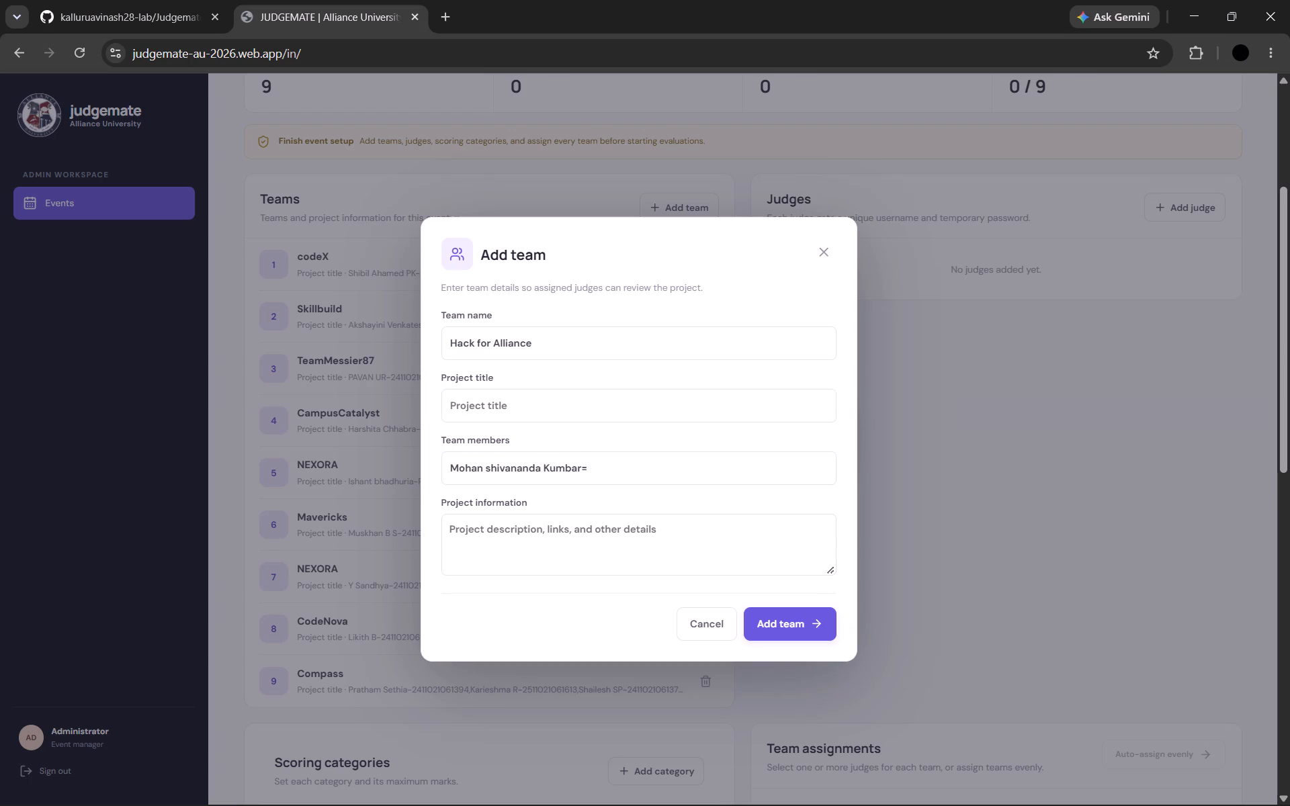
{"action": "key", "text": "BackSpace"}
{"action": "key", "text": "minus"}
{"action": "left_click", "coordinate": [611, 461]}
{"action": "key", "text": "BackSpace"}
{"action": "key", "text": "minus"}
{"action": "key", "text": "alt+Tab"}
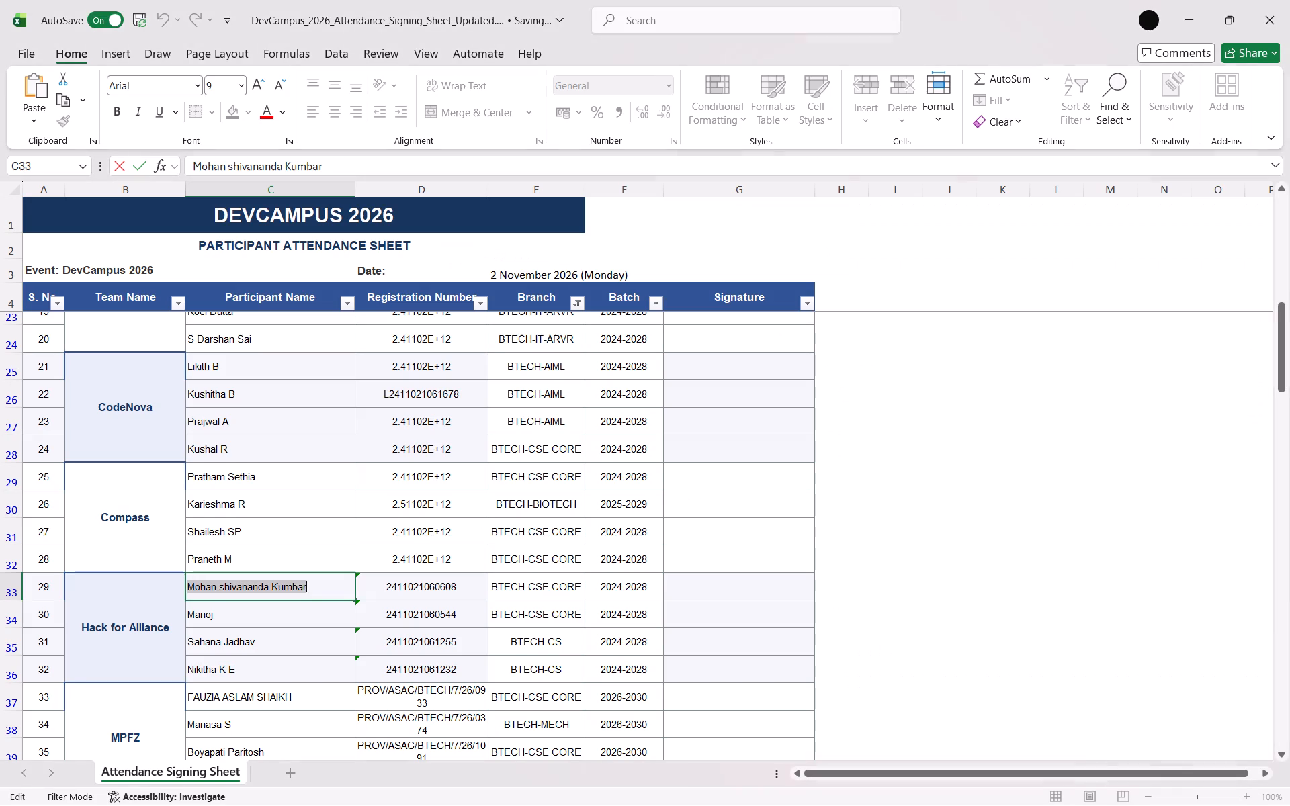
{"action": "double_click", "coordinate": [411, 591]}
{"action": "key", "text": "ctrl+a"}
{"action": "key", "text": "ctrl+c"}
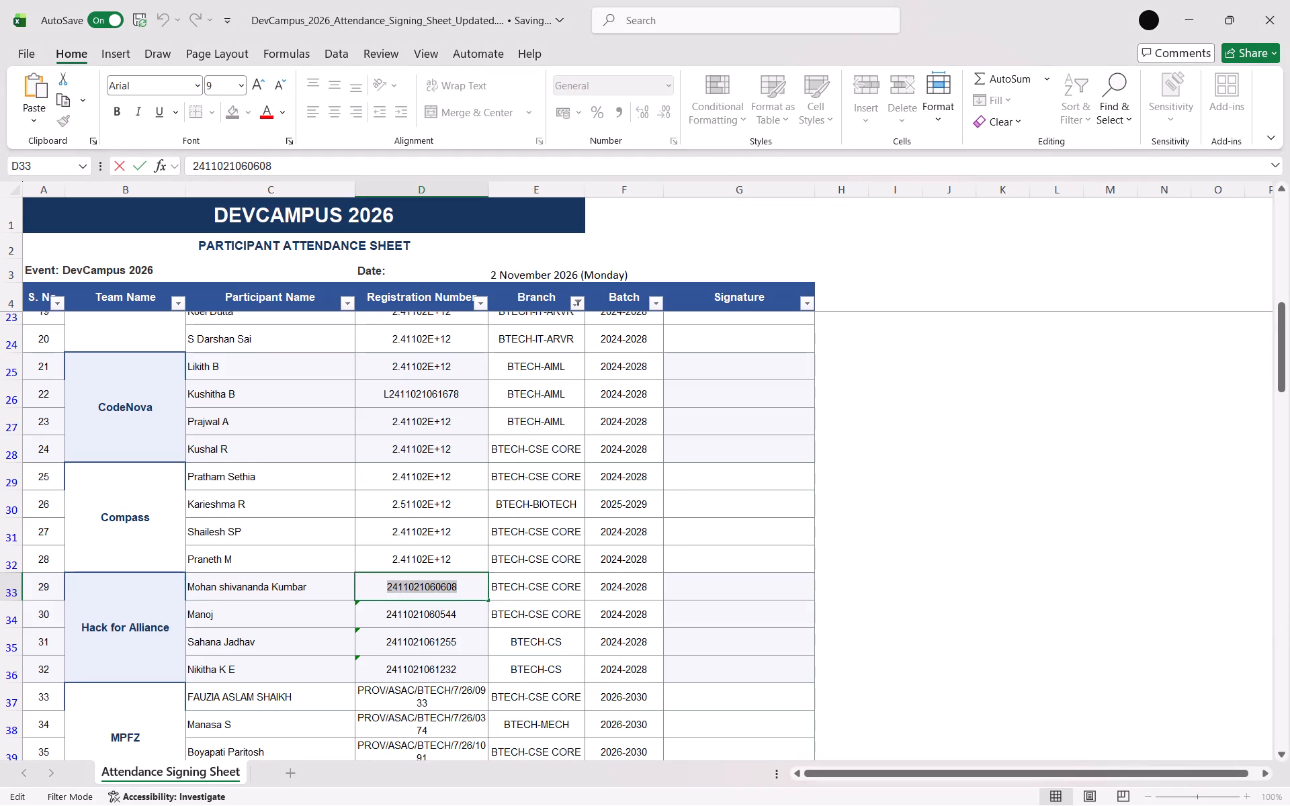
{"action": "key", "text": "alt+Tab"}
{"action": "key", "text": "ctrl+v"}
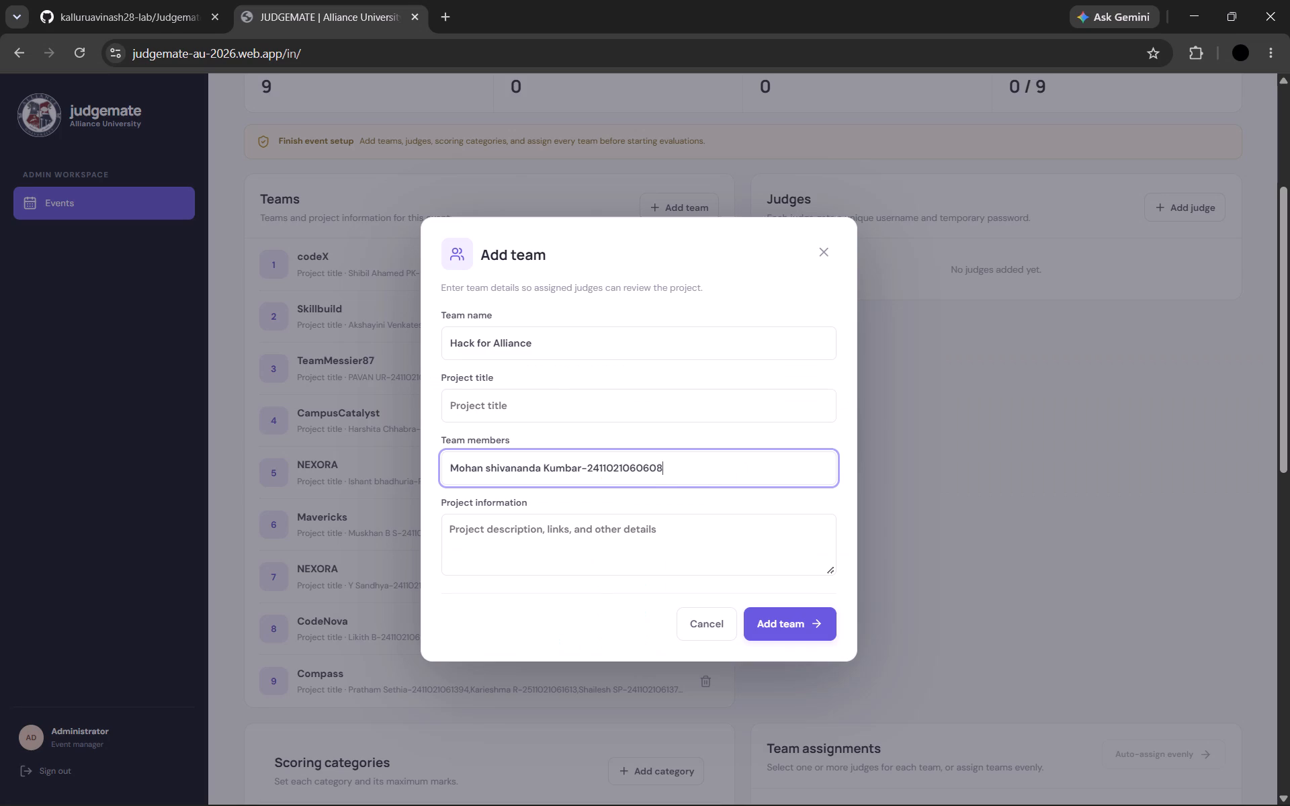
{"action": "key", "text": "comma"}
Append Hack for Alliance's second member from the Excel sheet to Team members as name-registration number, followed by a comma.
{"action": "key", "text": "alt+Tab"}
{"action": "double_click", "coordinate": [249, 618]}
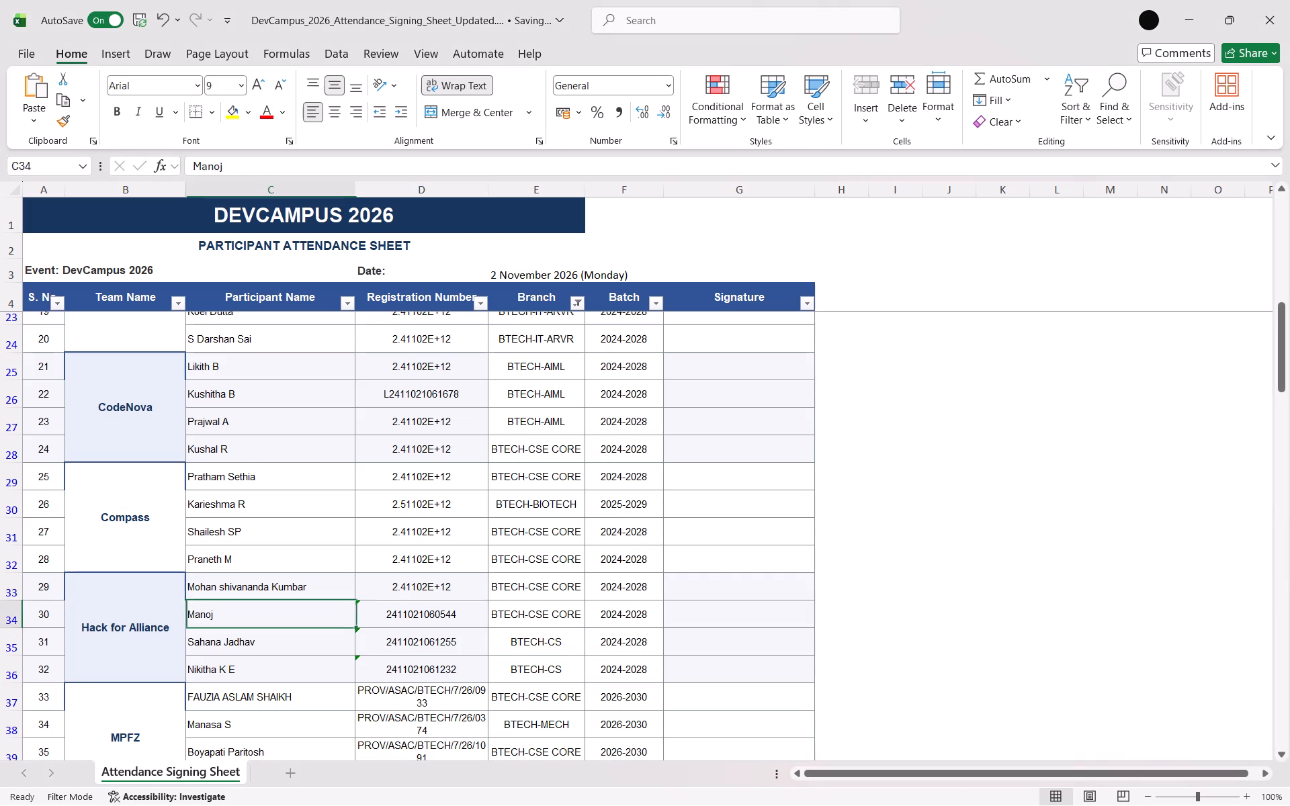
{"action": "key", "text": "ctrl+a"}
{"action": "key", "text": "ctrl+c"}
{"action": "double_click", "coordinate": [244, 617]}
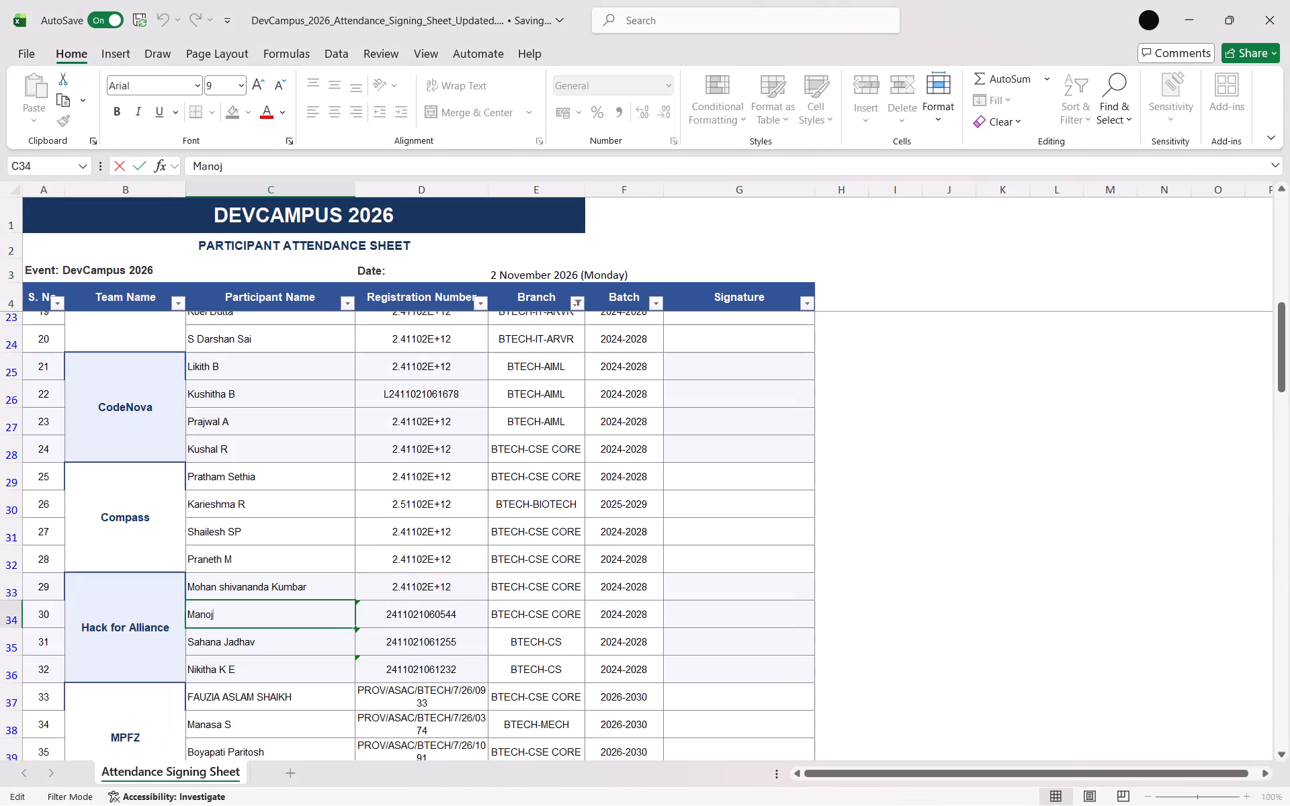
{"action": "key", "text": "ctrl+a"}
{"action": "key", "text": "ctrl+c"}
{"action": "key", "text": "alt+Tab"}
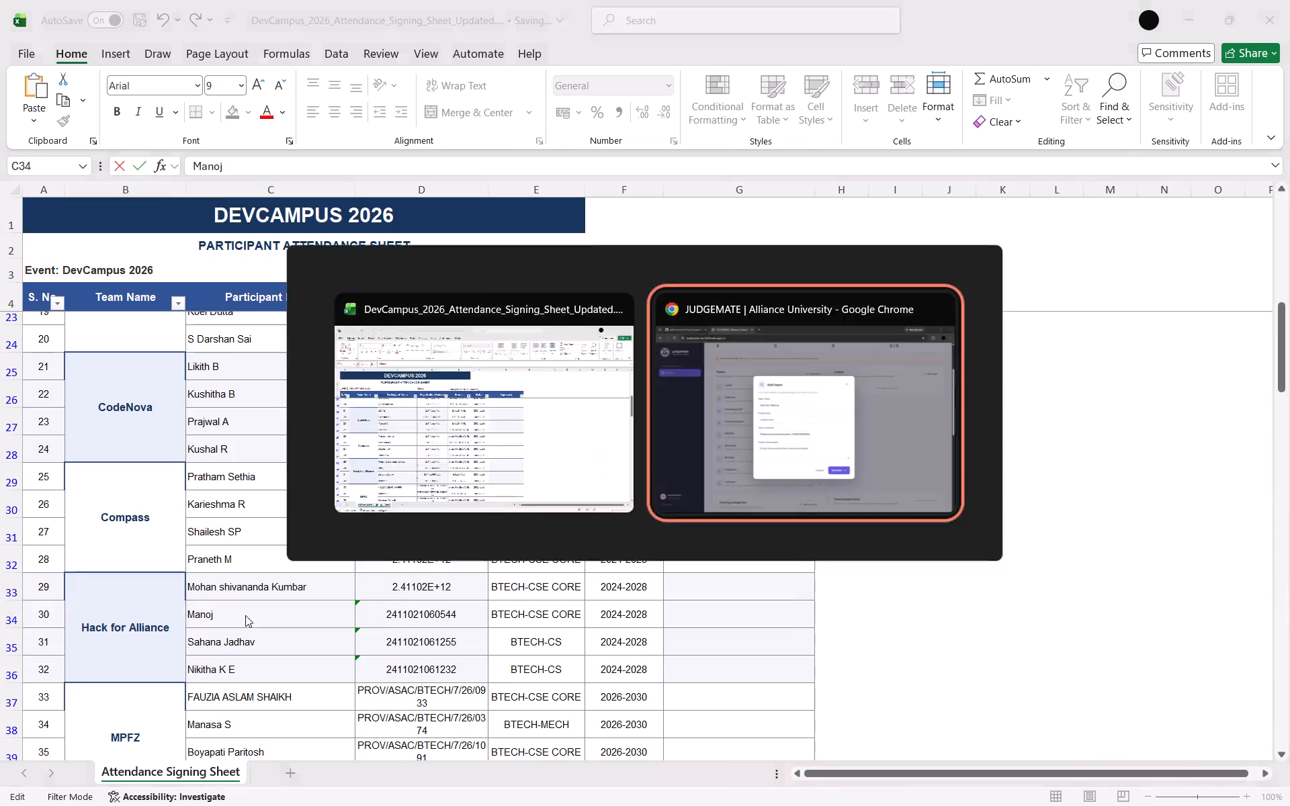
{"action": "key", "text": "ctrl+v"}
{"action": "key", "text": "minus"}
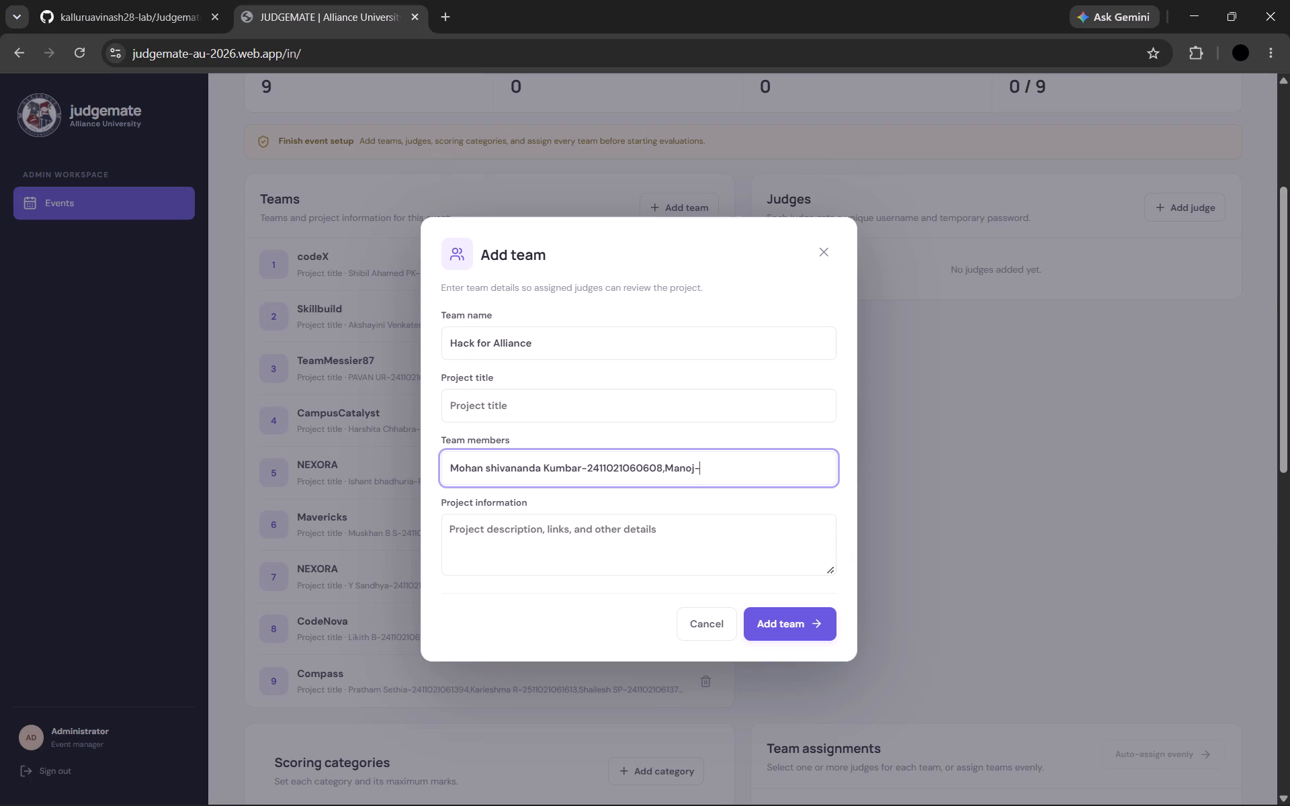
{"action": "key", "text": "alt+Tab"}
{"action": "double_click", "coordinate": [443, 627]}
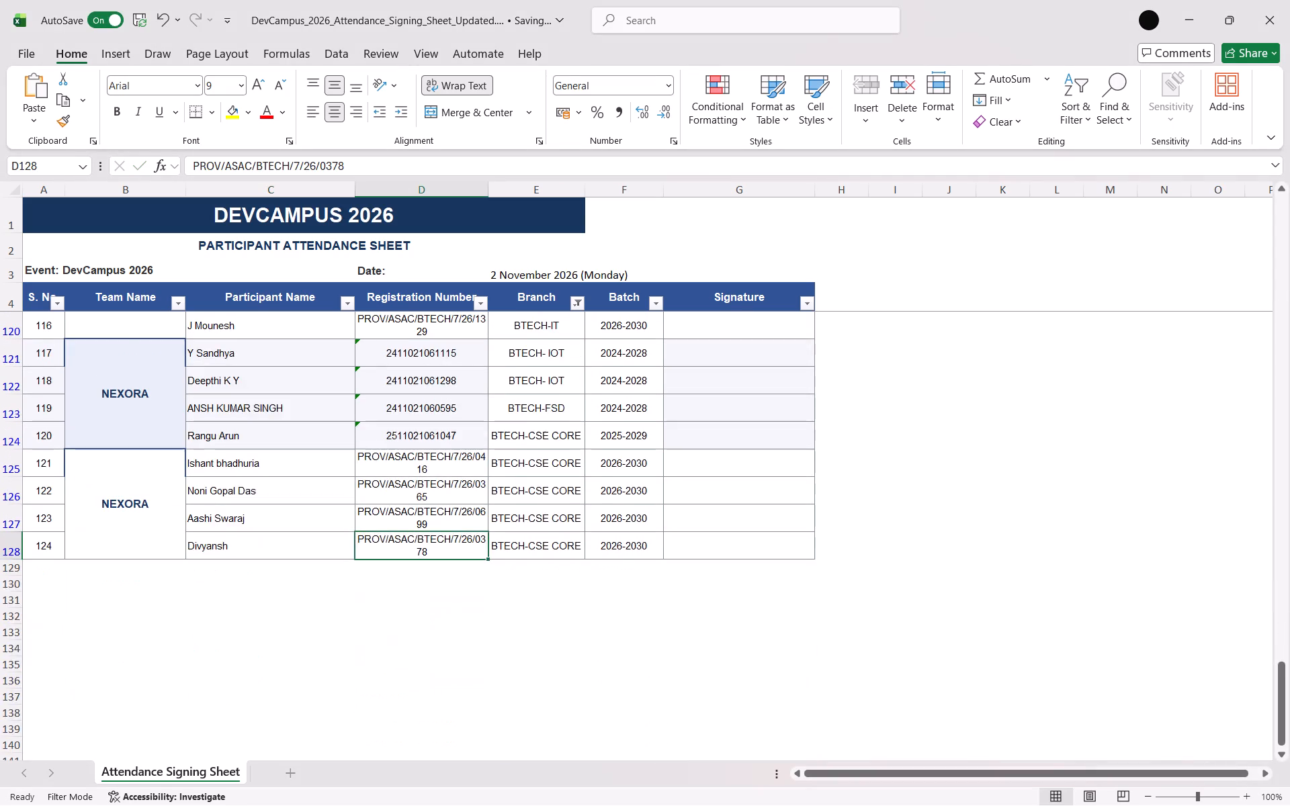
{"action": "scroll", "coordinate": [443, 626], "scroll_direction": "up", "scroll_amount": 11}
{"action": "scroll", "coordinate": [422, 512], "scroll_direction": "up", "scroll_amount": 14}
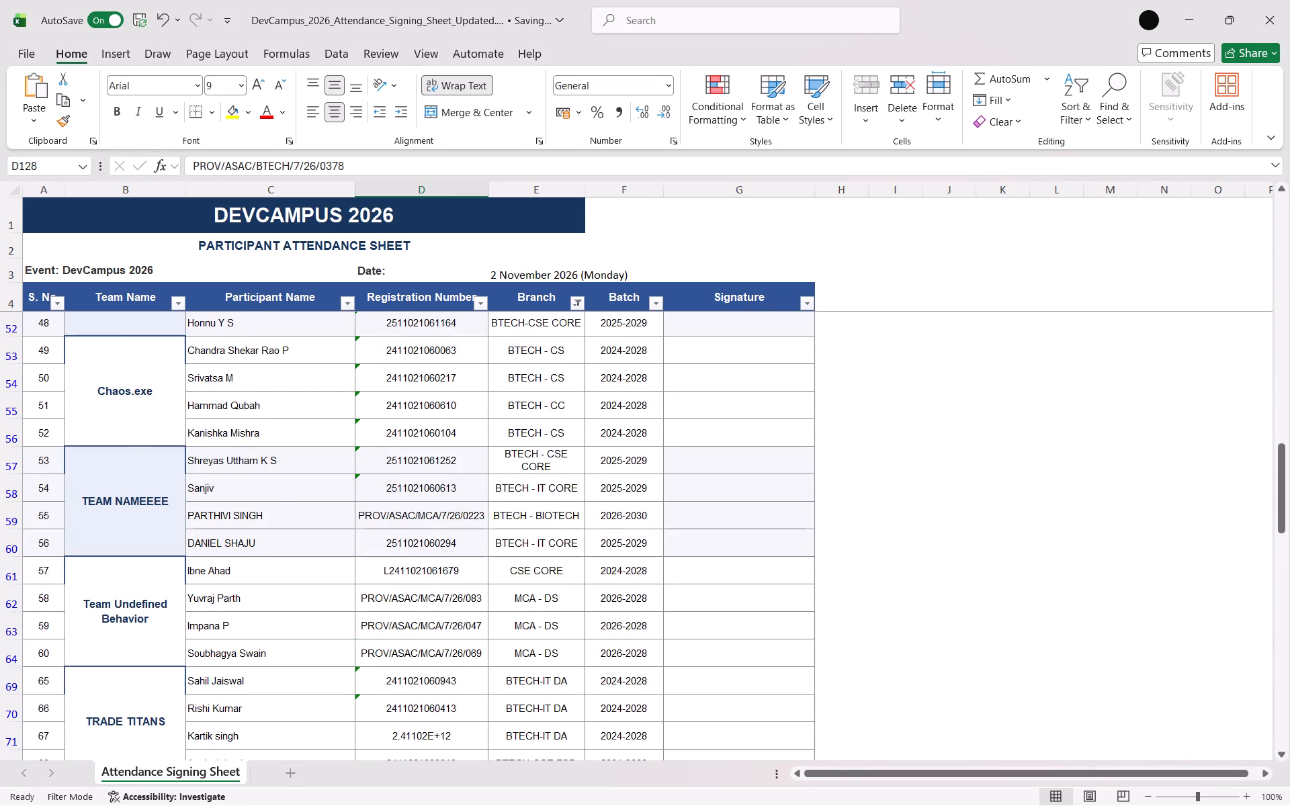
{"action": "scroll", "coordinate": [396, 498], "scroll_direction": "up", "scroll_amount": 6}
{"action": "scroll", "coordinate": [198, 516], "scroll_direction": "up", "scroll_amount": 7}
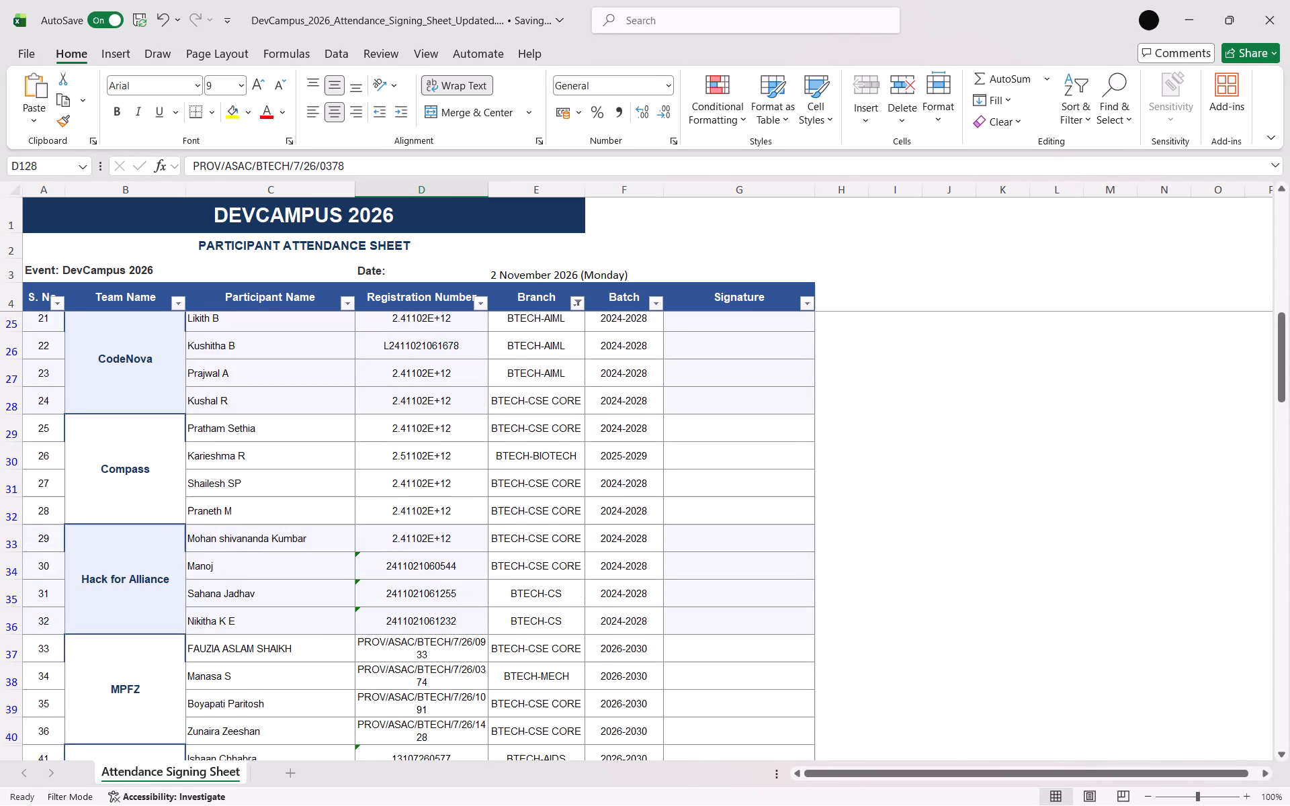
{"action": "double_click", "coordinate": [433, 557]}
{"action": "double_click", "coordinate": [433, 564]}
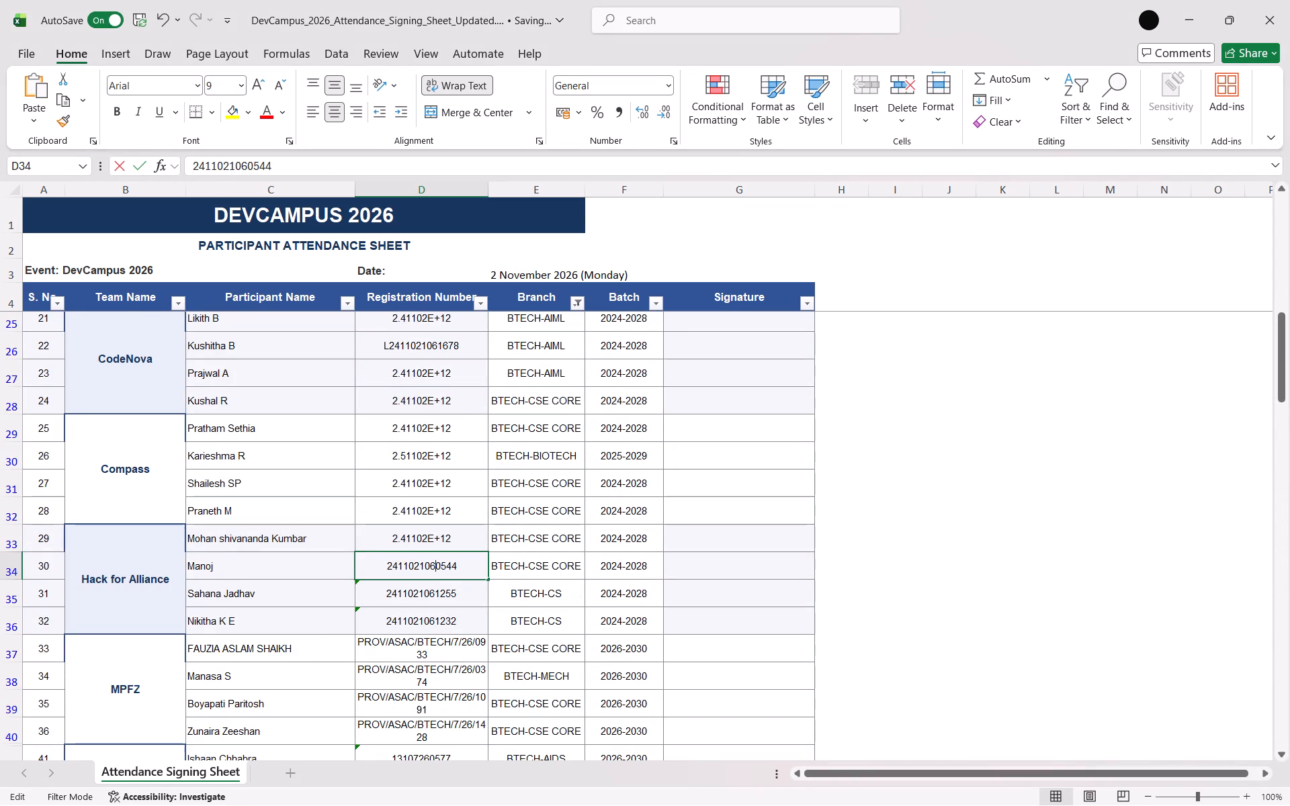
{"action": "key", "text": "ctrl+a"}
{"action": "key", "text": "ctrl+c"}
{"action": "key", "text": "alt+Tab"}
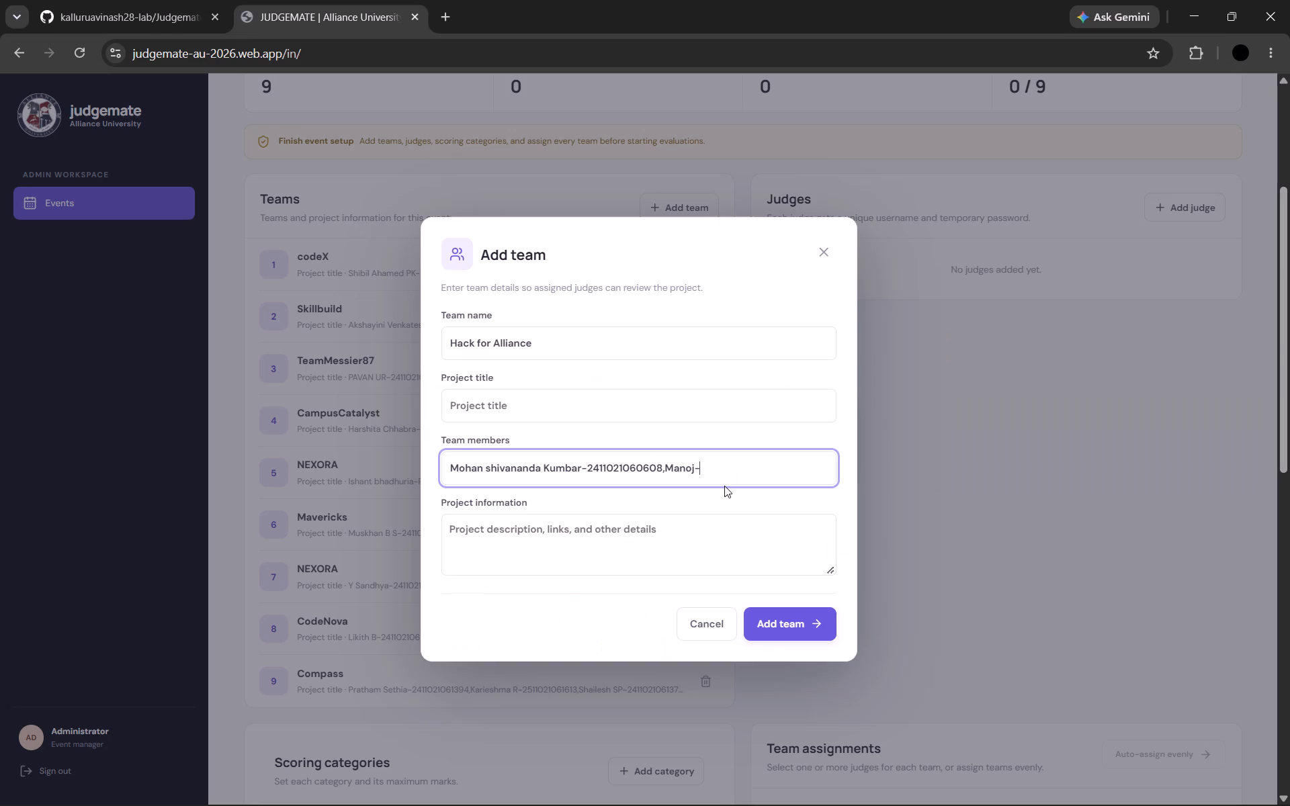
{"action": "key", "text": "ctrl+v"}
{"action": "key", "text": "comma"}
Append Hack for Alliance's third member from the Excel sheet to Team members as name-registration number, followed by a comma.
{"action": "key", "text": "alt+Tab"}
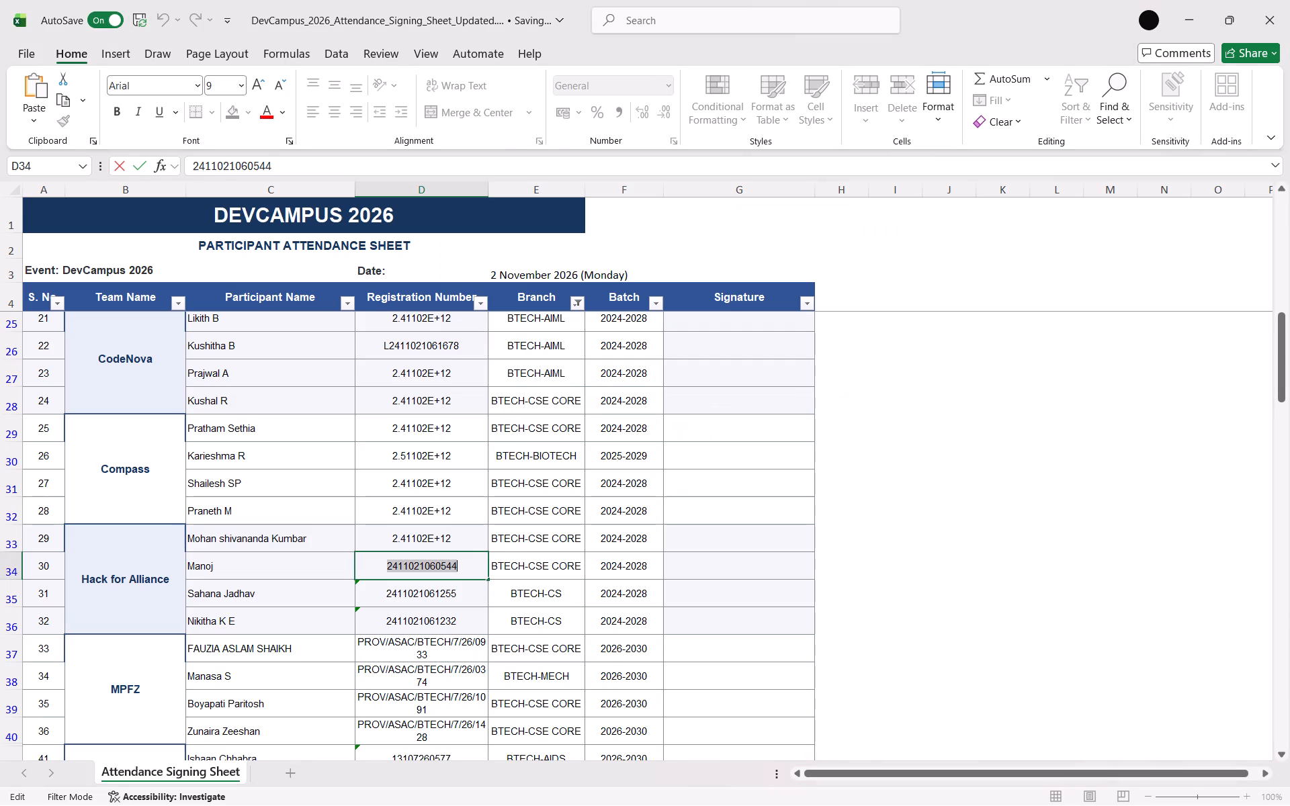
{"action": "double_click", "coordinate": [280, 590]}
{"action": "key", "text": "ctrl+a"}
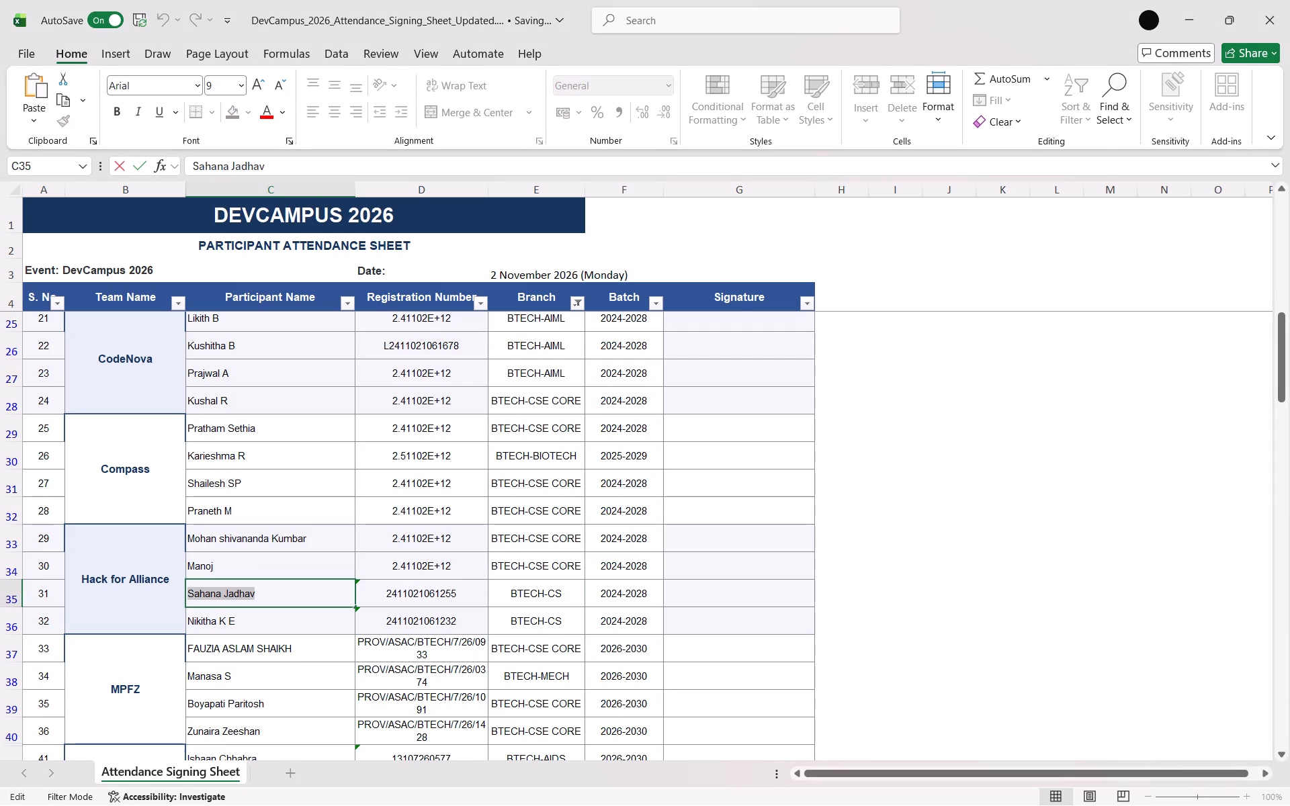
{"action": "key", "text": "ctrl+c"}
{"action": "key", "text": "alt+Tab"}
{"action": "key", "text": "ctrl+v"}
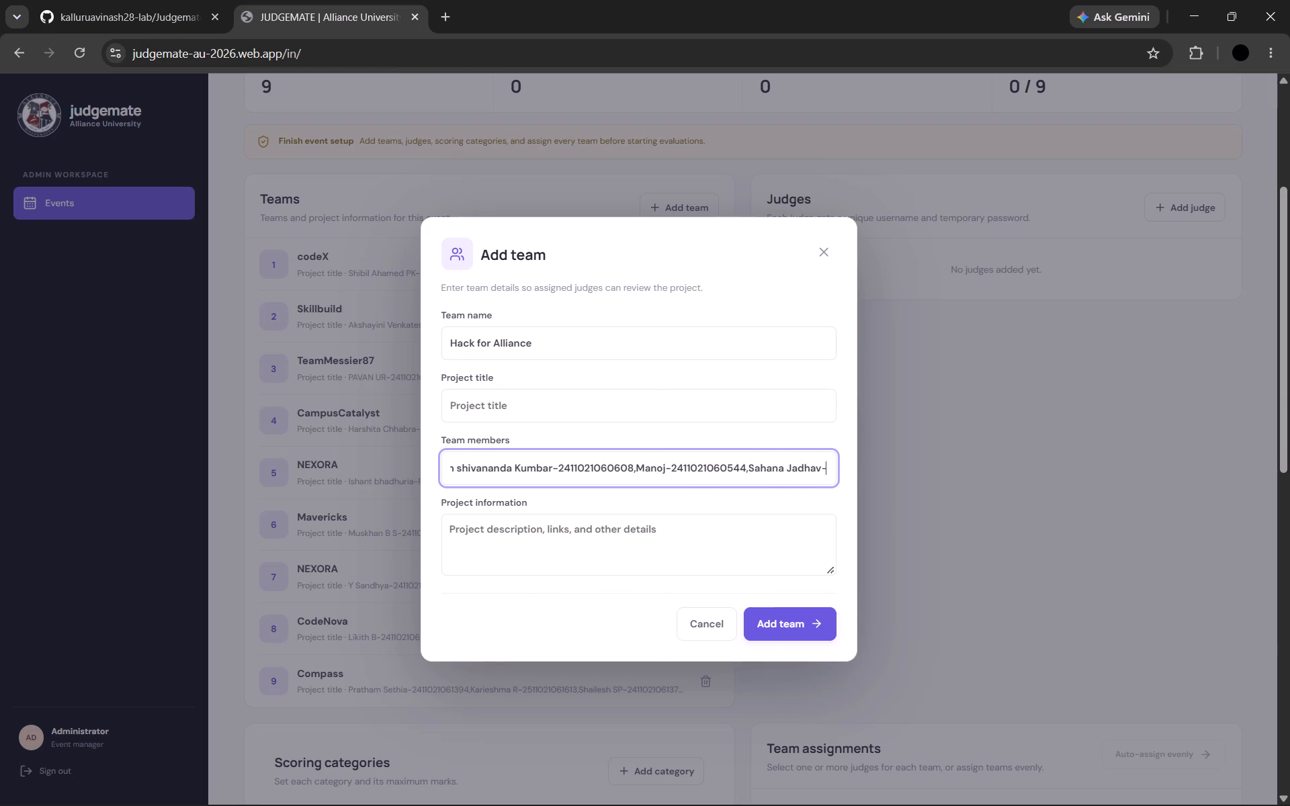
{"action": "key", "text": "minus"}
{"action": "key", "text": "alt+Tab"}
{"action": "double_click", "coordinate": [405, 601]}
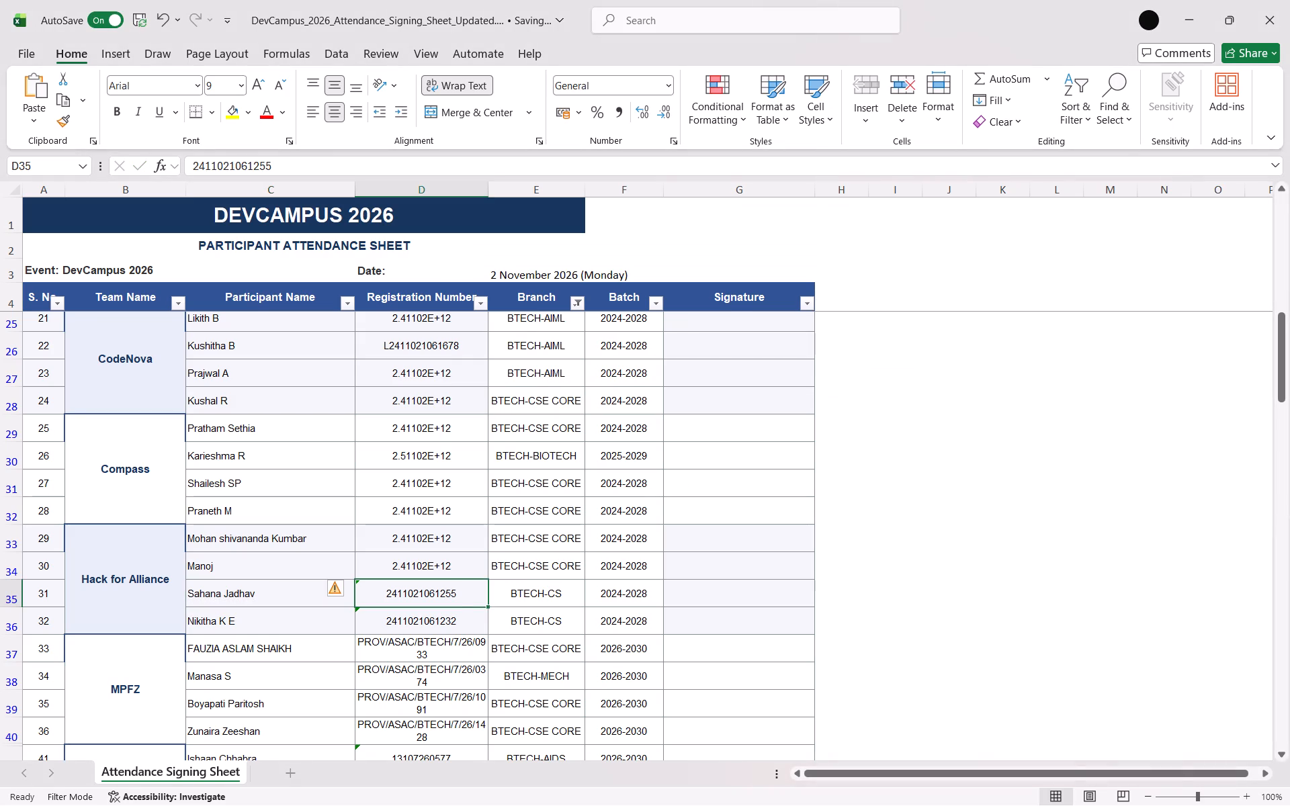
{"action": "double_click", "coordinate": [407, 598]}
{"action": "key", "text": "ctrl+a"}
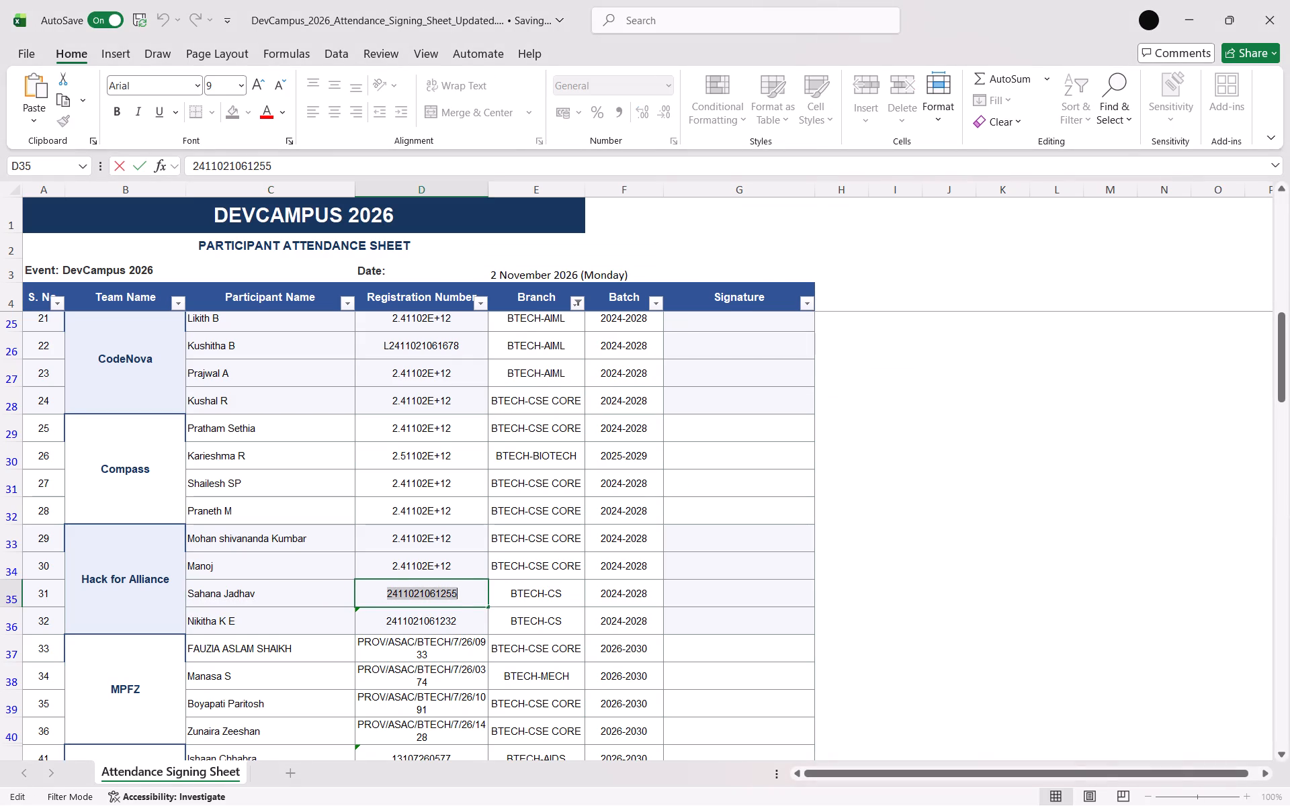
{"action": "key", "text": "ctrl+c"}
{"action": "key", "text": "alt+Tab"}
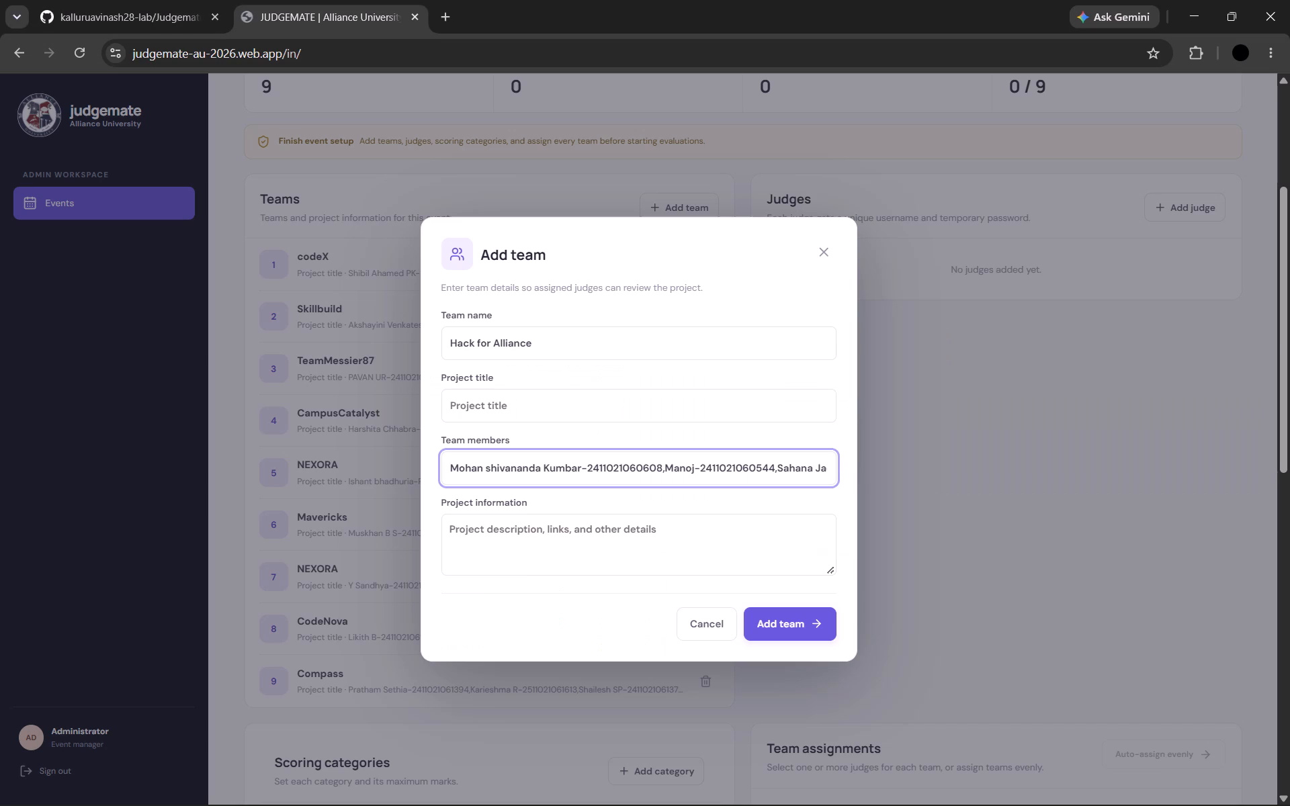
{"action": "key", "text": "ctrl+v"}
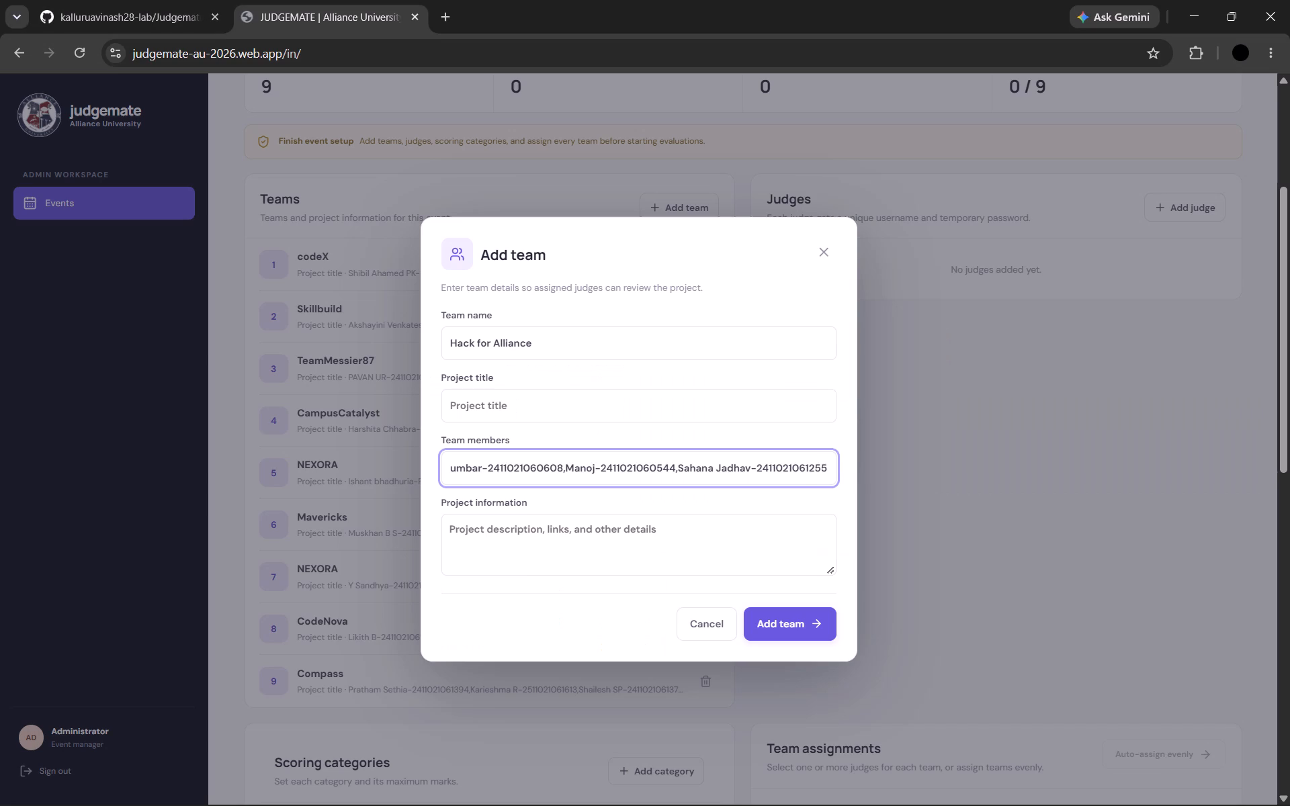
{"action": "key", "text": "comma"}
Append Hack for Alliance's fourth member from the Excel sheet to Team members as name-registration number.
{"action": "key", "text": "alt+Tab"}
{"action": "double_click", "coordinate": [235, 618]}
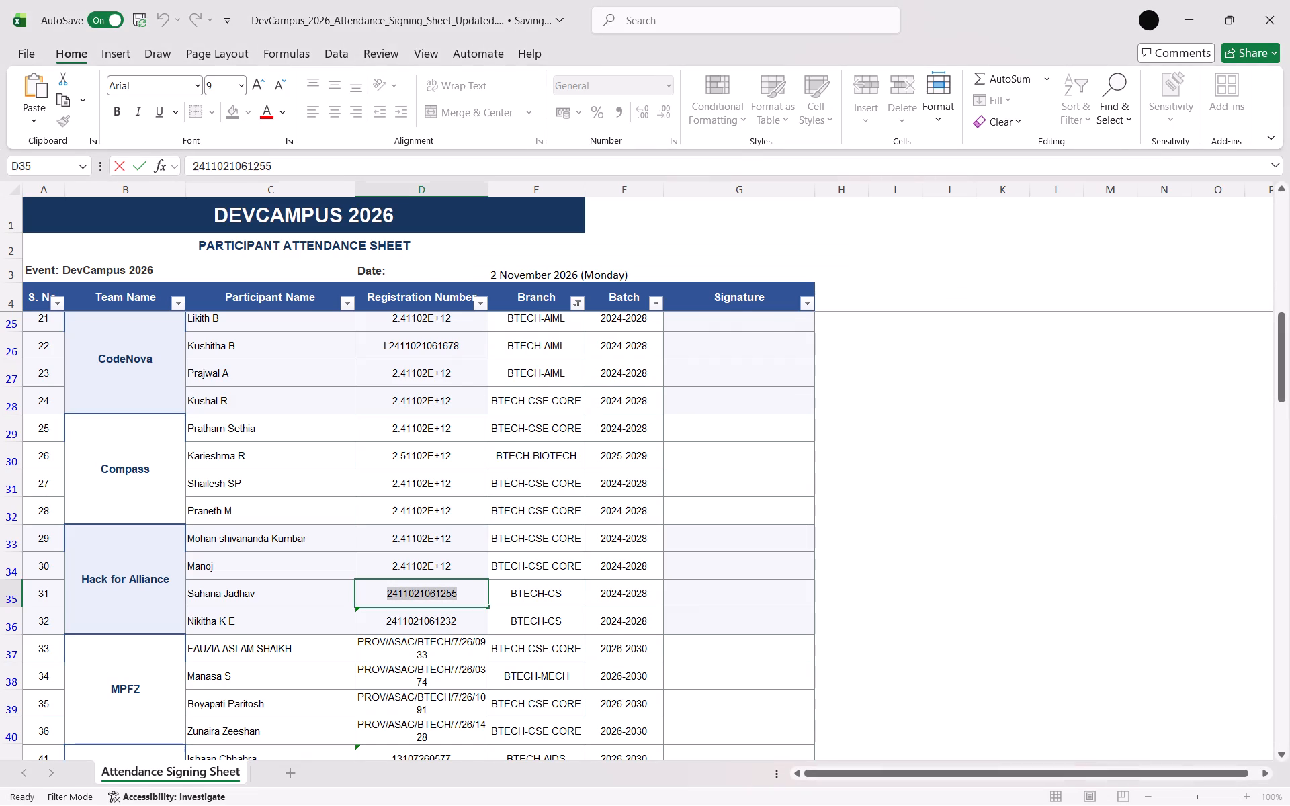
{"action": "key", "text": "ctrl+a"}
{"action": "key", "text": "ctrl+c"}
{"action": "key", "text": "alt+Tab"}
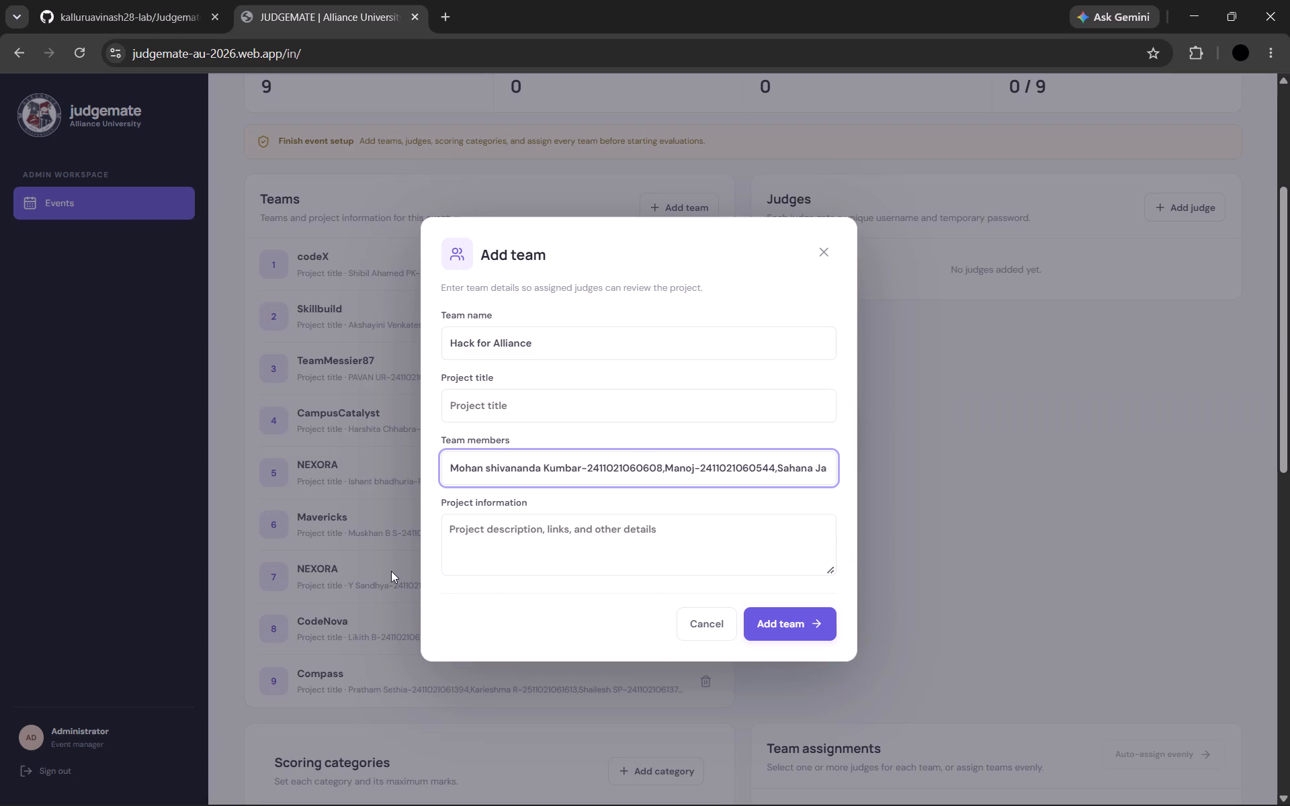
{"action": "key", "text": "ctrl+v"}
{"action": "key", "text": "equal"}
{"action": "key", "text": "BackSpace"}
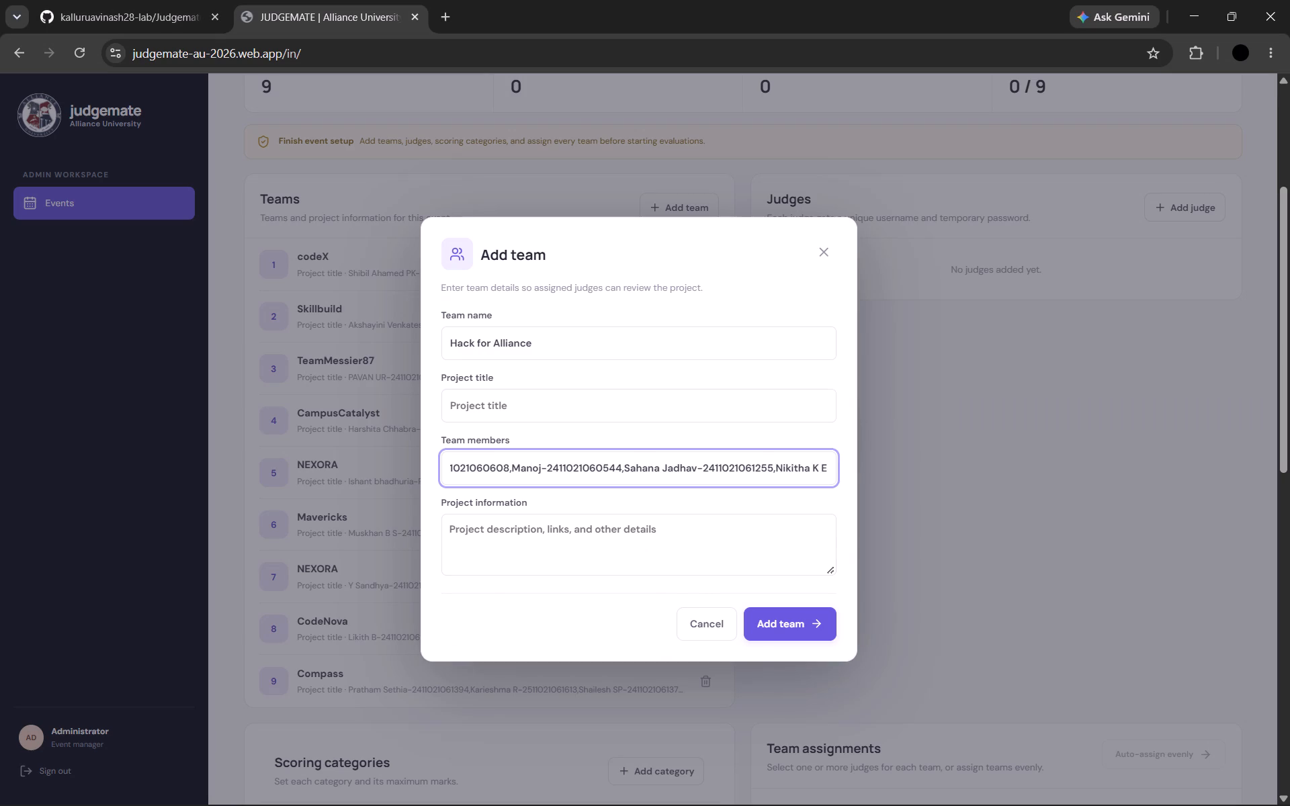
{"action": "key", "text": "minus"}
{"action": "key", "text": "alt+Tab"}
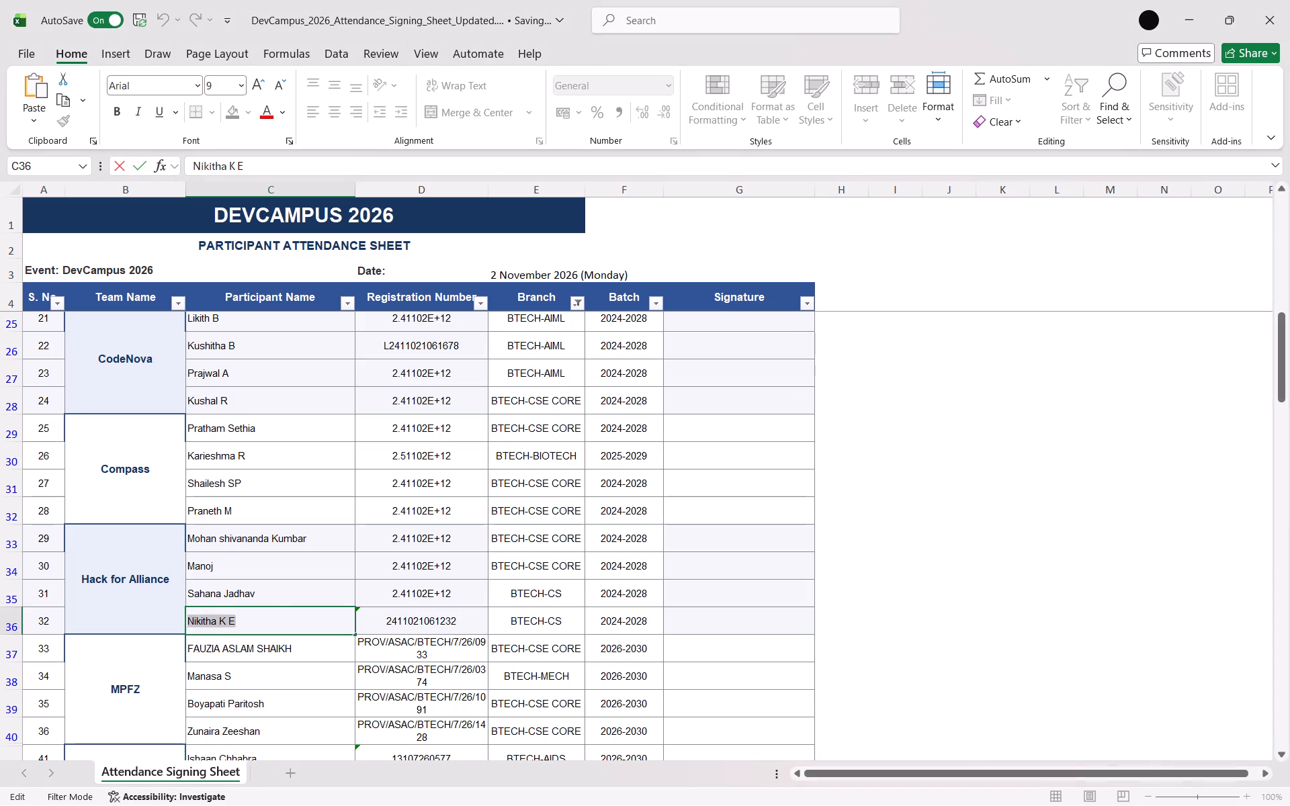
{"action": "double_click", "coordinate": [436, 625]}
{"action": "key", "text": "ctrl+a"}
{"action": "key", "text": "ctrl+c"}
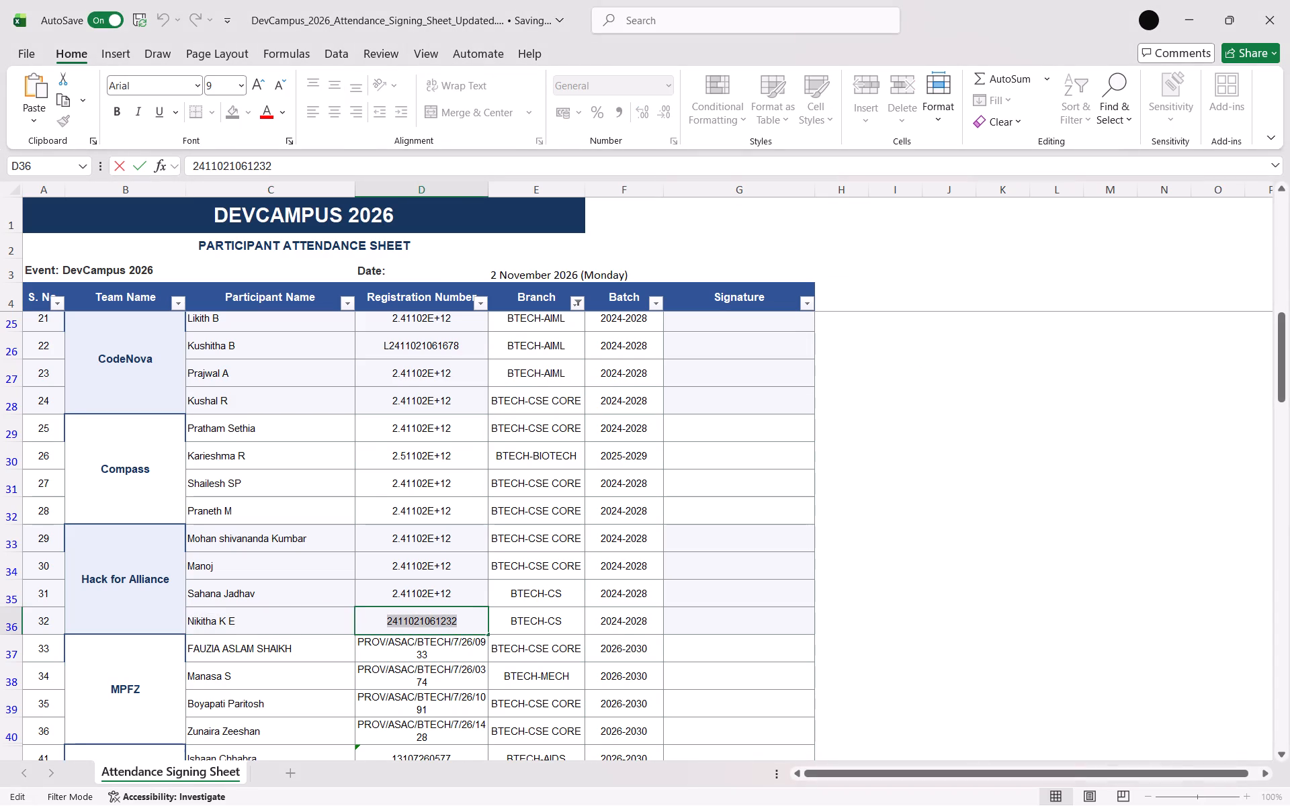
{"action": "key", "text": "alt+Tab"}
{"action": "key", "text": "ctrl+v"}
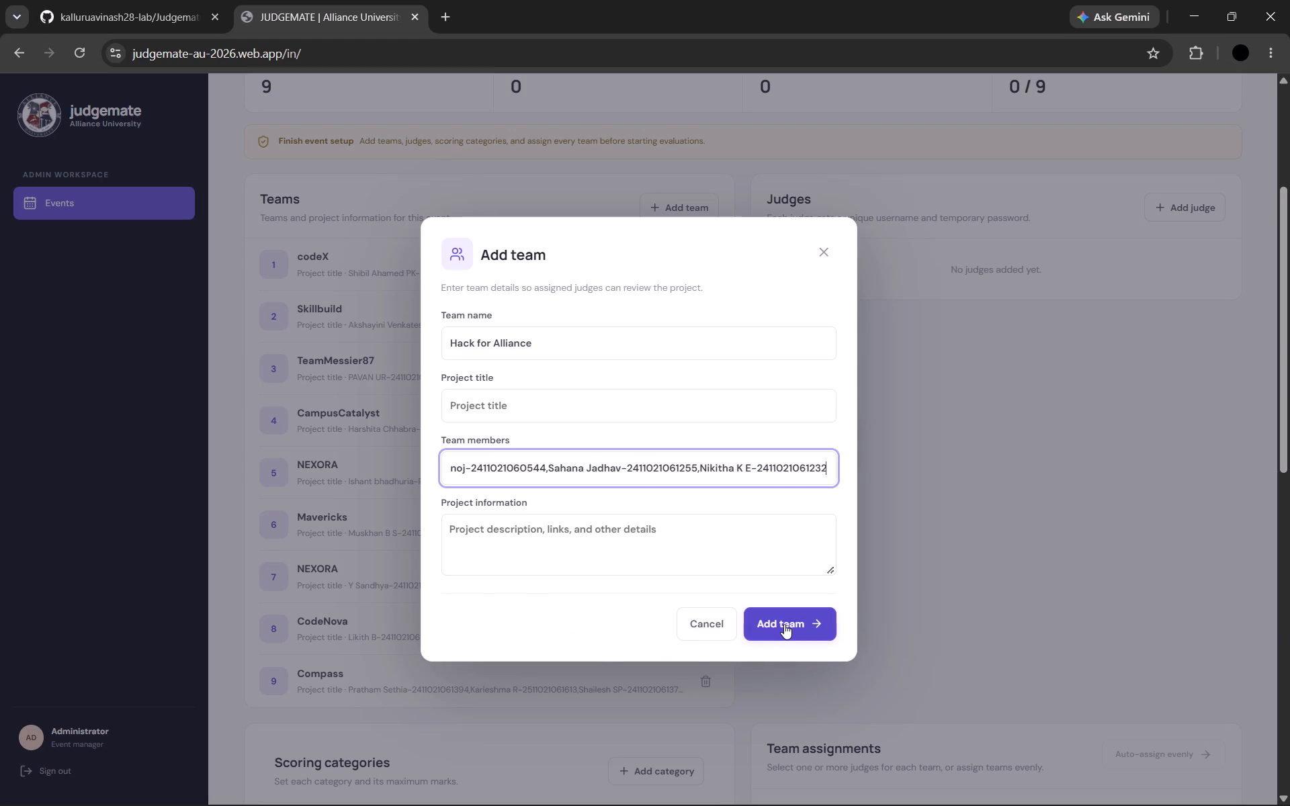
Submit the Hack for Alliance team to the JudgeMate event.
{"action": "left_click", "coordinate": [784, 621]}
Start another new team in the JudgeMate event and copy the team name MPFZ into it from the Excel sheet.
{"action": "scroll", "coordinate": [537, 577], "scroll_direction": "down", "scroll_amount": 1}
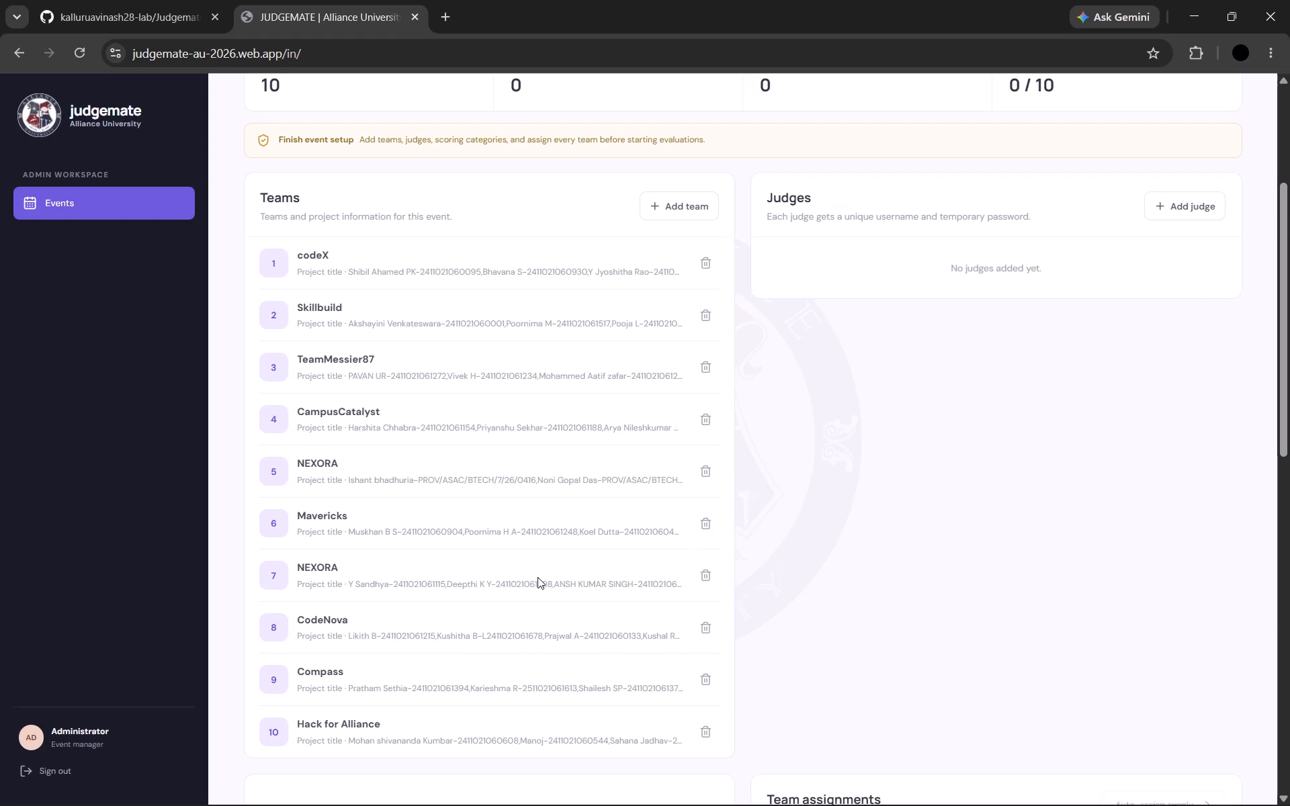
{"action": "scroll", "coordinate": [537, 577], "scroll_direction": "down", "scroll_amount": 1}
{"action": "scroll", "coordinate": [588, 708], "scroll_direction": "up", "scroll_amount": 4}
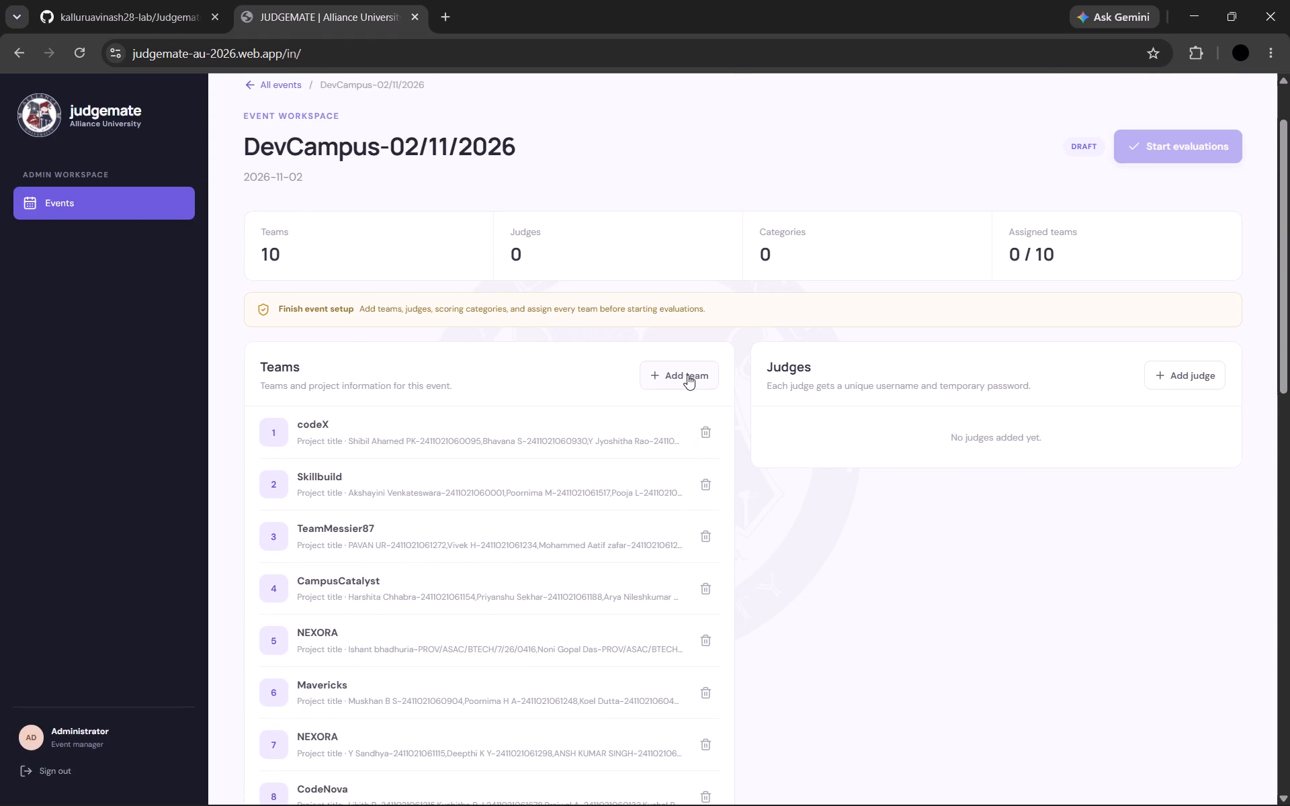
{"action": "left_click", "coordinate": [687, 374]}
{"action": "key", "text": "alt+Tab"}
{"action": "scroll", "coordinate": [150, 570], "scroll_direction": "down", "scroll_amount": 1}
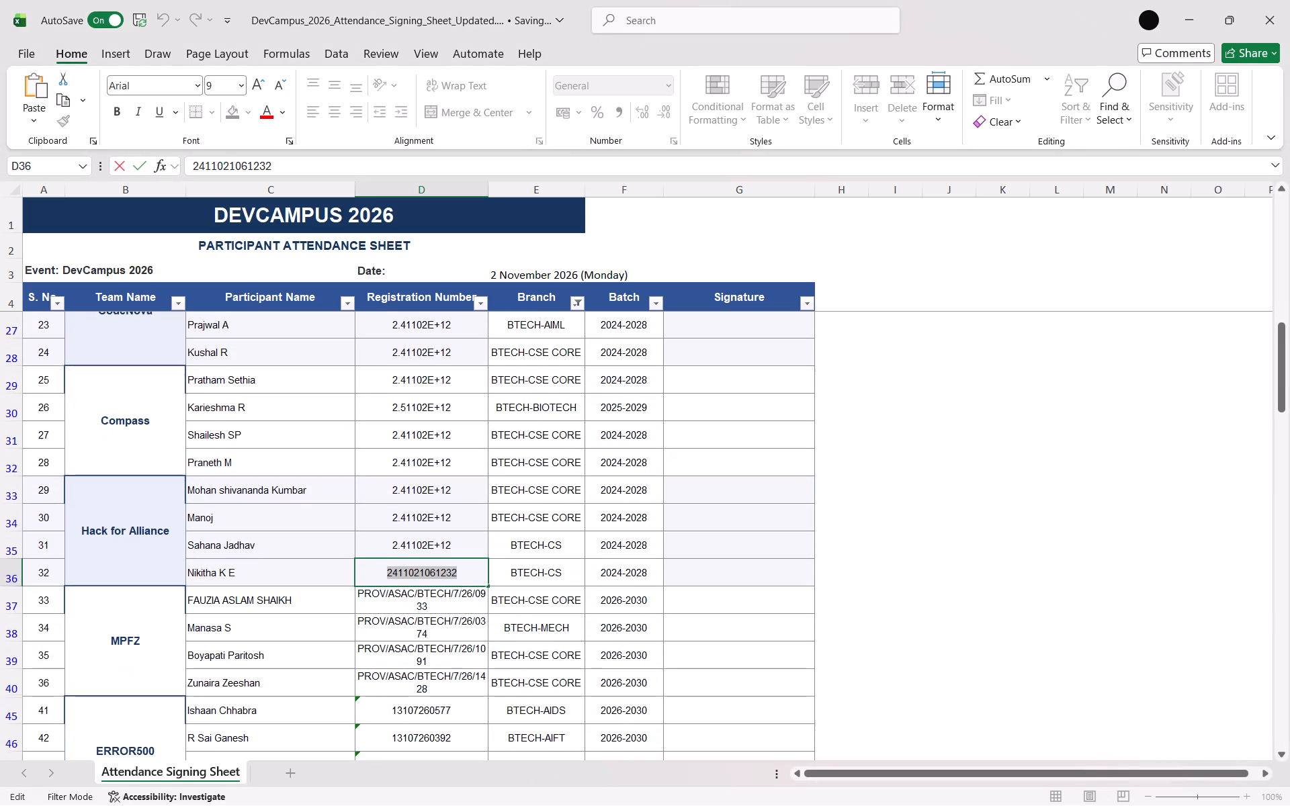
{"action": "double_click", "coordinate": [110, 617]}
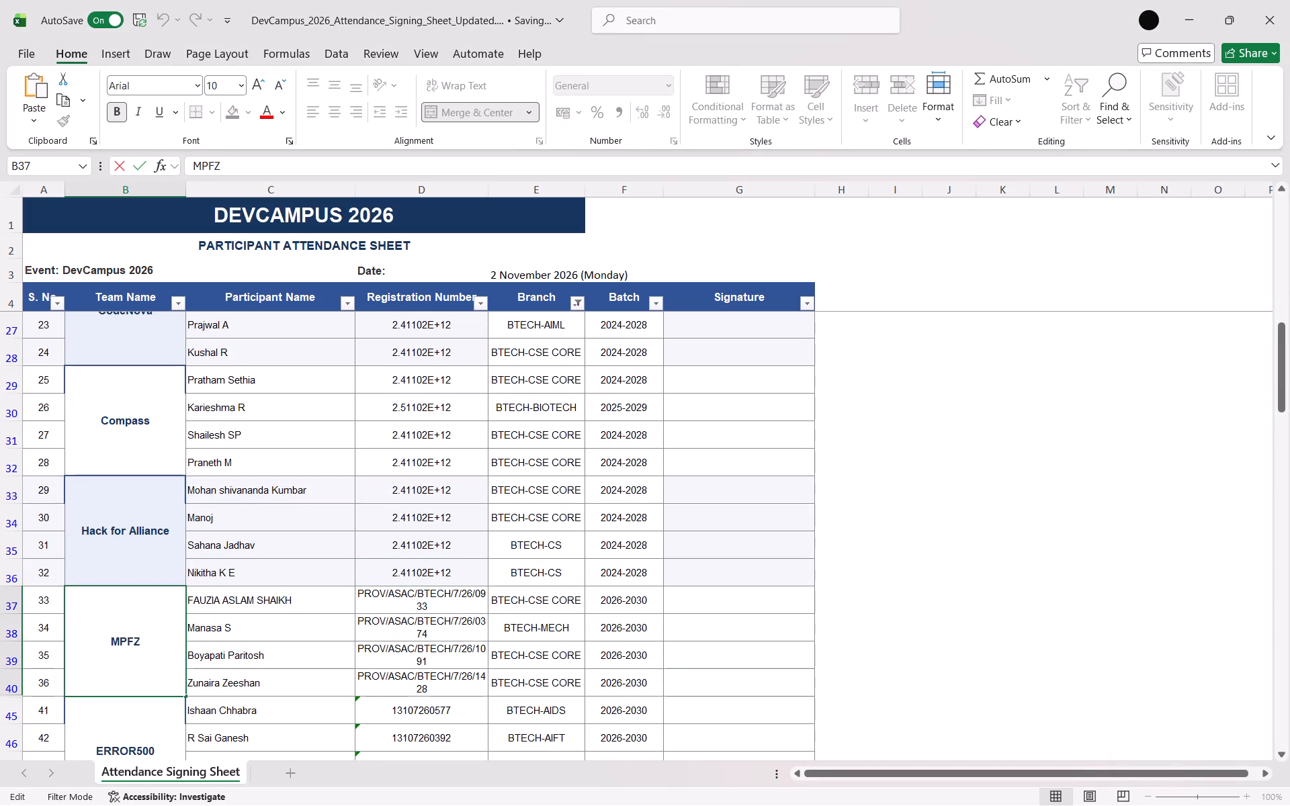
{"action": "key", "text": "ctrl+a"}
{"action": "key", "text": "ctrl+c"}
{"action": "key", "text": "alt+Tab"}
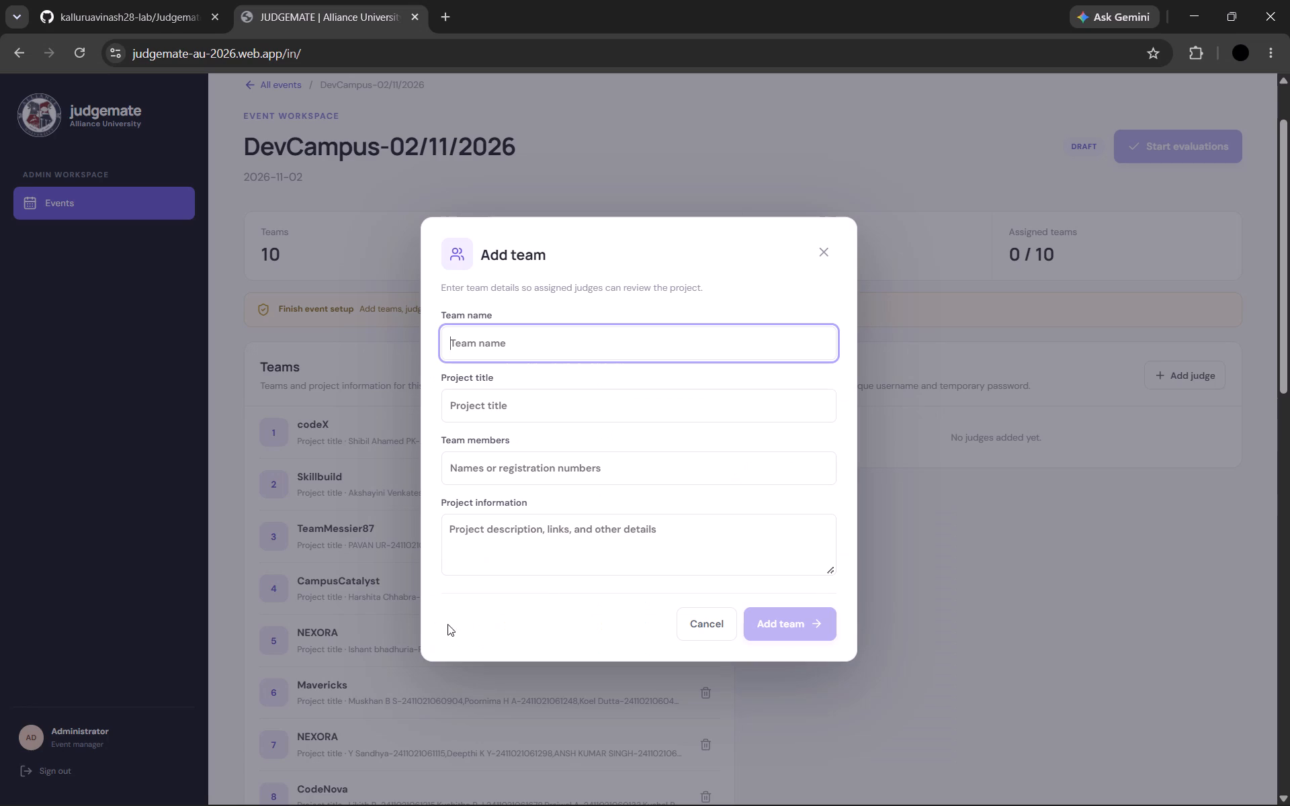
{"action": "key", "text": "ctrl+v"}
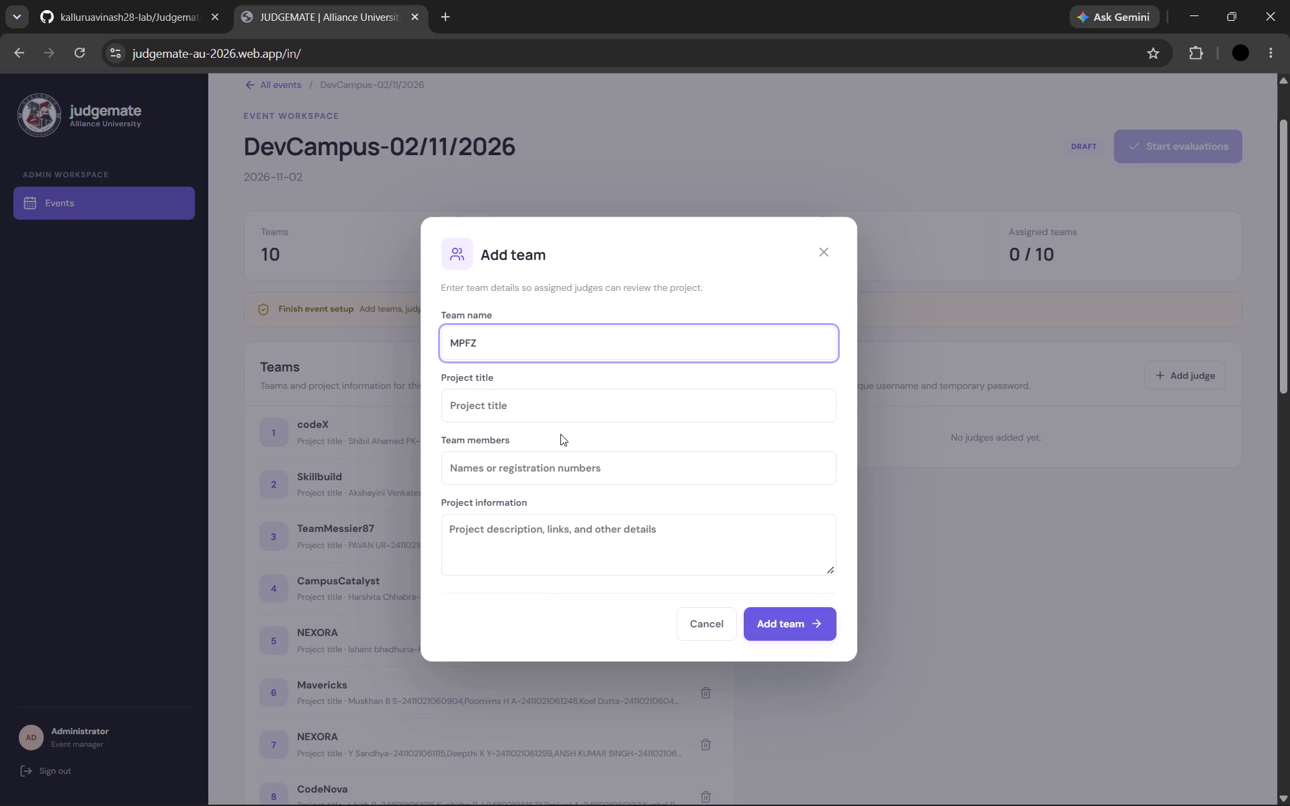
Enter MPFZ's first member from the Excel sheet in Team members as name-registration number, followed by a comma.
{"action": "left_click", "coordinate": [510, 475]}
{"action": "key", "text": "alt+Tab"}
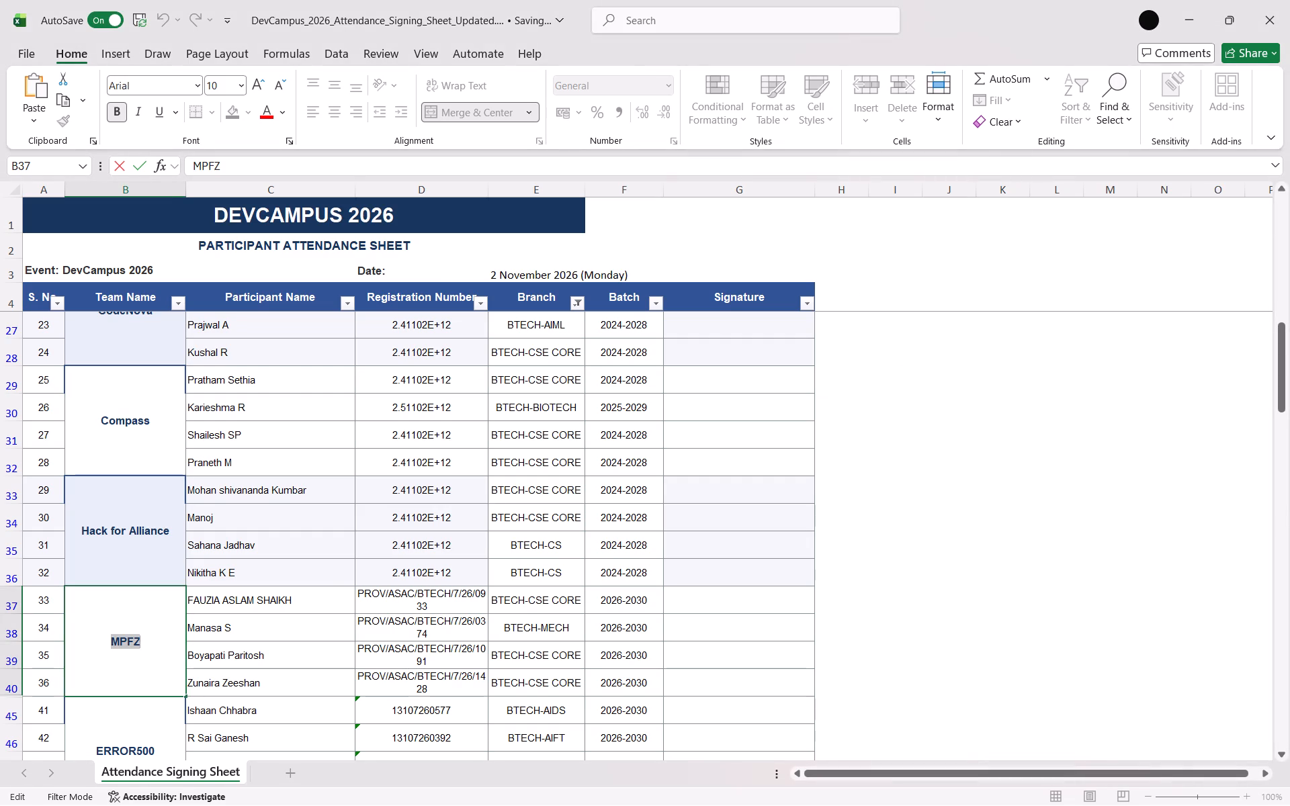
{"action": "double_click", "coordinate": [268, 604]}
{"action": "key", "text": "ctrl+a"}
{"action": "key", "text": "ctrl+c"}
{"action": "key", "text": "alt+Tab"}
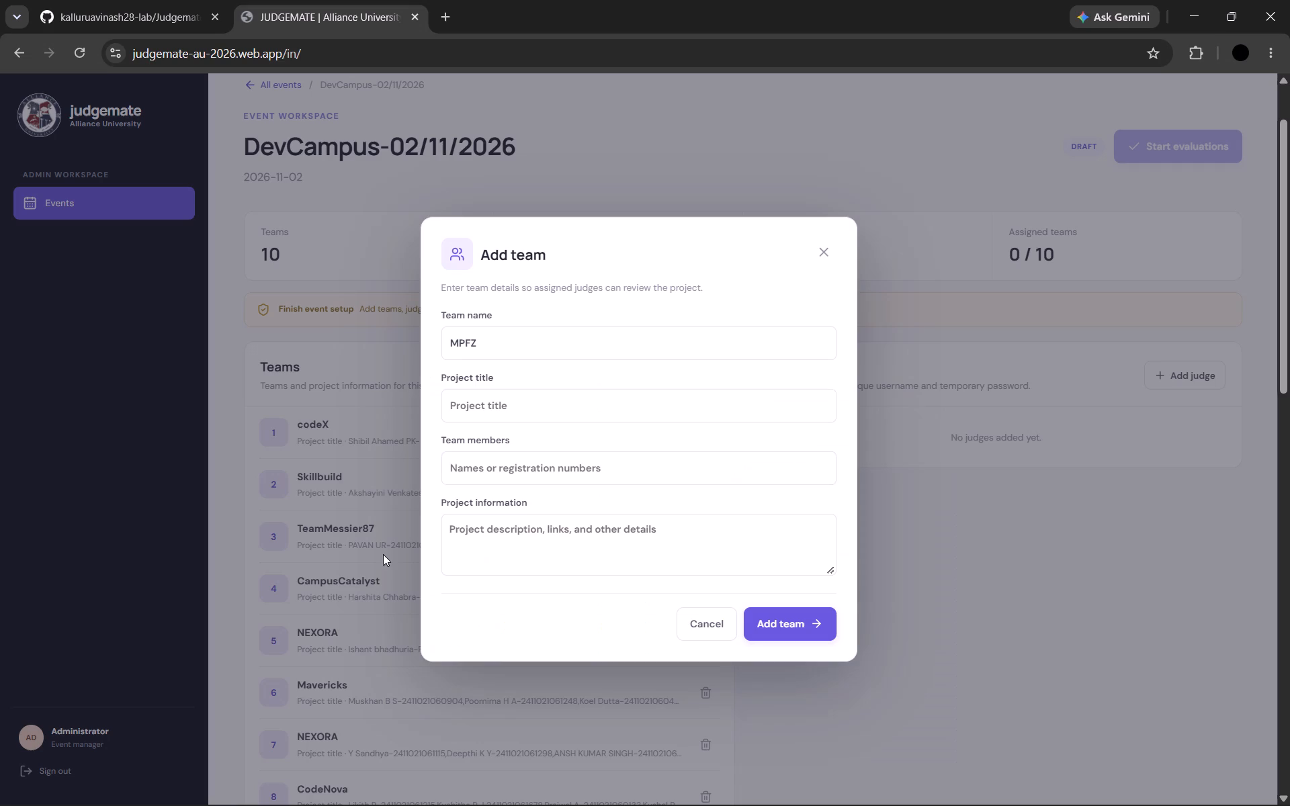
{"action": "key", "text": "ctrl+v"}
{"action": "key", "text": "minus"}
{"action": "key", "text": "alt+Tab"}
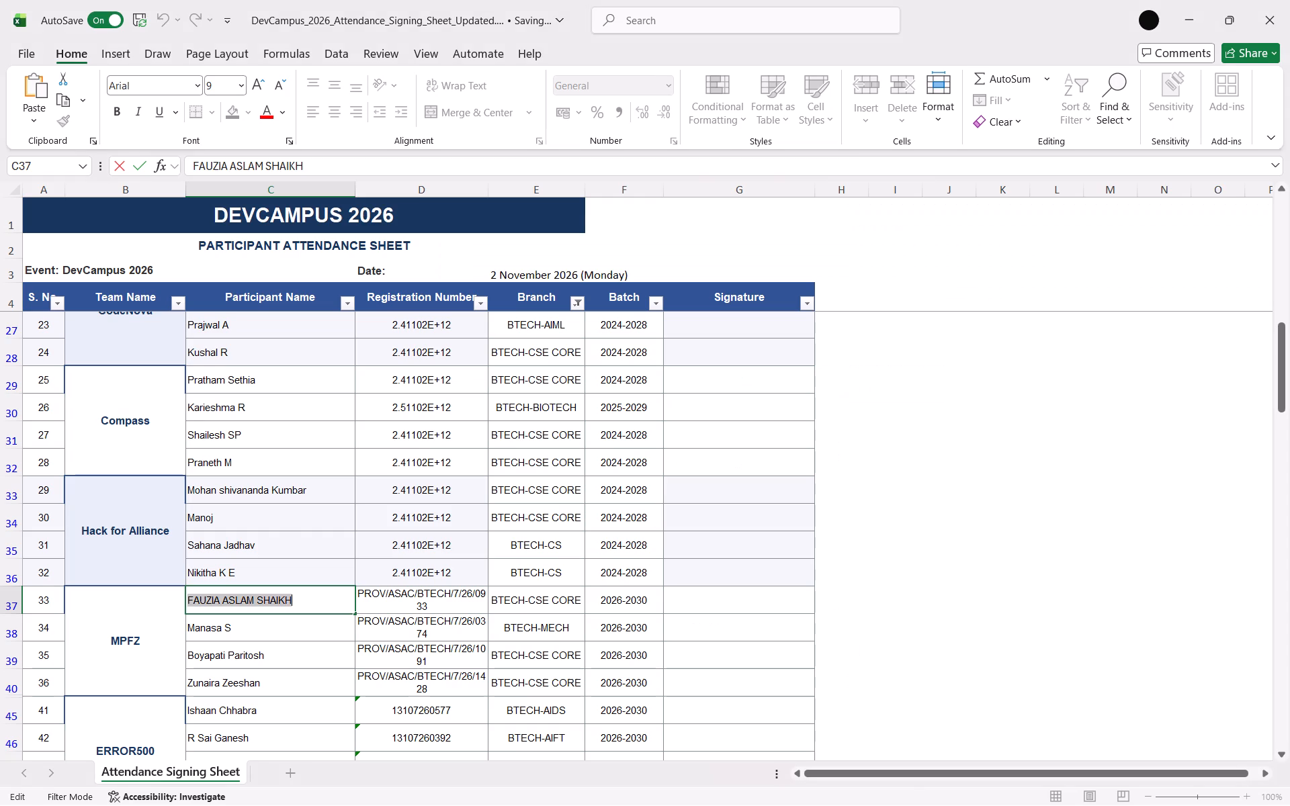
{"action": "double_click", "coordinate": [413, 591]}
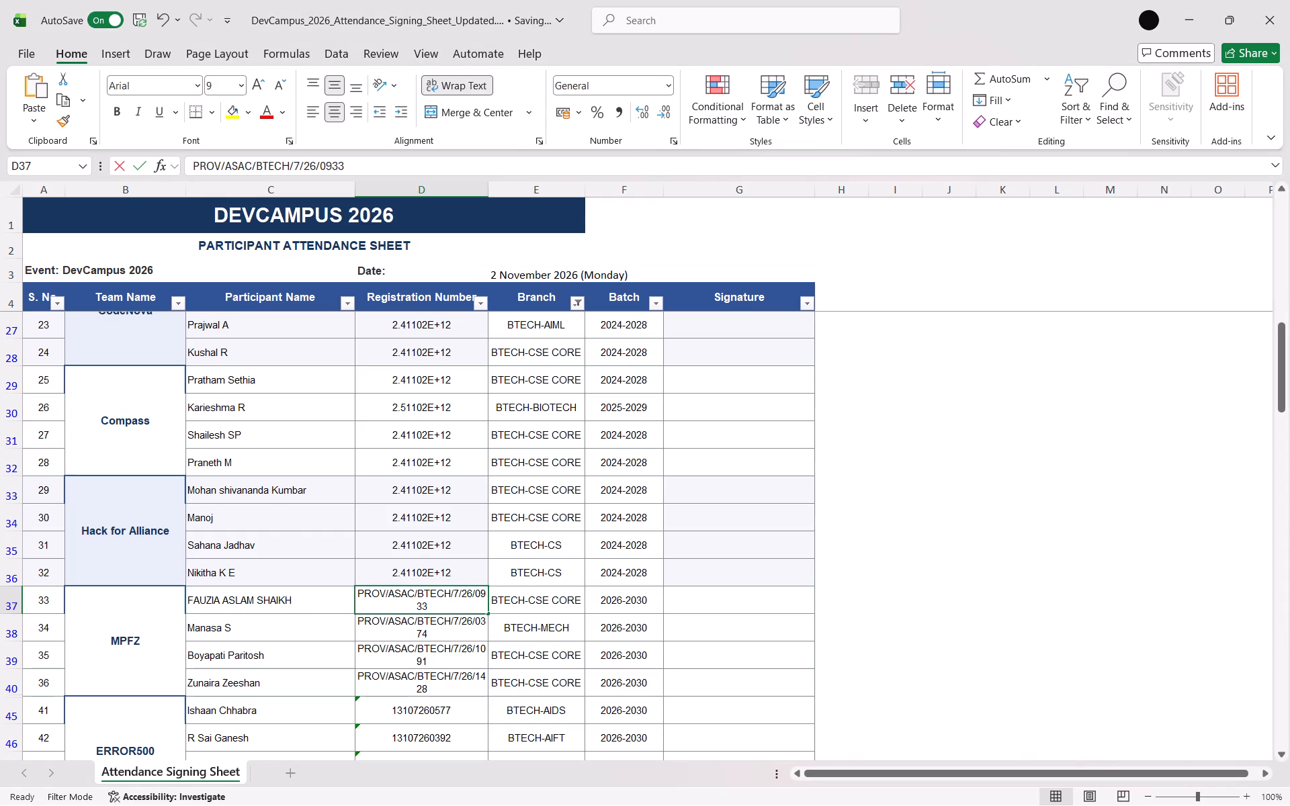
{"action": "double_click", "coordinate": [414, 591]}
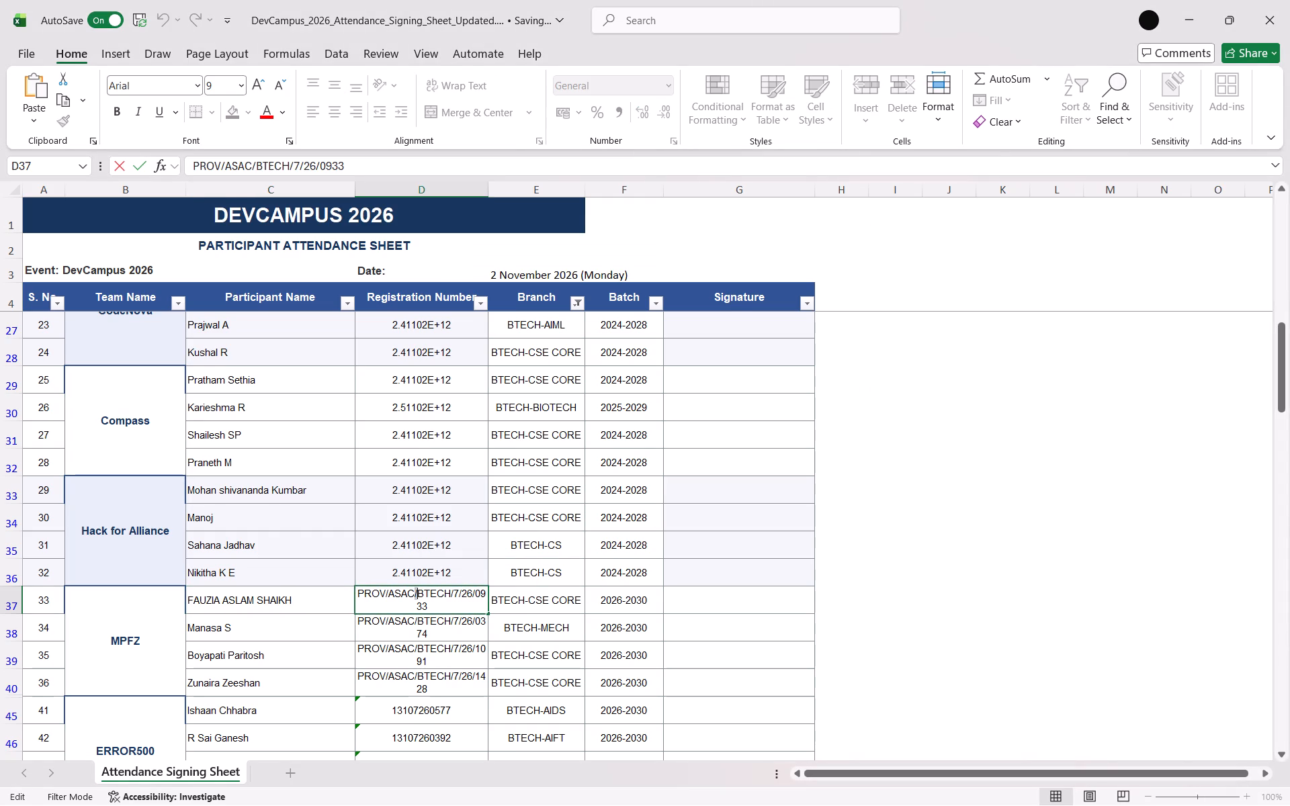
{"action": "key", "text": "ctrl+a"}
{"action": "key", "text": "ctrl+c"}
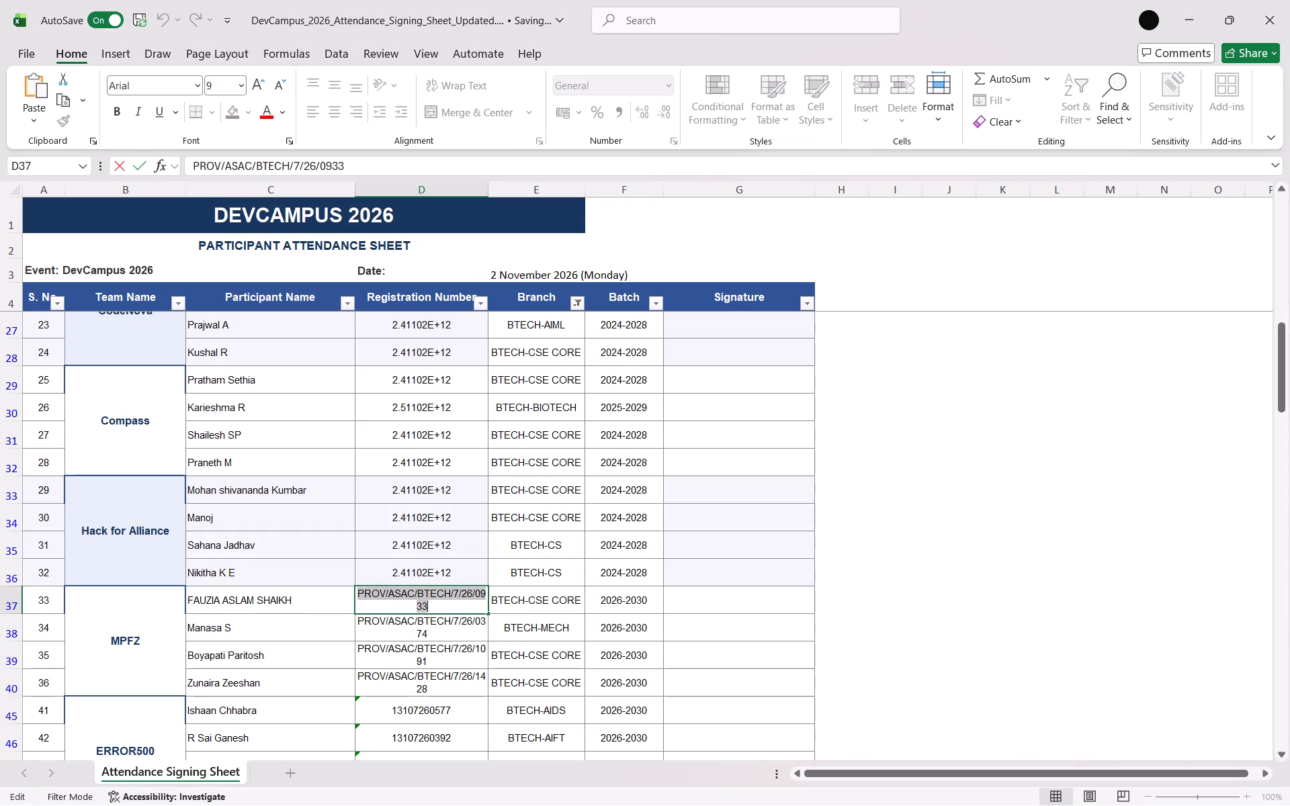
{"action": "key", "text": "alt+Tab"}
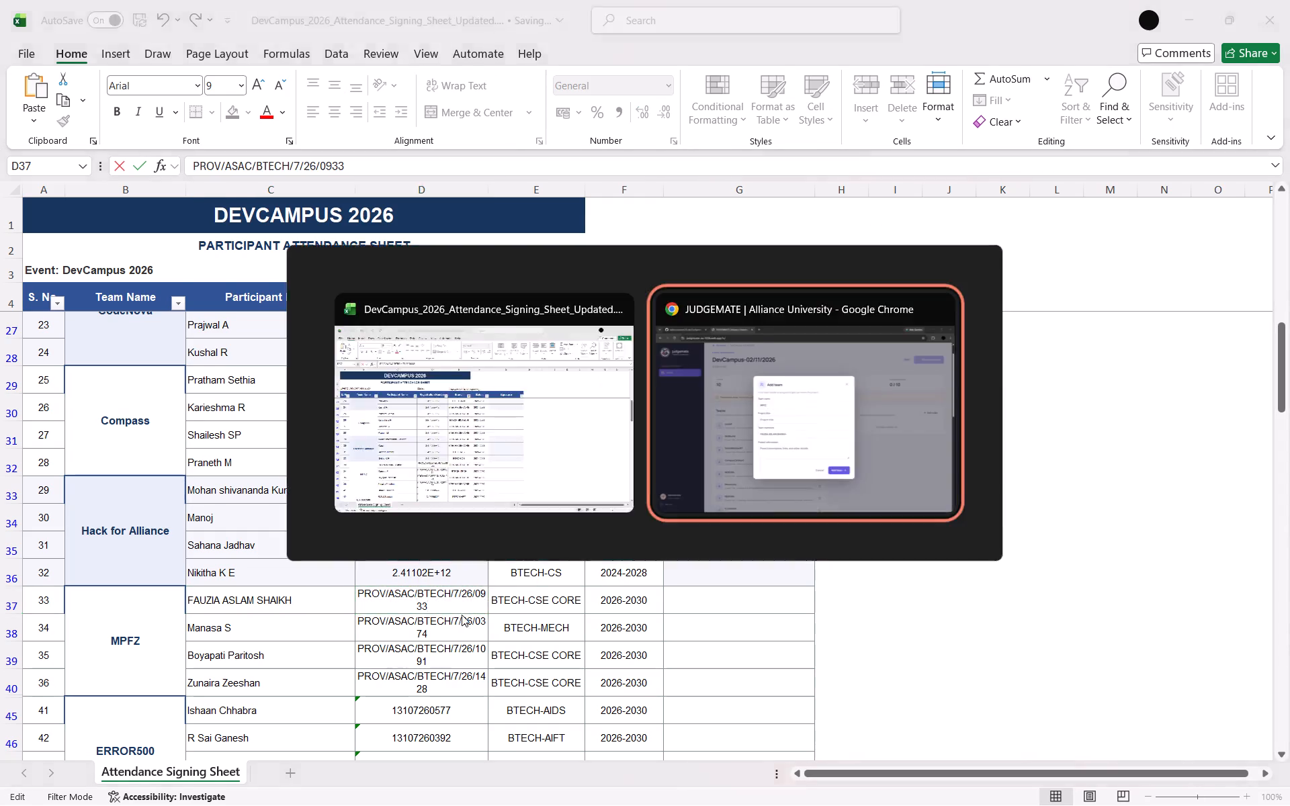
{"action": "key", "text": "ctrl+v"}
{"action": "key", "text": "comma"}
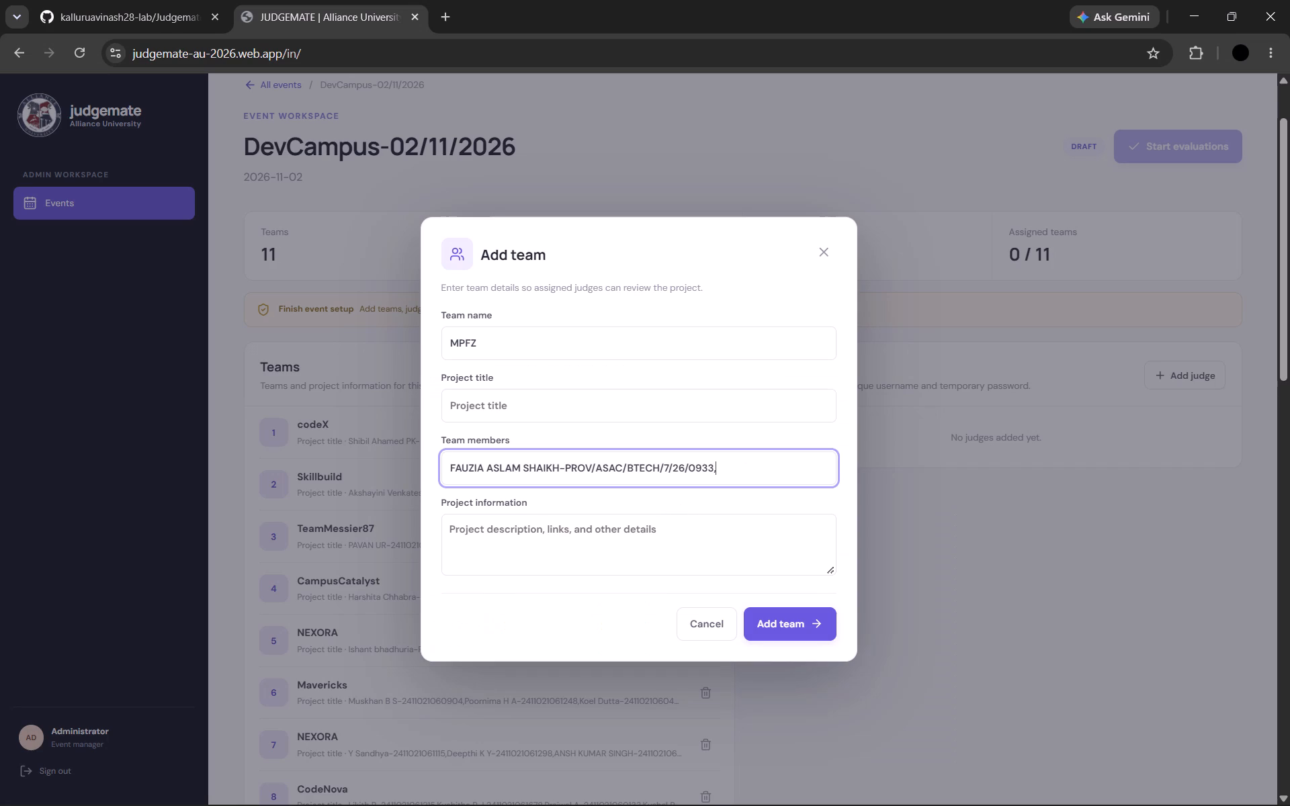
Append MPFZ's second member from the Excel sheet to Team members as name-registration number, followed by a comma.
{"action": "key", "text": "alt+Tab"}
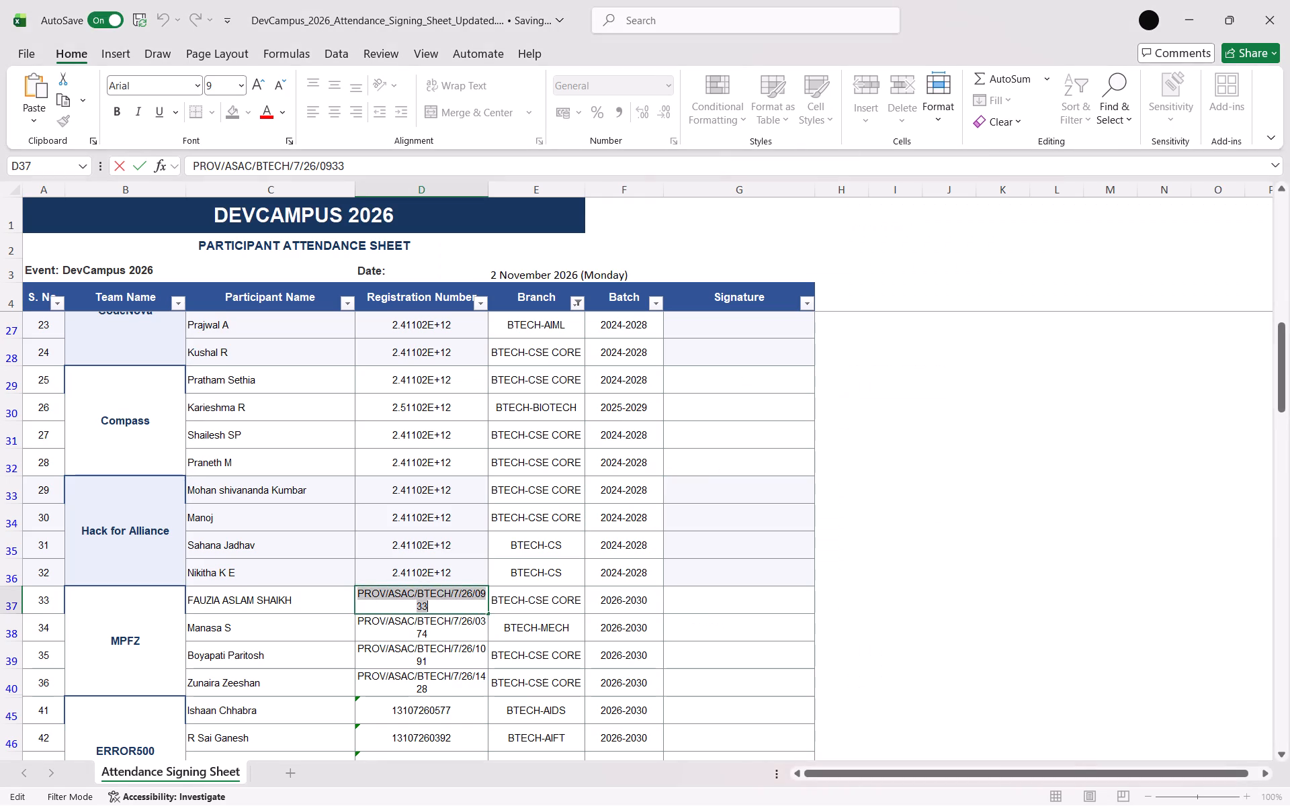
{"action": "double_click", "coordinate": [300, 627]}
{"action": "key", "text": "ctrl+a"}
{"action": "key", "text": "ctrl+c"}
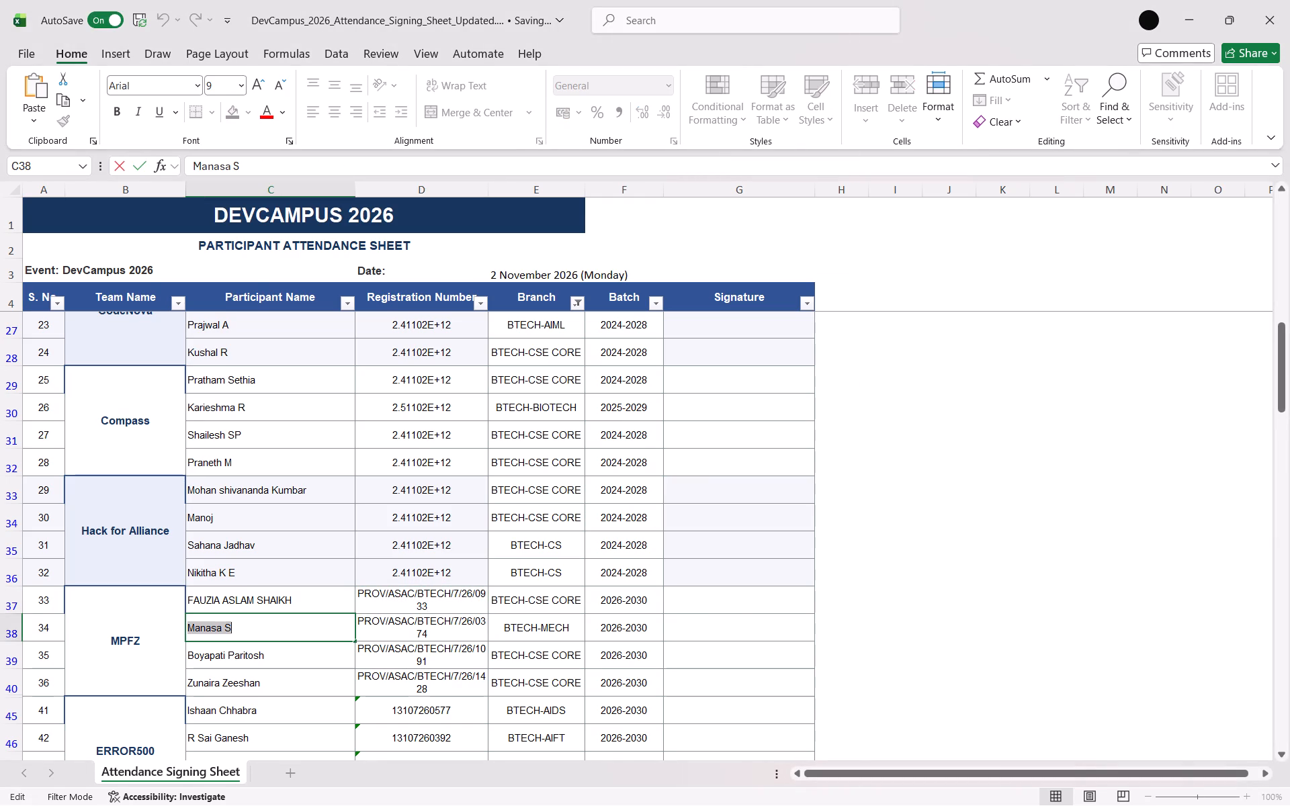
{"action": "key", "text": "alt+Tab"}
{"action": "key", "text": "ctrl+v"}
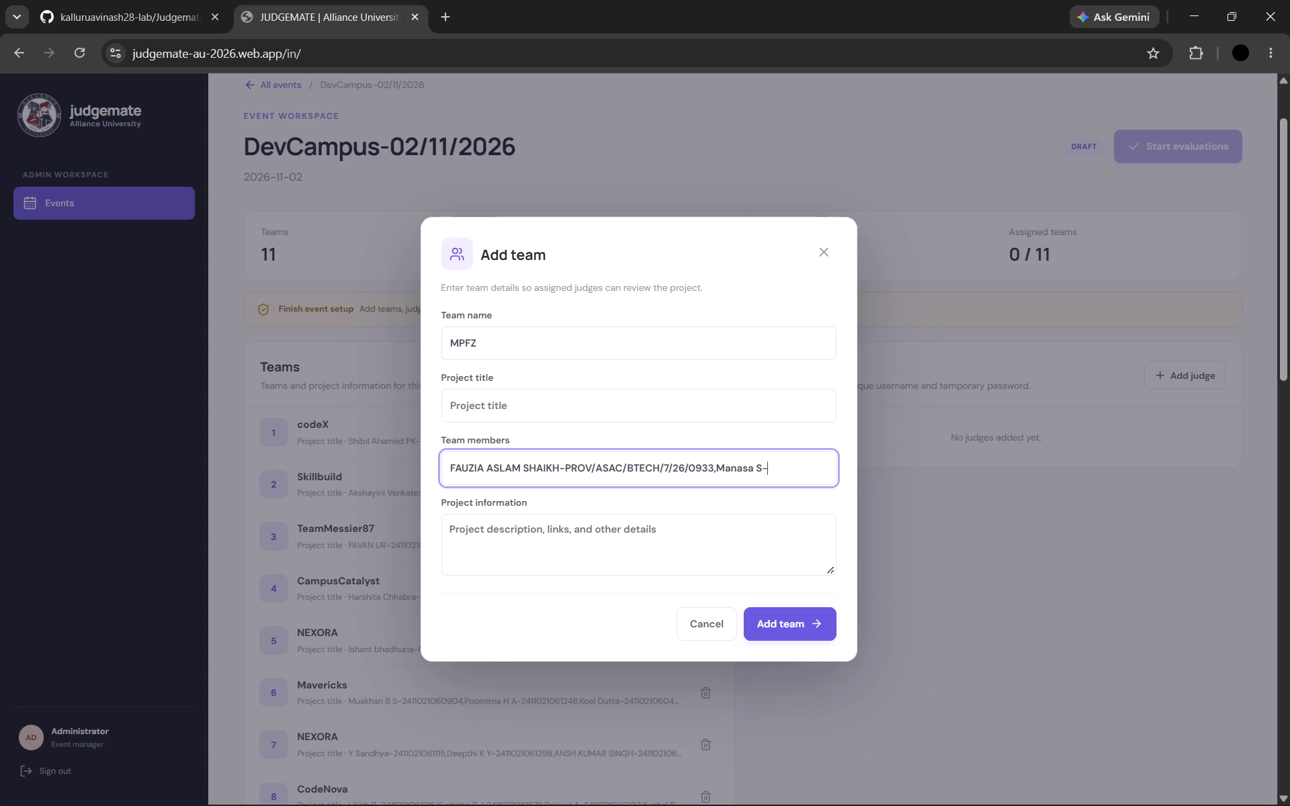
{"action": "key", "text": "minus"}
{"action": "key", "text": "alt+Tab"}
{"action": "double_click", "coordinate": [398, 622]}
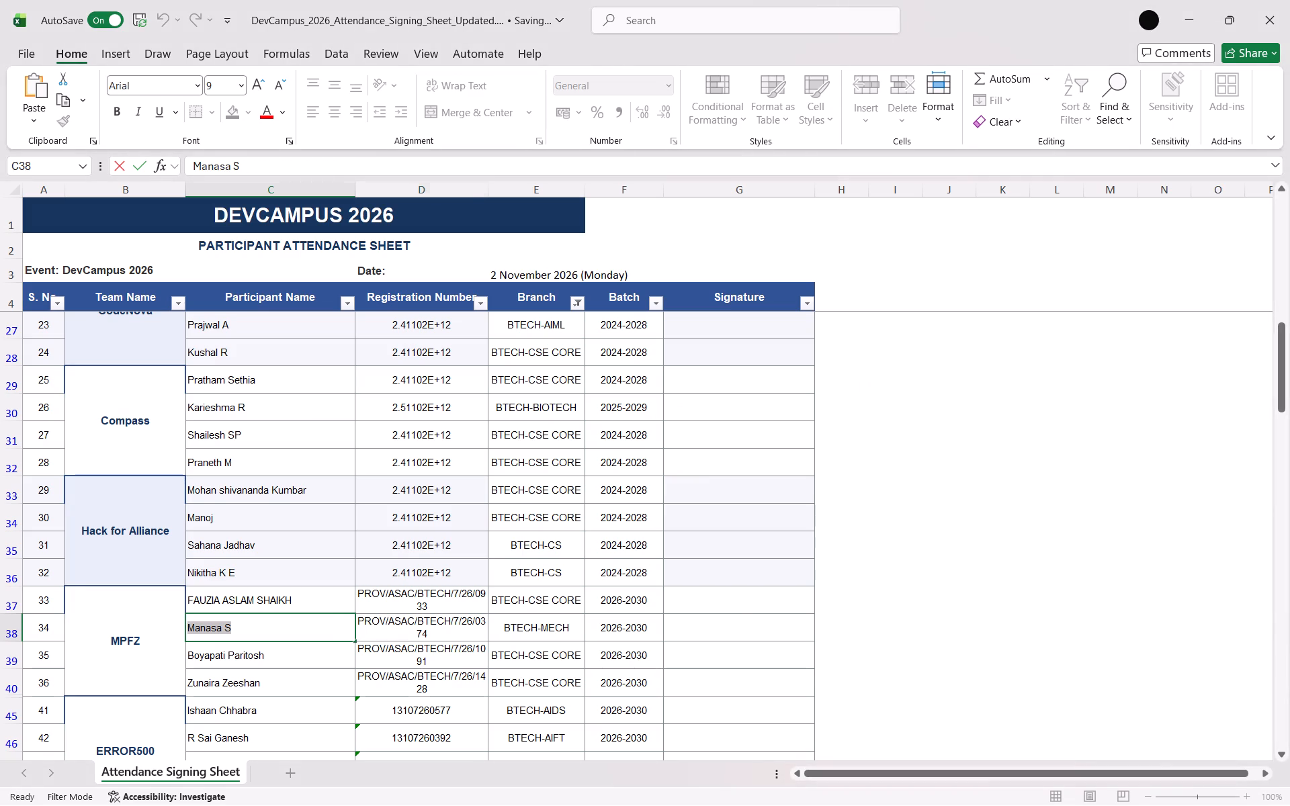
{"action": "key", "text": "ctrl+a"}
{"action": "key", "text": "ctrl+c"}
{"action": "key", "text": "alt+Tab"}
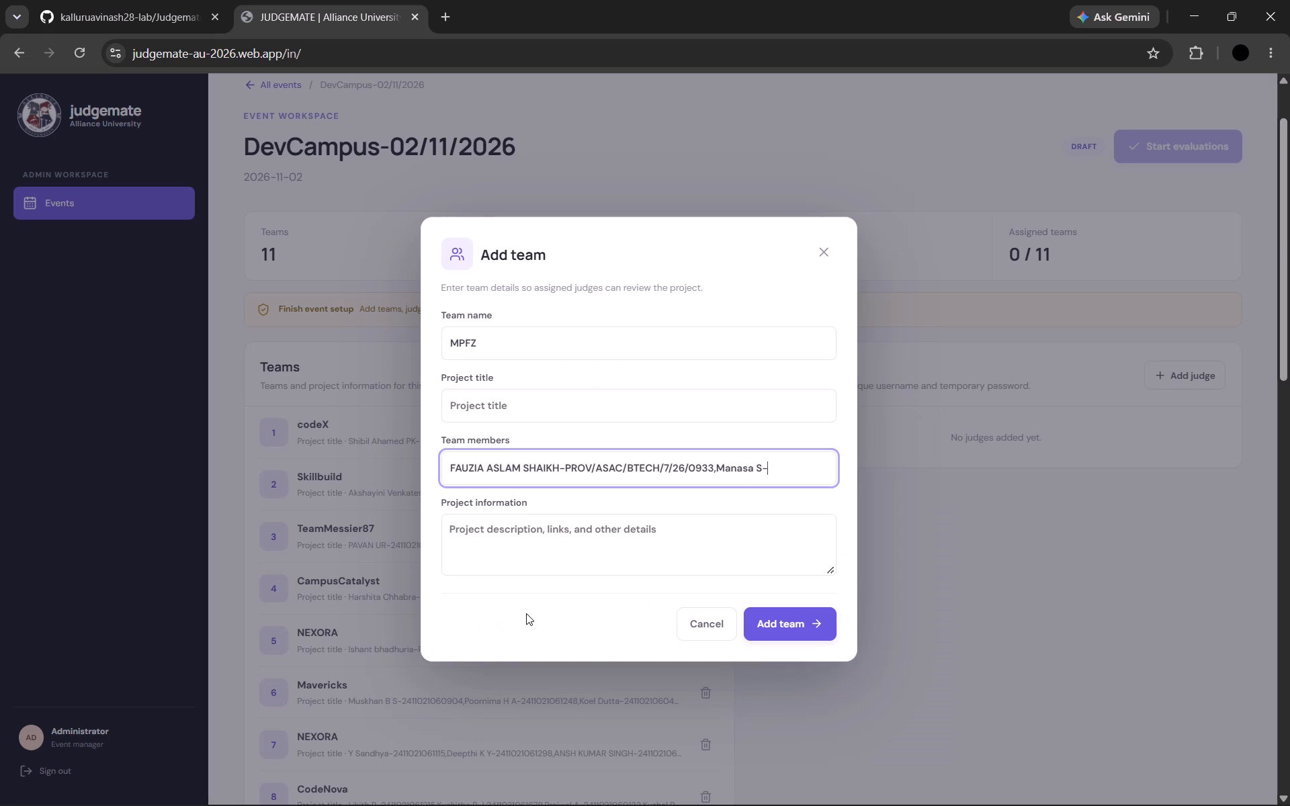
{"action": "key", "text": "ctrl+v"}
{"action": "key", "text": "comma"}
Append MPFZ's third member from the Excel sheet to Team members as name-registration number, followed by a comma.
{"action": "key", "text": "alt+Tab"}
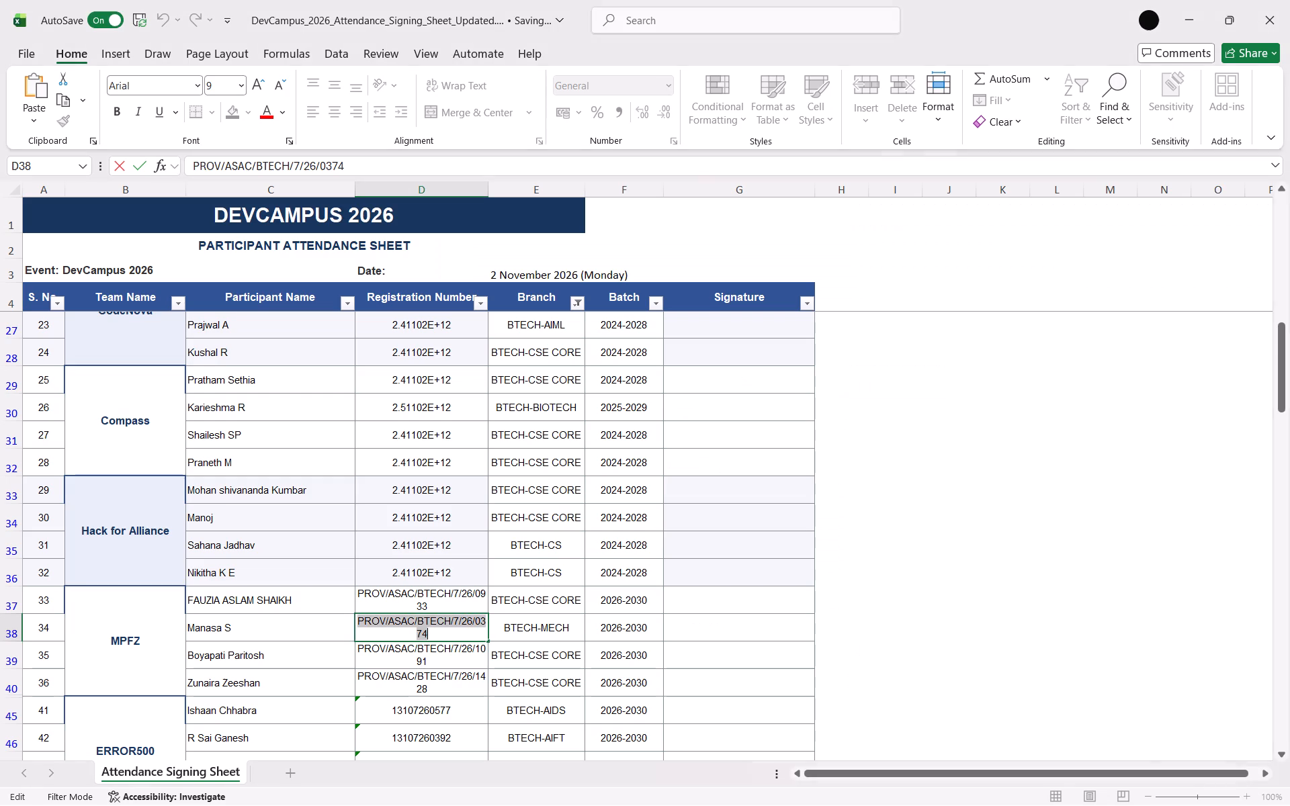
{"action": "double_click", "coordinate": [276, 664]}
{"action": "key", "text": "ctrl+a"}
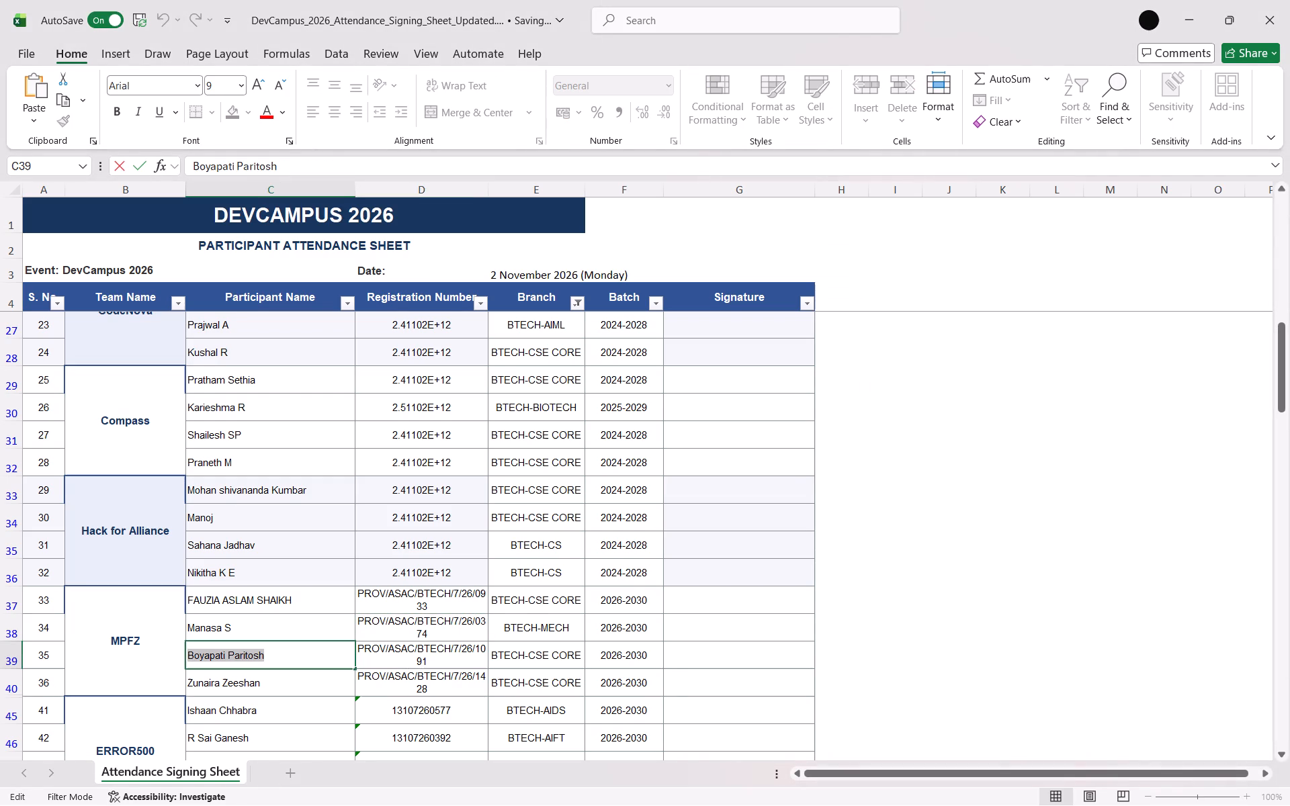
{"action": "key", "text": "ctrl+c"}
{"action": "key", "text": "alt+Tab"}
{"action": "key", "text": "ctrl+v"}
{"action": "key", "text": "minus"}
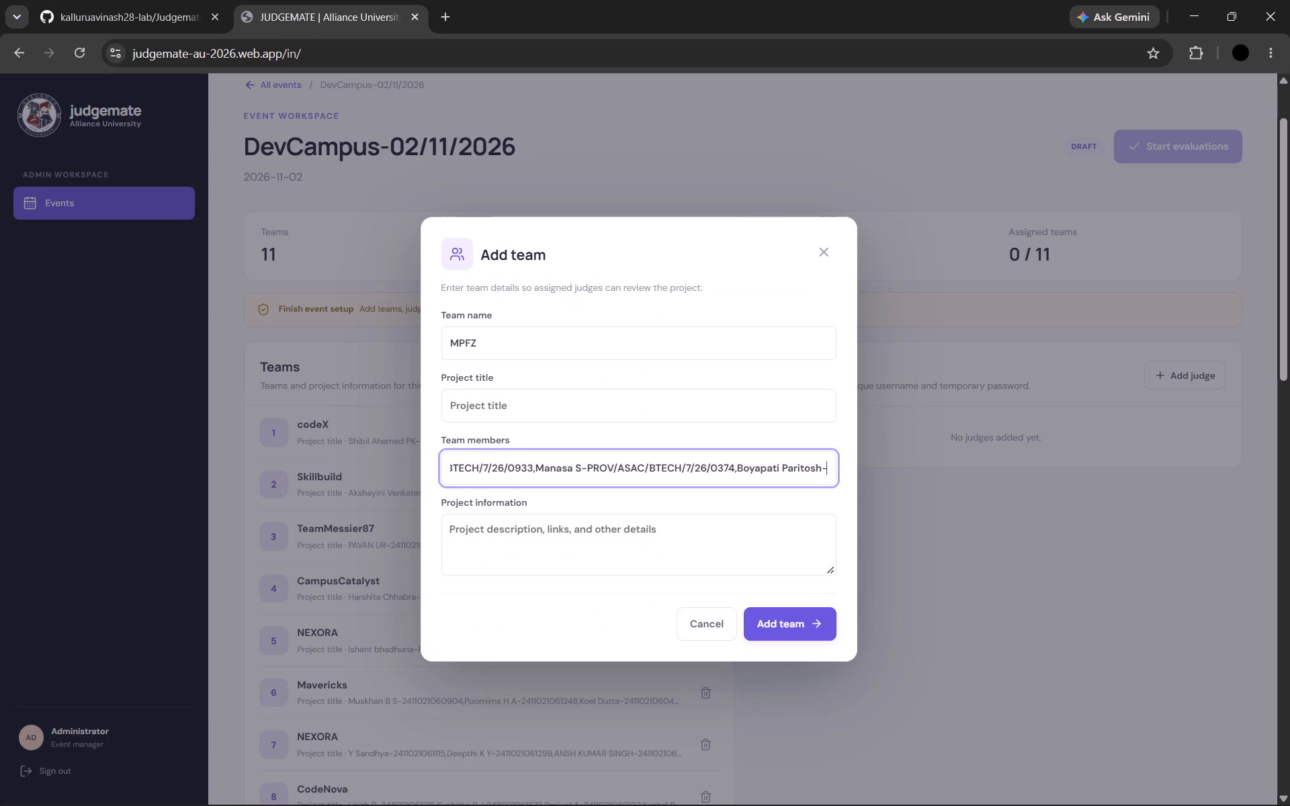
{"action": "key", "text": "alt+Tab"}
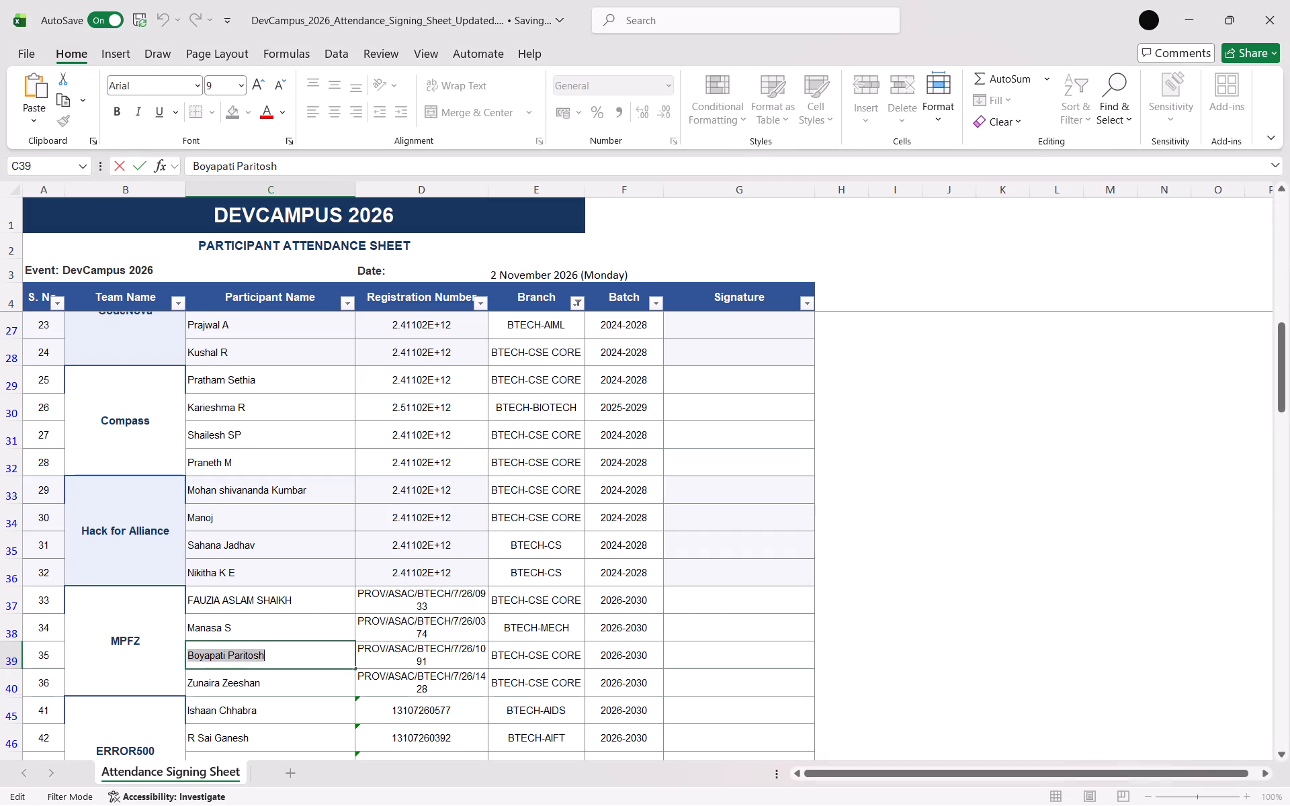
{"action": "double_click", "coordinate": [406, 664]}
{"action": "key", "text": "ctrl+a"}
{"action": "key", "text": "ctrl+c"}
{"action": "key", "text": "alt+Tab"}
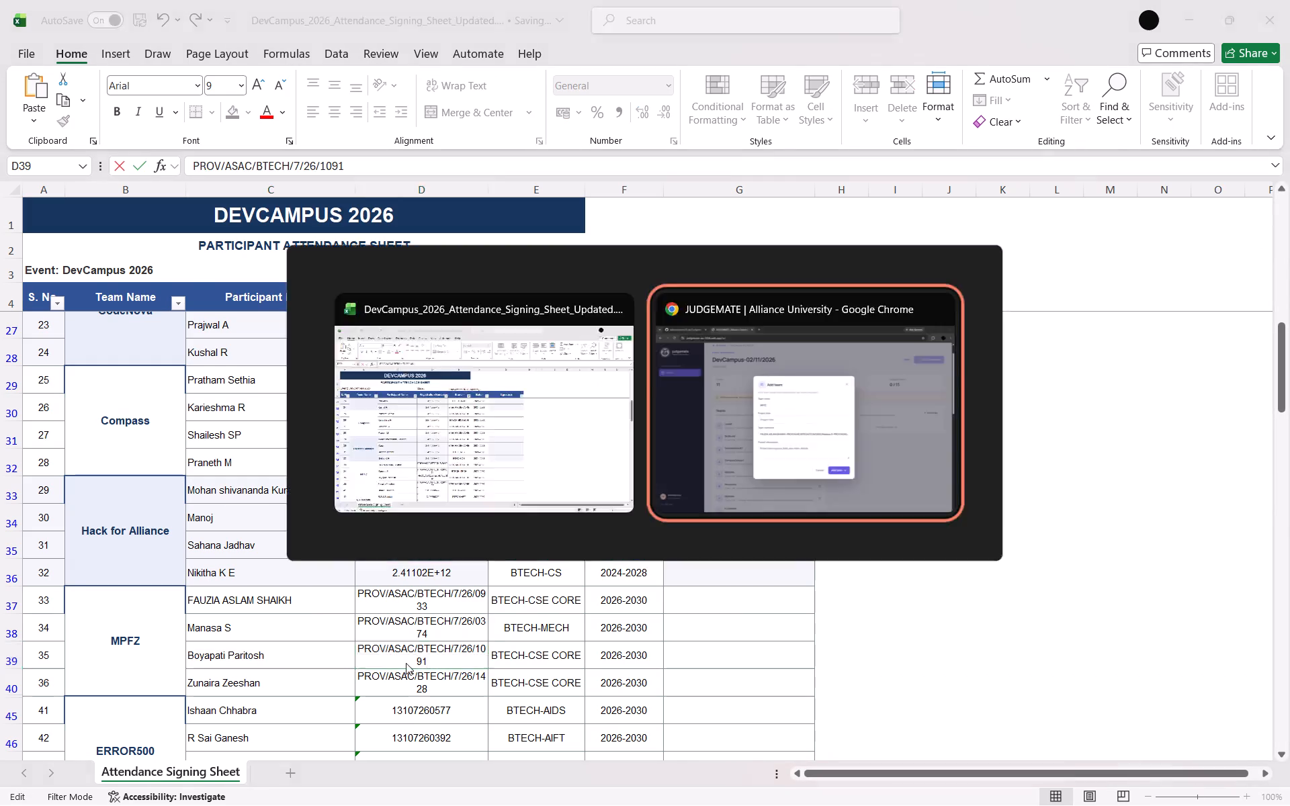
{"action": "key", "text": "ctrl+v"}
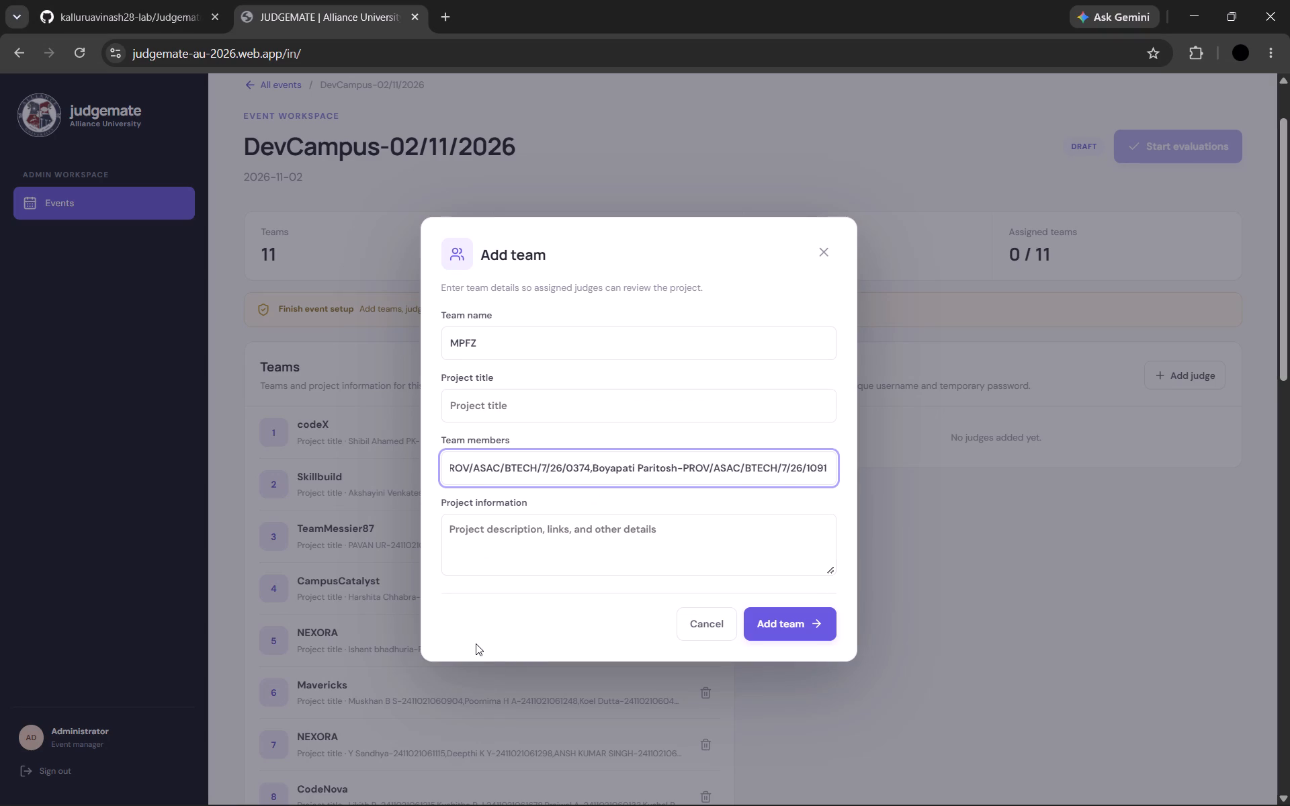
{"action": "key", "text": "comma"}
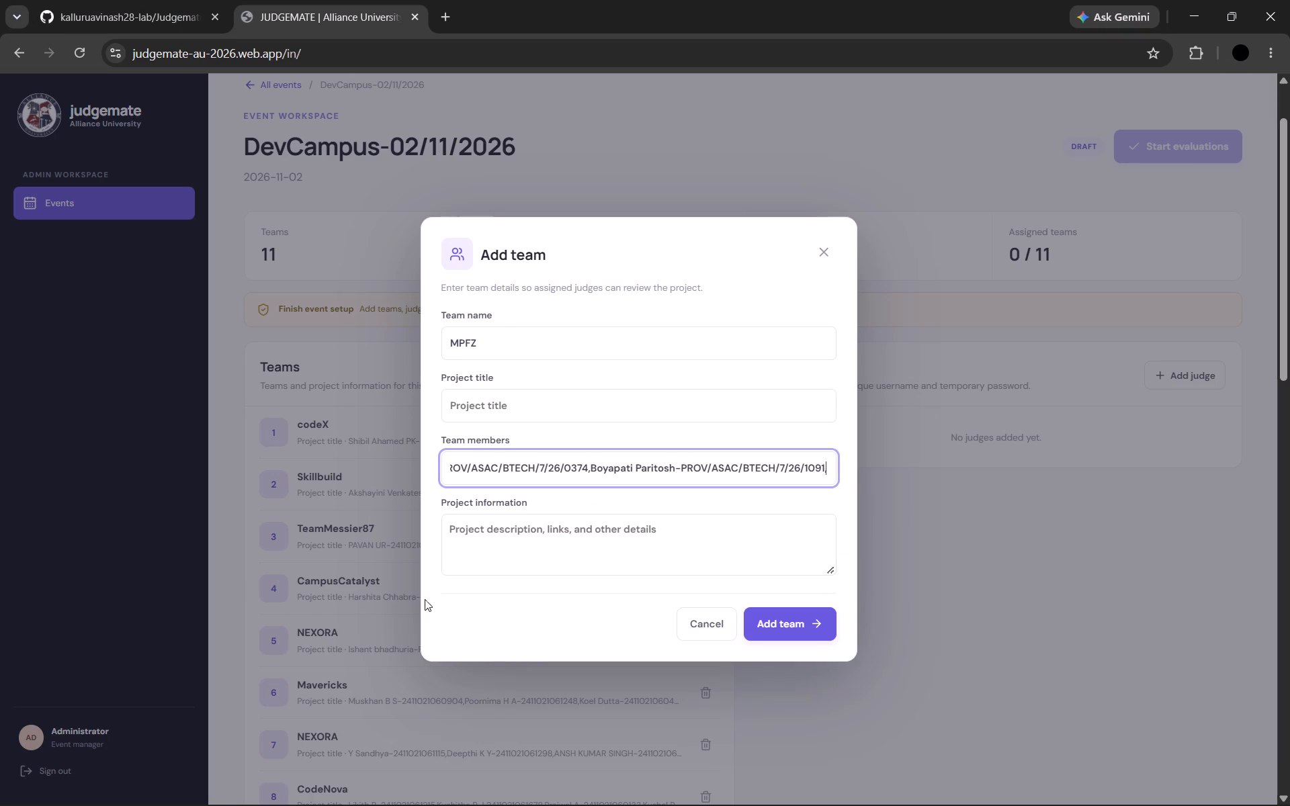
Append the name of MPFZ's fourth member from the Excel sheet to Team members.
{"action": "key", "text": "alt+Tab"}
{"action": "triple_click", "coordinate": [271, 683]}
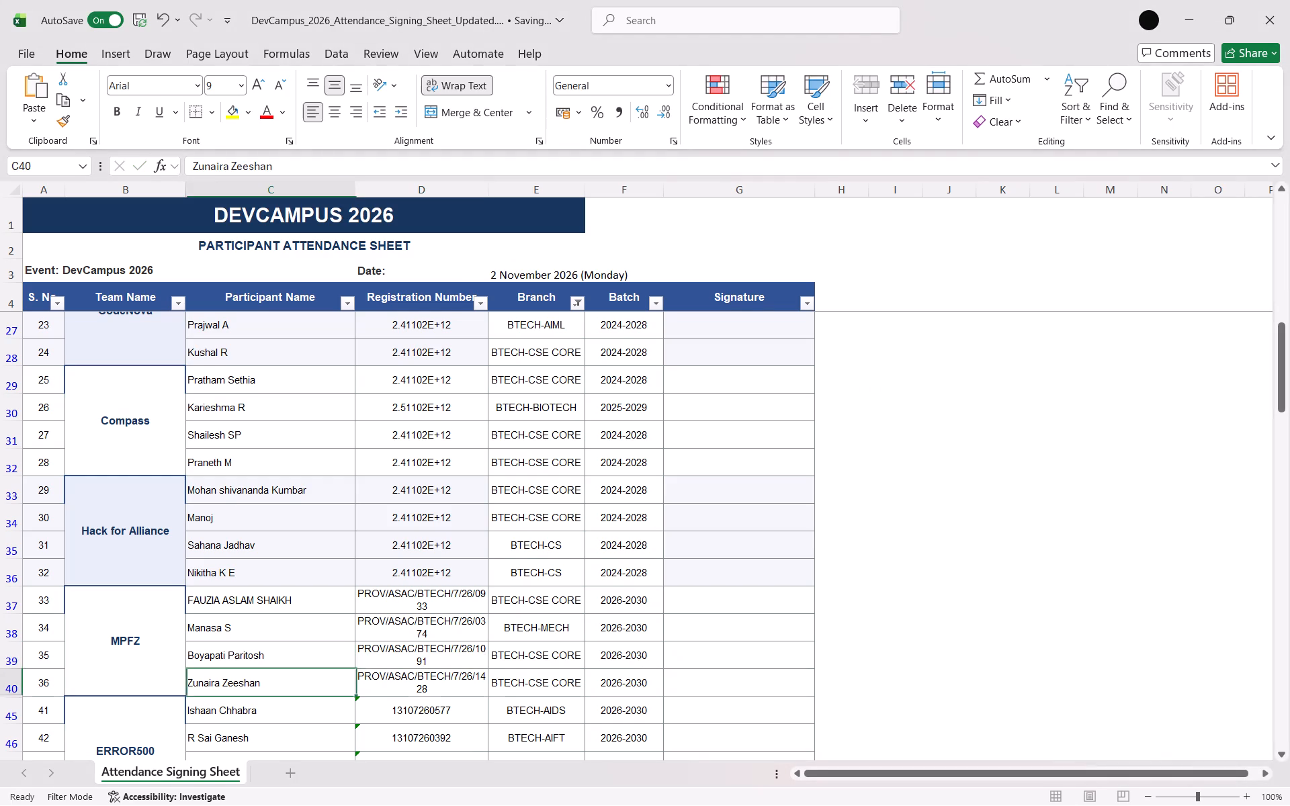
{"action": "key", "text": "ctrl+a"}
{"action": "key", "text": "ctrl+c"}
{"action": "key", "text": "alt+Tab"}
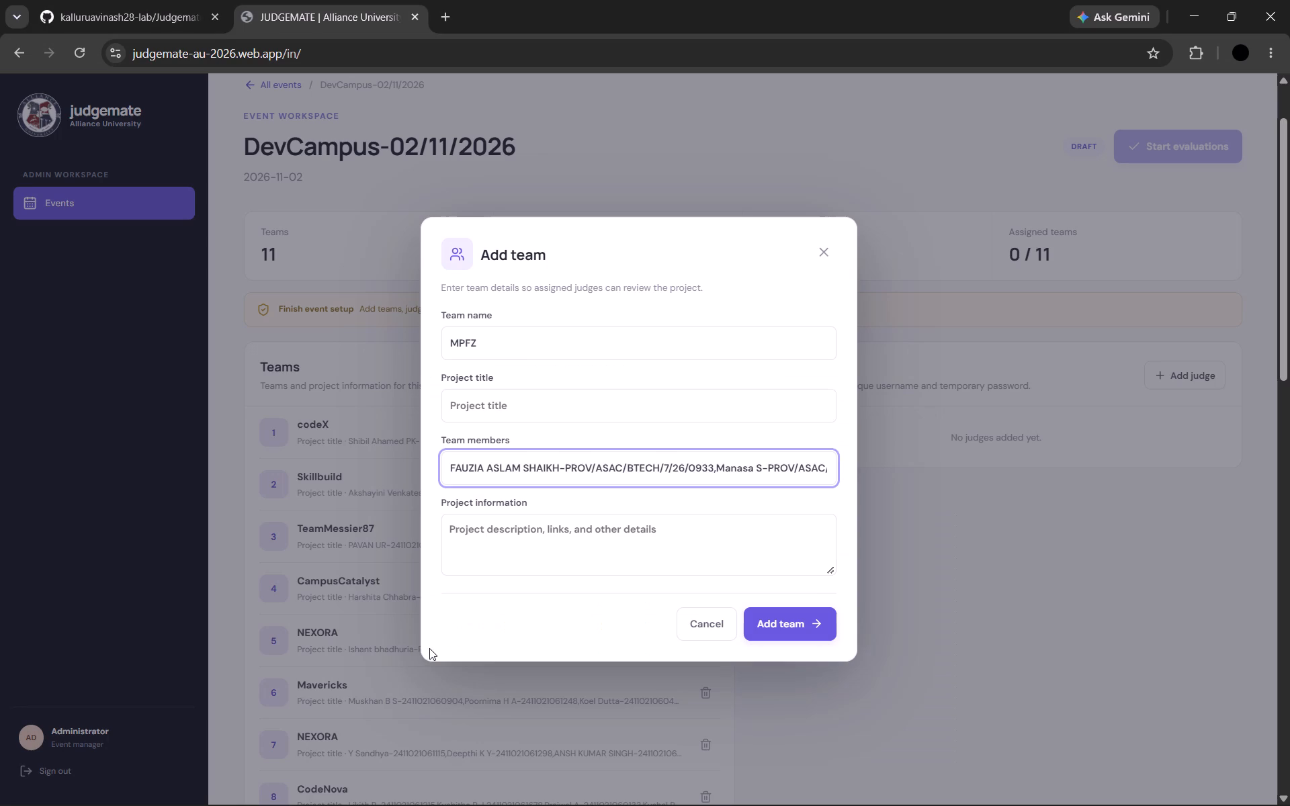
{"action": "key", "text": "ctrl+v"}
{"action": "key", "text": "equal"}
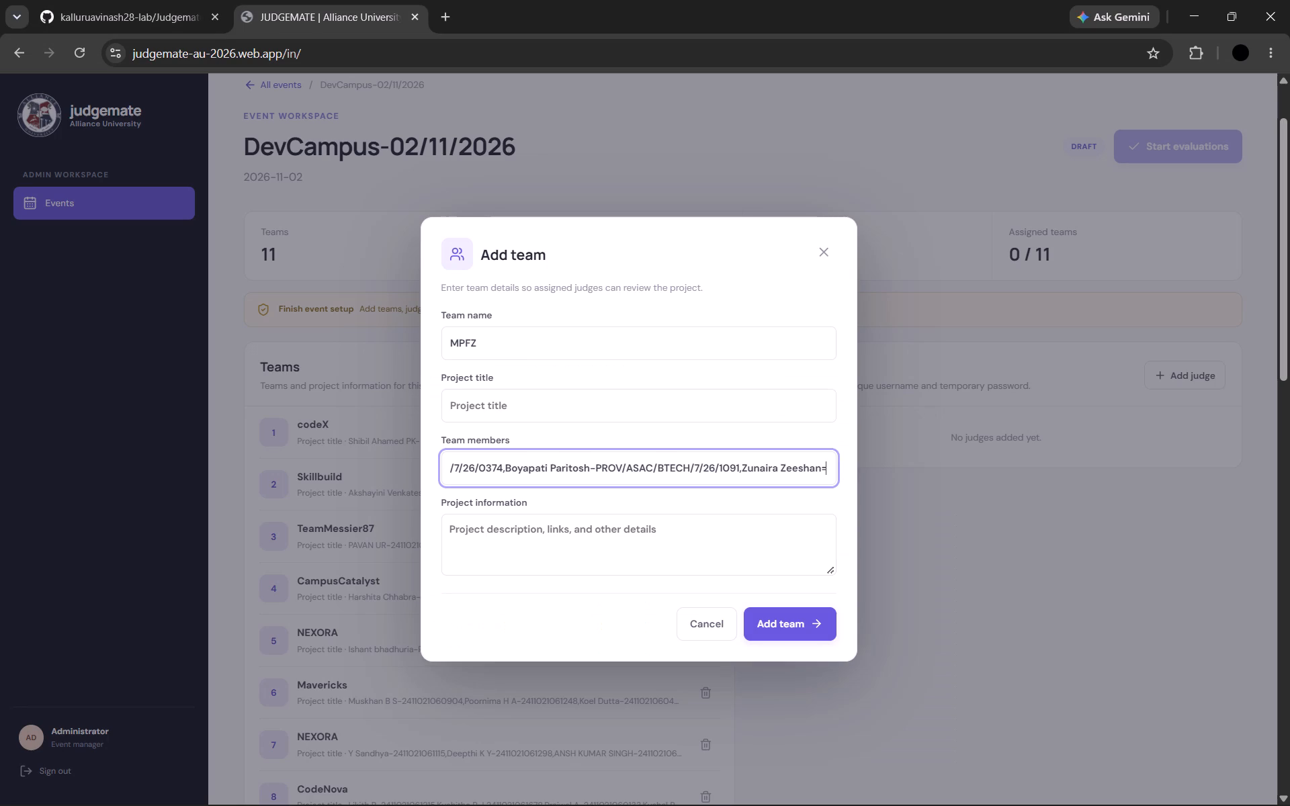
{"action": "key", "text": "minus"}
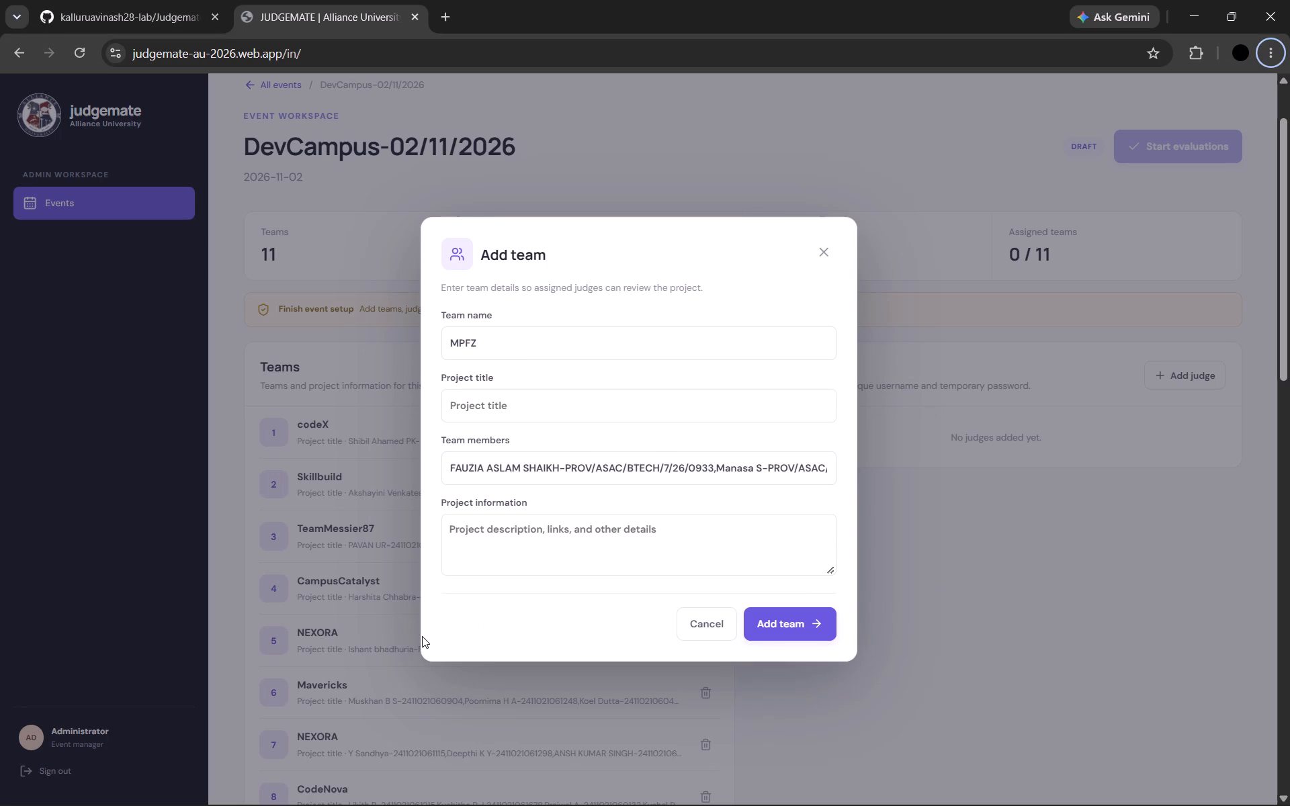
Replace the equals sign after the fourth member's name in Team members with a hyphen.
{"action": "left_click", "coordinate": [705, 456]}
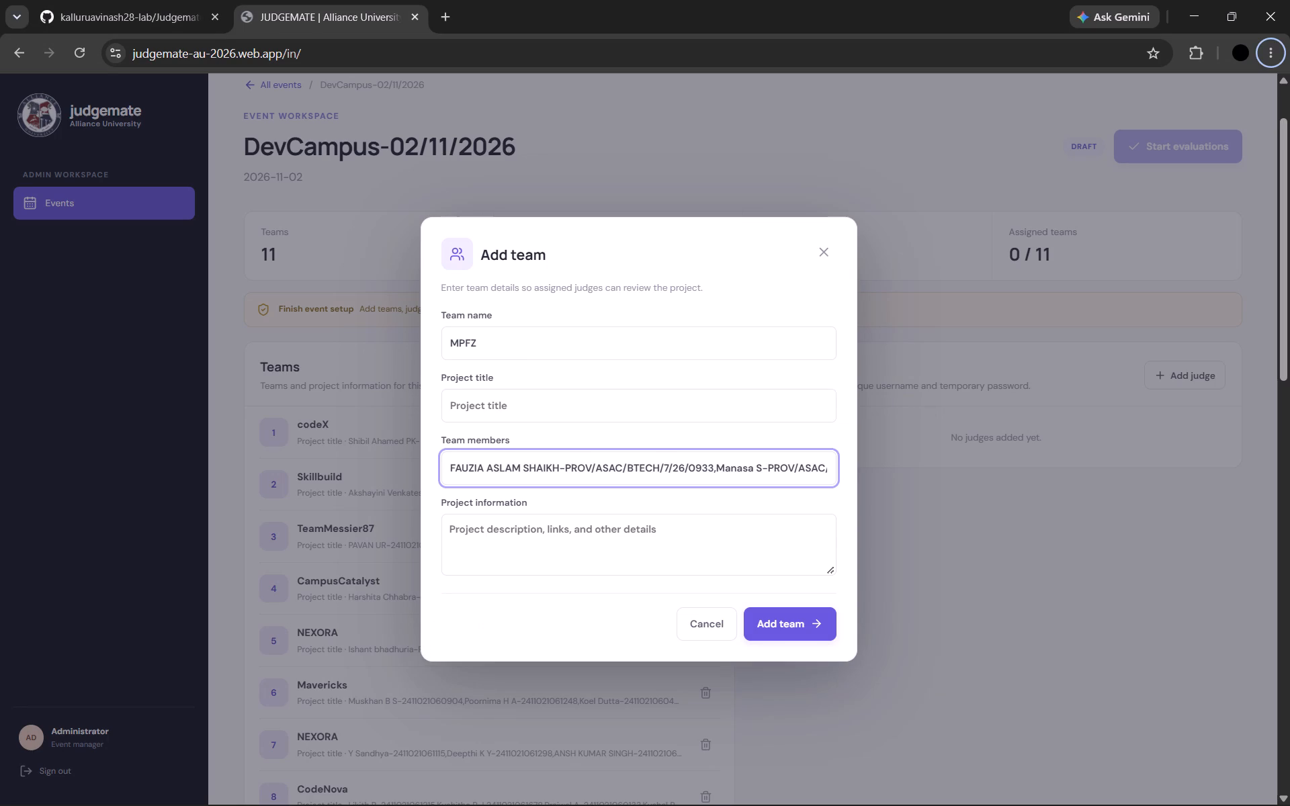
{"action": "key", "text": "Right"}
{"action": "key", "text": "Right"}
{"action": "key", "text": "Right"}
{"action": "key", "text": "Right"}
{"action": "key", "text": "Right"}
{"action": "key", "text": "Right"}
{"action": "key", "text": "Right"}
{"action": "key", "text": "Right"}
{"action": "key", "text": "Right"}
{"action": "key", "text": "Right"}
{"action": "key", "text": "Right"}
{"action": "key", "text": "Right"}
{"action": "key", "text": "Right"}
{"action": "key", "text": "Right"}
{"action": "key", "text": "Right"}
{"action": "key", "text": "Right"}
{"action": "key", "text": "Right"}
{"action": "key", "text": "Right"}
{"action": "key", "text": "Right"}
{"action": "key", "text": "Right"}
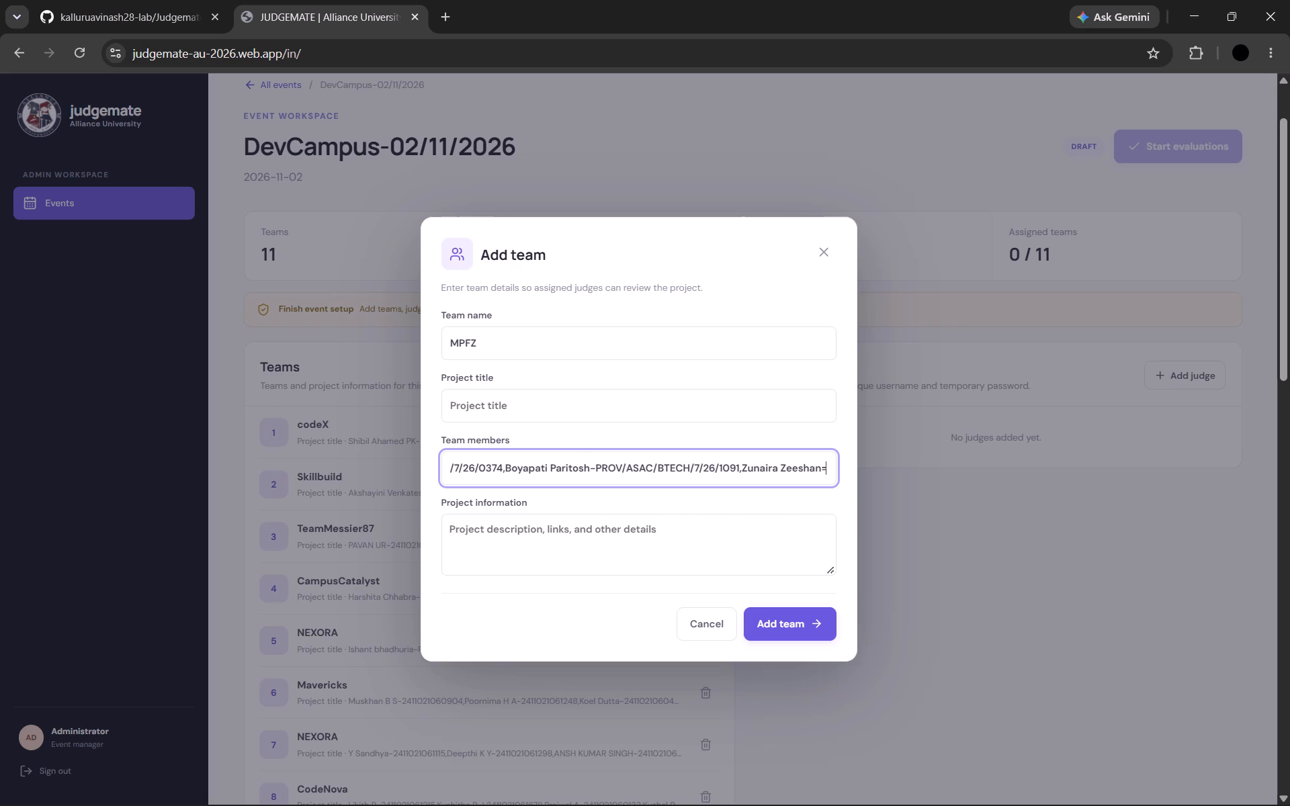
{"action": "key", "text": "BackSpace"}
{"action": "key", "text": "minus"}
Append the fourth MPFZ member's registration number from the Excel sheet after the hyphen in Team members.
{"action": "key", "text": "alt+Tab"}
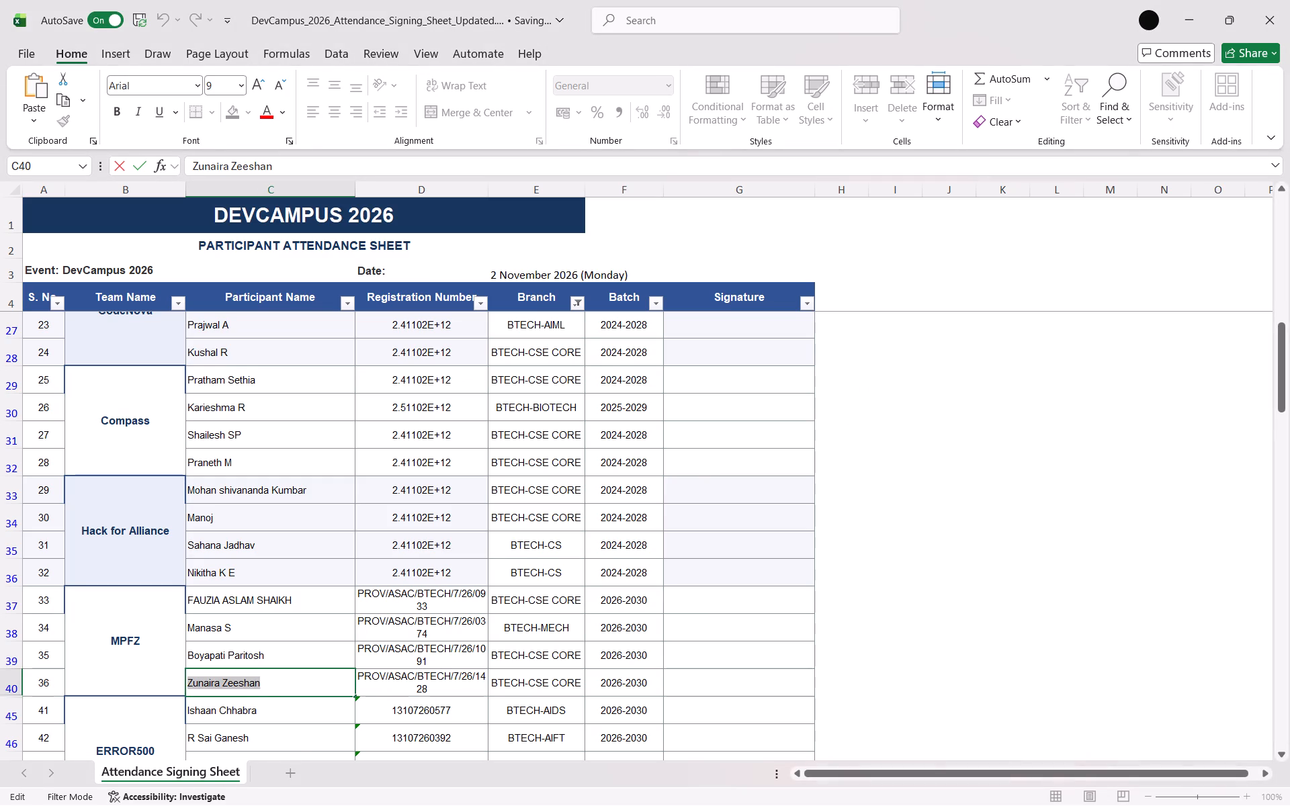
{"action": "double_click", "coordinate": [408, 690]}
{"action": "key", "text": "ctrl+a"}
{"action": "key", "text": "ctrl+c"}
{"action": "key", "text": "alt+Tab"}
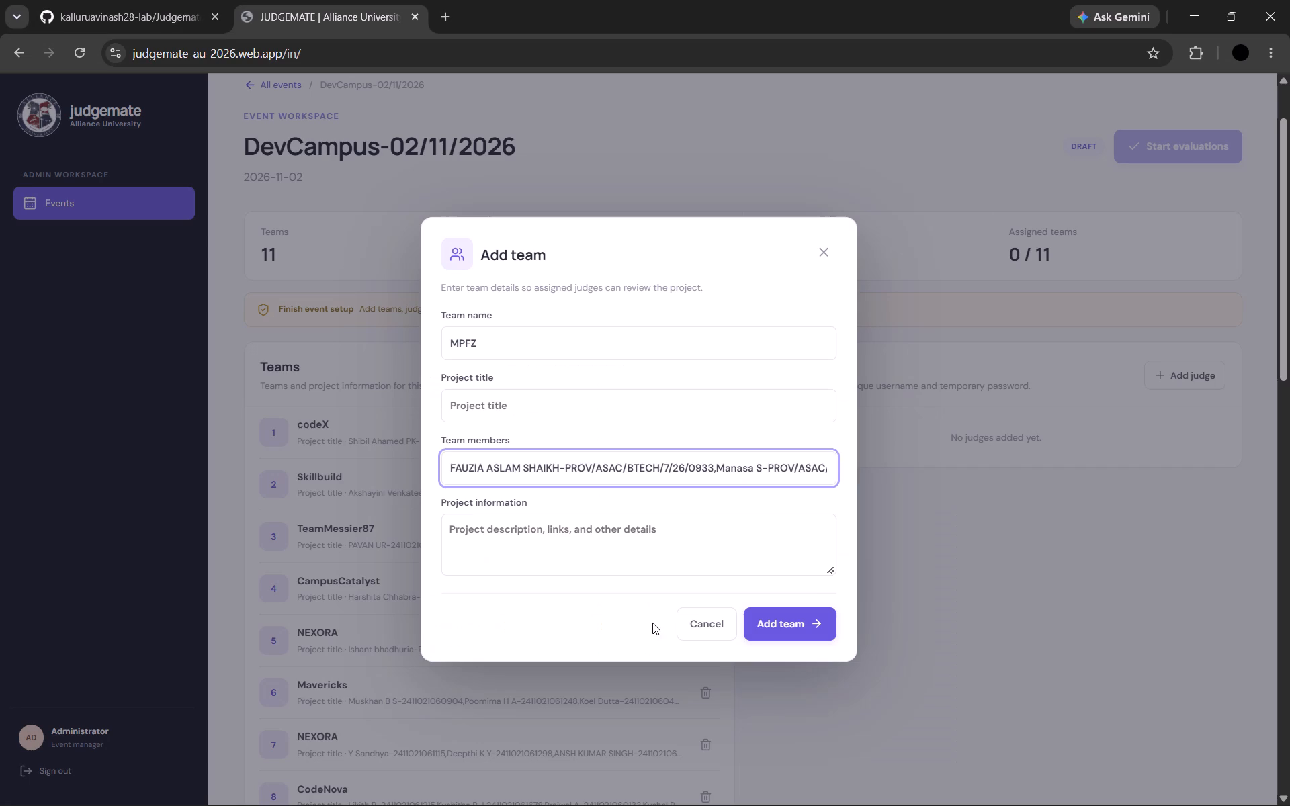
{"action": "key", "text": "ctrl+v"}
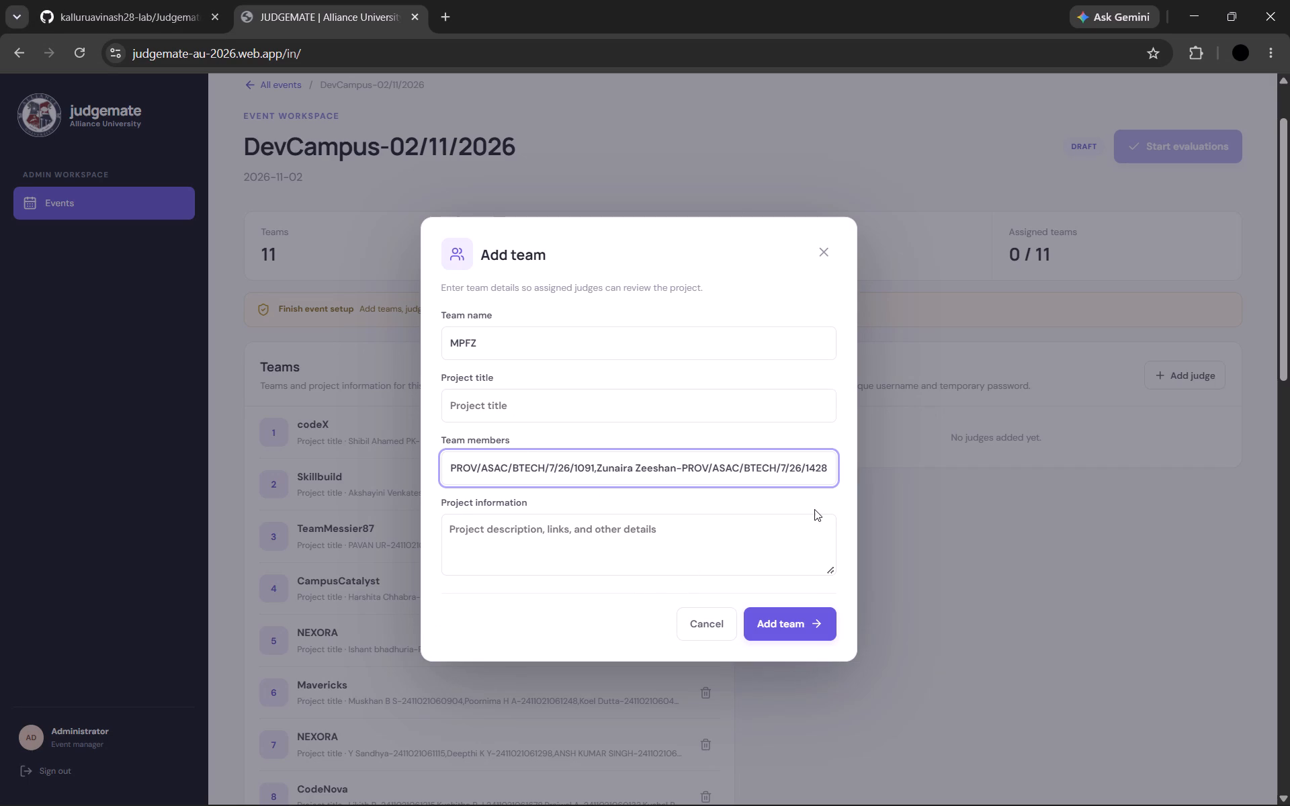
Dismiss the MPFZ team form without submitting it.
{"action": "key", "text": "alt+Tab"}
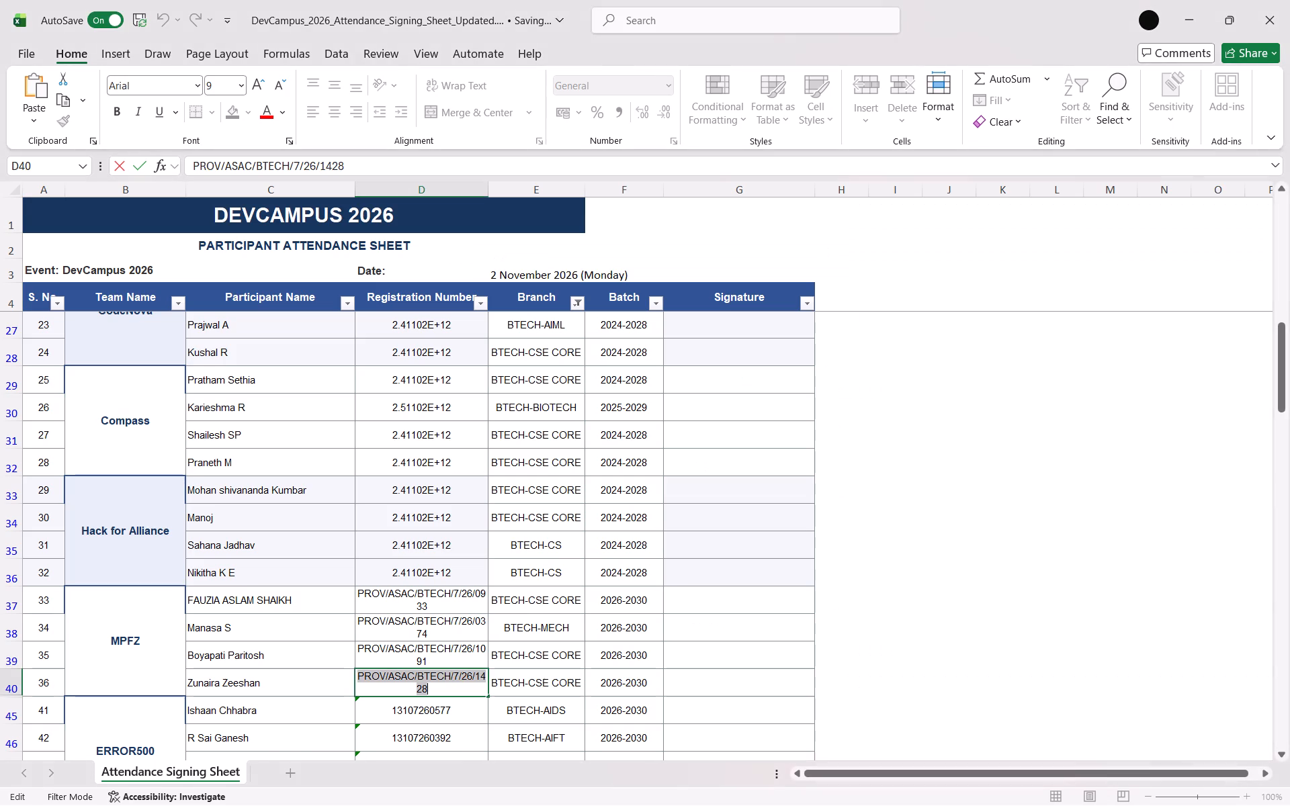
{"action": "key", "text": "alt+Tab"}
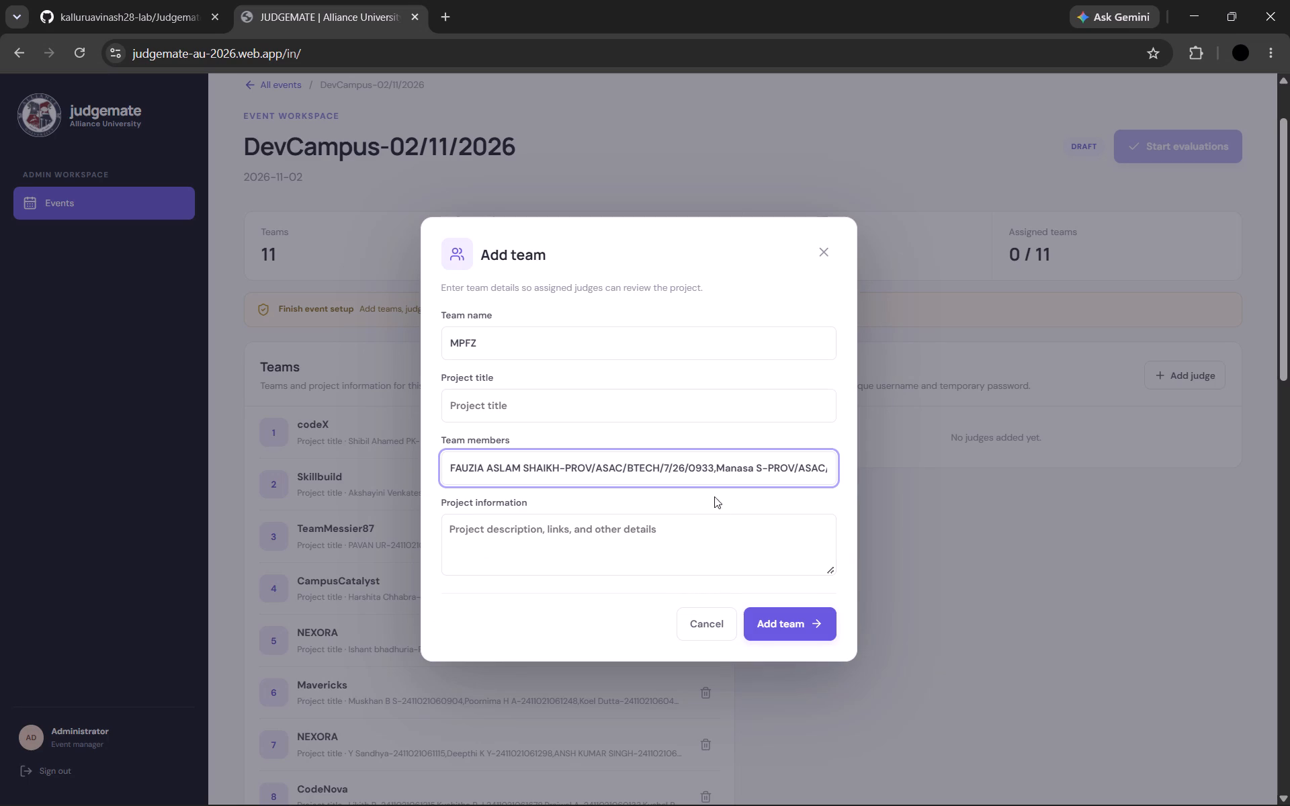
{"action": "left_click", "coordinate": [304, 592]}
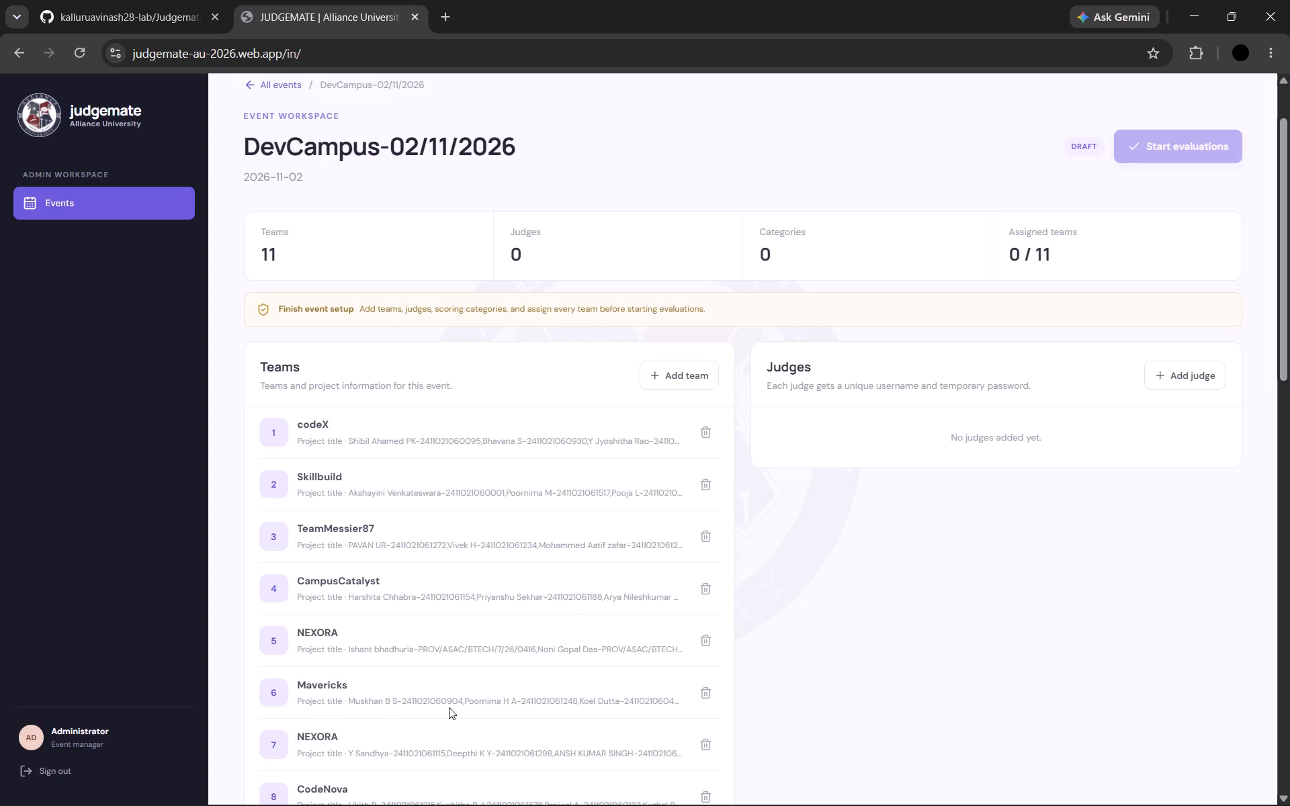
Start a new team entry and fill Team name with MPFZ from the Excel attendance sheet.
{"action": "scroll", "coordinate": [419, 687], "scroll_direction": "down", "scroll_amount": 7}
{"action": "scroll", "coordinate": [527, 533], "scroll_direction": "up", "scroll_amount": 4}
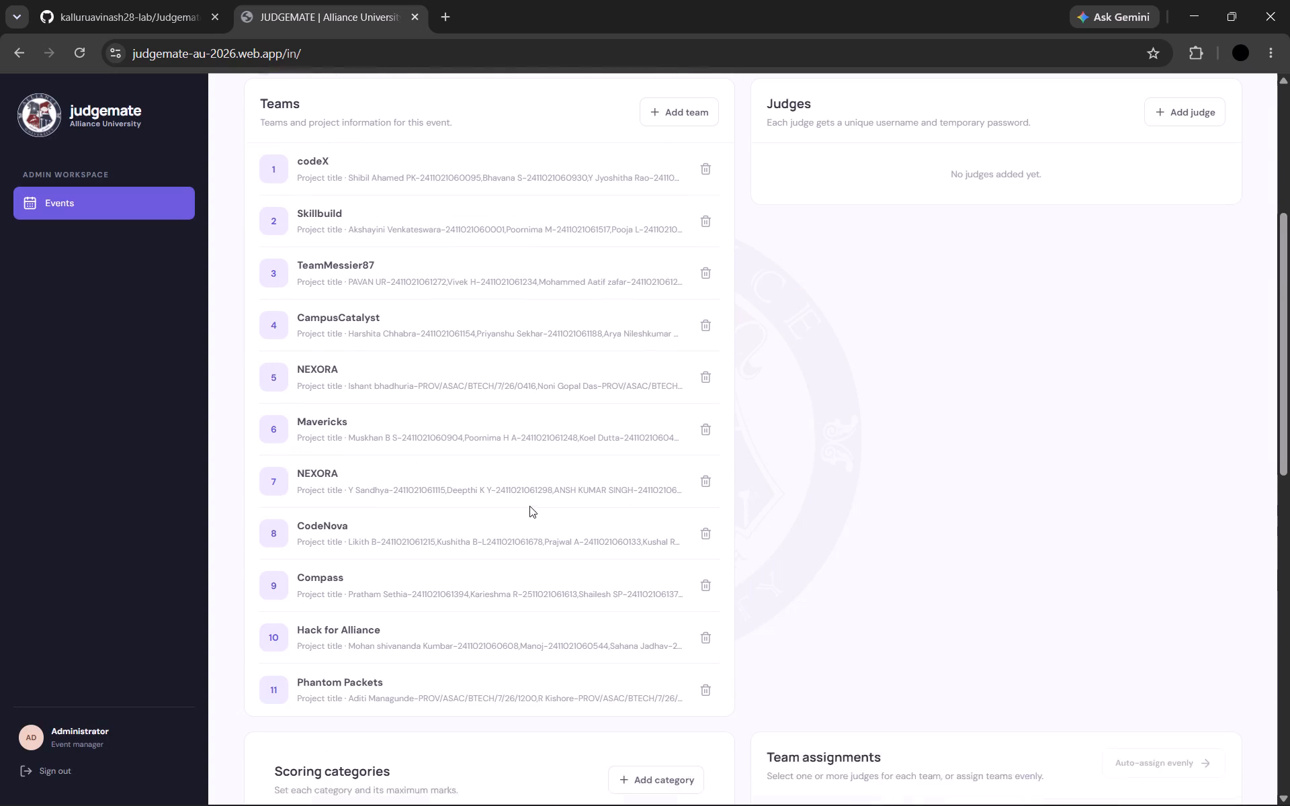
{"action": "scroll", "coordinate": [544, 480], "scroll_direction": "up", "scroll_amount": 3}
{"action": "left_click", "coordinate": [678, 381]}
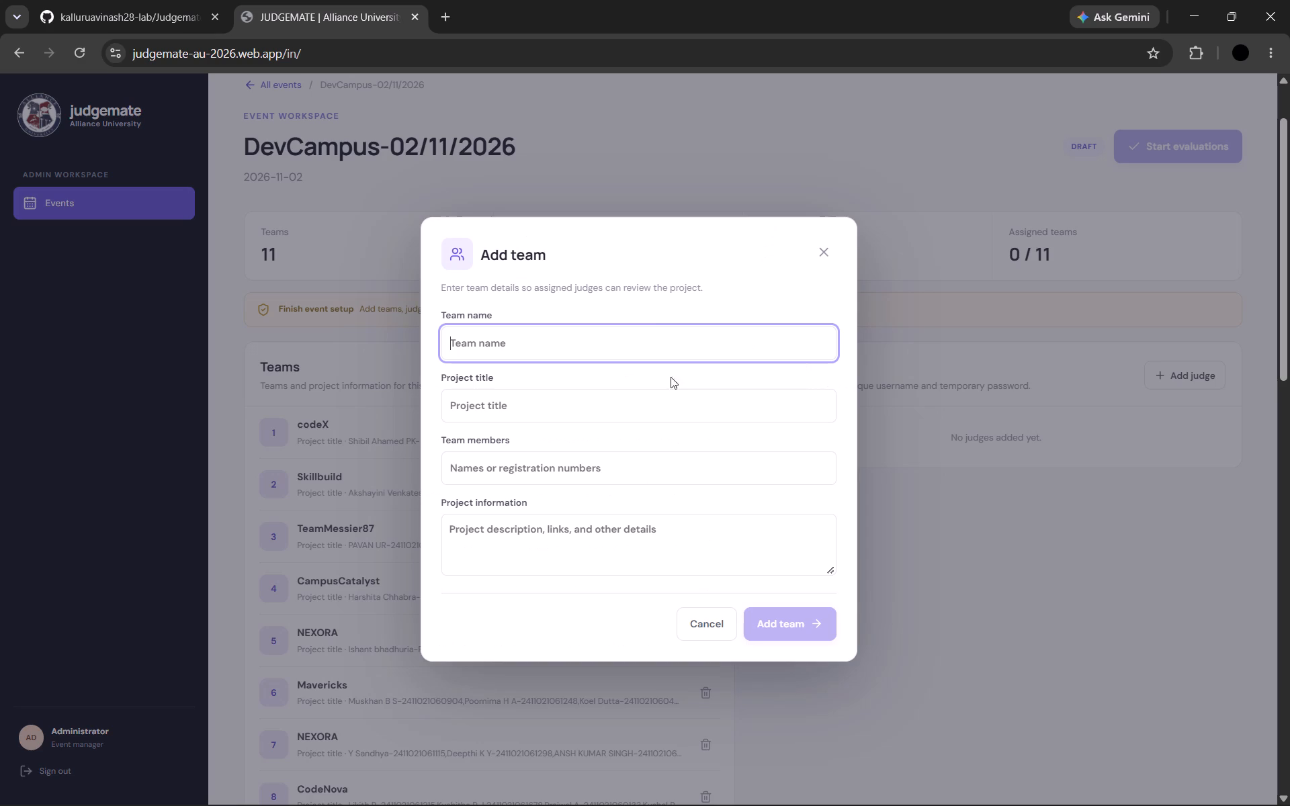
{"action": "key", "text": "alt+Tab"}
{"action": "scroll", "coordinate": [254, 494], "scroll_direction": "down", "scroll_amount": 2}
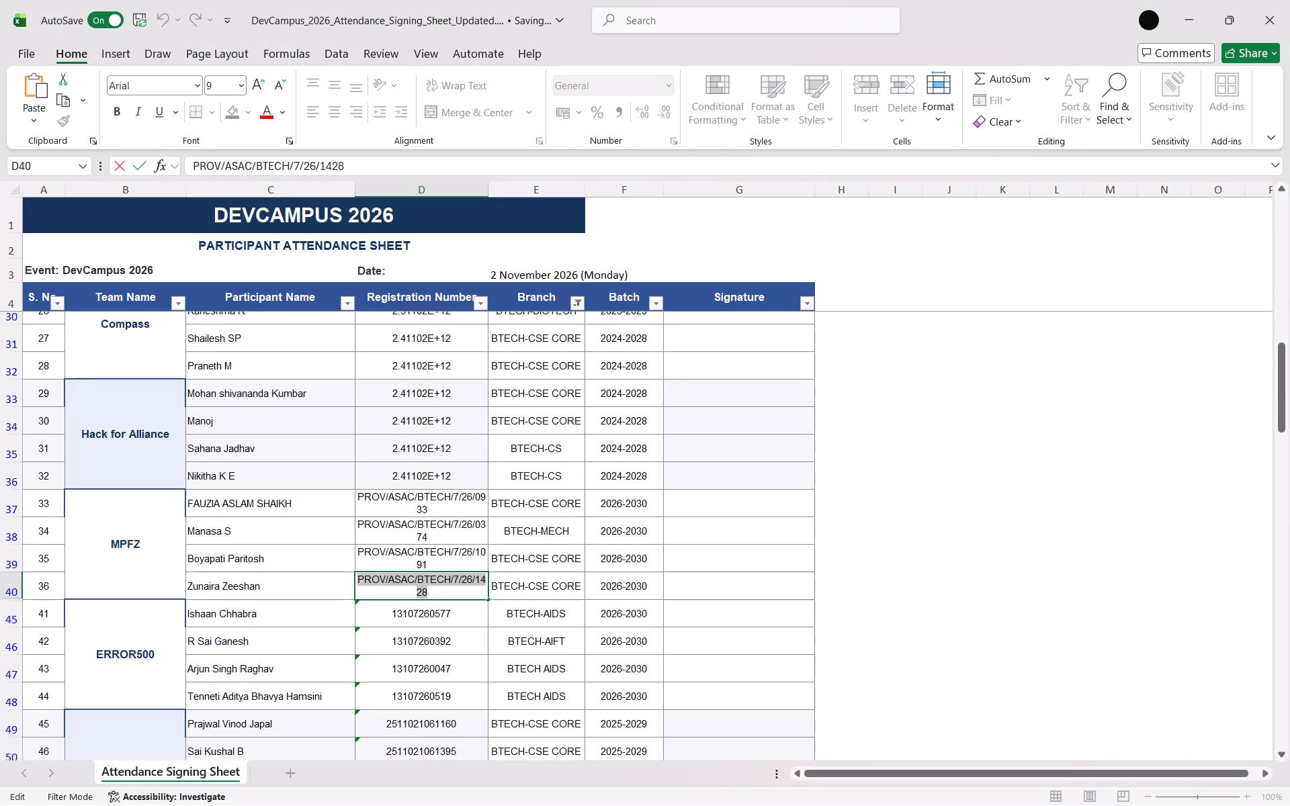
{"action": "double_click", "coordinate": [174, 559]}
{"action": "key", "text": "ctrl+a"}
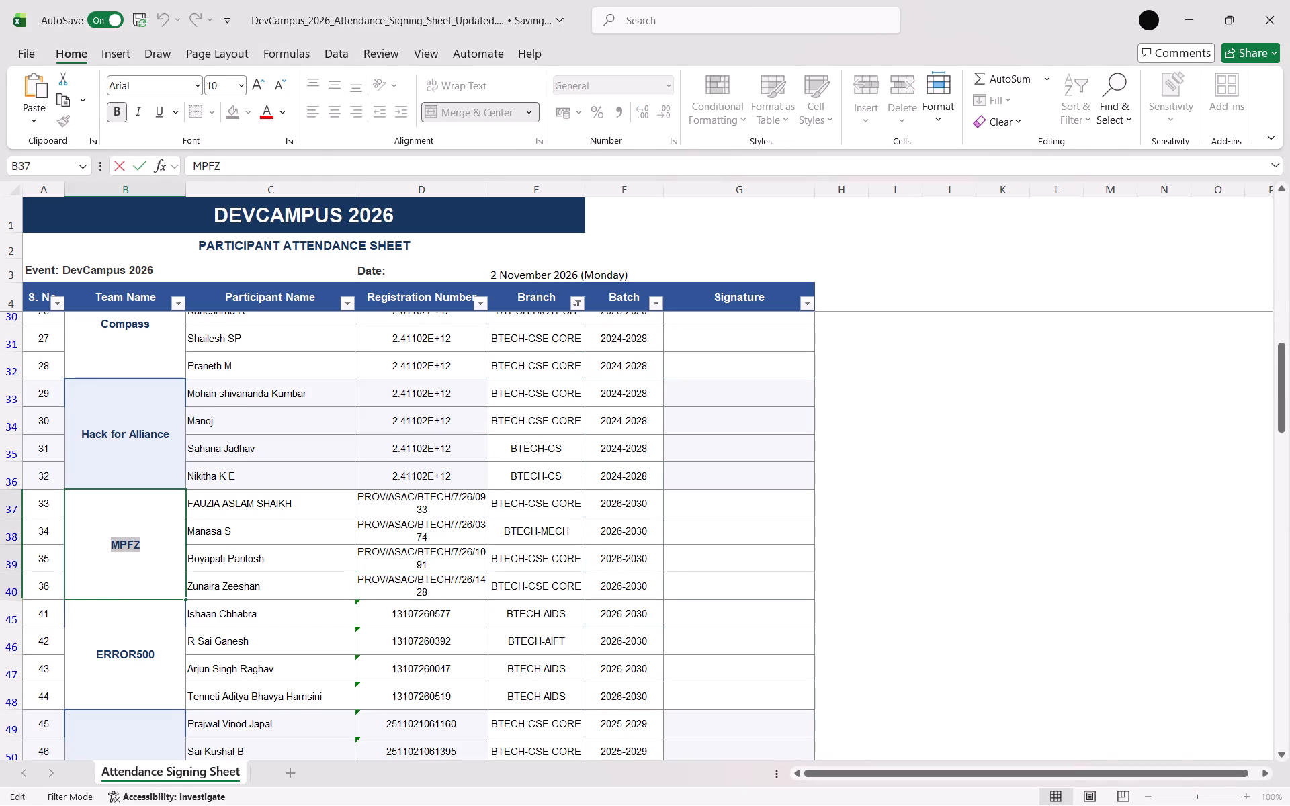
{"action": "key", "text": "ctrl+c"}
{"action": "key", "text": "alt+Tab"}
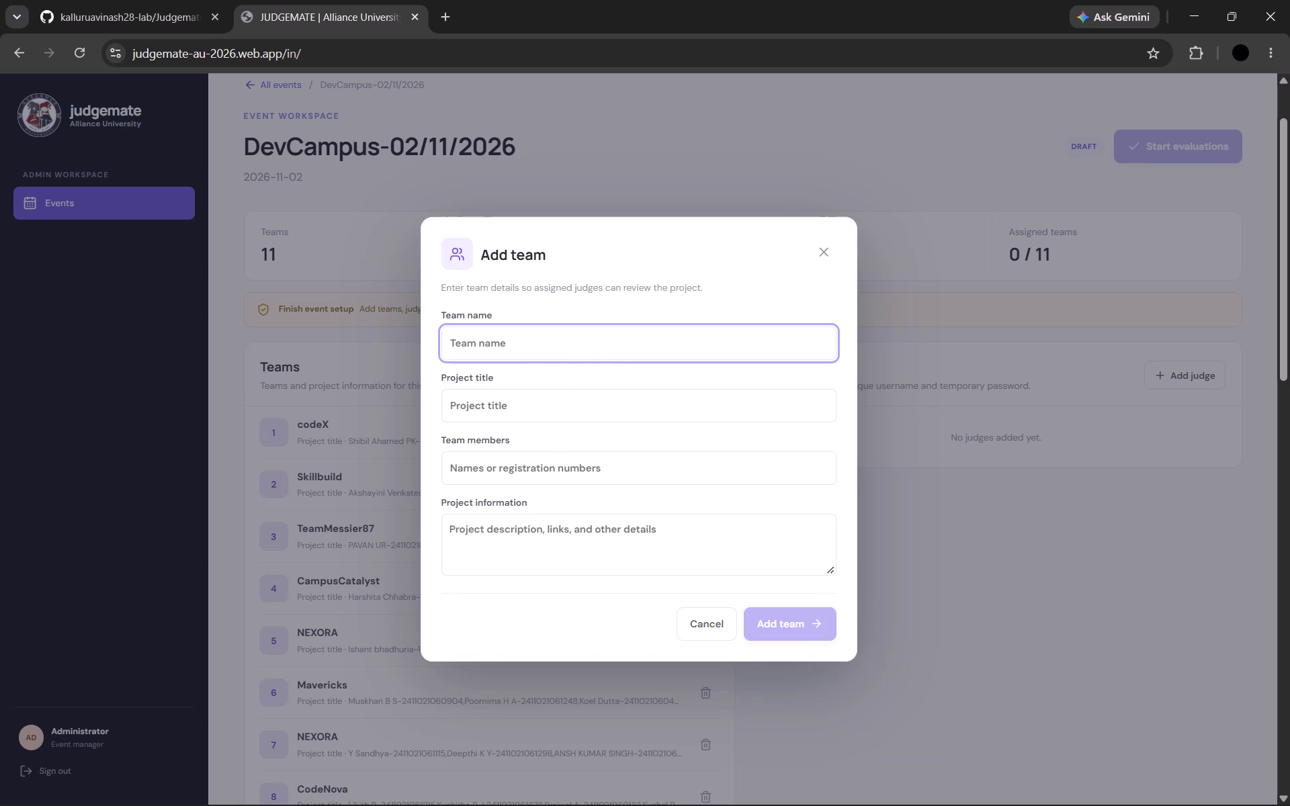
{"action": "key", "text": "ctrl+v"}
Enter the first MPFZ member's name from the Excel sheet in Team members, followed by a hyphen.
{"action": "left_click", "coordinate": [496, 462]}
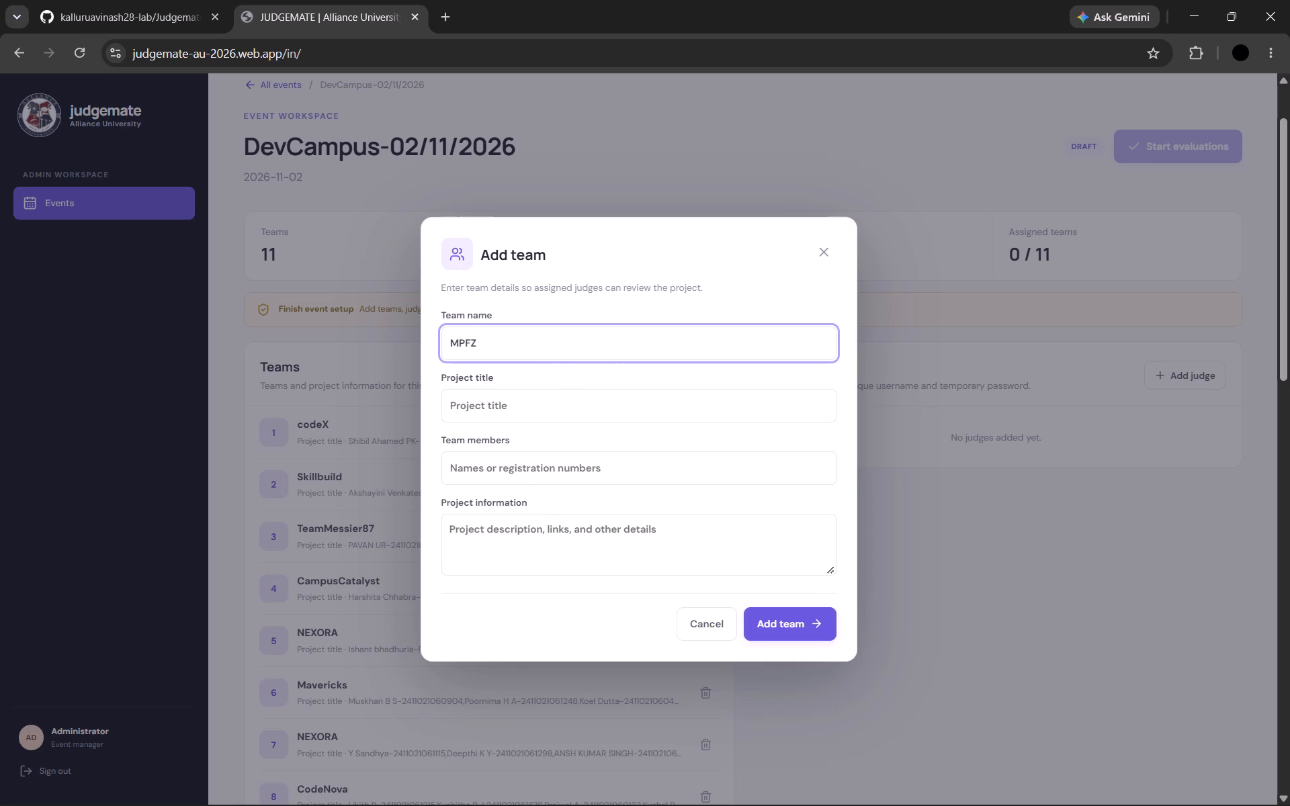
{"action": "key", "text": "alt+Tab"}
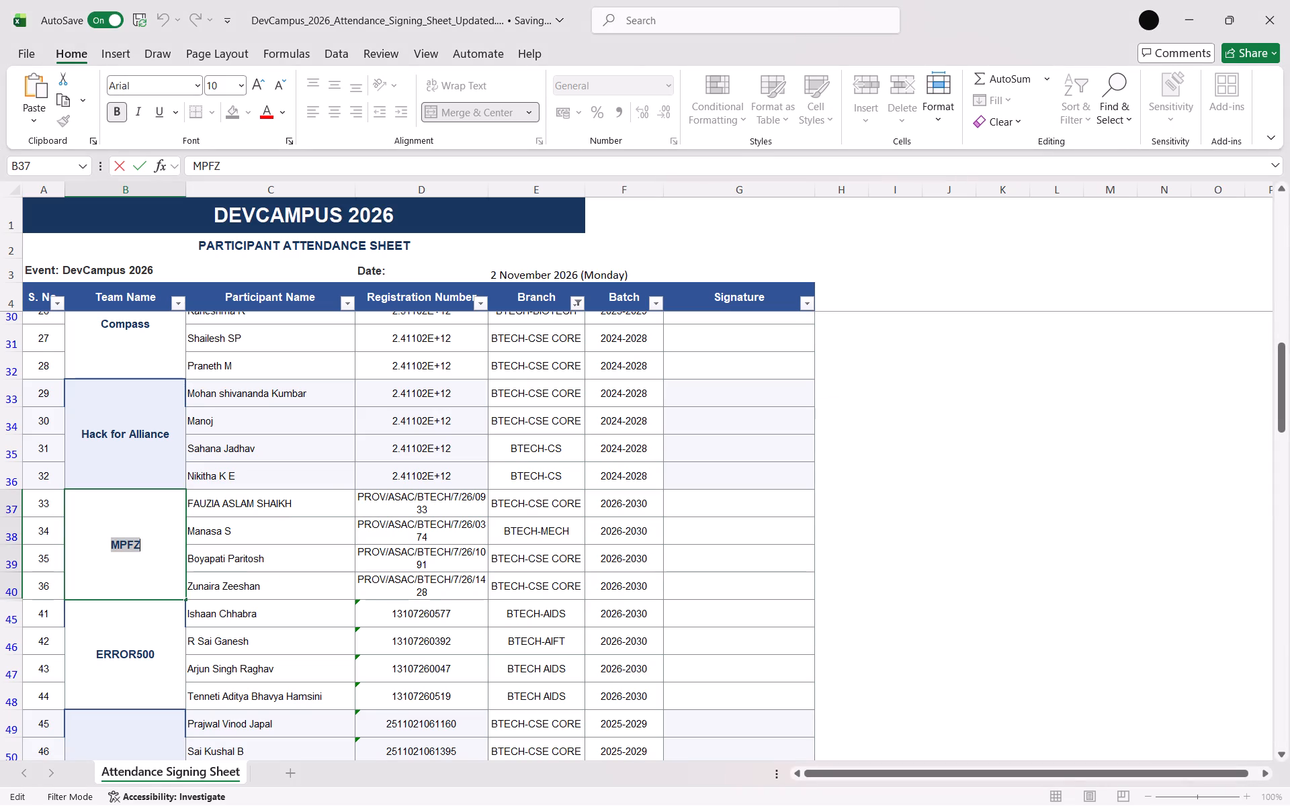
{"action": "double_click", "coordinate": [232, 513]}
{"action": "key", "text": "ctrl+a"}
{"action": "key", "text": "ctrl+c"}
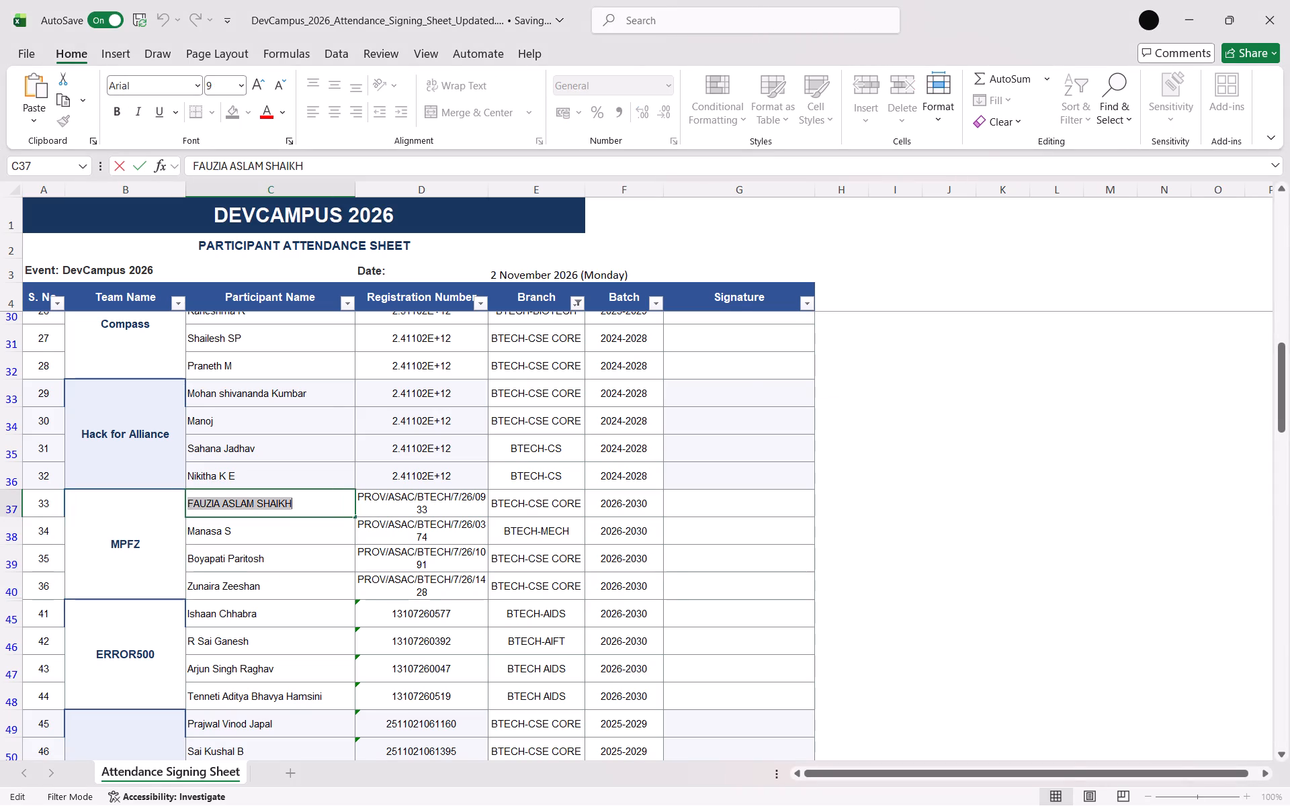
{"action": "key", "text": "alt+Tab"}
{"action": "key", "text": "ctrl+v"}
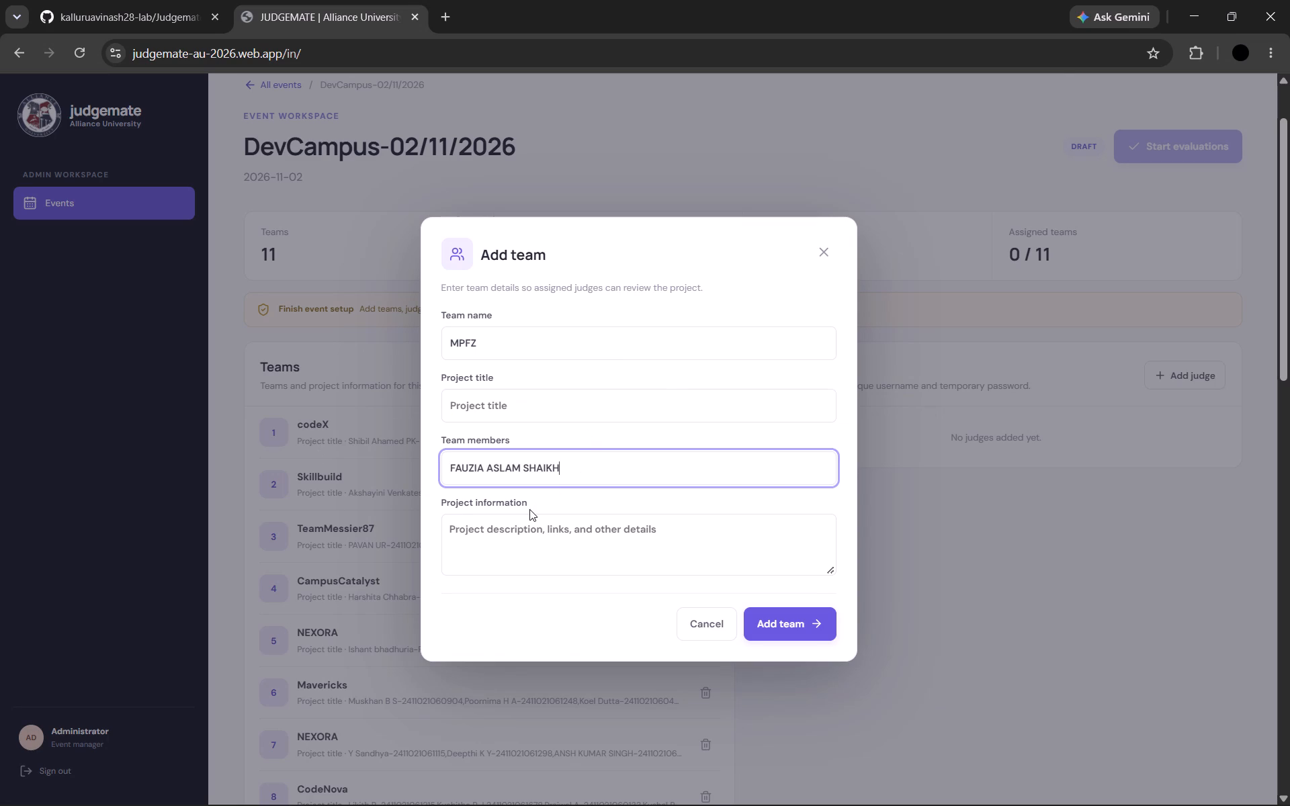
{"action": "key", "text": "minus"}
Append the first MPFZ member's registration number from the Excel sheet to Team members, followed by a comma.
{"action": "key", "text": "alt+Tab"}
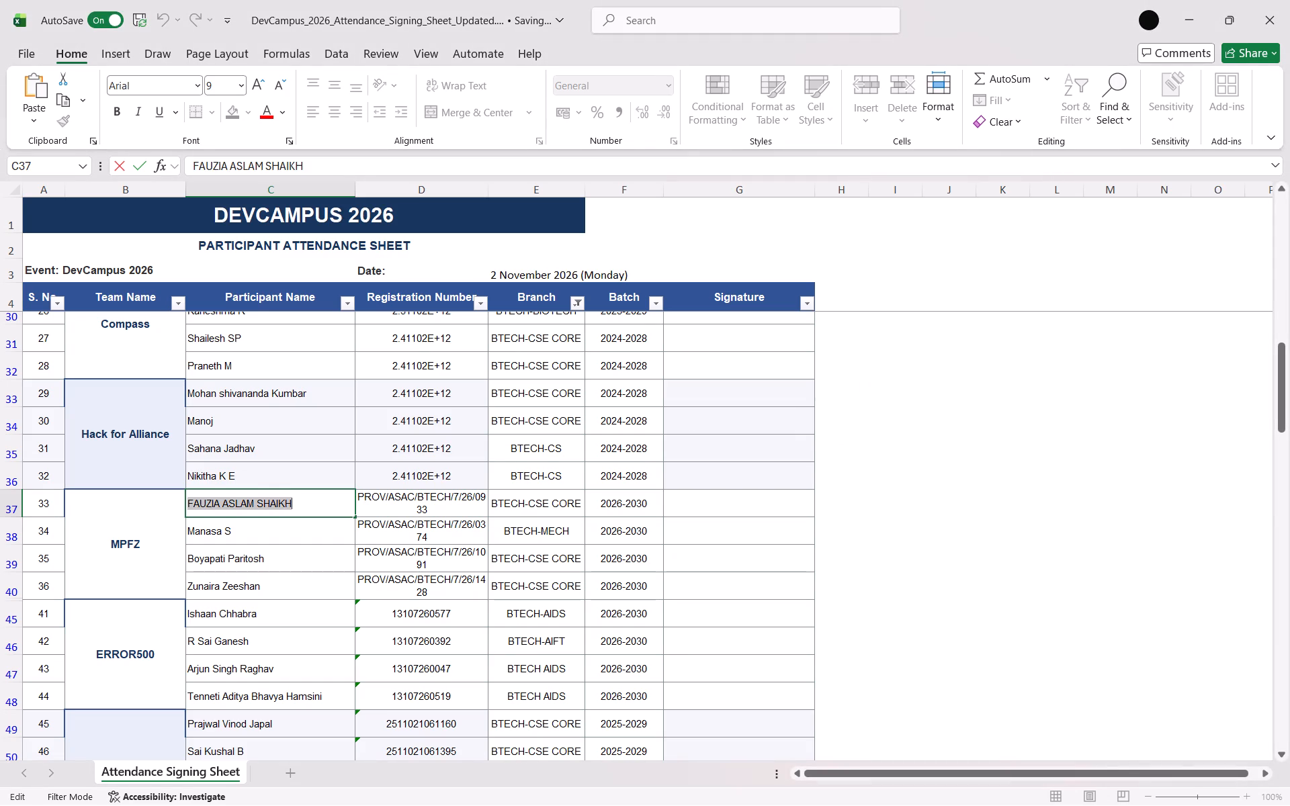
{"action": "double_click", "coordinate": [400, 514]}
{"action": "key", "text": "ctrl+c"}
{"action": "double_click", "coordinate": [418, 512]}
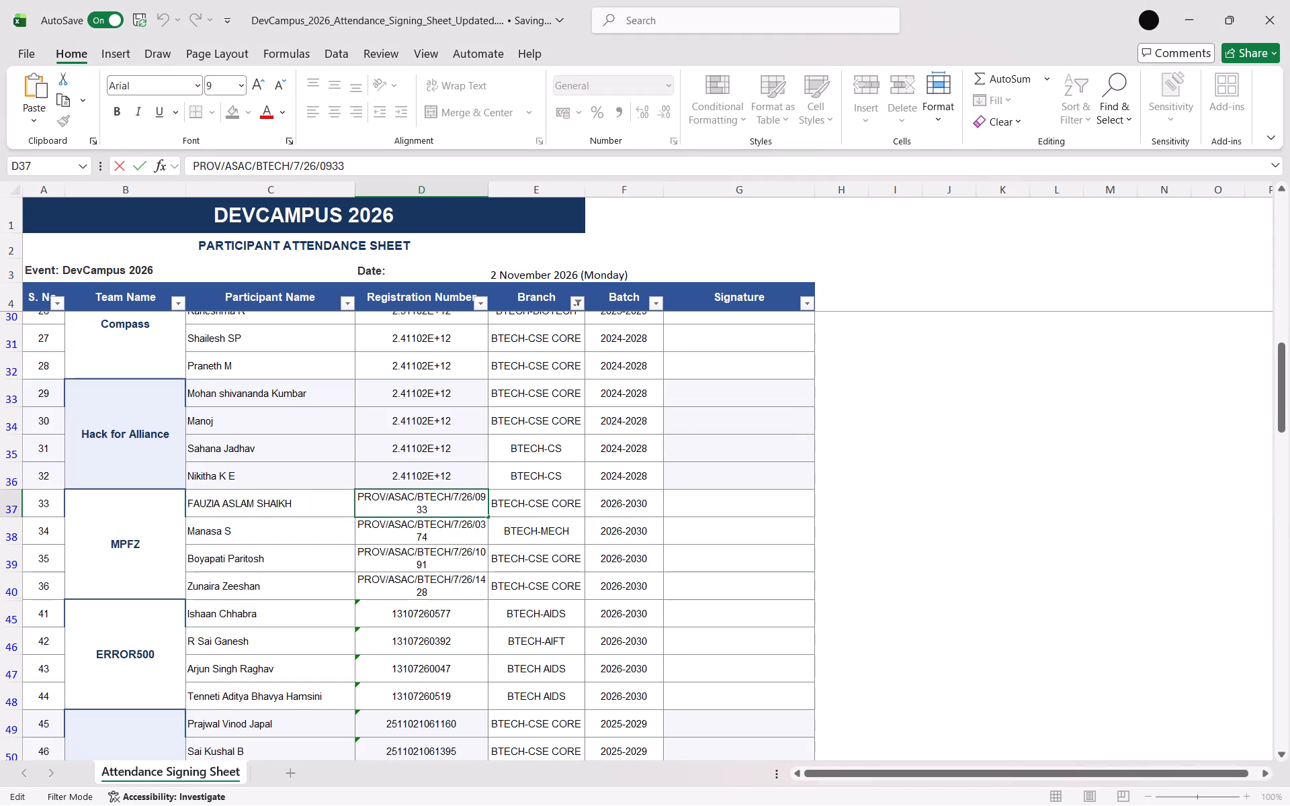
{"action": "double_click", "coordinate": [406, 506]}
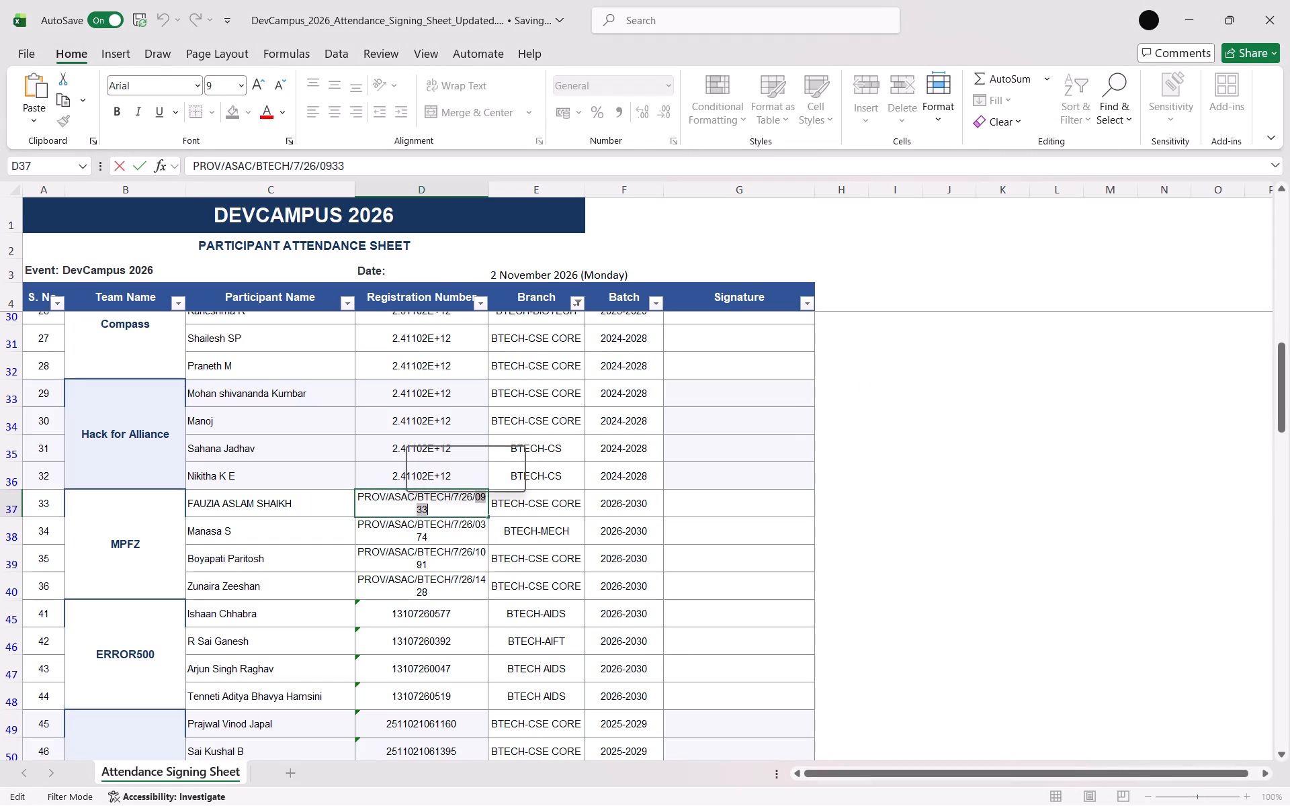
{"action": "triple_click", "coordinate": [406, 505]}
{"action": "key", "text": "ctrl+a"}
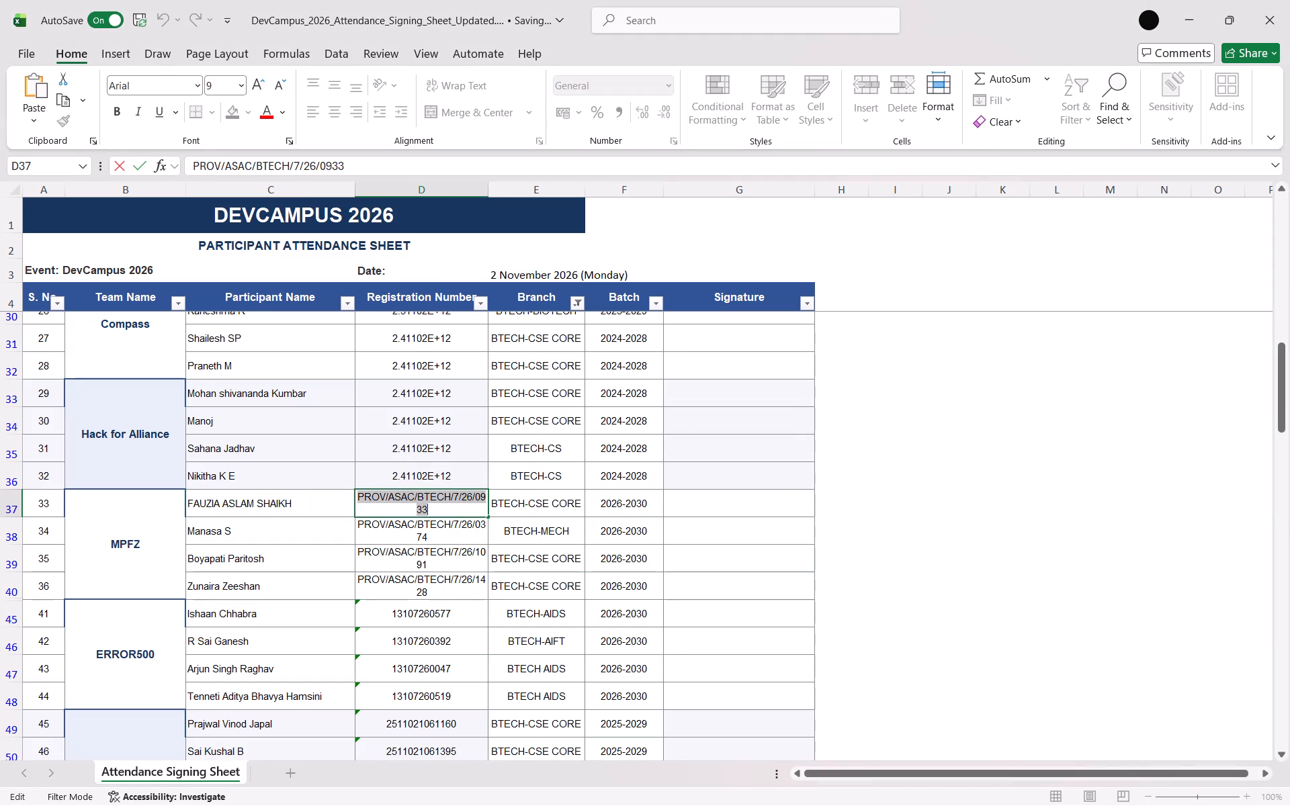
{"action": "key", "text": "ctrl+c"}
{"action": "key", "text": "alt+Tab"}
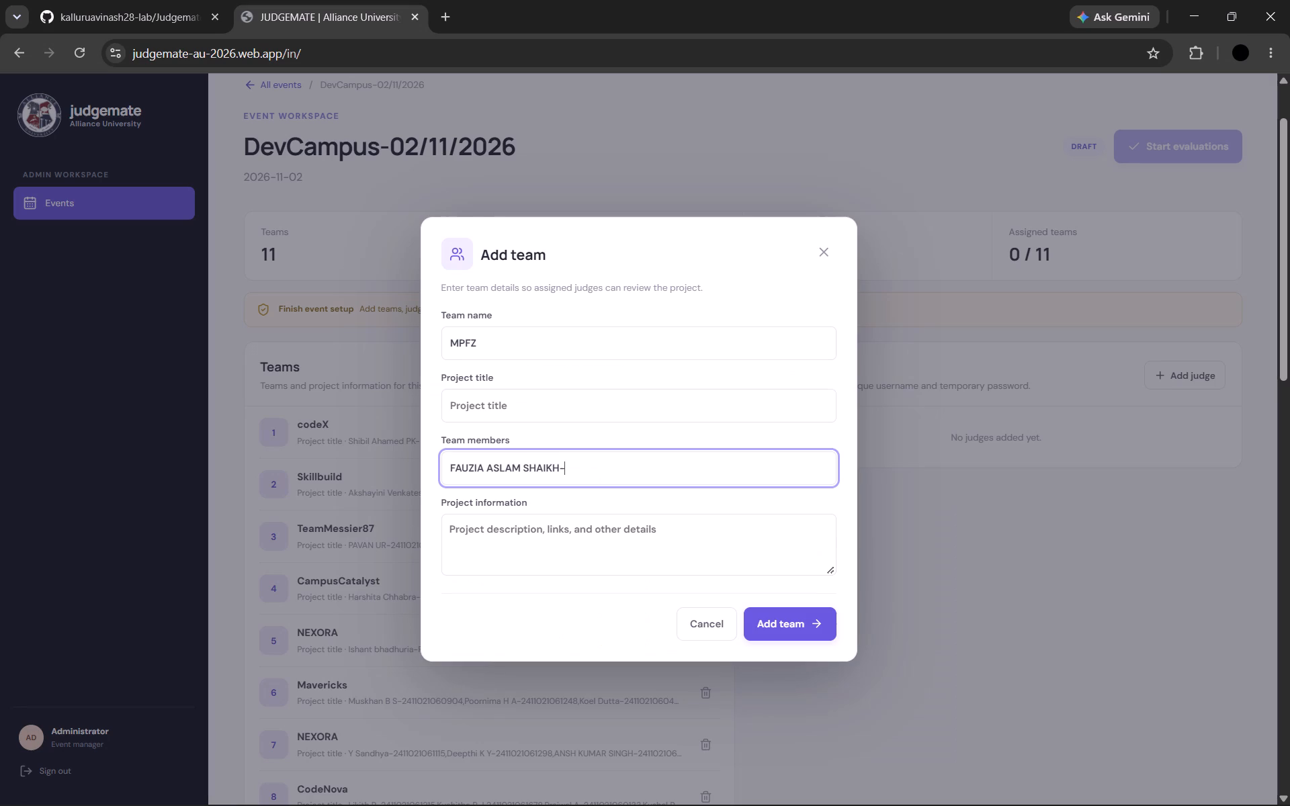
{"action": "key", "text": "ctrl+v"}
{"action": "key", "text": "comma"}
Append the second MPFZ member's name from the Excel sheet to Team members, followed by a hyphen.
{"action": "key", "text": "alt+Tab"}
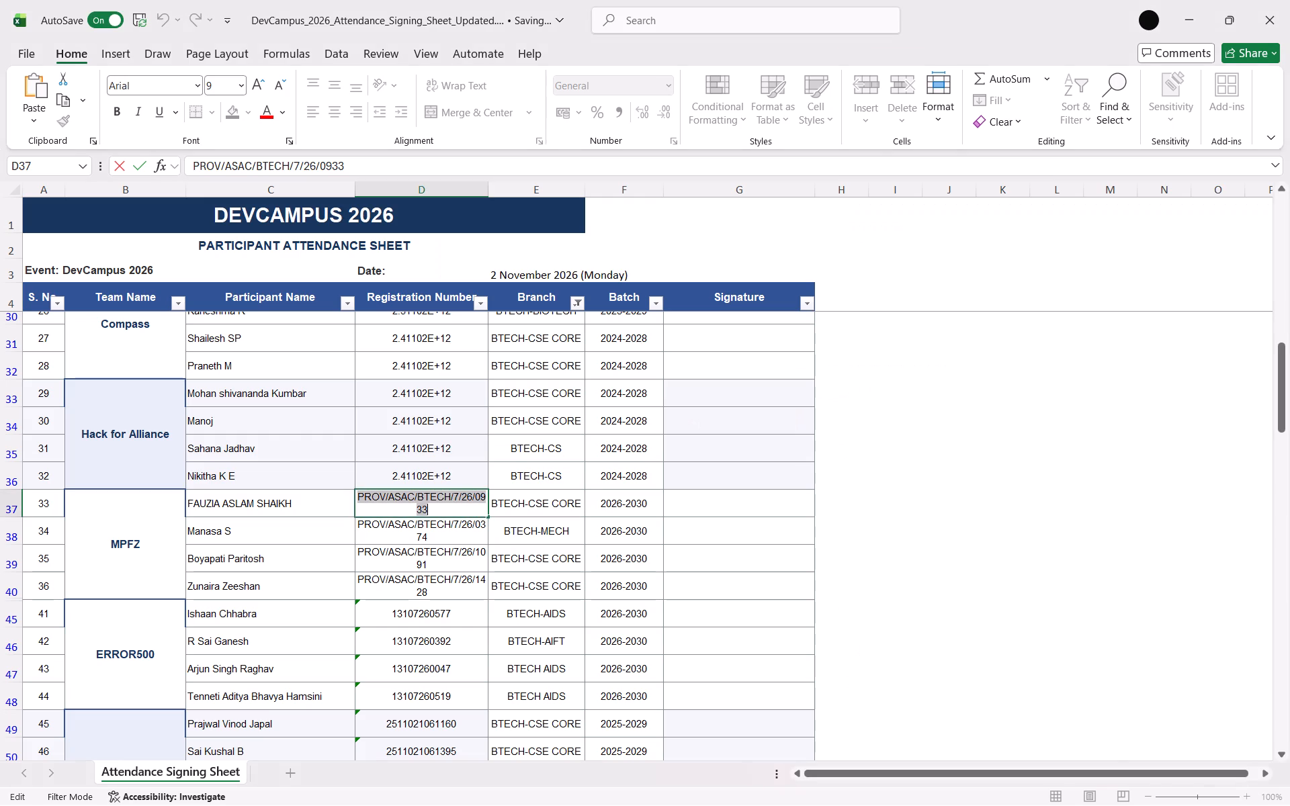
{"action": "double_click", "coordinate": [257, 544]}
{"action": "key", "text": "ctrl+a"}
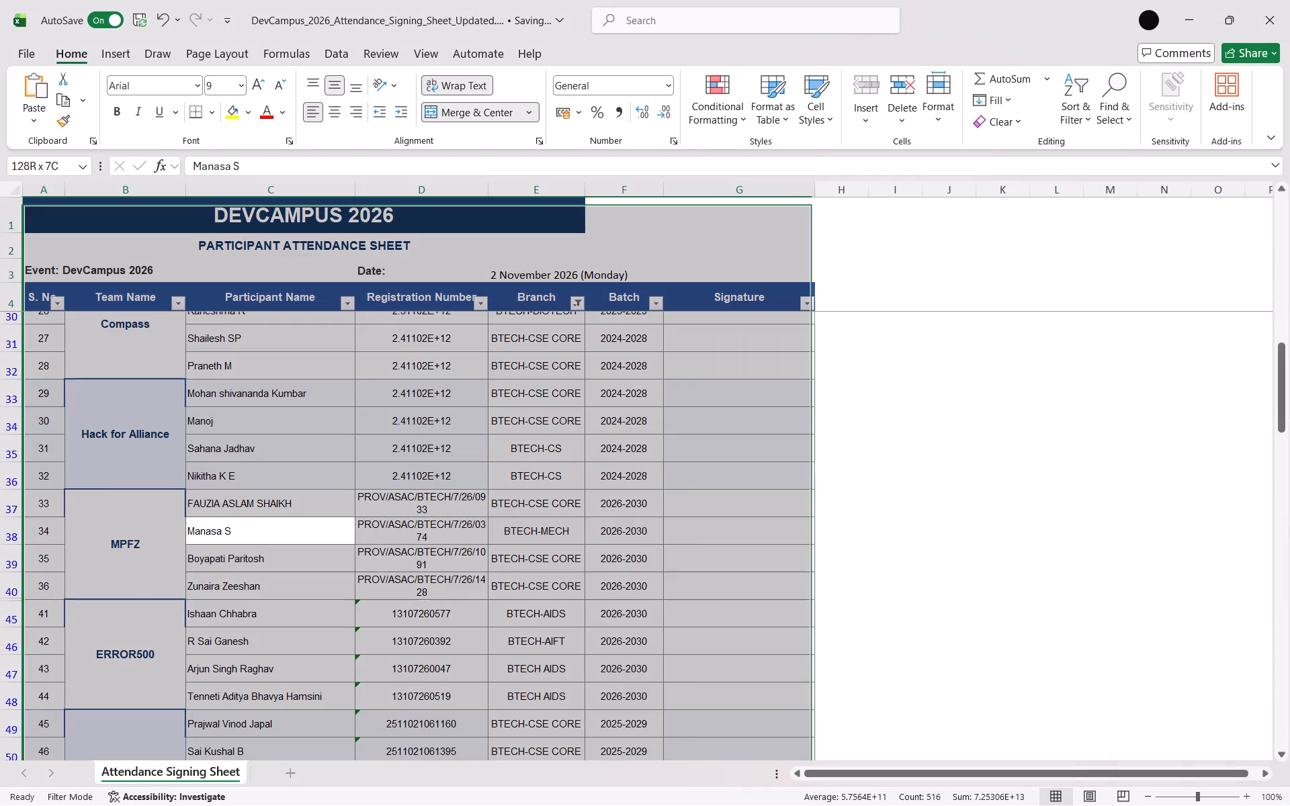
{"action": "key", "text": "ctrl+c"}
{"action": "double_click", "coordinate": [261, 537]}
{"action": "key", "text": "ctrl+a"}
{"action": "key", "text": "ctrl+c"}
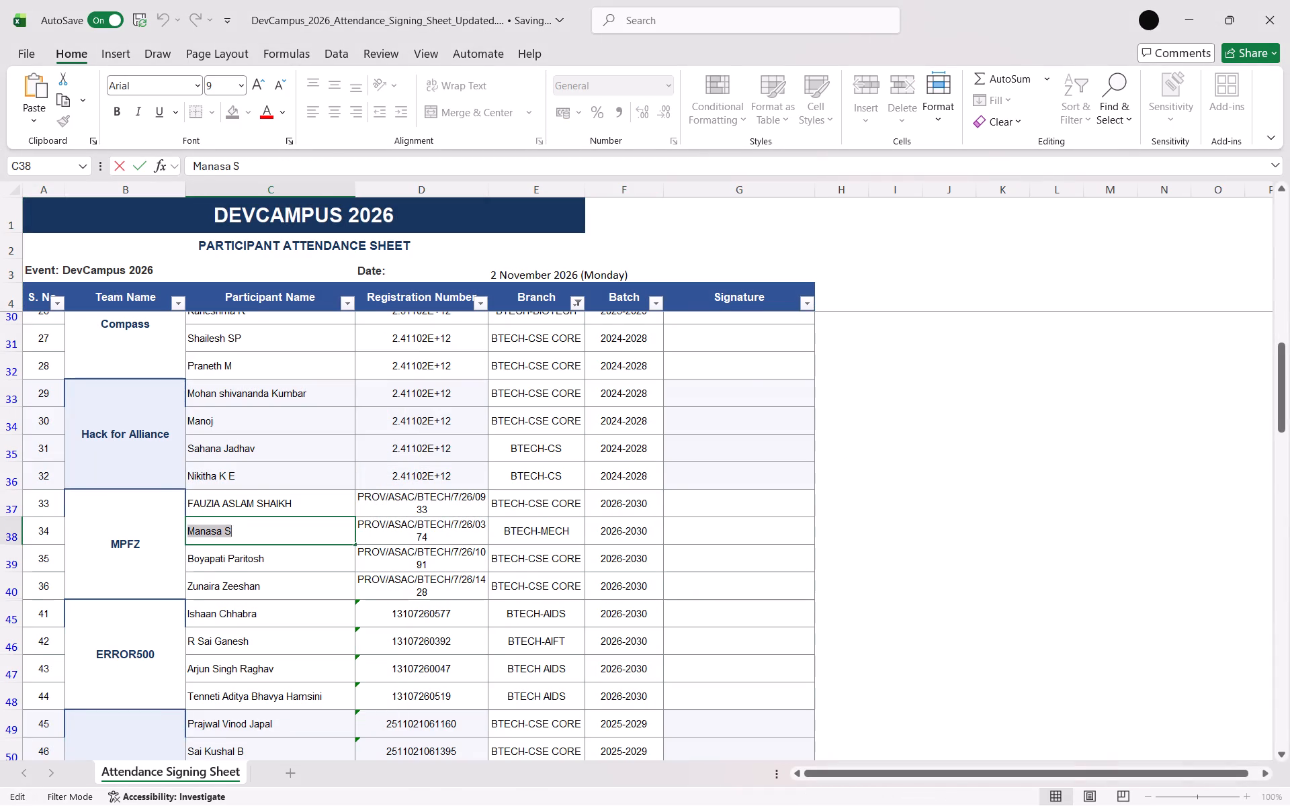
{"action": "key", "text": "alt+Tab"}
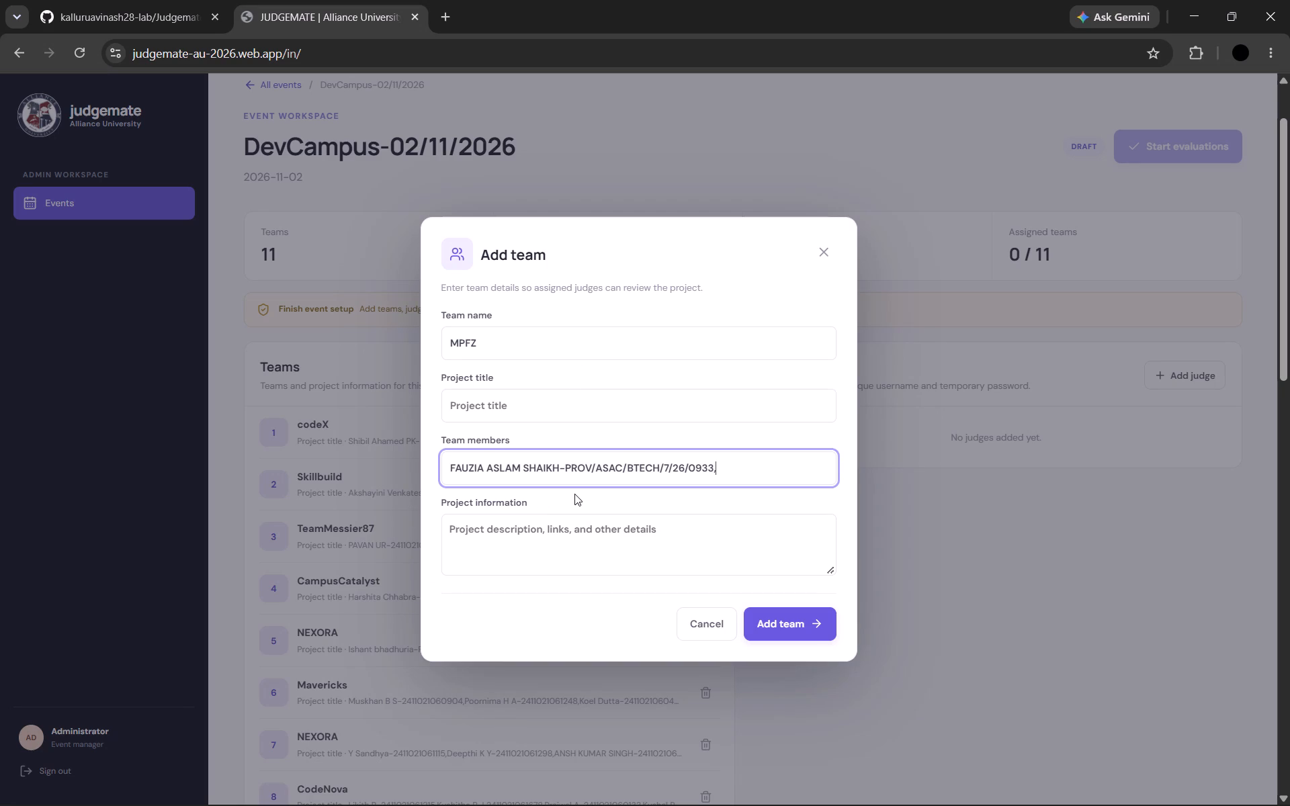
{"action": "key", "text": "ctrl+v"}
{"action": "key", "text": "minus"}
Append the second MPFZ member's registration number from the Excel sheet to Team members, followed by a comma.
{"action": "key", "text": "alt+Tab"}
{"action": "double_click", "coordinate": [408, 538]}
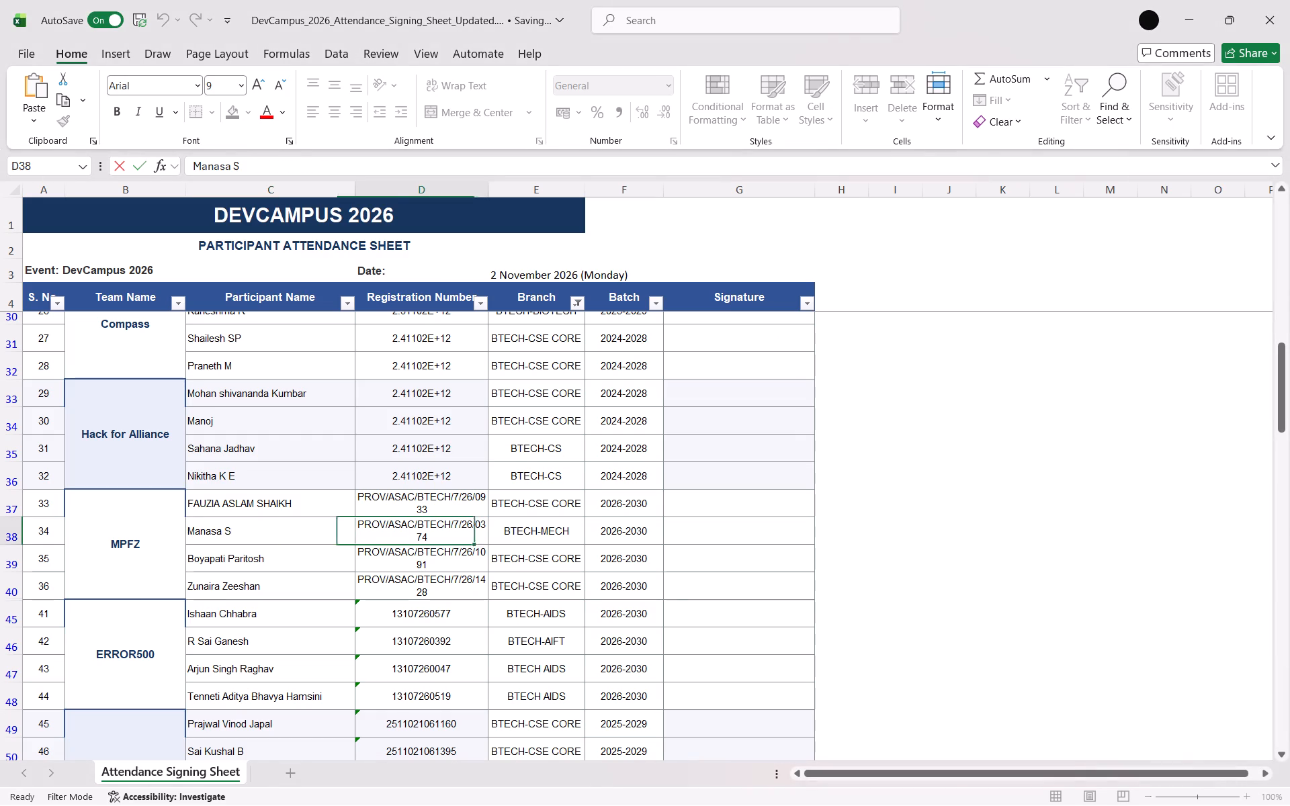
{"action": "key", "text": "ctrl+a"}
{"action": "key", "text": "ctrl+c"}
{"action": "double_click", "coordinate": [409, 537]}
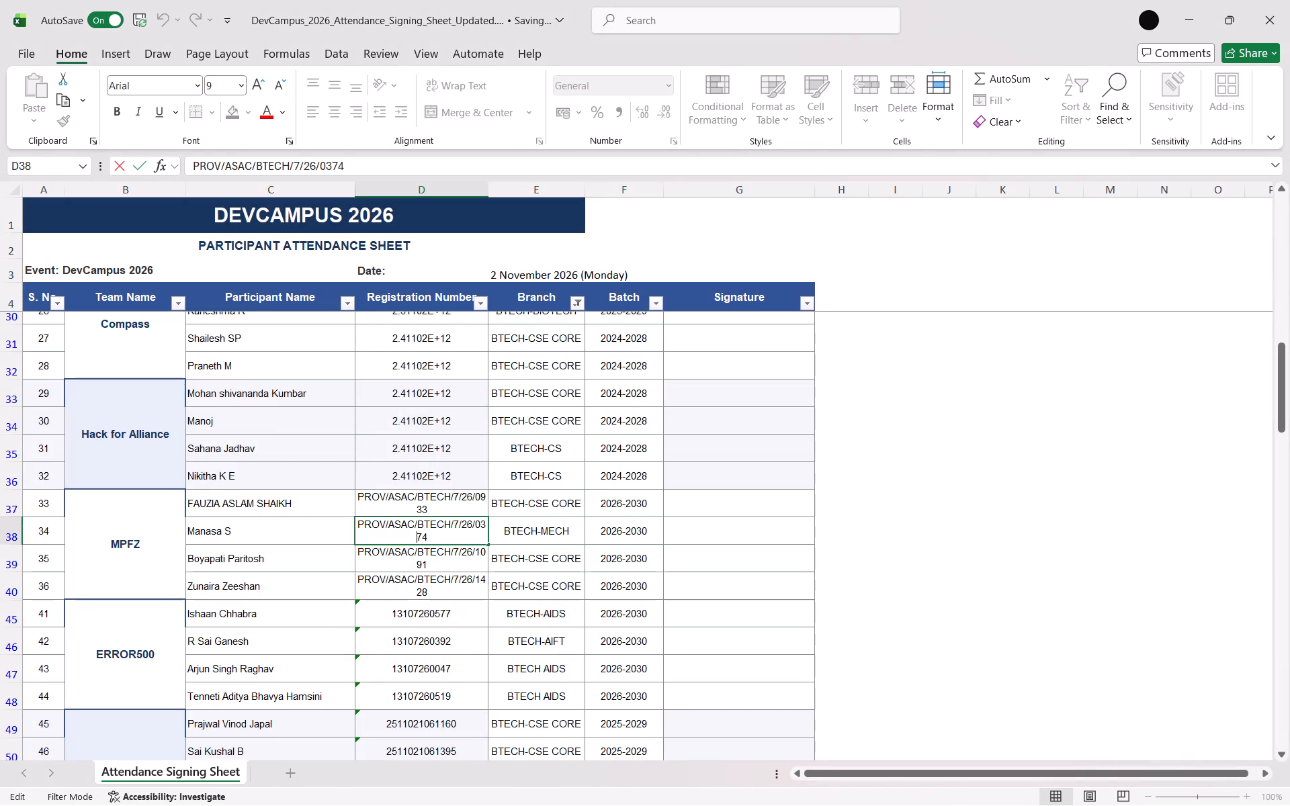
{"action": "key", "text": "ctrl+a"}
{"action": "key", "text": "ctrl+c"}
{"action": "key", "text": "alt+Tab"}
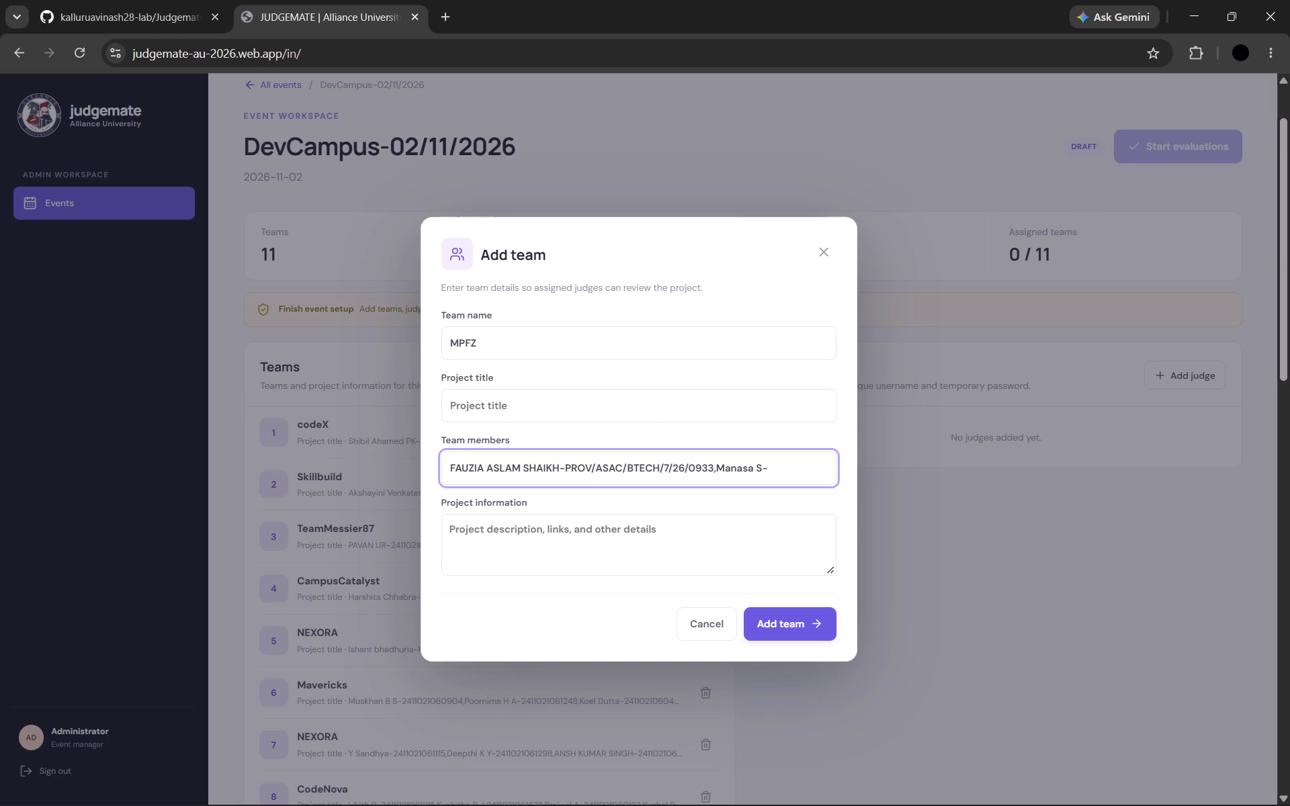
{"action": "key", "text": "ctrl+v"}
{"action": "key", "text": "comma"}
Append the third MPFZ member's name from the Excel sheet to Team members, followed by a hyphen.
{"action": "key", "text": "alt+Tab"}
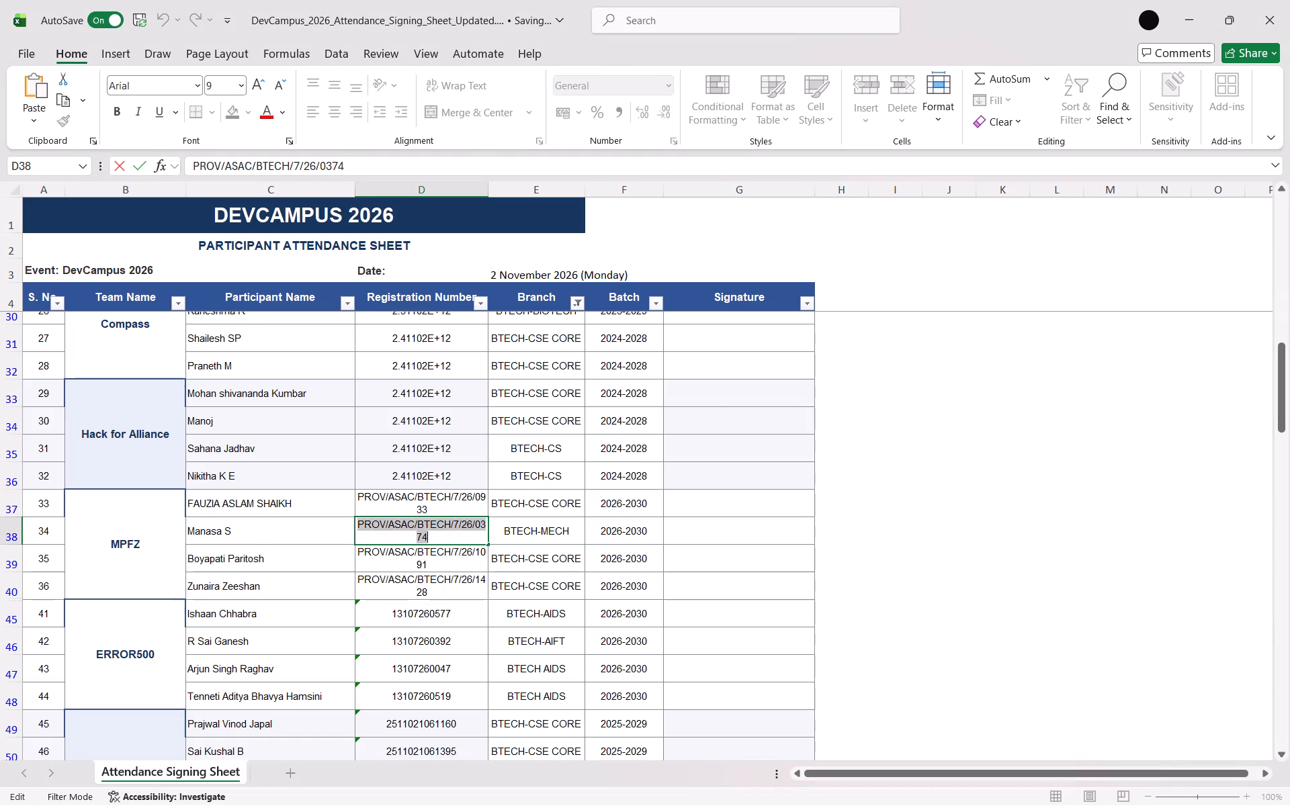
{"action": "double_click", "coordinate": [271, 562]}
{"action": "key", "text": "ctrl+a"}
{"action": "key", "text": "ctrl+c"}
{"action": "key", "text": "alt+Tab"}
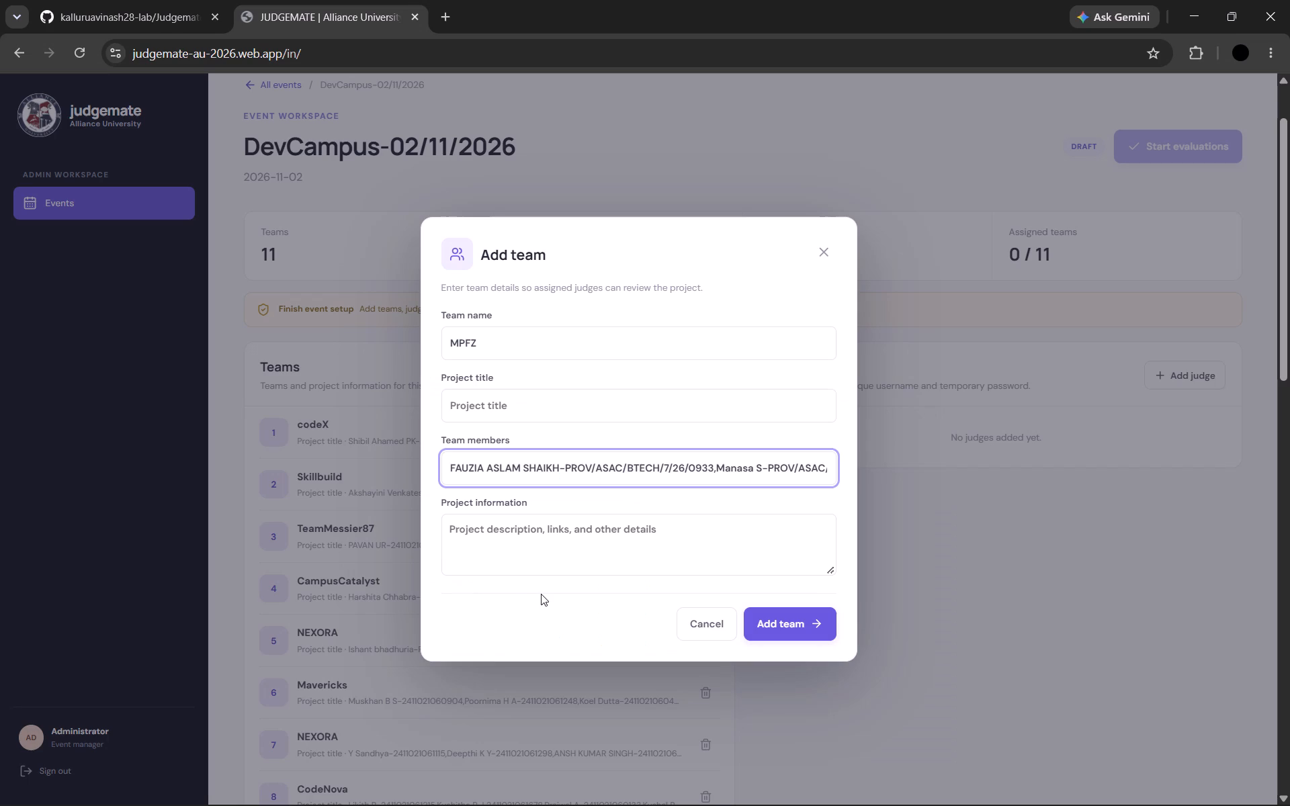
{"action": "key", "text": "ctrl+v"}
{"action": "key", "text": "minus"}
Append the third MPFZ member's registration number from the Excel sheet to Team members, followed by a comma.
{"action": "key", "text": "alt+Tab"}
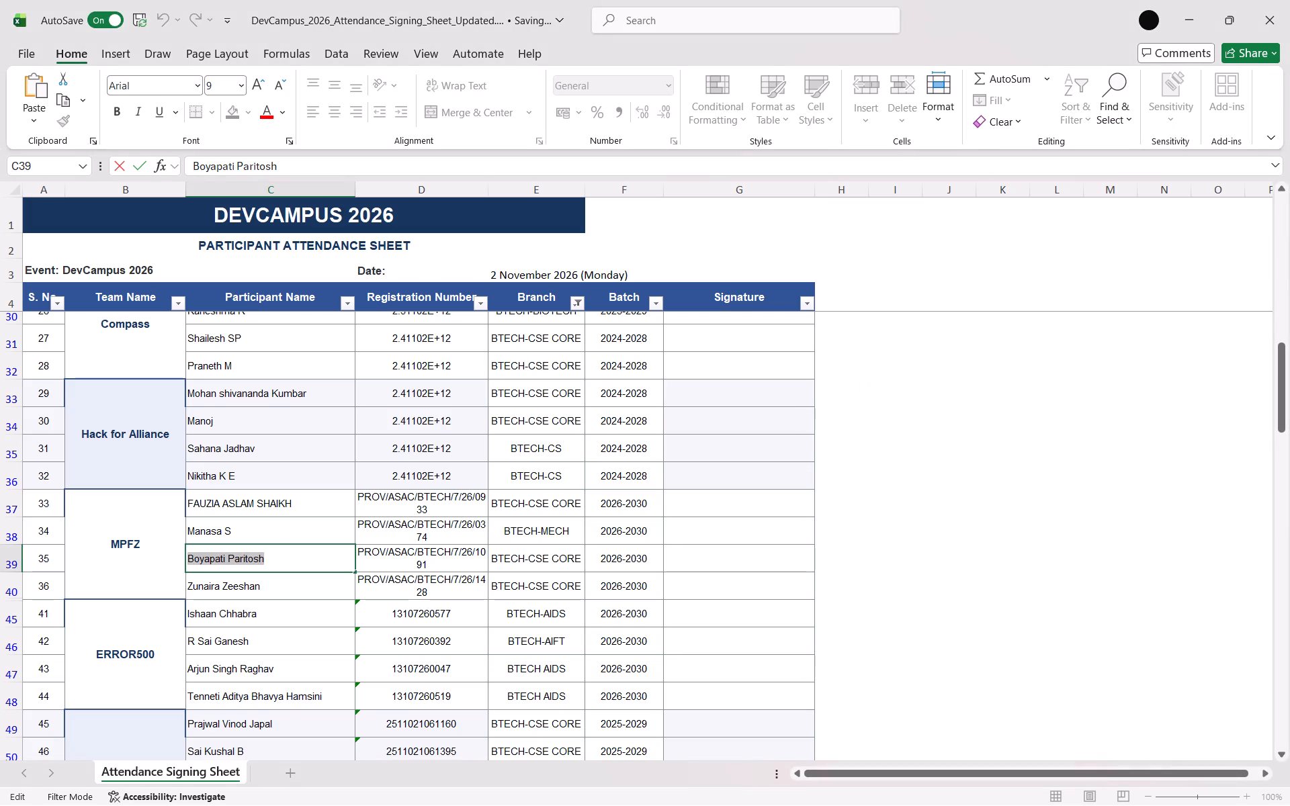
{"action": "double_click", "coordinate": [417, 560]}
{"action": "key", "text": "ctrl+a"}
{"action": "key", "text": "ctrl+c"}
{"action": "key", "text": "alt+Tab"}
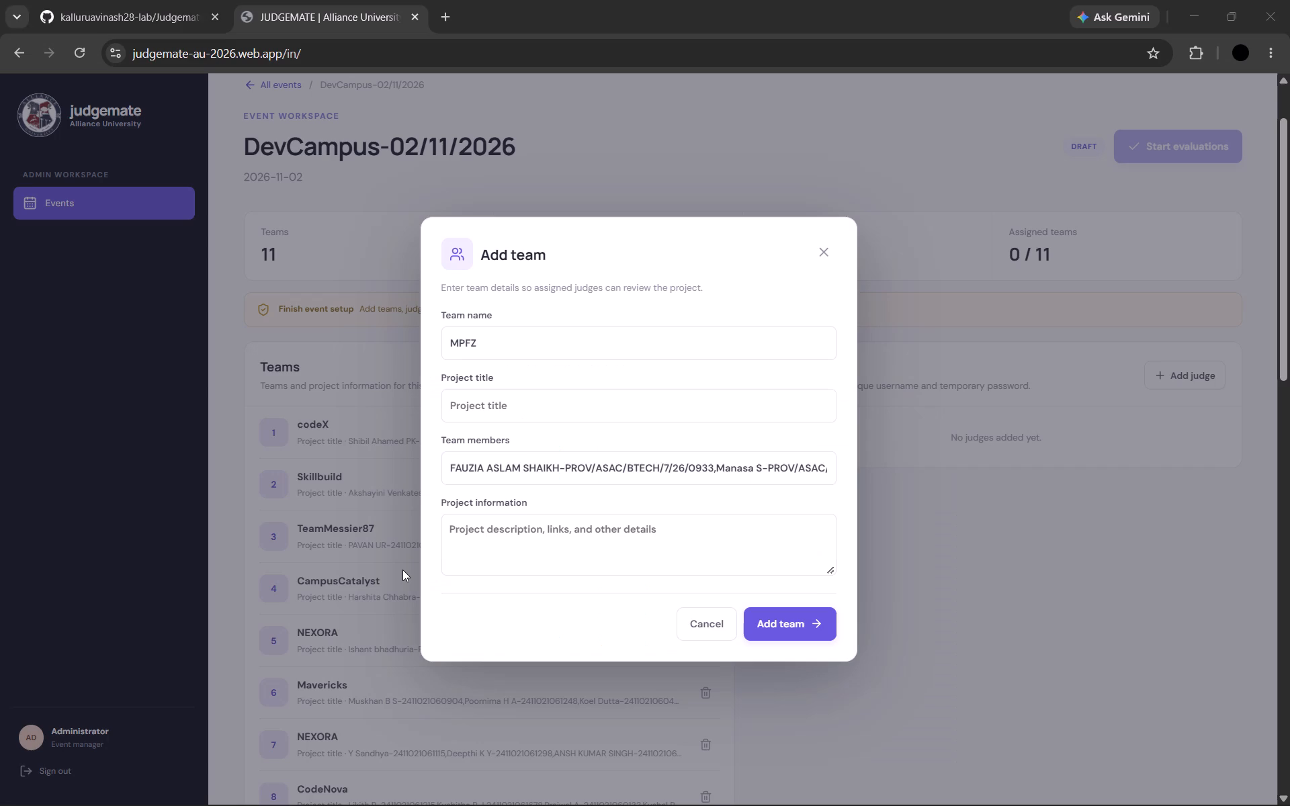
{"action": "key", "text": "ctrl+v"}
{"action": "key", "text": "comma"}
Append the fourth MPFZ member's name from the Excel sheet to Team members, followed by a hyphen.
{"action": "key", "text": "alt+Tab"}
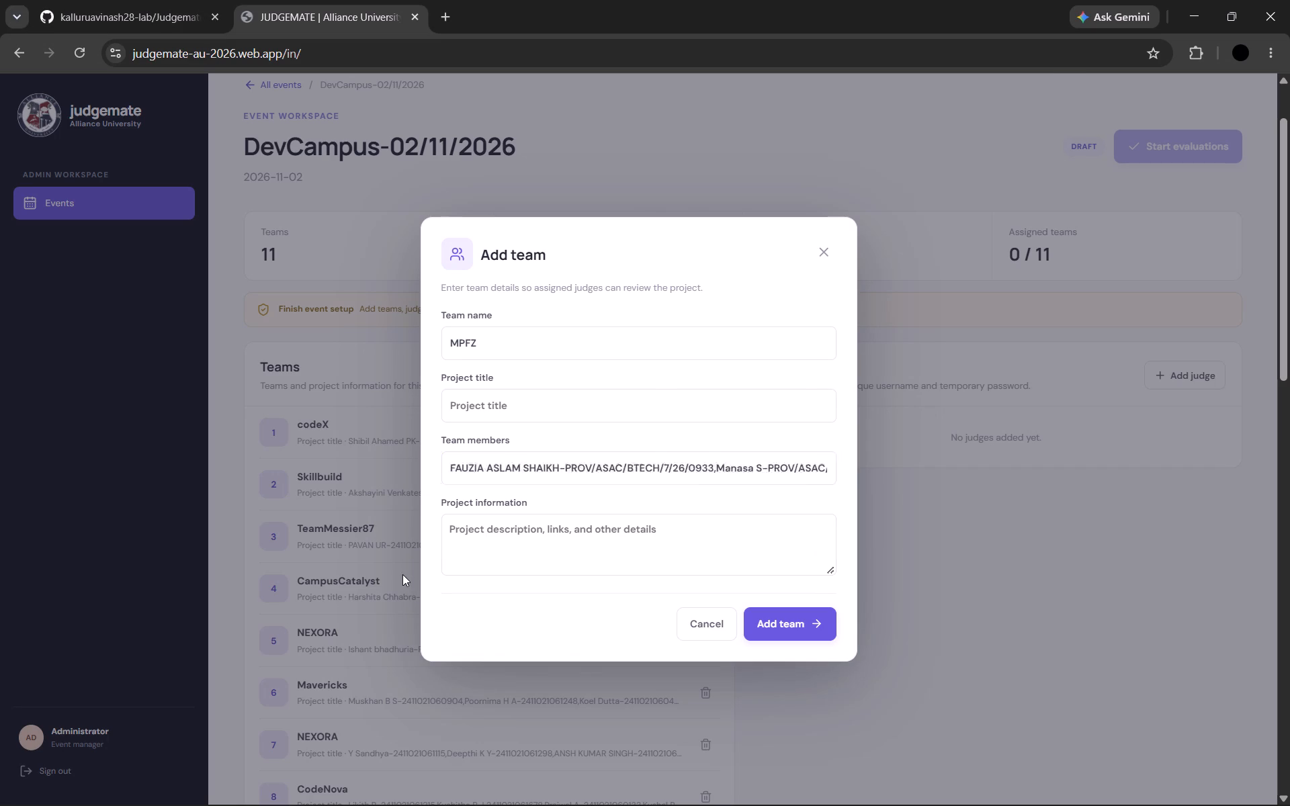
{"action": "double_click", "coordinate": [310, 594]}
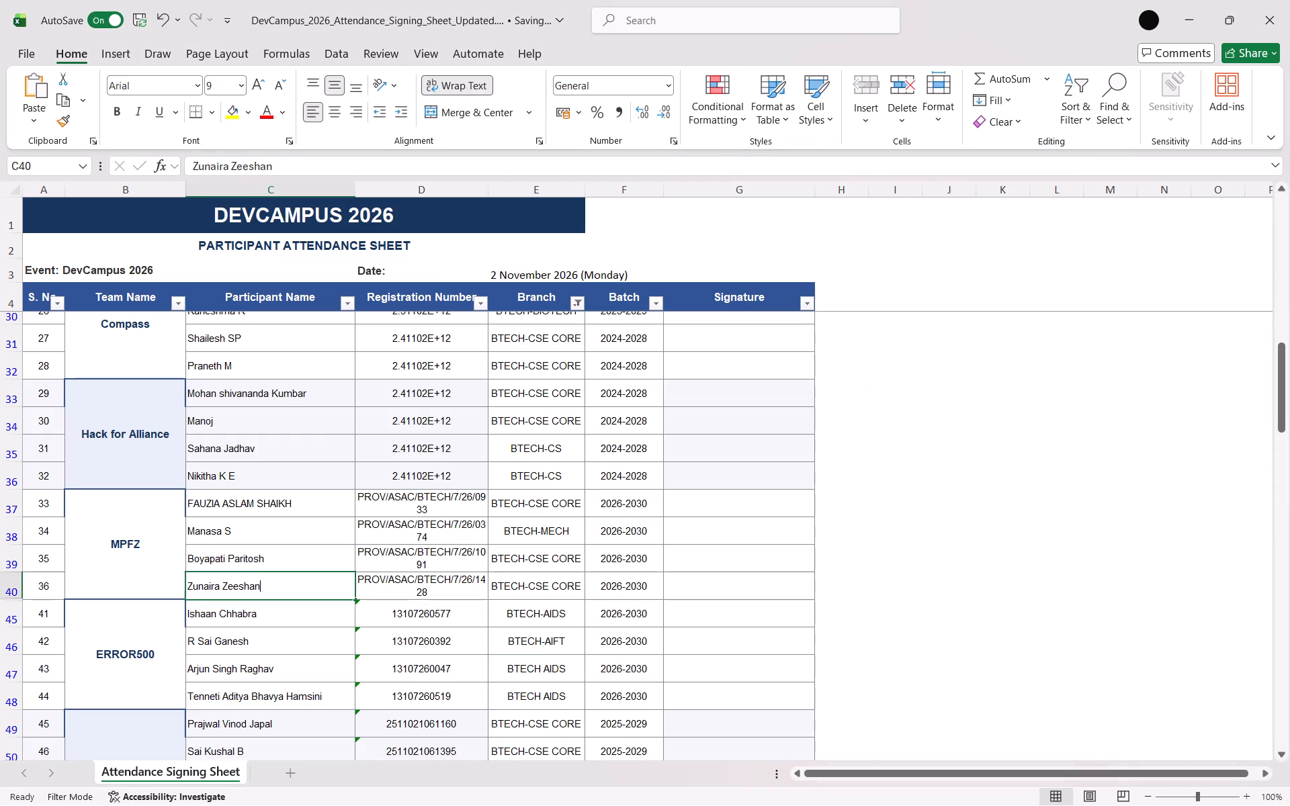
{"action": "key", "text": "ctrl+a"}
{"action": "key", "text": "ctrl+c"}
{"action": "key", "text": "alt+Tab"}
{"action": "key", "text": "ctrl+v"}
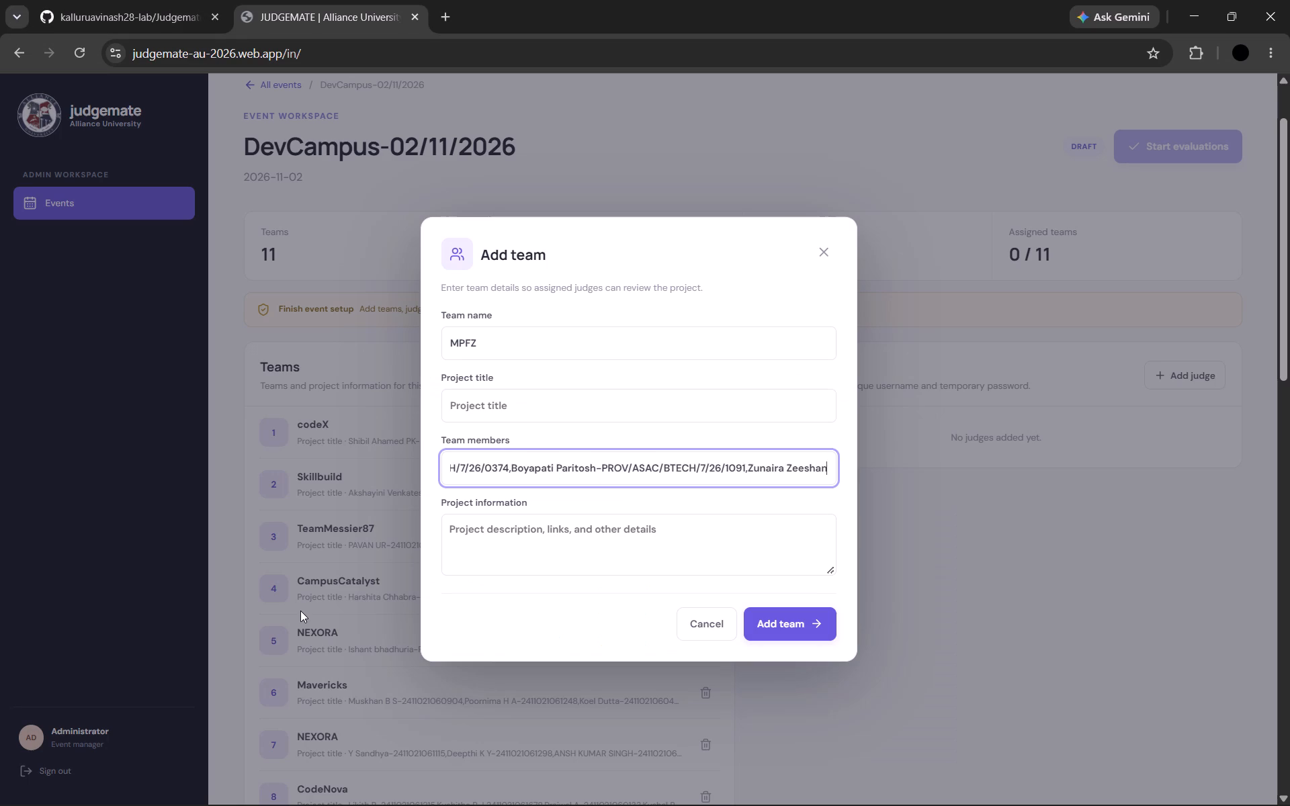
{"action": "key", "text": "minus"}
Append the fourth MPFZ member's registration number from the Excel sheet after the hyphen in Team members.
{"action": "key", "text": "alt+Tab"}
{"action": "double_click", "coordinate": [429, 584]}
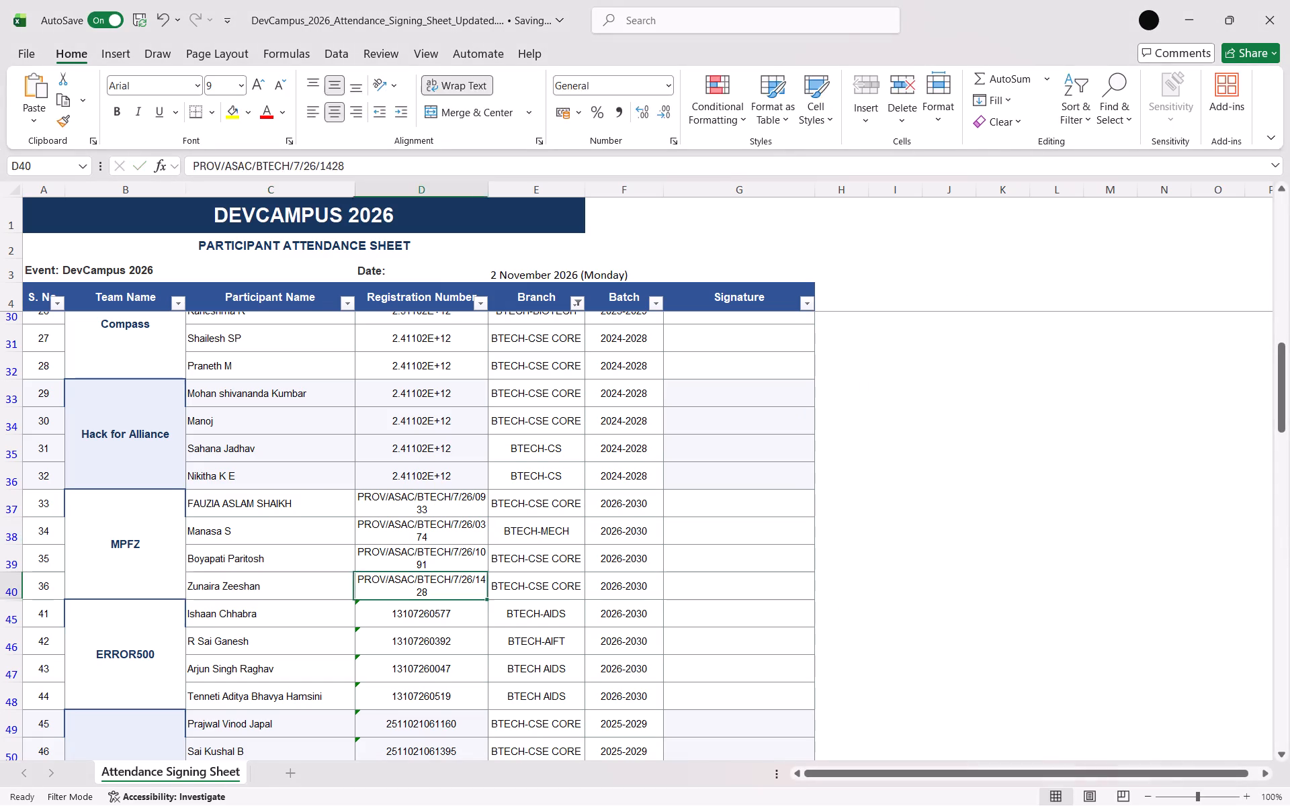
{"action": "key", "text": "ctrl+a"}
{"action": "key", "text": "ctrl+c"}
{"action": "key", "text": "alt+Tab"}
{"action": "key", "text": "ctrl+v"}
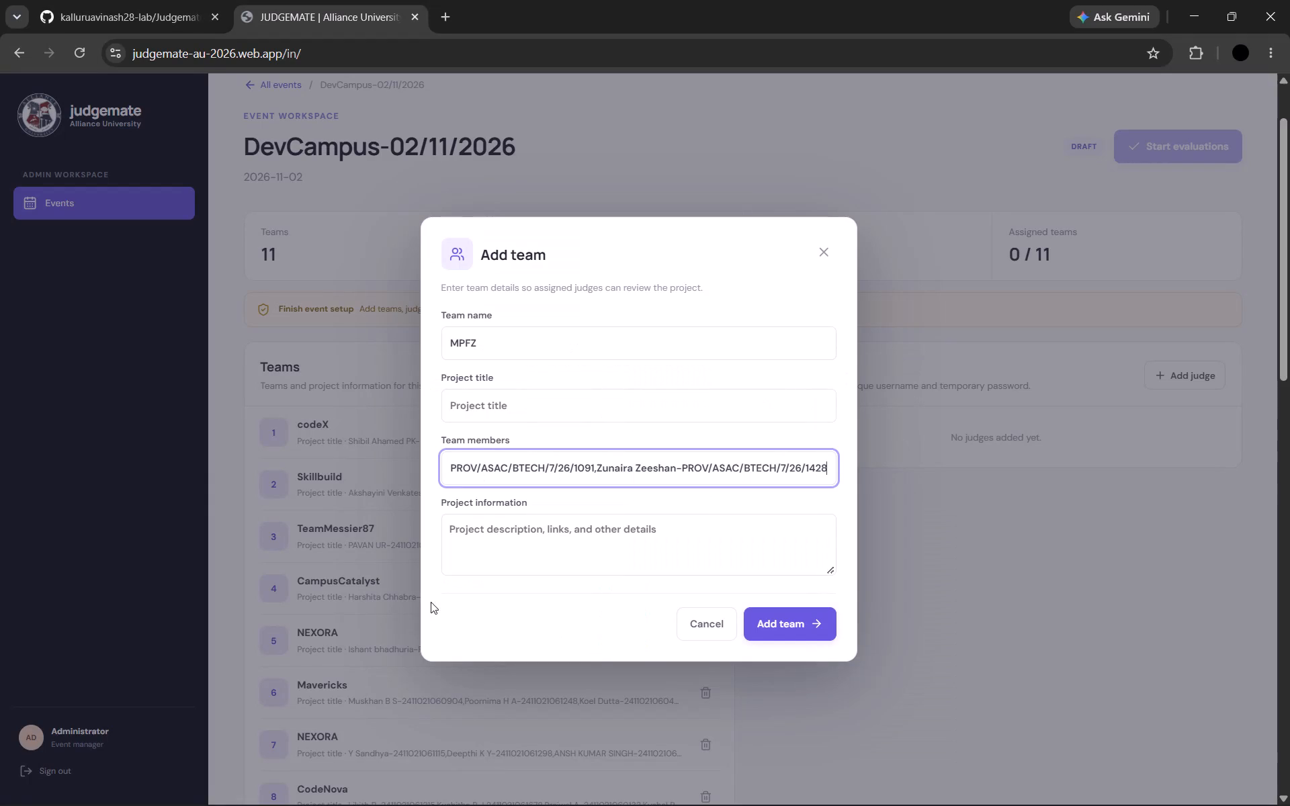
Submit the completed MPFZ team form to add the team to the event.
{"action": "left_click", "coordinate": [782, 615]}
Start a new team entry in the event and fill Team name with ERROR500 from the Excel attendance sheet.
{"action": "scroll", "coordinate": [730, 531], "scroll_direction": "down", "scroll_amount": 6}
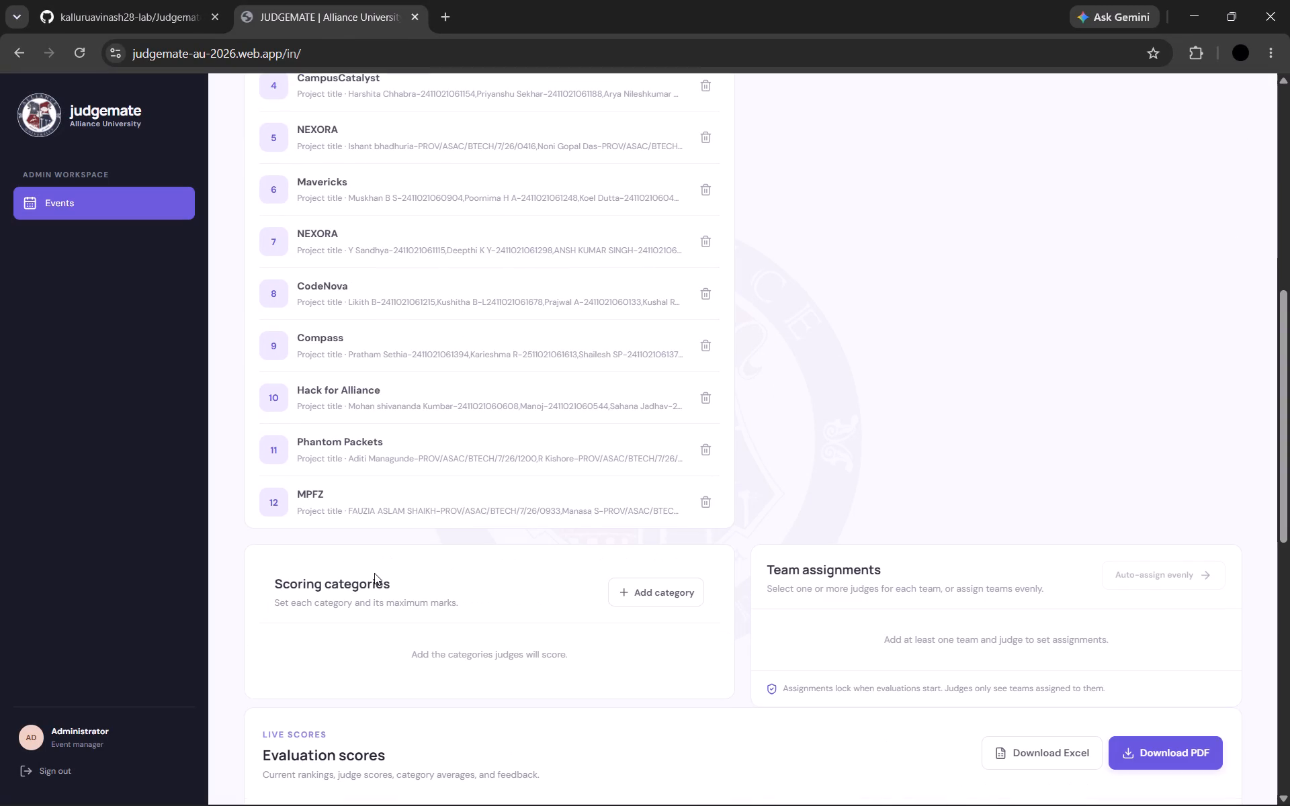
{"action": "scroll", "coordinate": [427, 512], "scroll_direction": "up", "scroll_amount": 3}
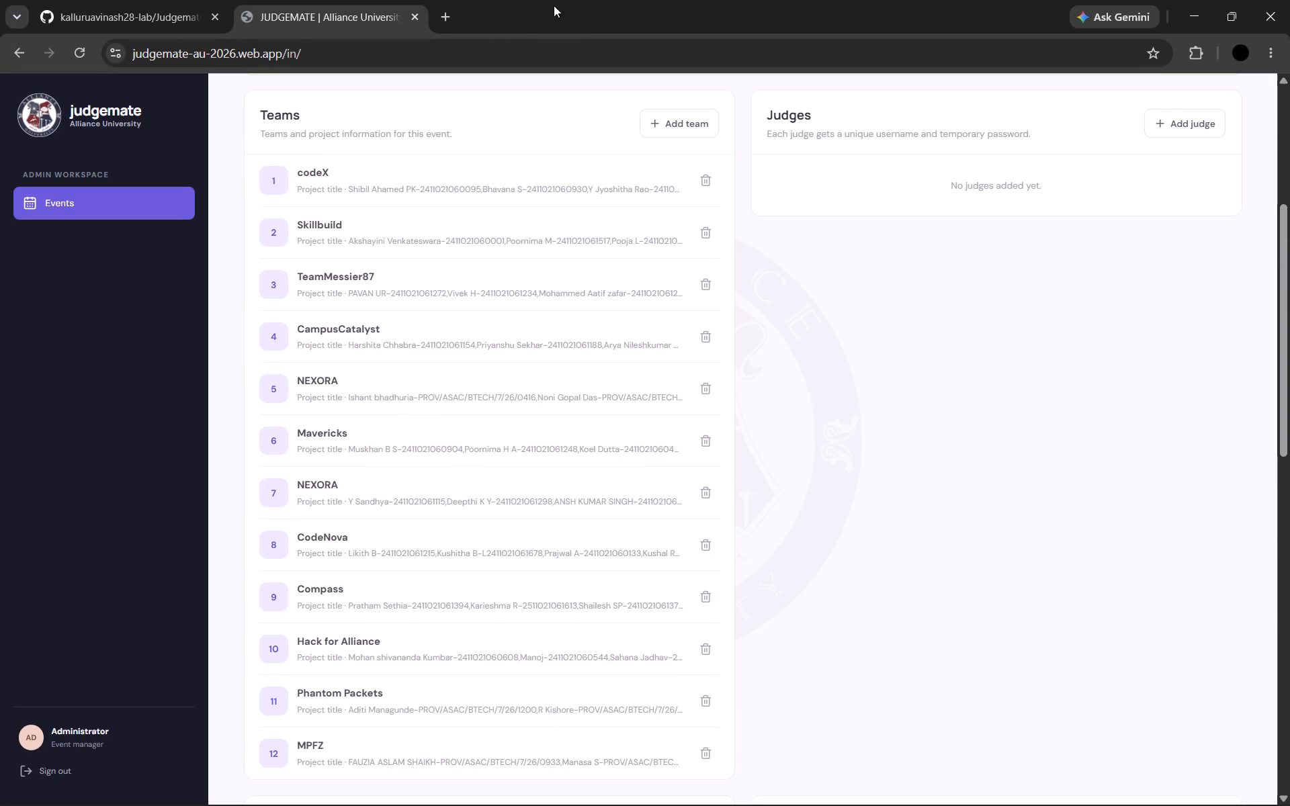
{"action": "left_click", "coordinate": [677, 114]}
{"action": "key", "text": "alt+Tab"}
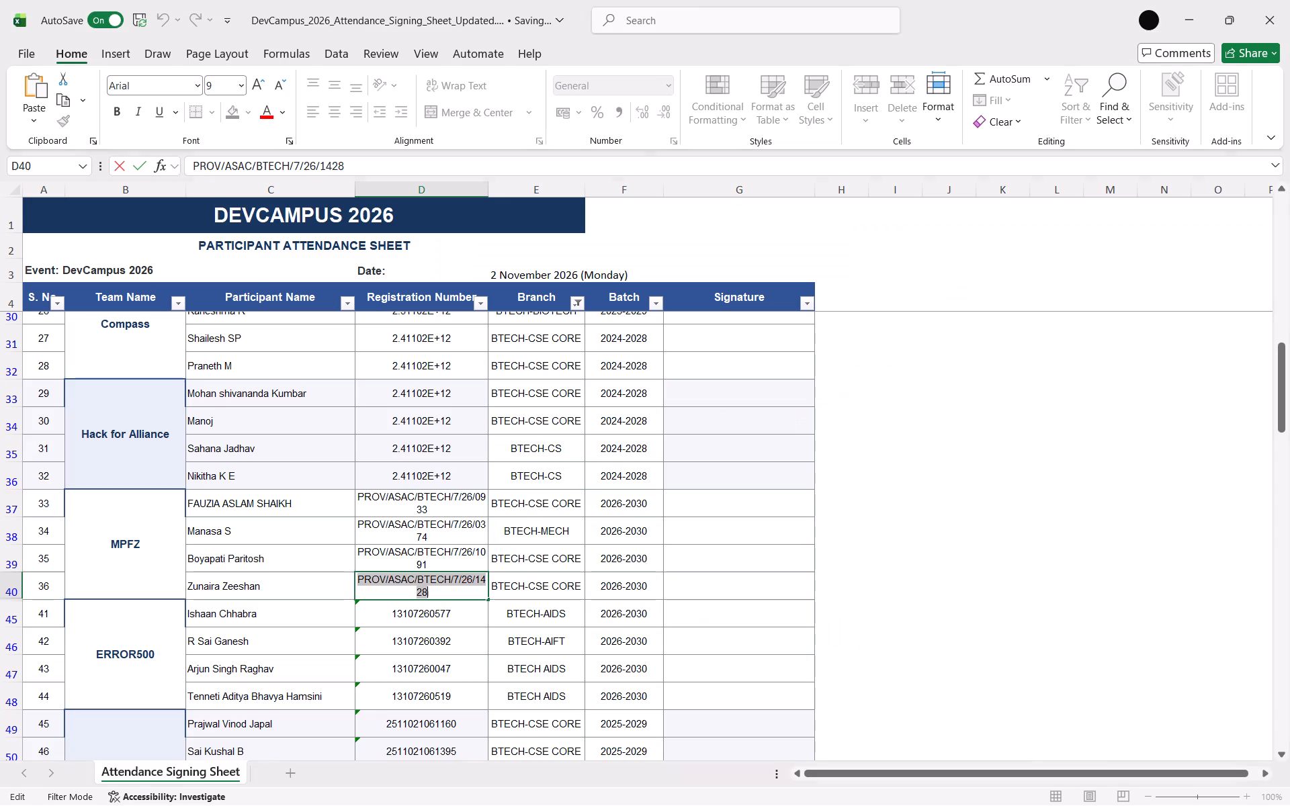
{"action": "scroll", "coordinate": [190, 578], "scroll_direction": "down", "scroll_amount": 1}
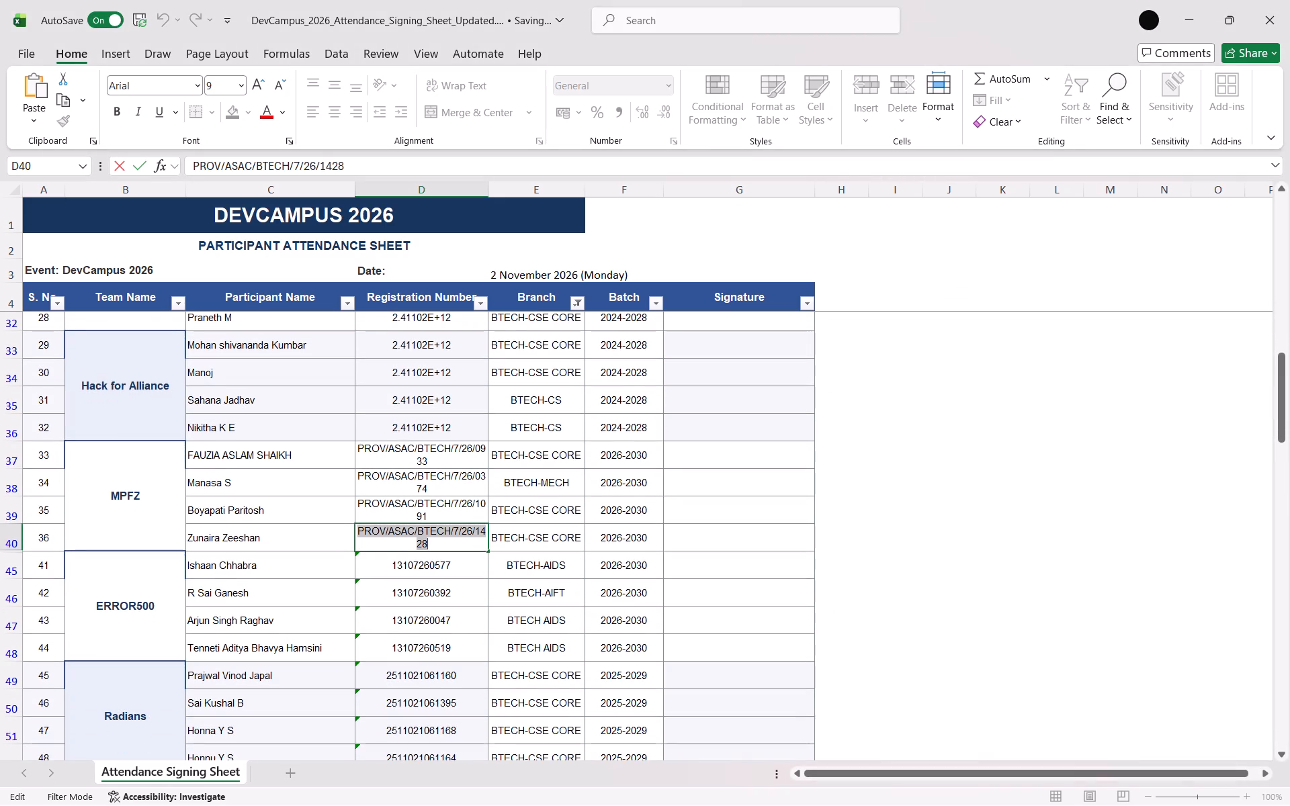
{"action": "double_click", "coordinate": [136, 602]}
{"action": "key", "text": "ctrl+a"}
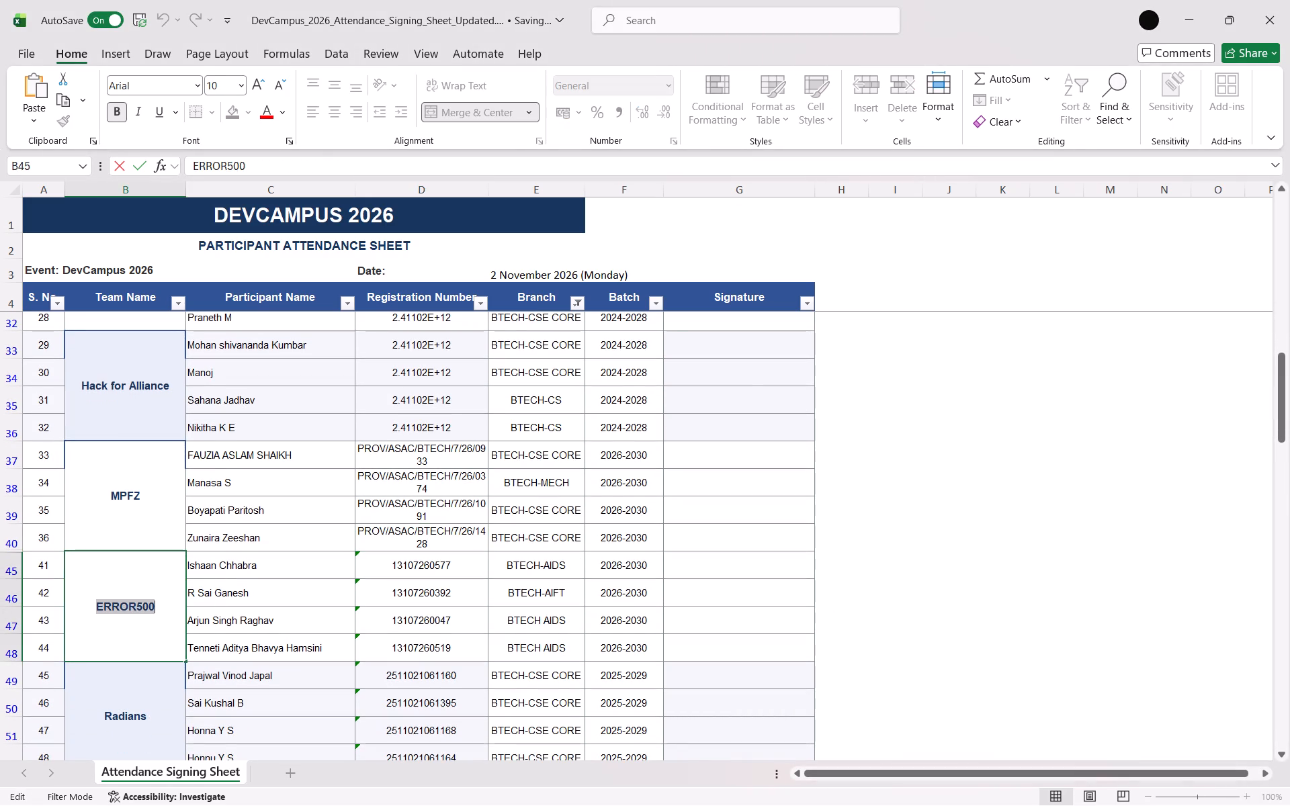
{"action": "key", "text": "ctrl+c"}
{"action": "key", "text": "alt+Tab"}
{"action": "key", "text": "ctrl+v"}
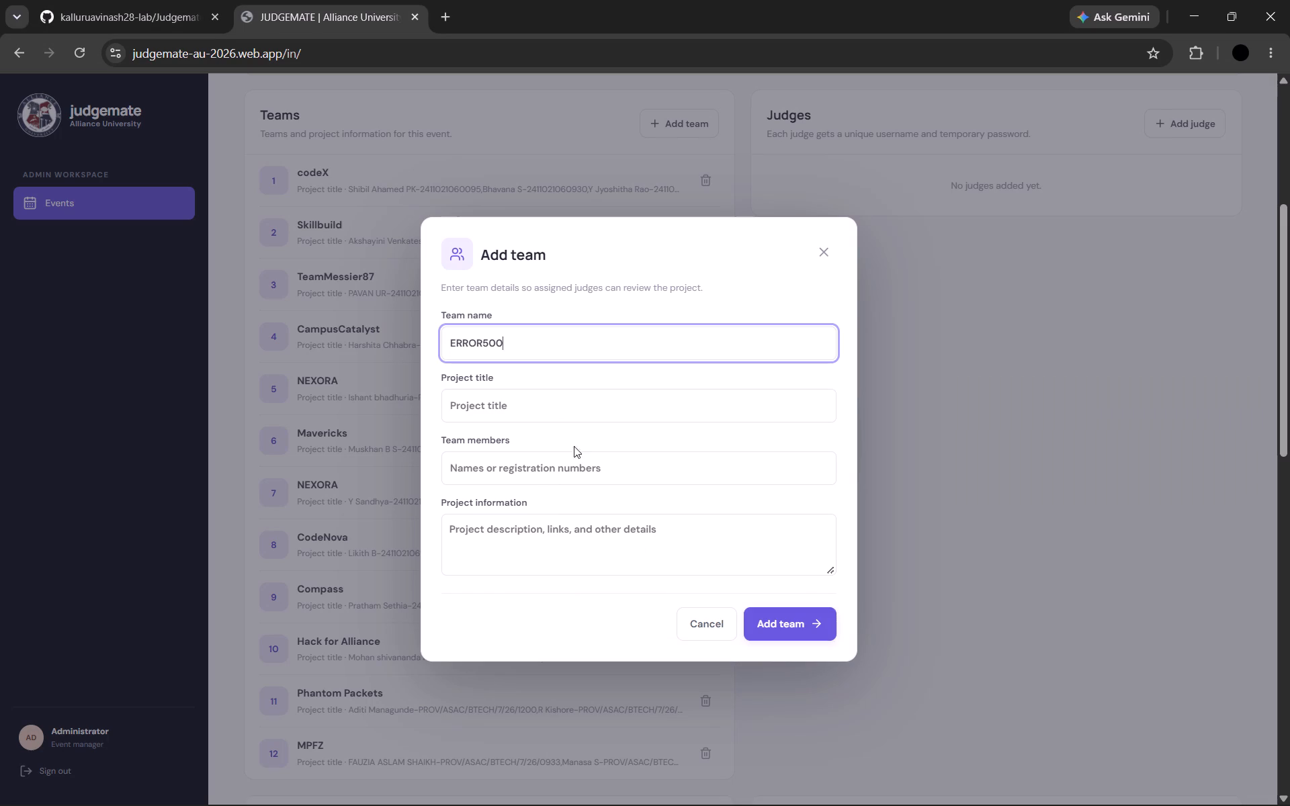
Enter the first ERROR500 member's name from the Excel sheet in Team members, followed by a hyphen.
{"action": "left_click", "coordinate": [533, 471]}
{"action": "key", "text": "alt+Tab"}
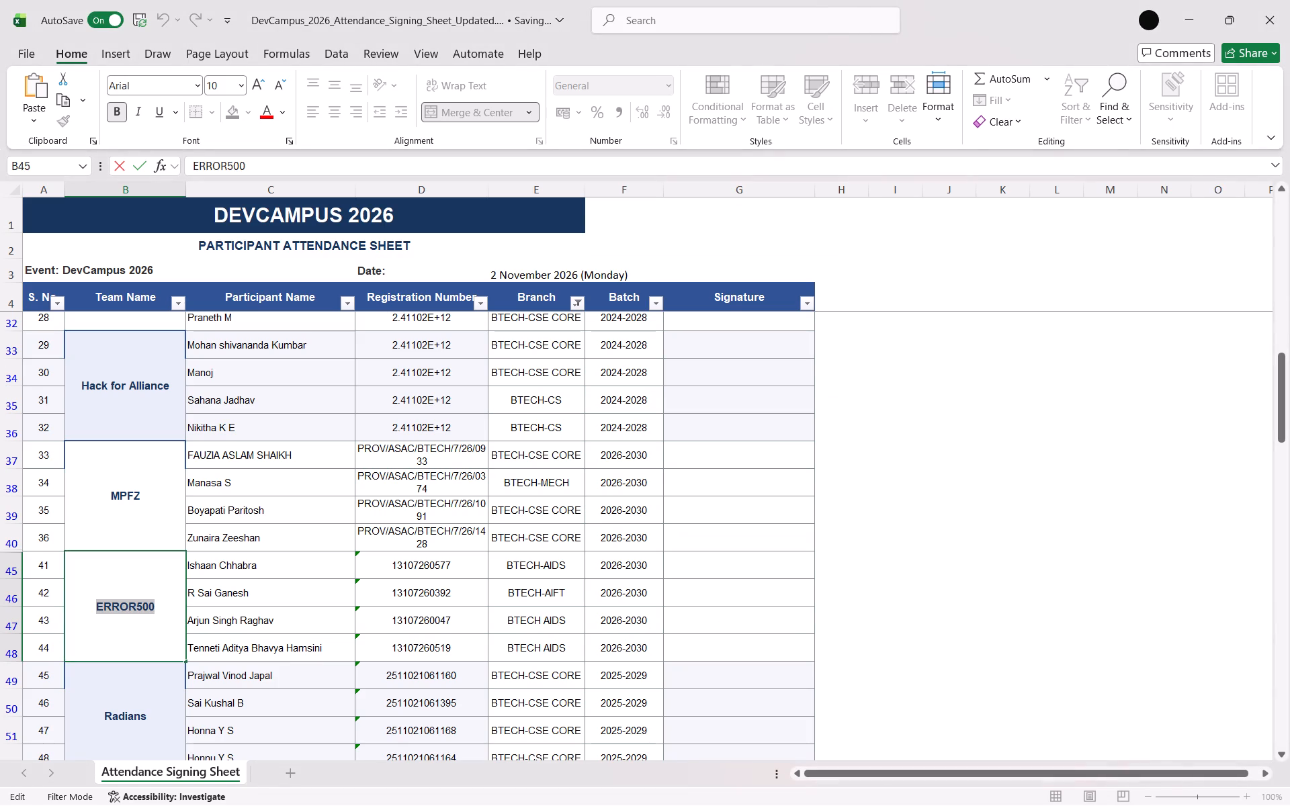
{"action": "key", "text": "alt+Tab"}
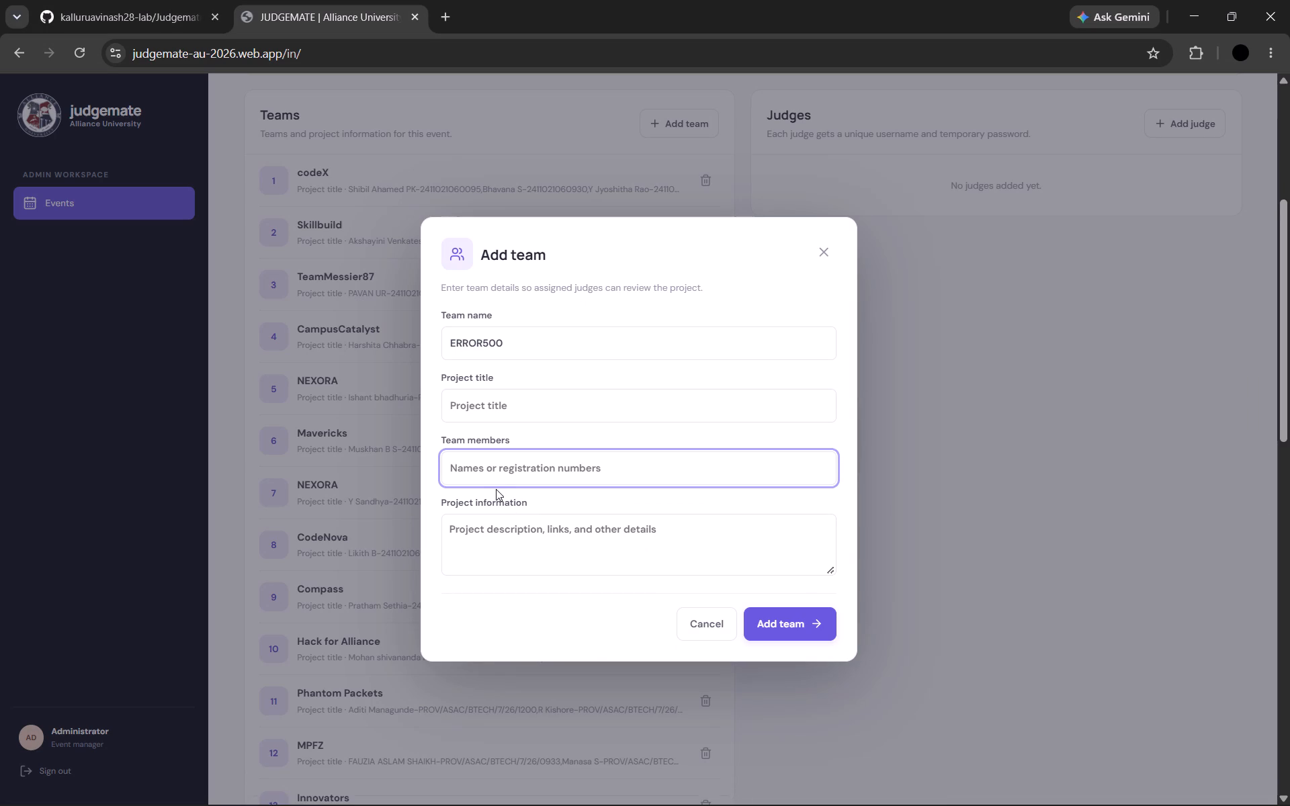
{"action": "key", "text": "alt+Tab"}
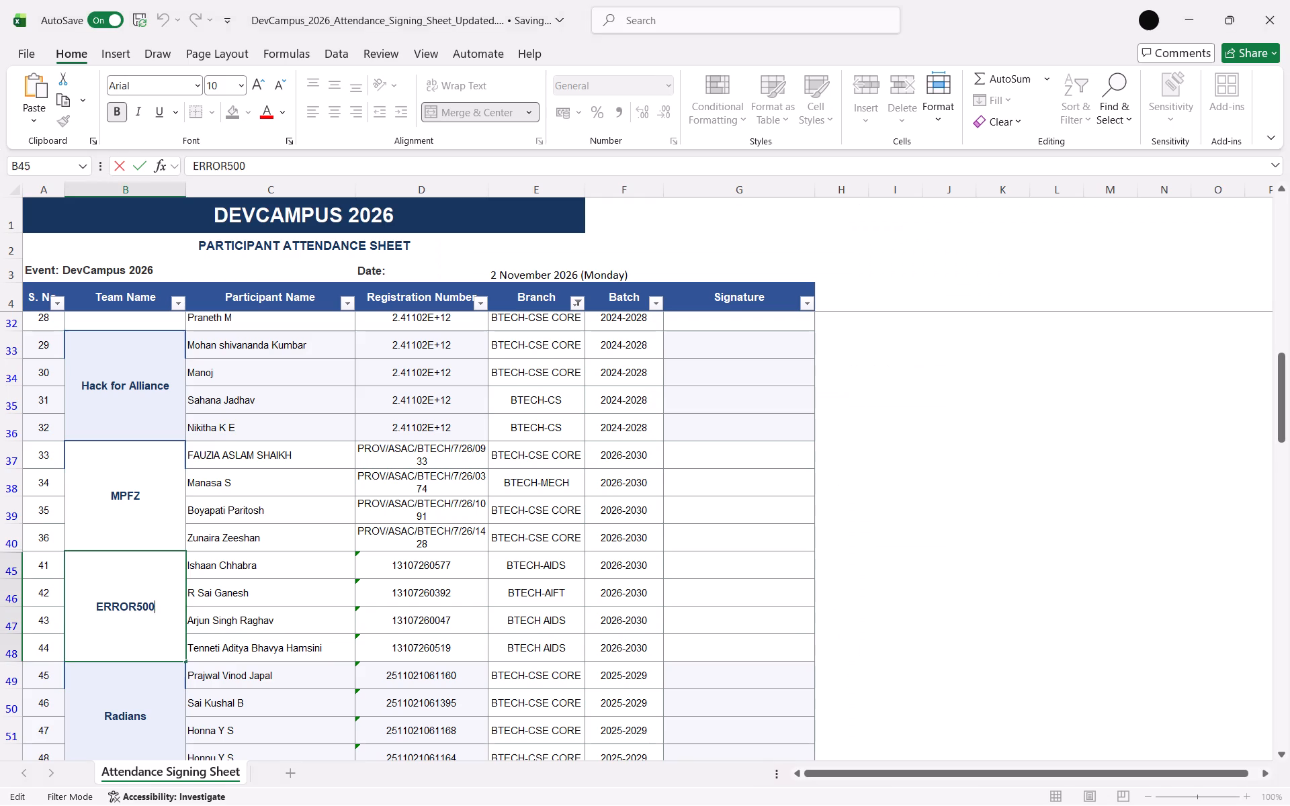
{"action": "double_click", "coordinate": [261, 564]}
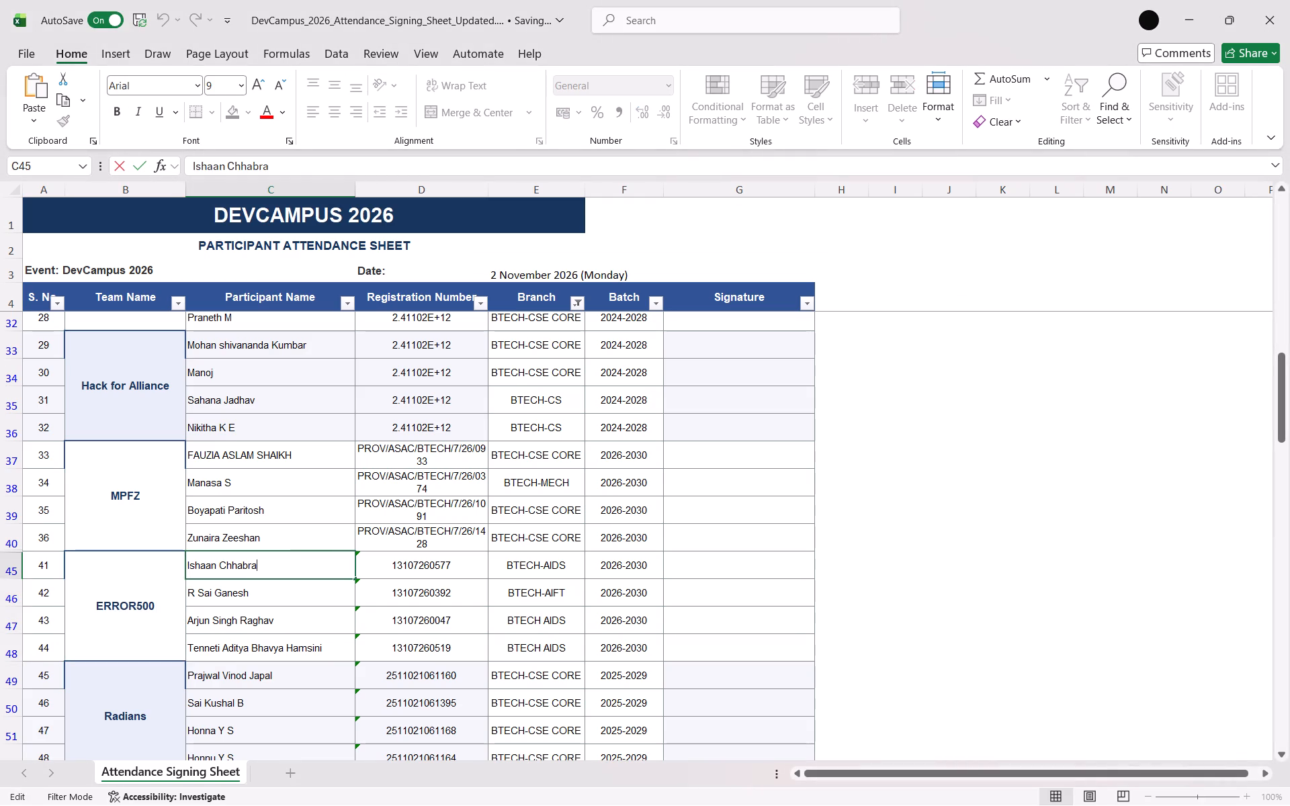
{"action": "key", "text": "ctrl+a"}
{"action": "key", "text": "ctrl+c"}
{"action": "key", "text": "alt+Tab"}
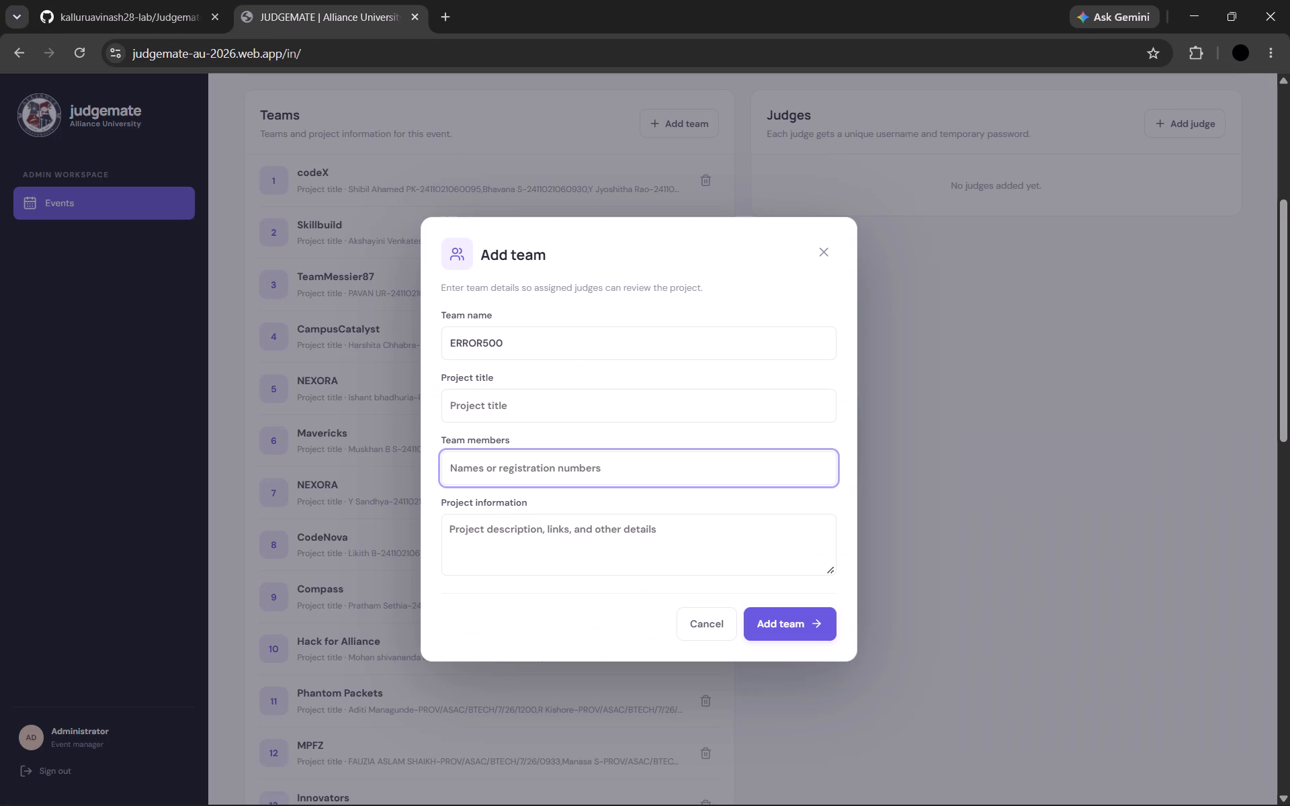
{"action": "key", "text": "ctrl+v"}
{"action": "key", "text": "minus"}
Append the first ERROR500 member's registration number from the Excel sheet to Team members, followed by a comma.
{"action": "key", "text": "alt+Tab"}
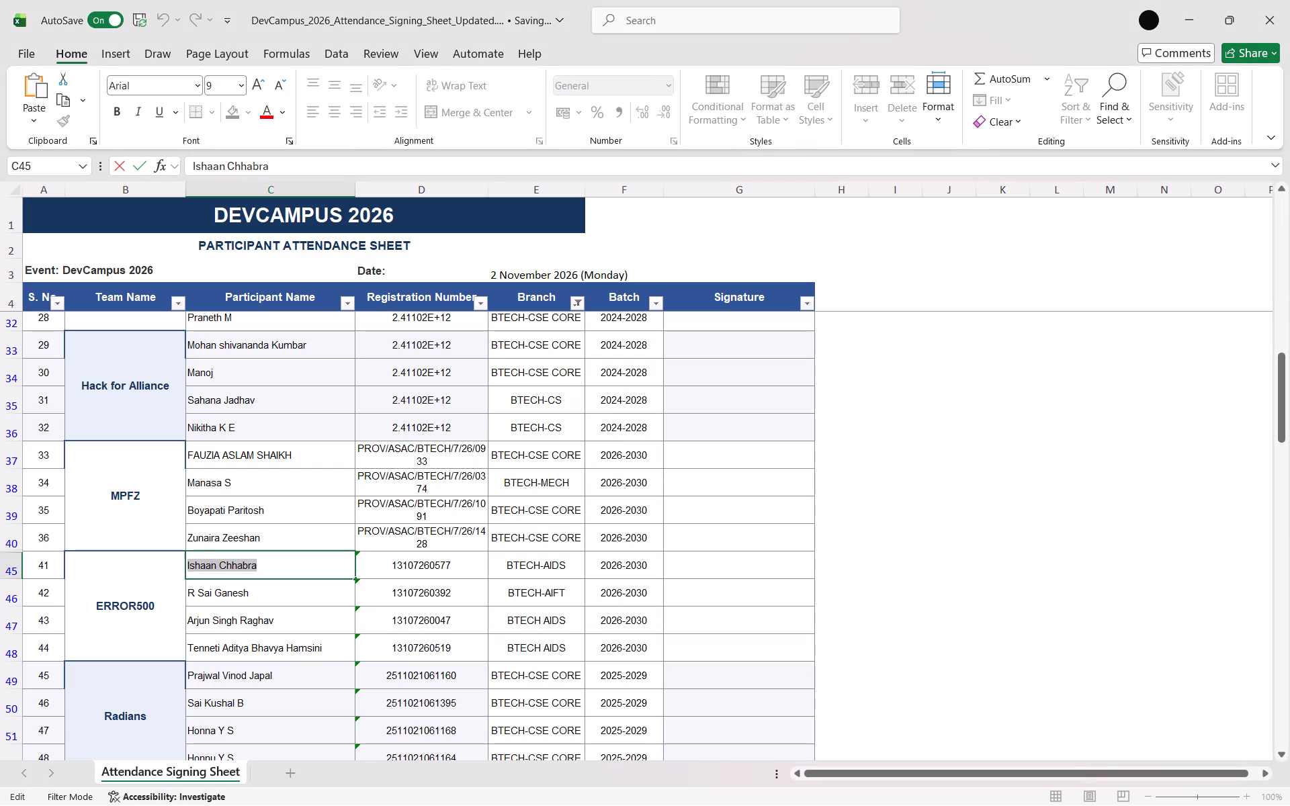
{"action": "double_click", "coordinate": [421, 570]}
{"action": "key", "text": "ctrl+a"}
{"action": "key", "text": "ctrl+c"}
{"action": "key", "text": "alt+Tab"}
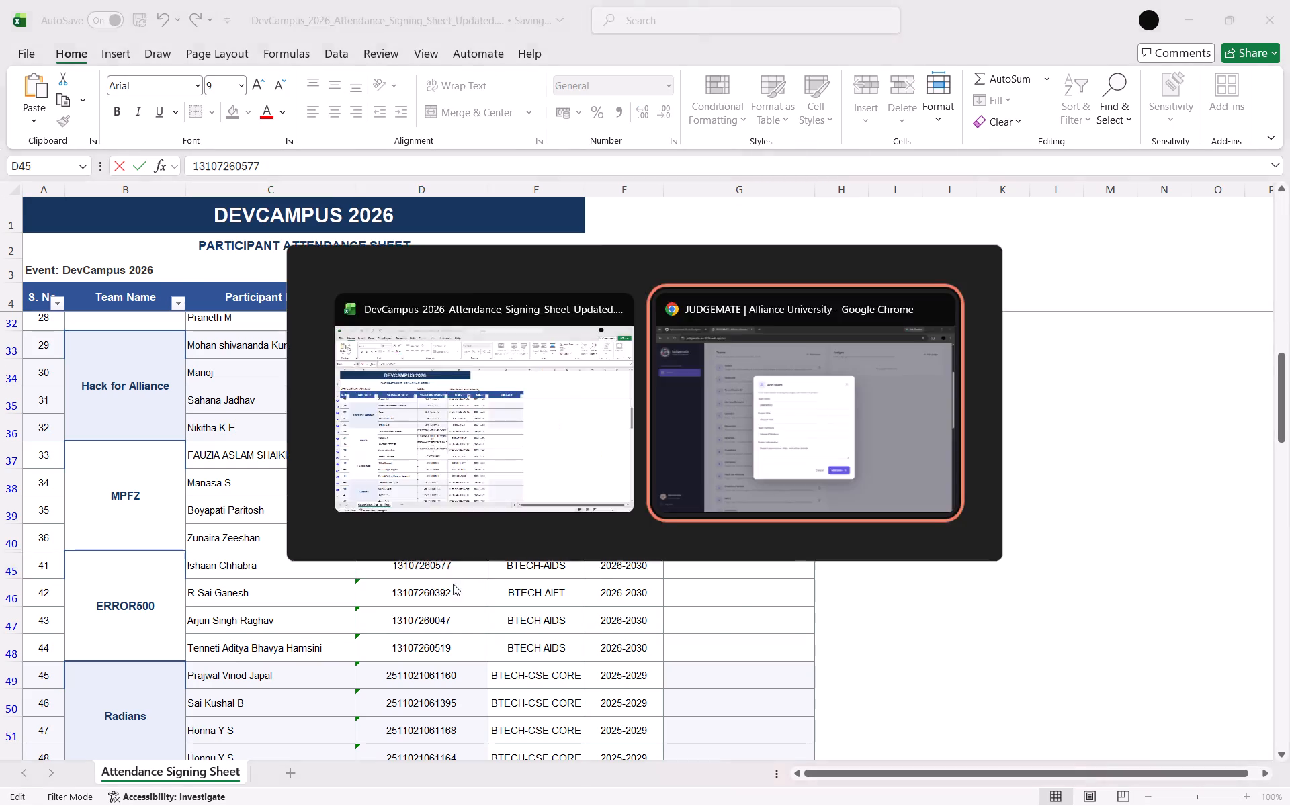
{"action": "key", "text": "ctrl+v"}
{"action": "key", "text": "comma"}
Append the second ERROR500 member's name from the Excel sheet to Team members, followed by a hyphen.
{"action": "key", "text": "alt+Tab"}
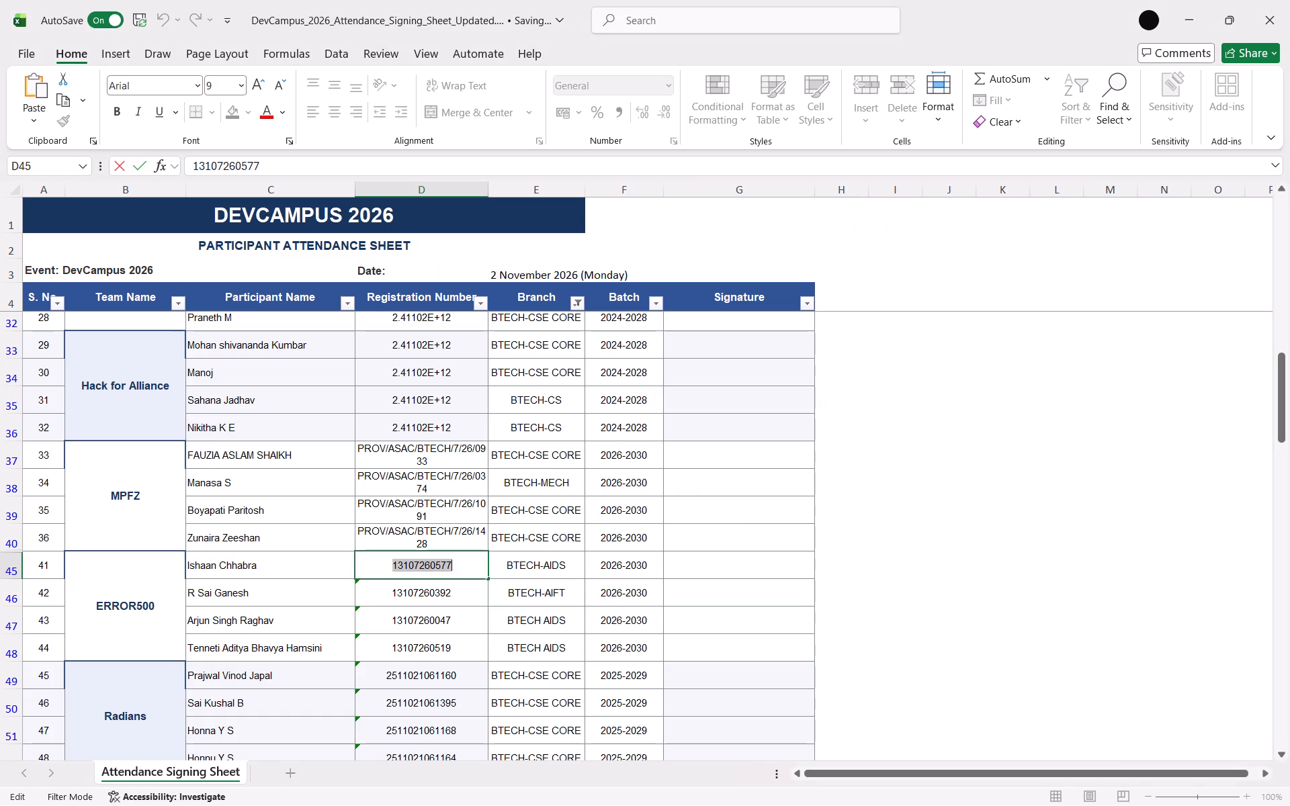
{"action": "double_click", "coordinate": [239, 600]}
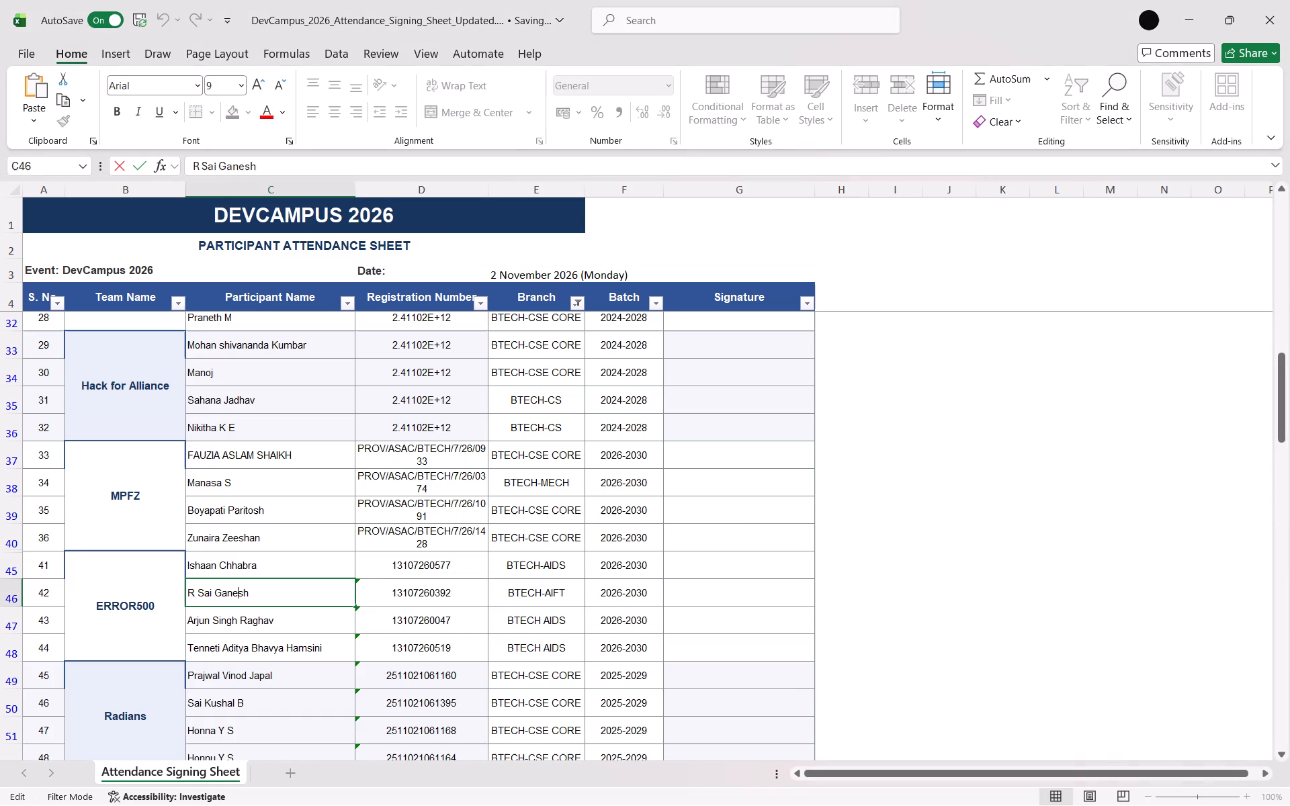
{"action": "key", "text": "ctrl+a"}
{"action": "key", "text": "ctrl+c"}
{"action": "key", "text": "alt+Tab"}
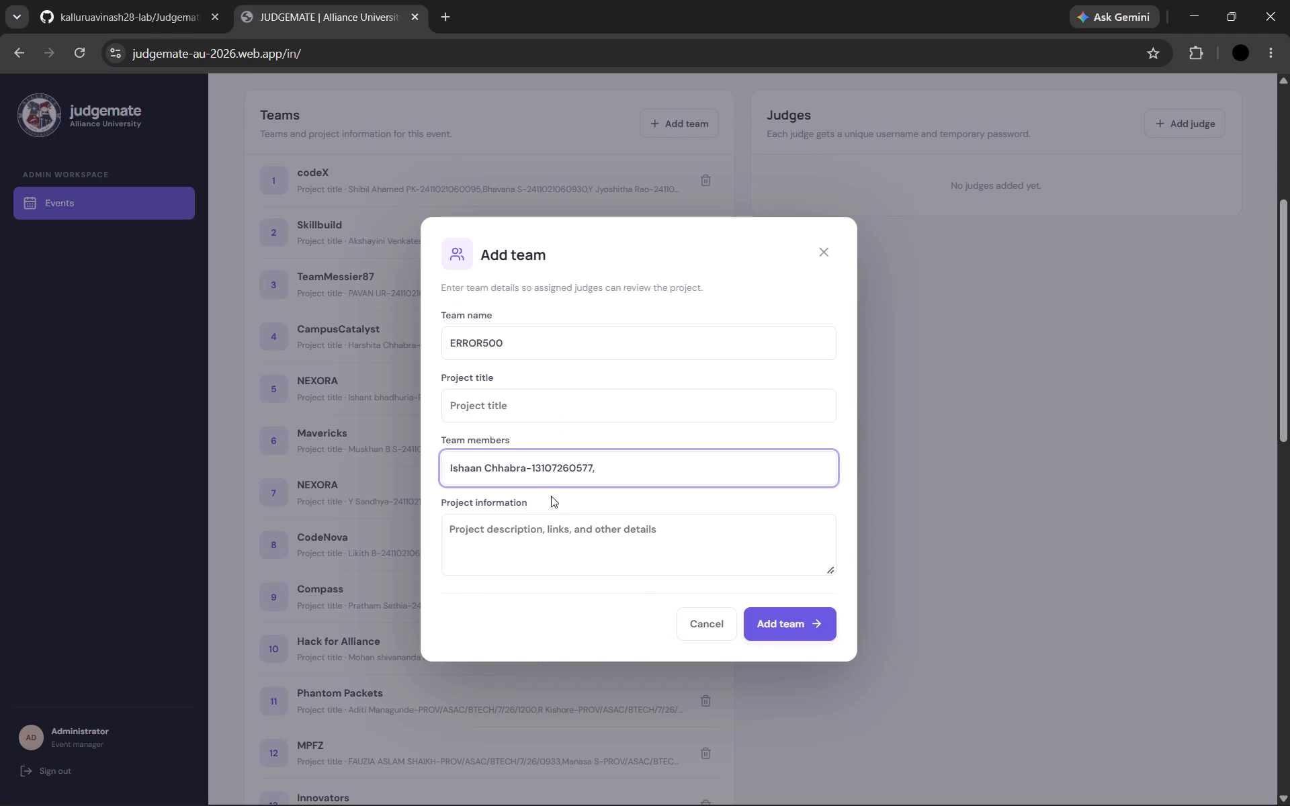
{"action": "key", "text": "ctrl+v"}
{"action": "key", "text": "minus"}
Append the second ERROR500 member's registration number from the Excel sheet to Team members, followed by a comma.
{"action": "key", "text": "alt+Tab"}
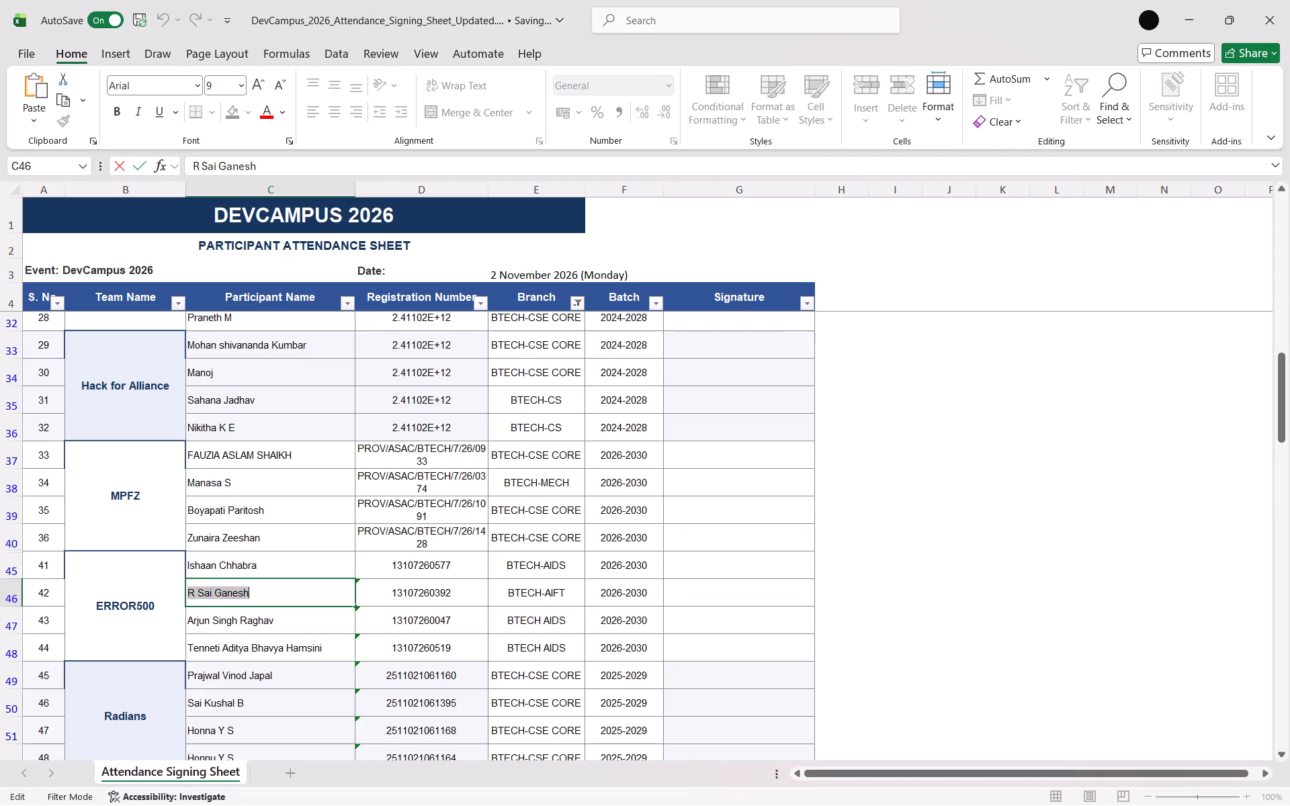
{"action": "double_click", "coordinate": [423, 594]}
{"action": "key", "text": "ctrl+a"}
{"action": "key", "text": "ctrl+c"}
{"action": "key", "text": "alt+Tab"}
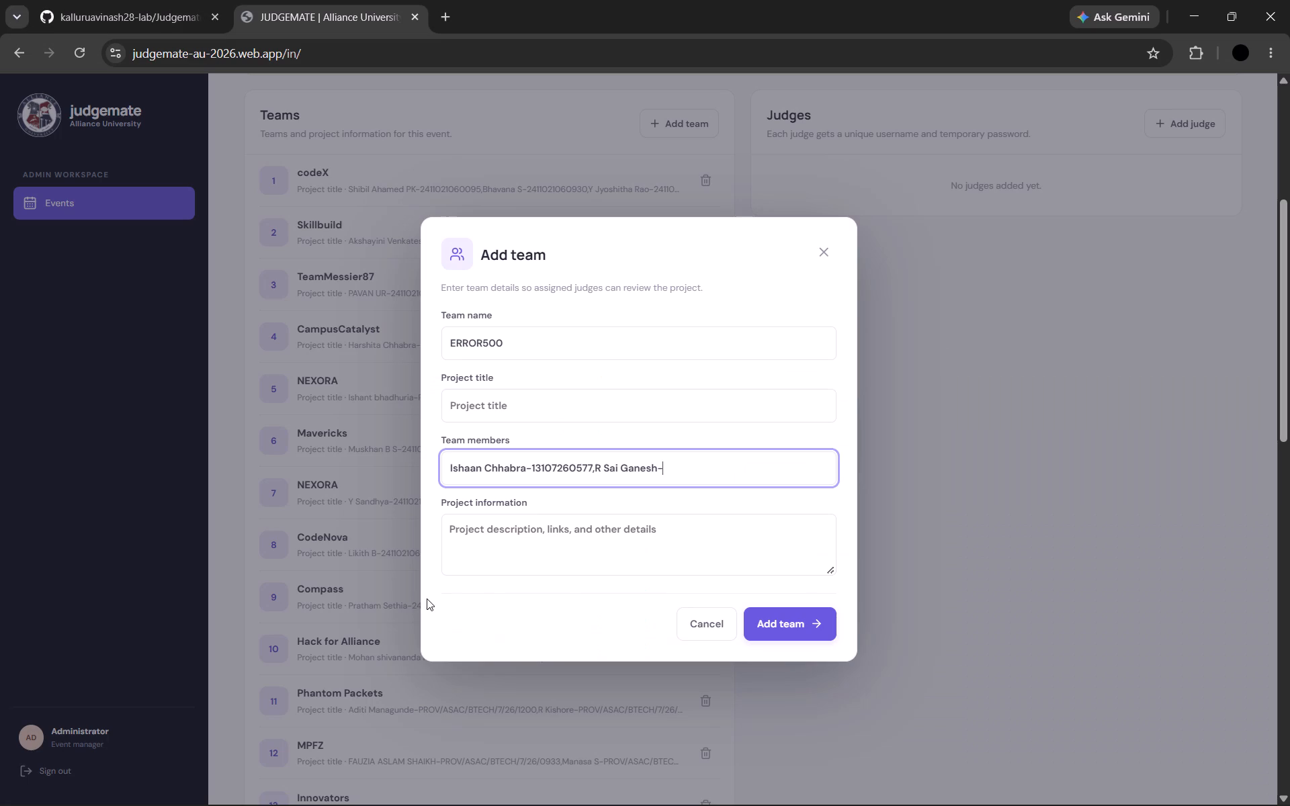
{"action": "key", "text": "ctrl+v"}
{"action": "key", "text": "comma"}
Append the third ERROR500 member's name from the Excel sheet to Team members, followed by a hyphen.
{"action": "key", "text": "alt+Tab"}
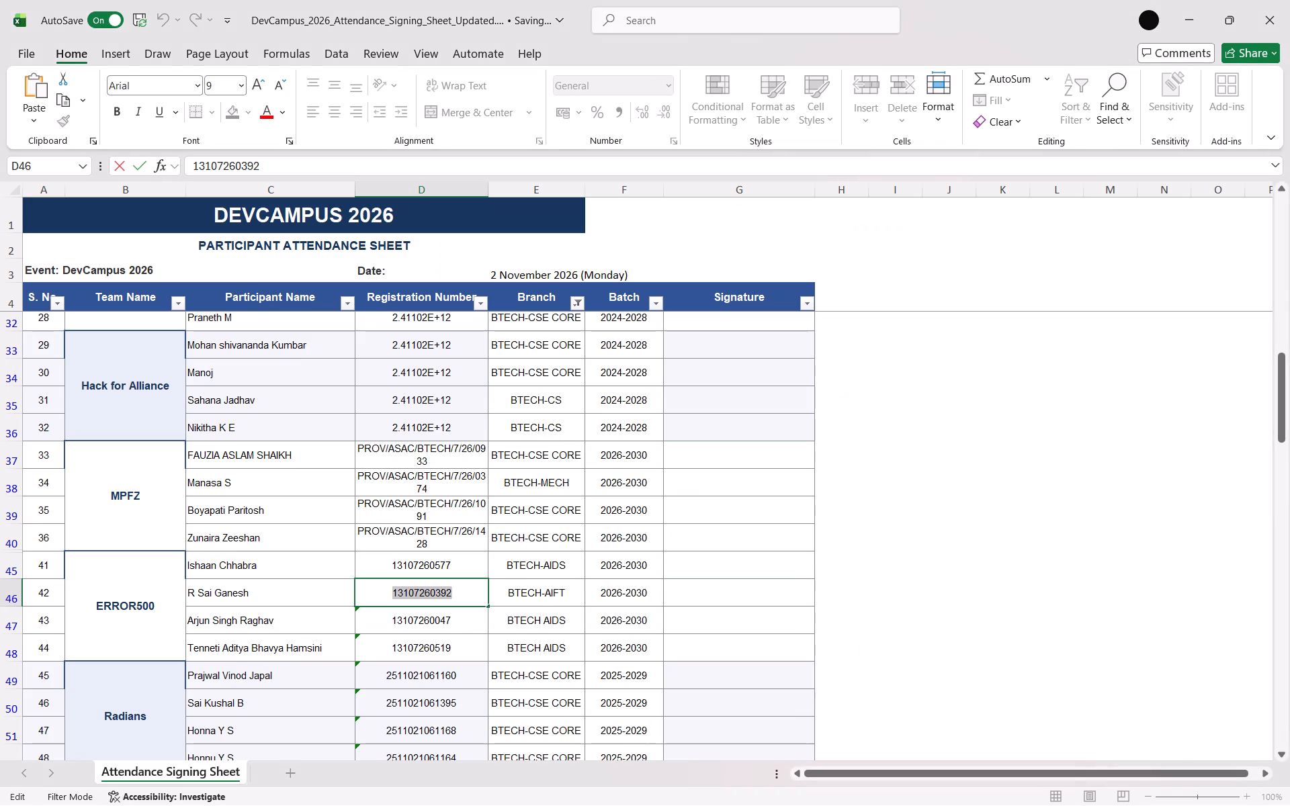
{"action": "double_click", "coordinate": [255, 627]}
{"action": "key", "text": "ctrl+a"}
{"action": "key", "text": "ctrl+c"}
{"action": "key", "text": "alt+Tab"}
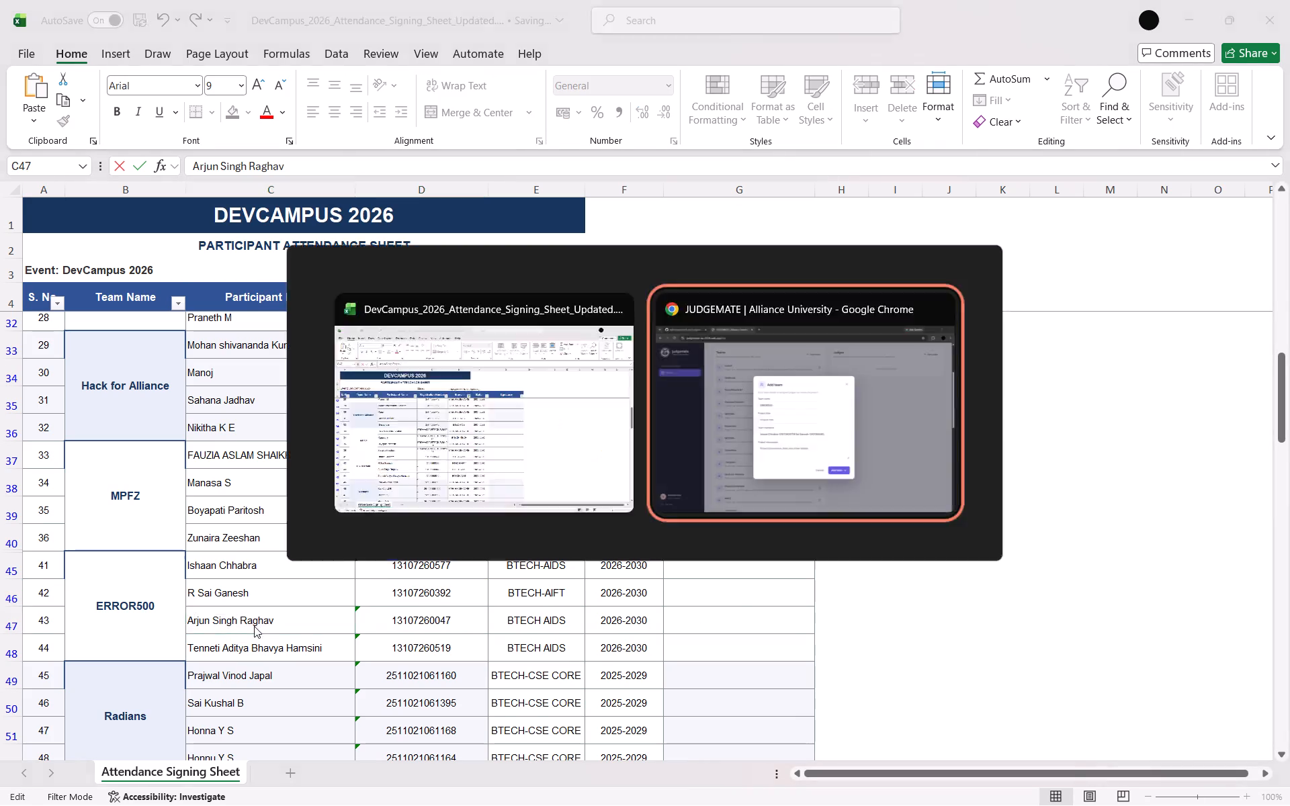
{"action": "key", "text": "ctrl+v"}
{"action": "key", "text": "minus"}
Append the third ERROR500 member's registration number from the Excel sheet to Team members, followed by a comma.
{"action": "key", "text": "alt+Tab"}
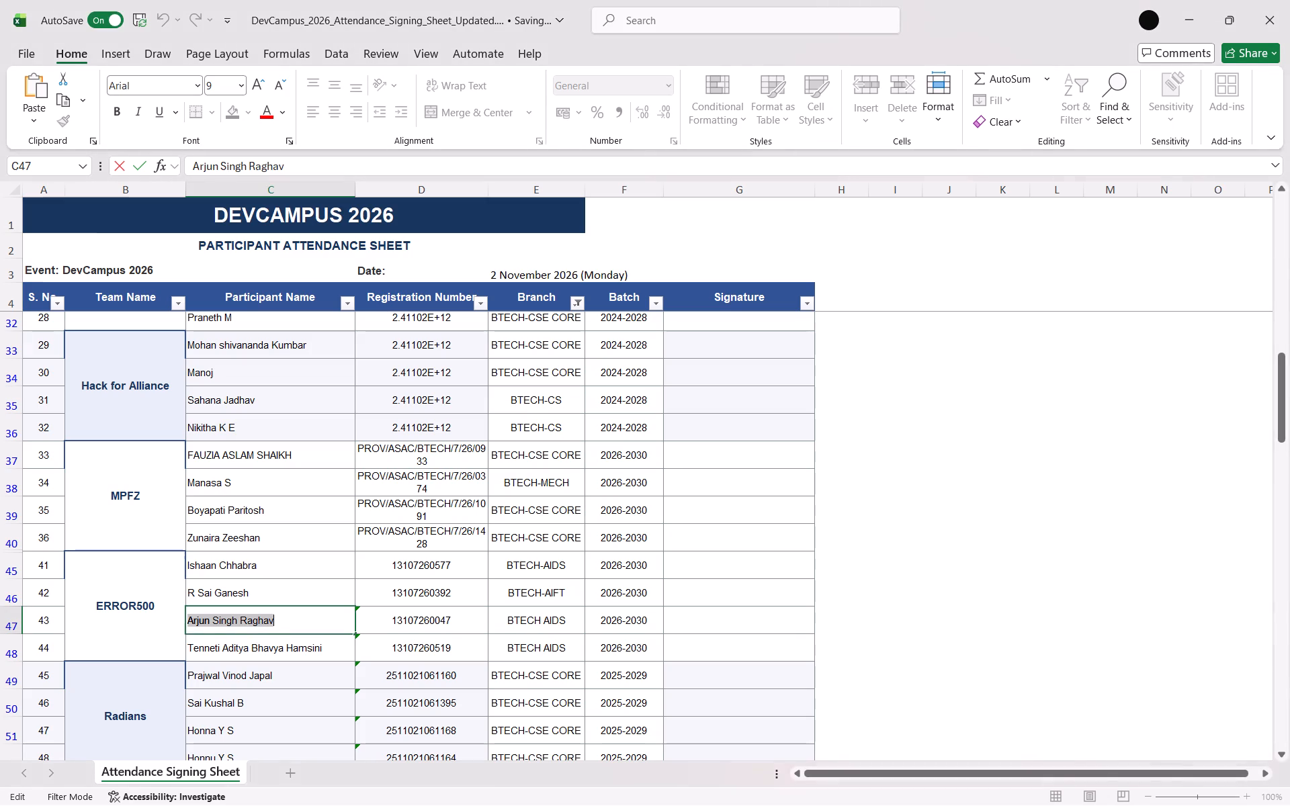
{"action": "double_click", "coordinate": [418, 616]}
{"action": "key", "text": "ctrl+a"}
{"action": "key", "text": "ctrl+c"}
{"action": "key", "text": "alt+Tab"}
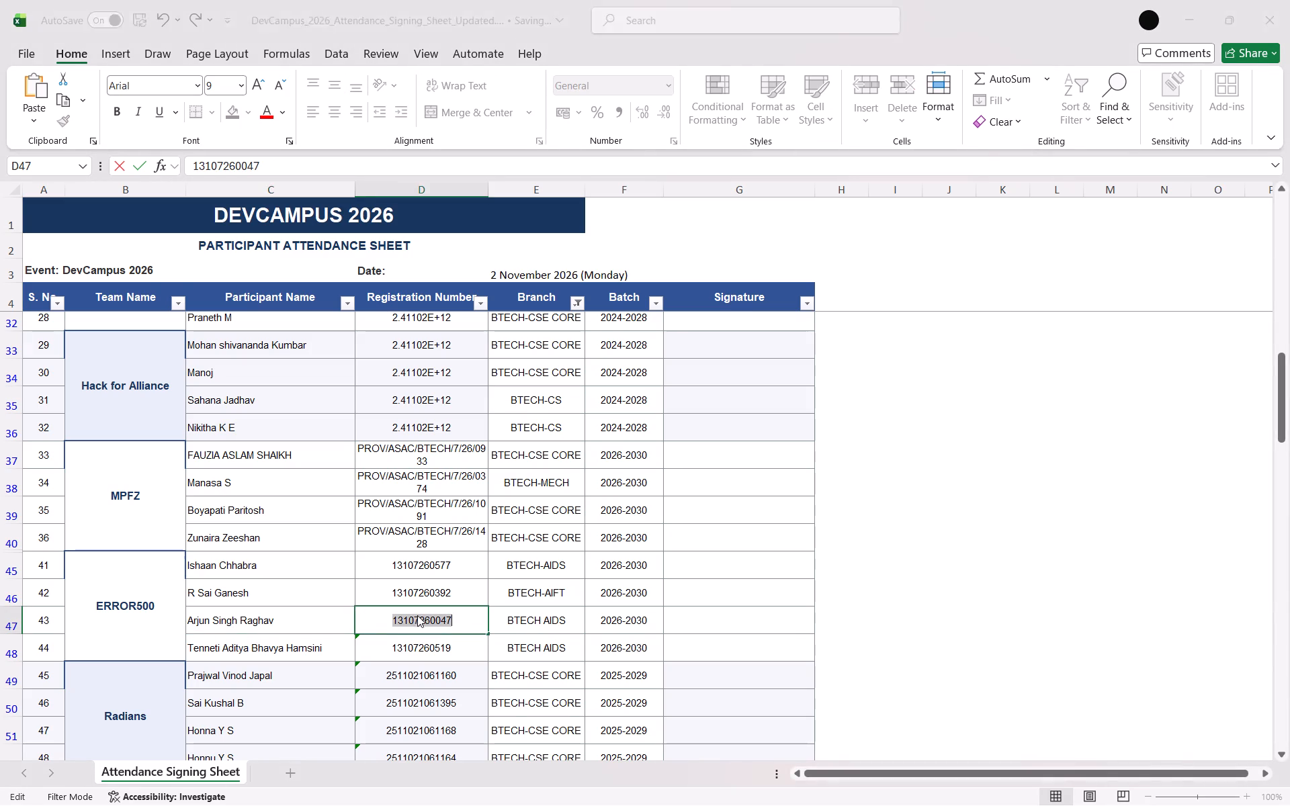
{"action": "key", "text": "ctrl+v"}
{"action": "key", "text": "comma"}
Append the fourth ERROR500 member's name from the Excel sheet to Team members, followed by a hyphen.
{"action": "key", "text": "alt+Tab"}
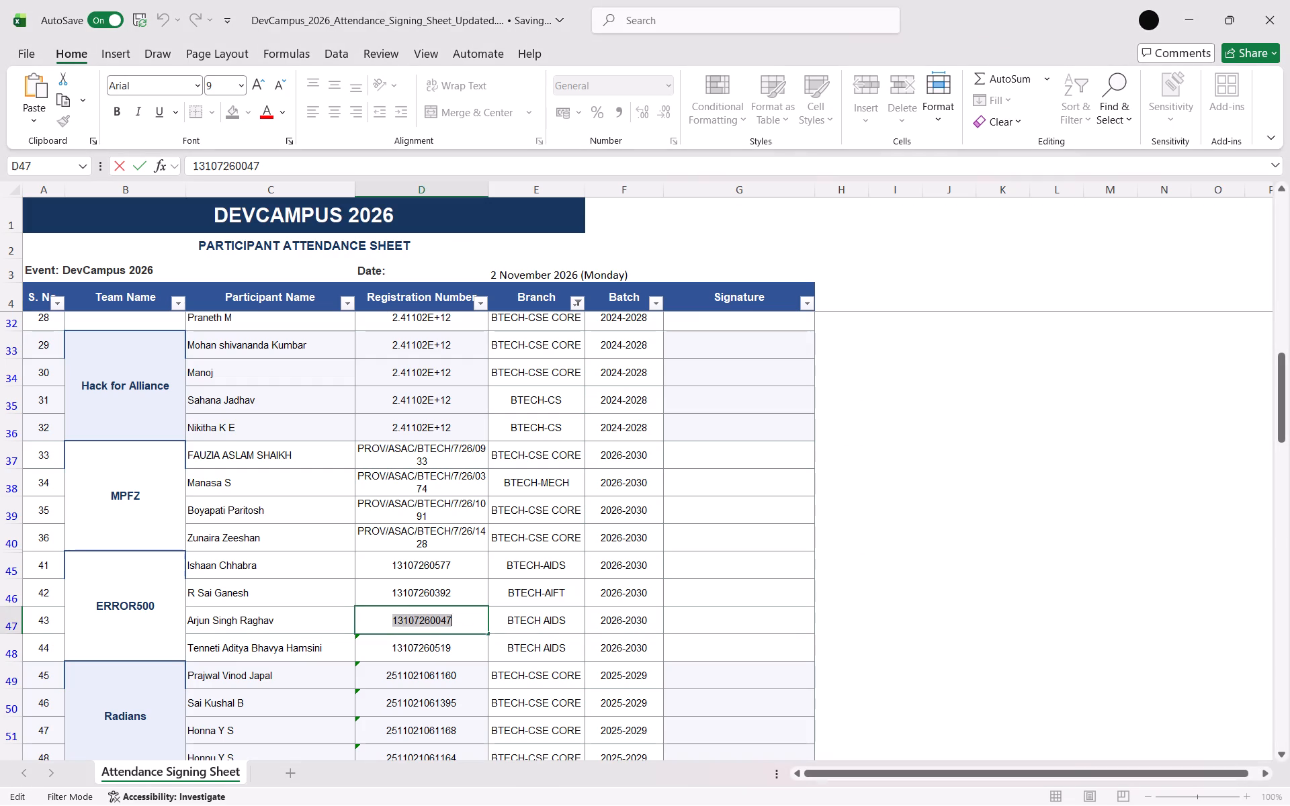
{"action": "double_click", "coordinate": [244, 650]}
{"action": "key", "text": "ctrl+a"}
{"action": "key", "text": "ctrl+c"}
{"action": "key", "text": "alt+Tab"}
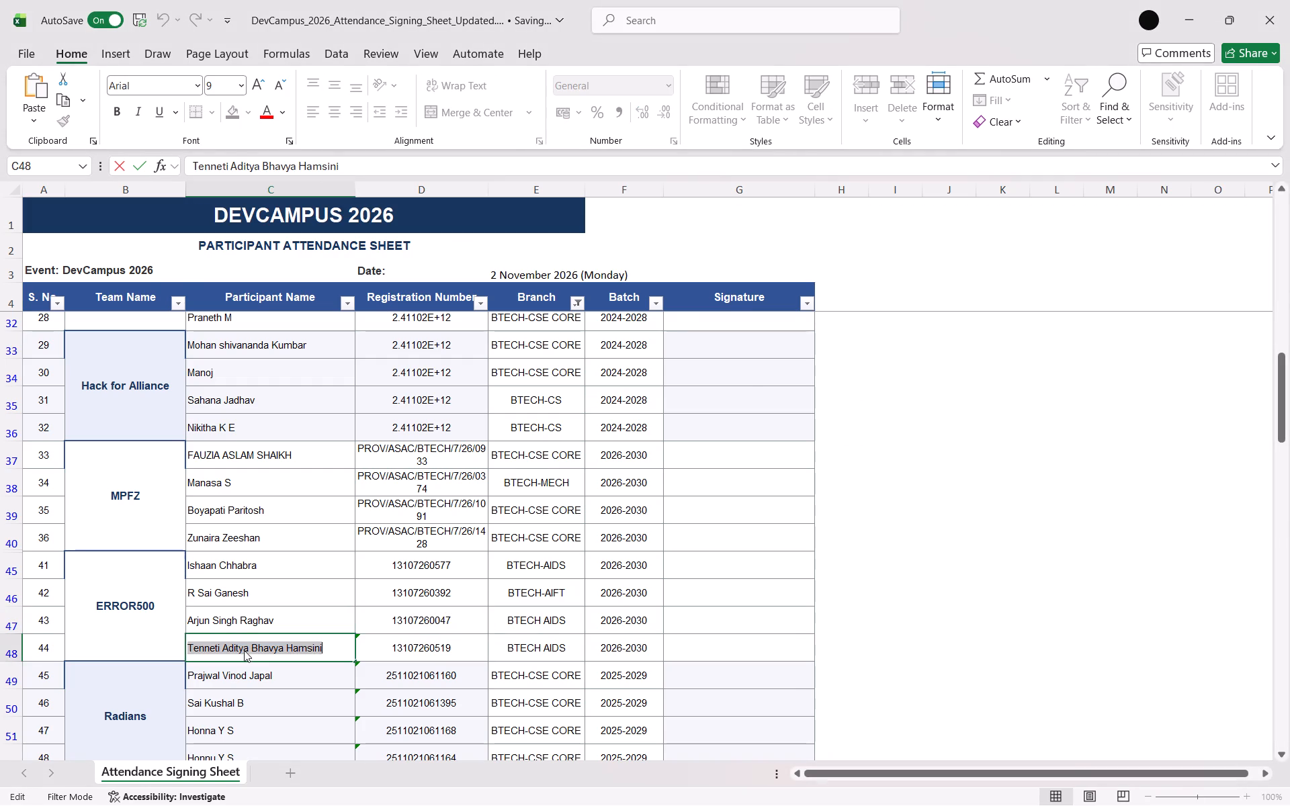
{"action": "key", "text": "ctrl+v"}
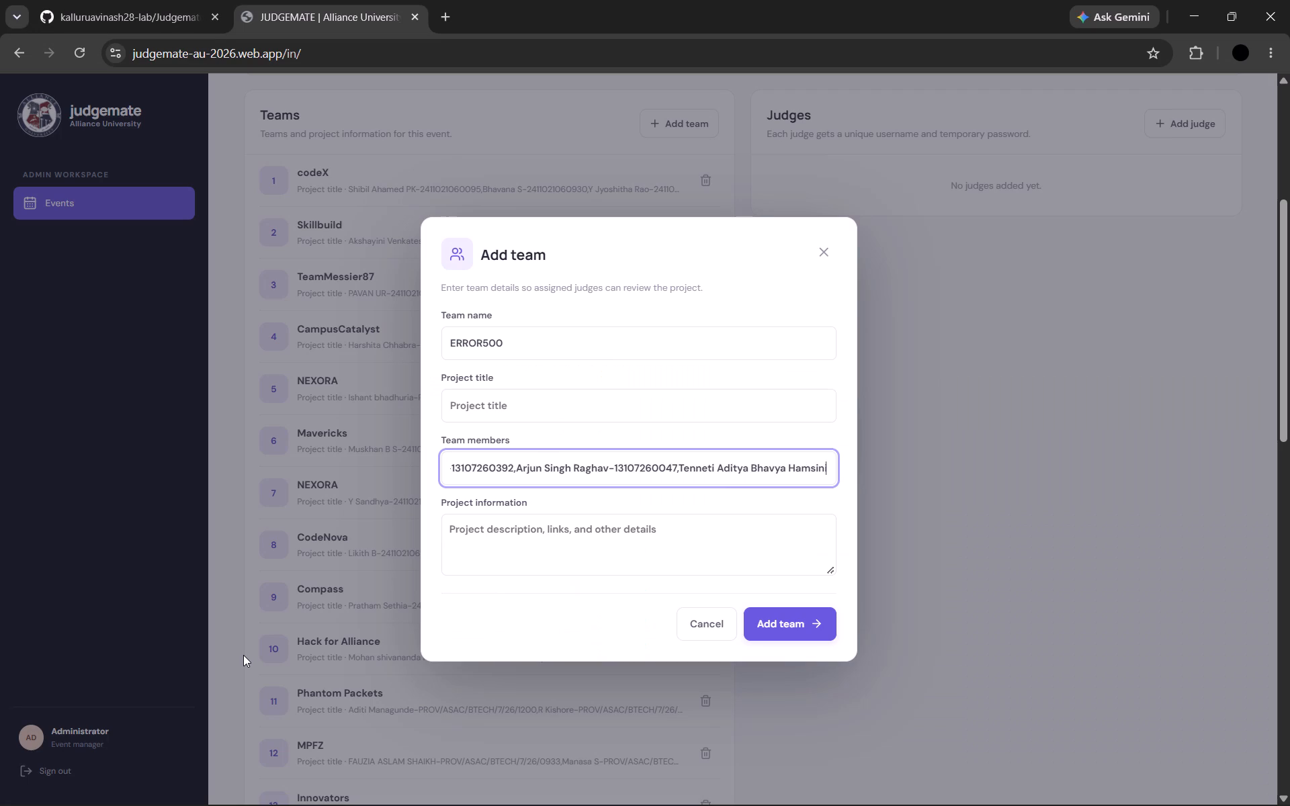
{"action": "key", "text": "minus"}
Append the fourth ERROR500 member's registration number from the Excel sheet after the hyphen in Team members.
{"action": "key", "text": "alt+Tab"}
{"action": "double_click", "coordinate": [466, 647]}
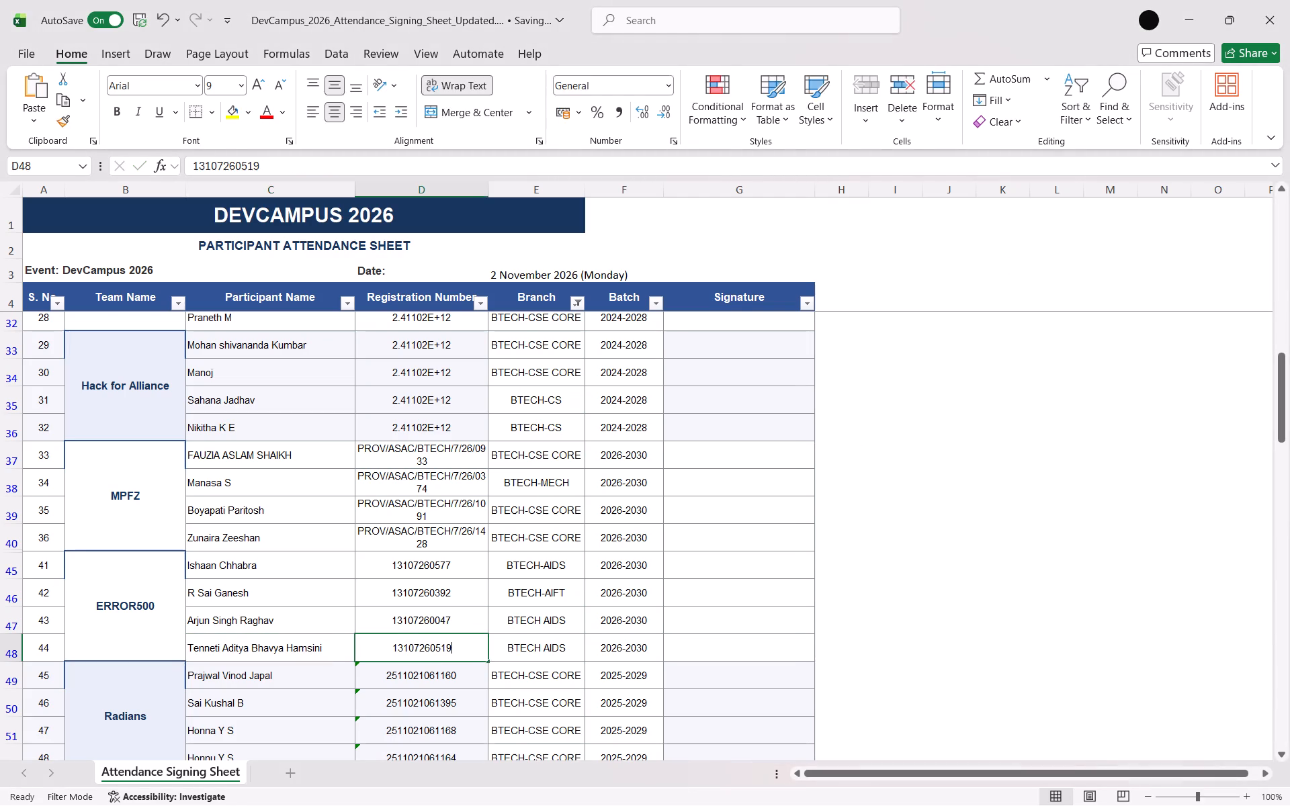
{"action": "key", "text": "ctrl+a"}
{"action": "key", "text": "ctrl+c"}
{"action": "key", "text": "alt+Tab"}
{"action": "key", "text": "ctrl+v"}
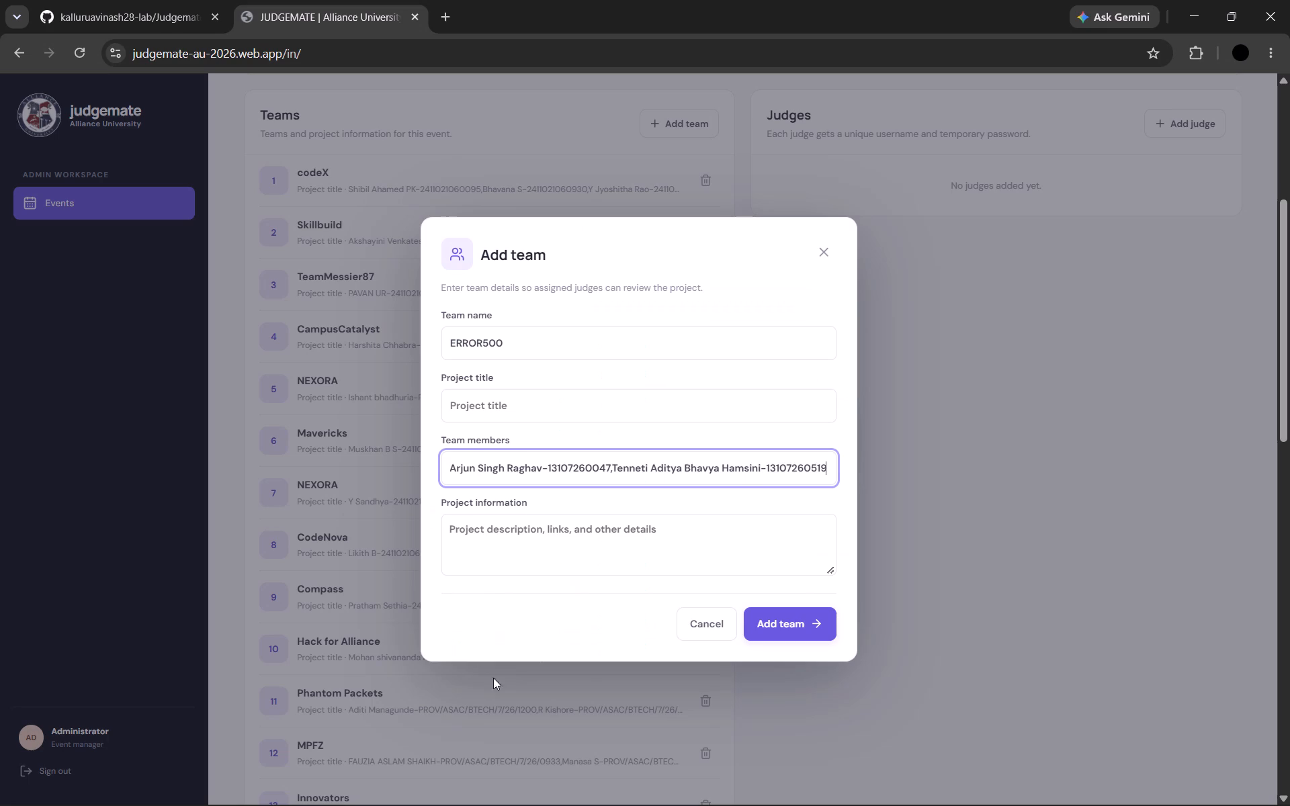
Submit the completed ERROR500 team form to add the team to the event.
{"action": "left_click", "coordinate": [768, 618]}
{"action": "scroll", "coordinate": [631, 582], "scroll_direction": "down", "scroll_amount": 4}
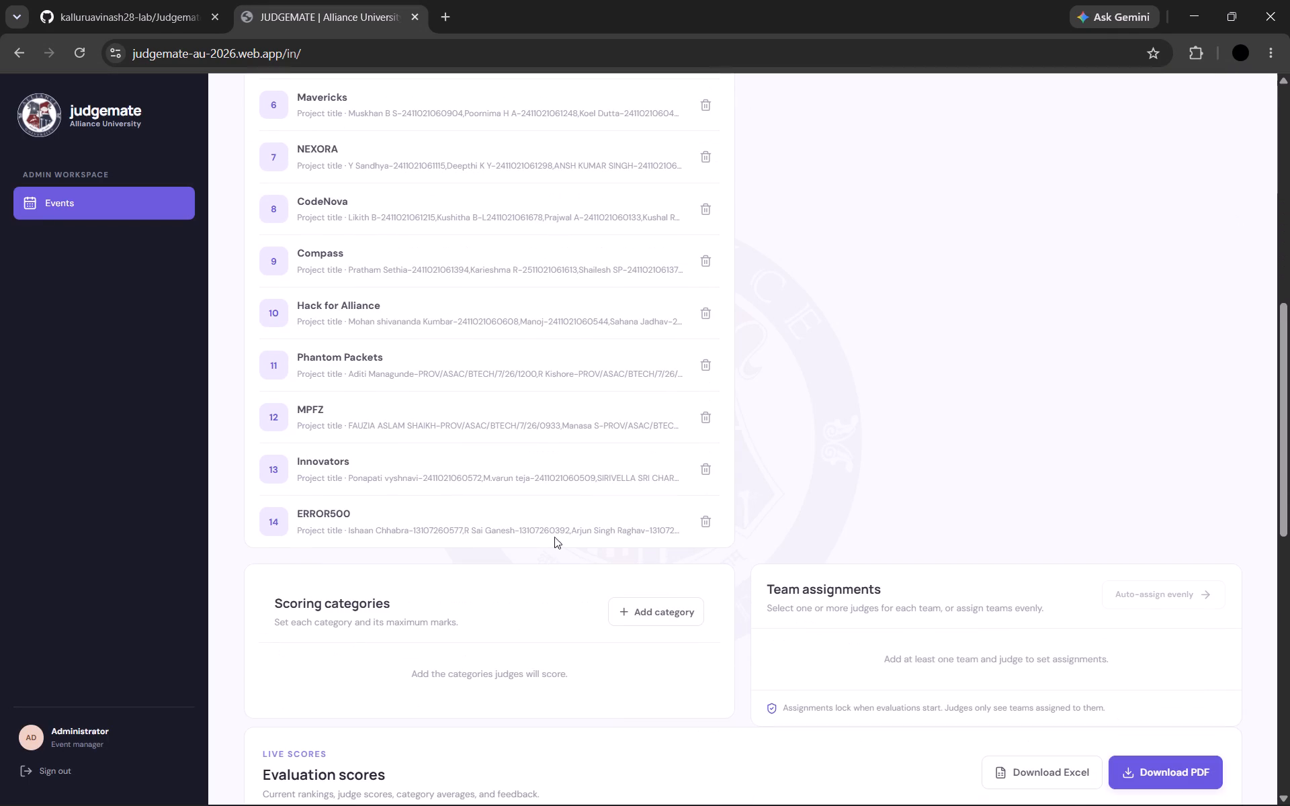
Switch to the Excel attendance sheet and copy the team name Radians, listed below ERROR500.
{"action": "key", "text": "alt+Tab"}
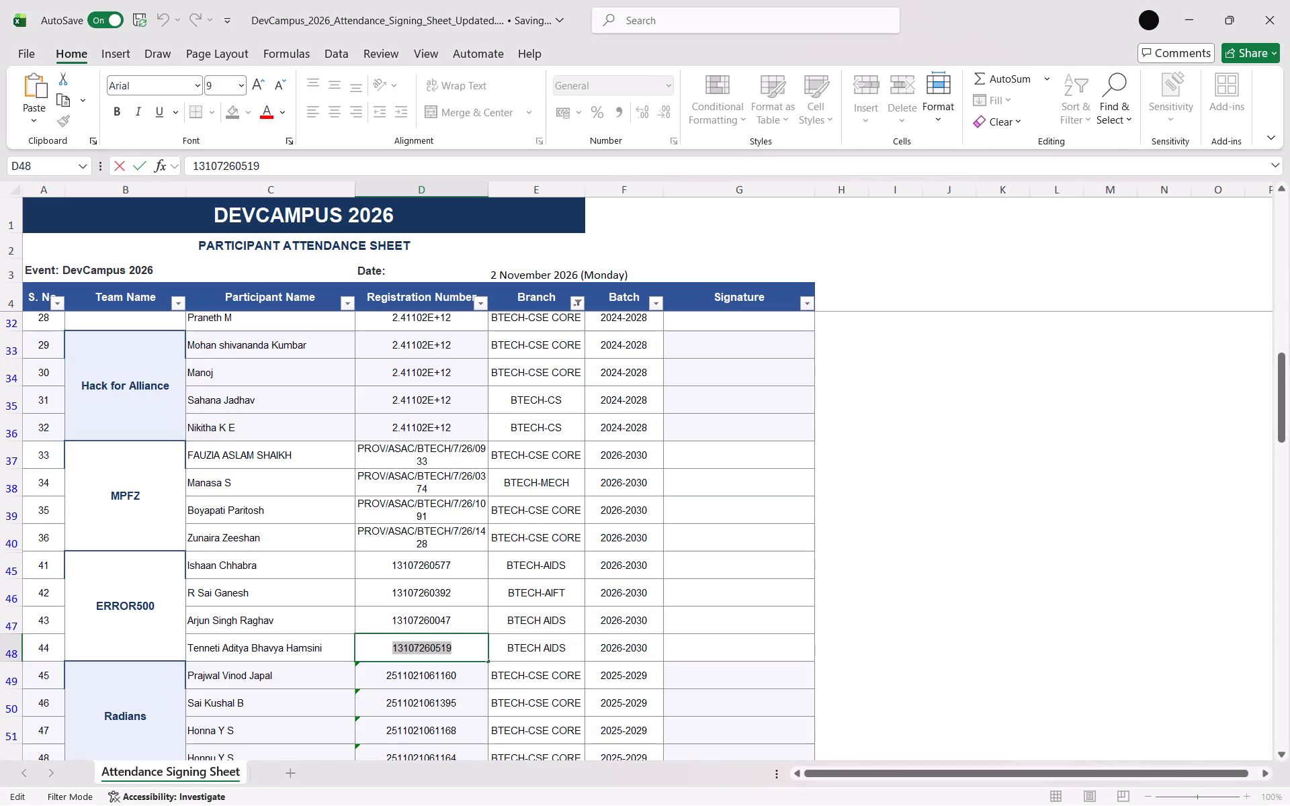
{"action": "scroll", "coordinate": [118, 564], "scroll_direction": "down", "scroll_amount": 3}
{"action": "left_click", "coordinate": [132, 554]}
{"action": "double_click", "coordinate": [133, 553]}
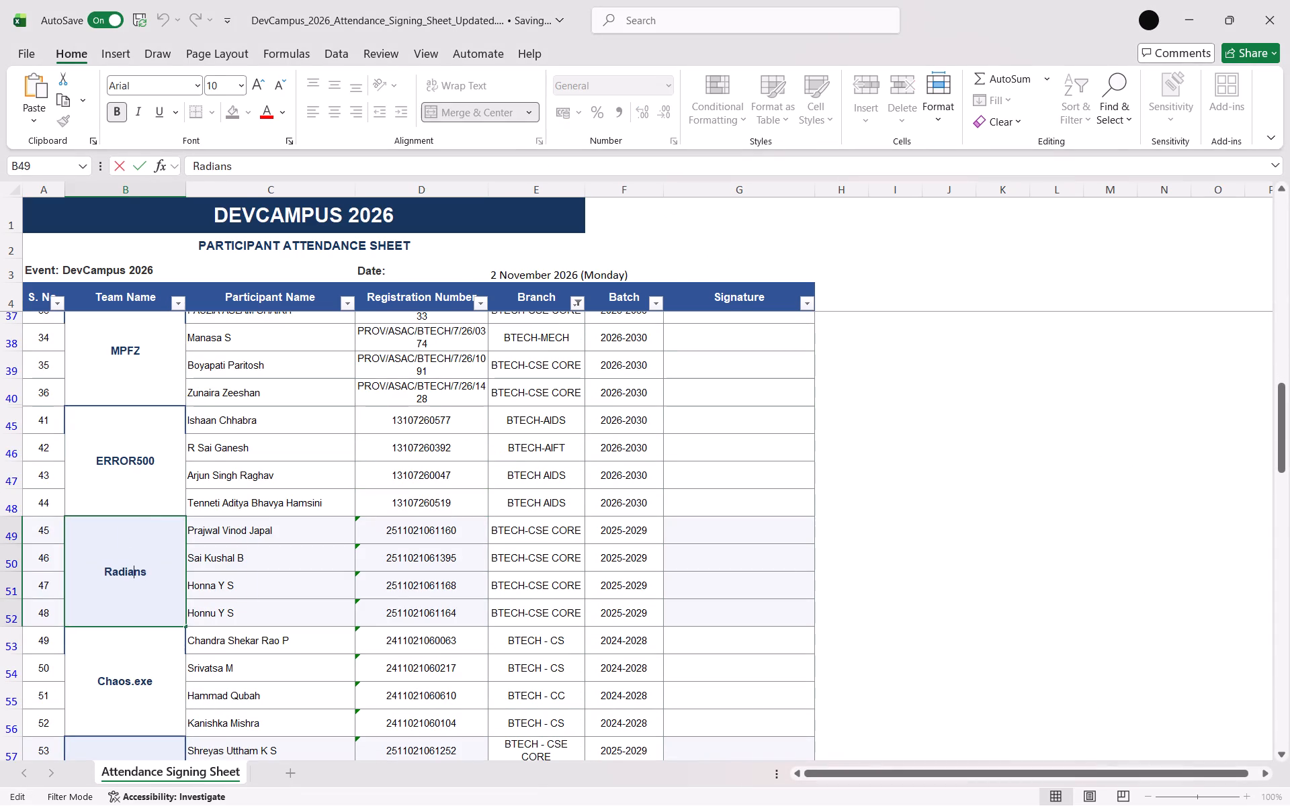
{"action": "key", "text": "ctrl+a"}
{"action": "key", "text": "ctrl+c"}
Look through the remaining teams listed below Radians in the attendance sheet.
{"action": "scroll", "coordinate": [196, 558], "scroll_direction": "down", "scroll_amount": 3}
{"action": "scroll", "coordinate": [128, 527], "scroll_direction": "down", "scroll_amount": 2}
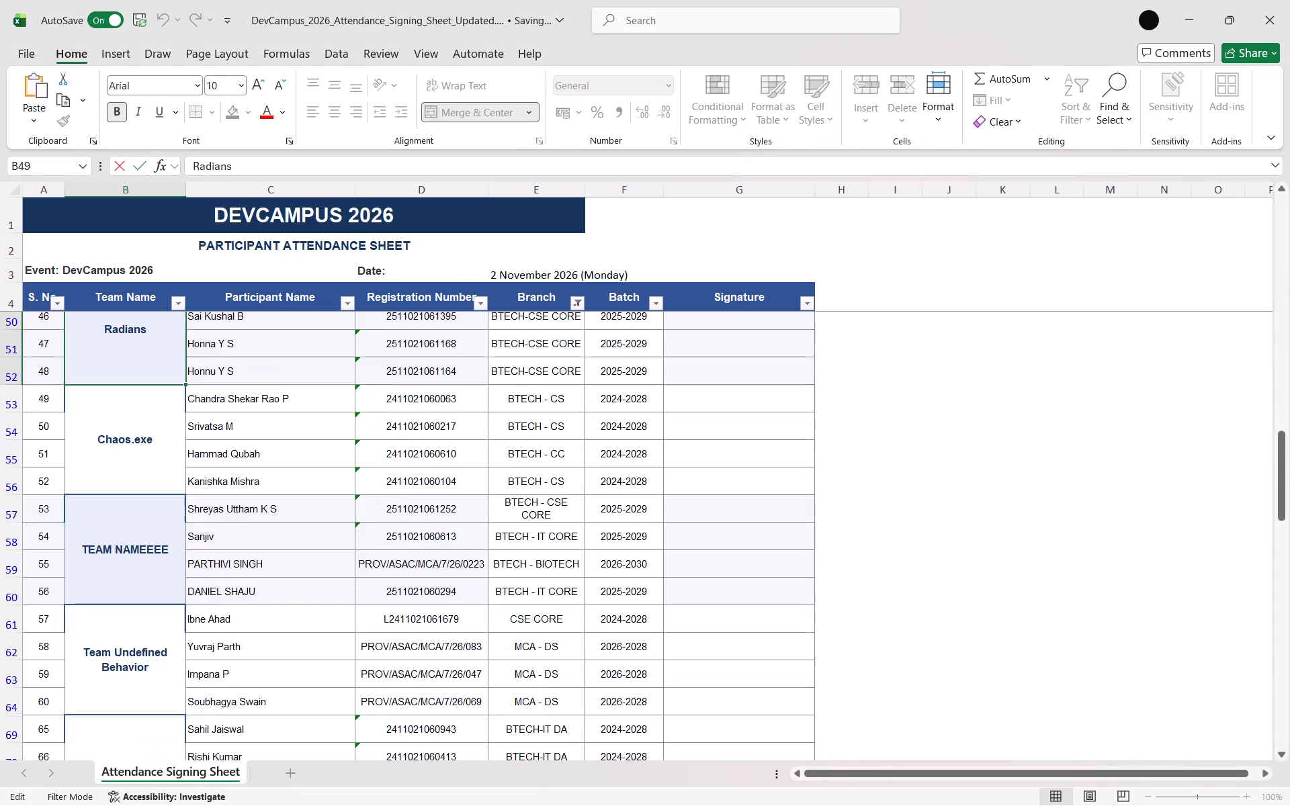
{"action": "scroll", "coordinate": [134, 527], "scroll_direction": "down", "scroll_amount": 13}
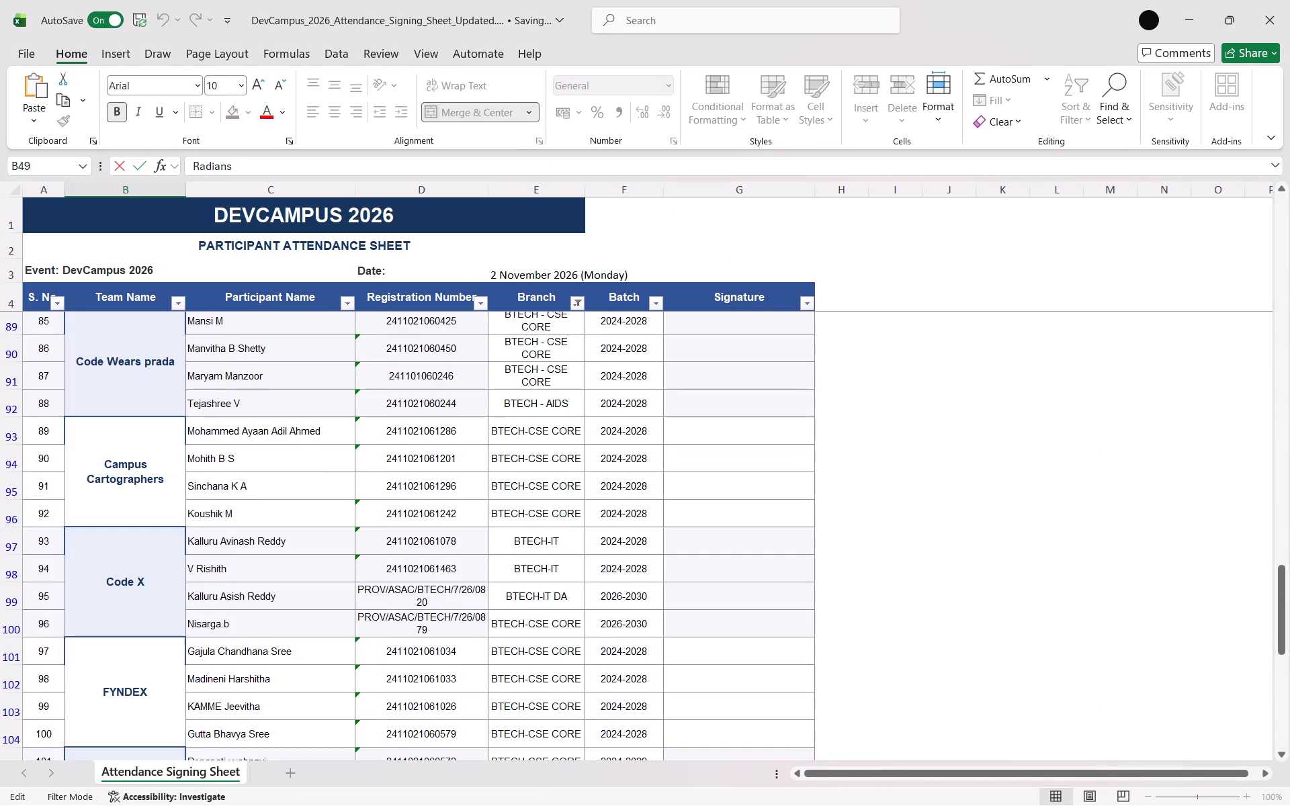
{"action": "scroll", "coordinate": [139, 536], "scroll_direction": "down", "scroll_amount": 2}
{"action": "scroll", "coordinate": [139, 532], "scroll_direction": "up", "scroll_amount": 18}
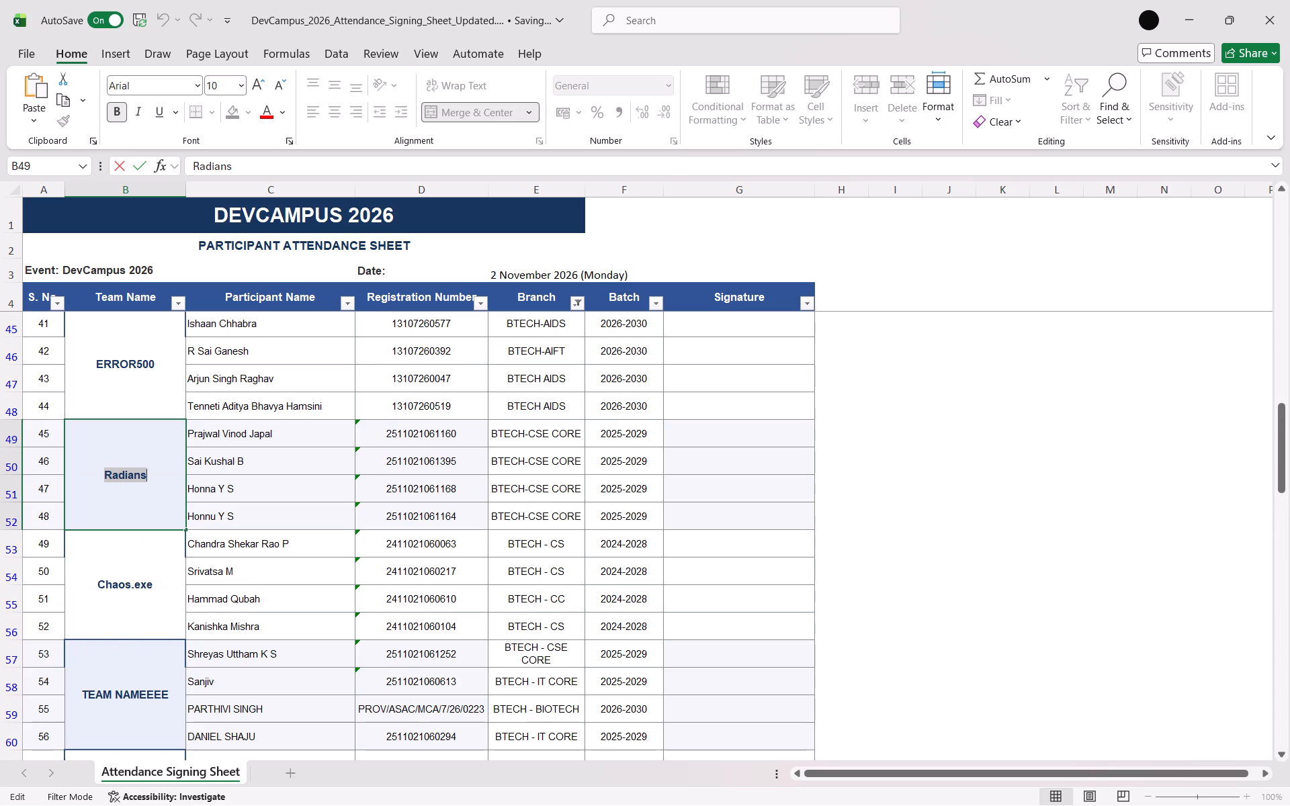
Switch to JudgeMate in Chrome, open a new team form and enter the copied team name Radians.
{"action": "key", "text": "alt+Tab"}
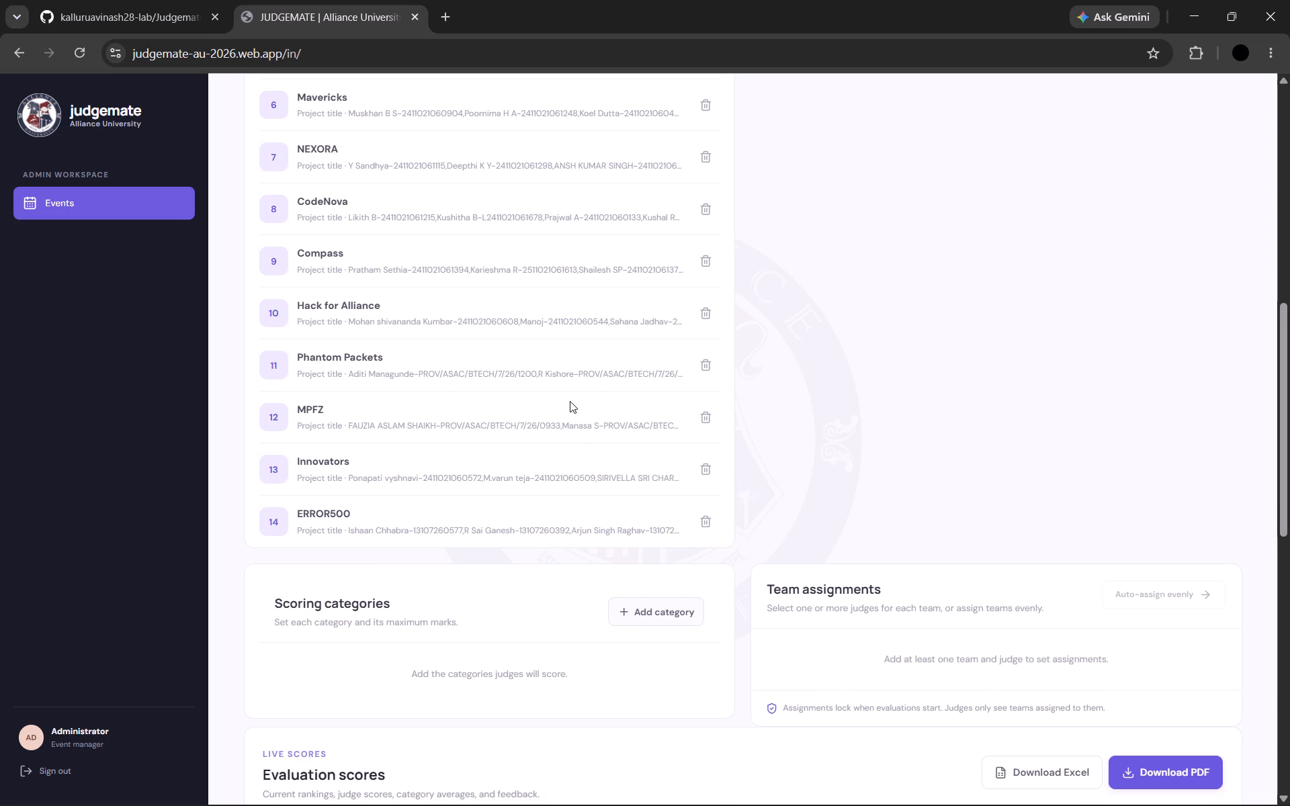
{"action": "scroll", "coordinate": [555, 396], "scroll_direction": "up", "scroll_amount": 5}
{"action": "left_click", "coordinate": [688, 210]}
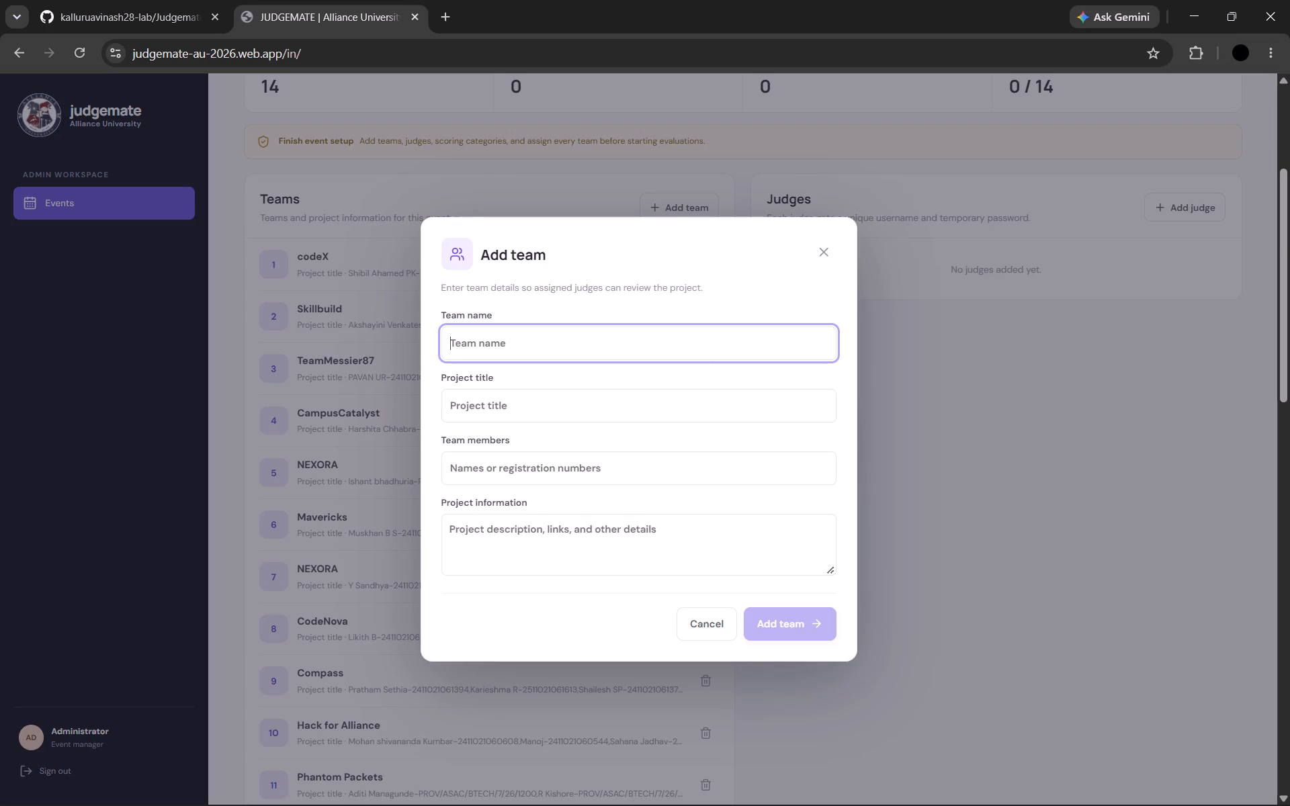
{"action": "left_click", "coordinate": [603, 328]}
{"action": "key", "text": "ctrl+v"}
Copy the first Radians member's name from the Excel sheet into Team members, followed by a hyphen.
{"action": "key", "text": "alt+Tab"}
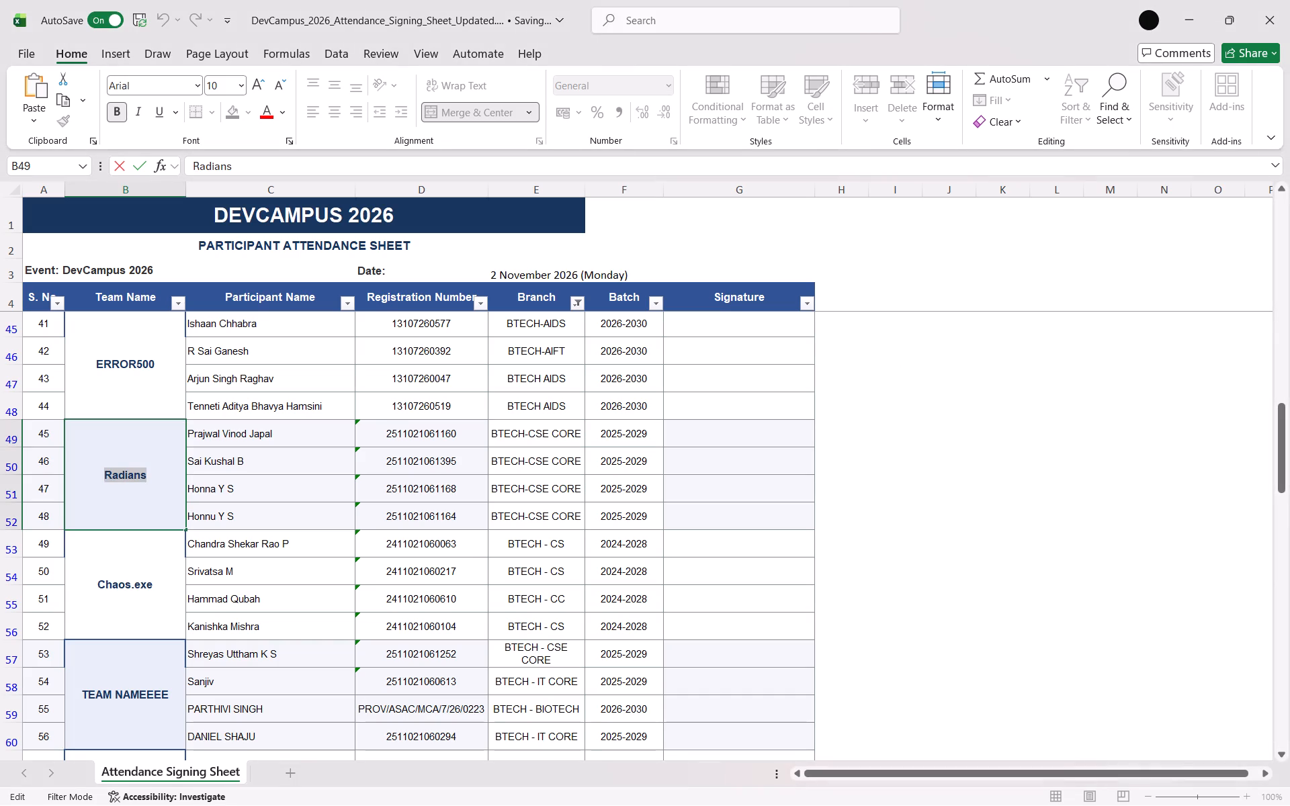
{"action": "triple_click", "coordinate": [267, 435]}
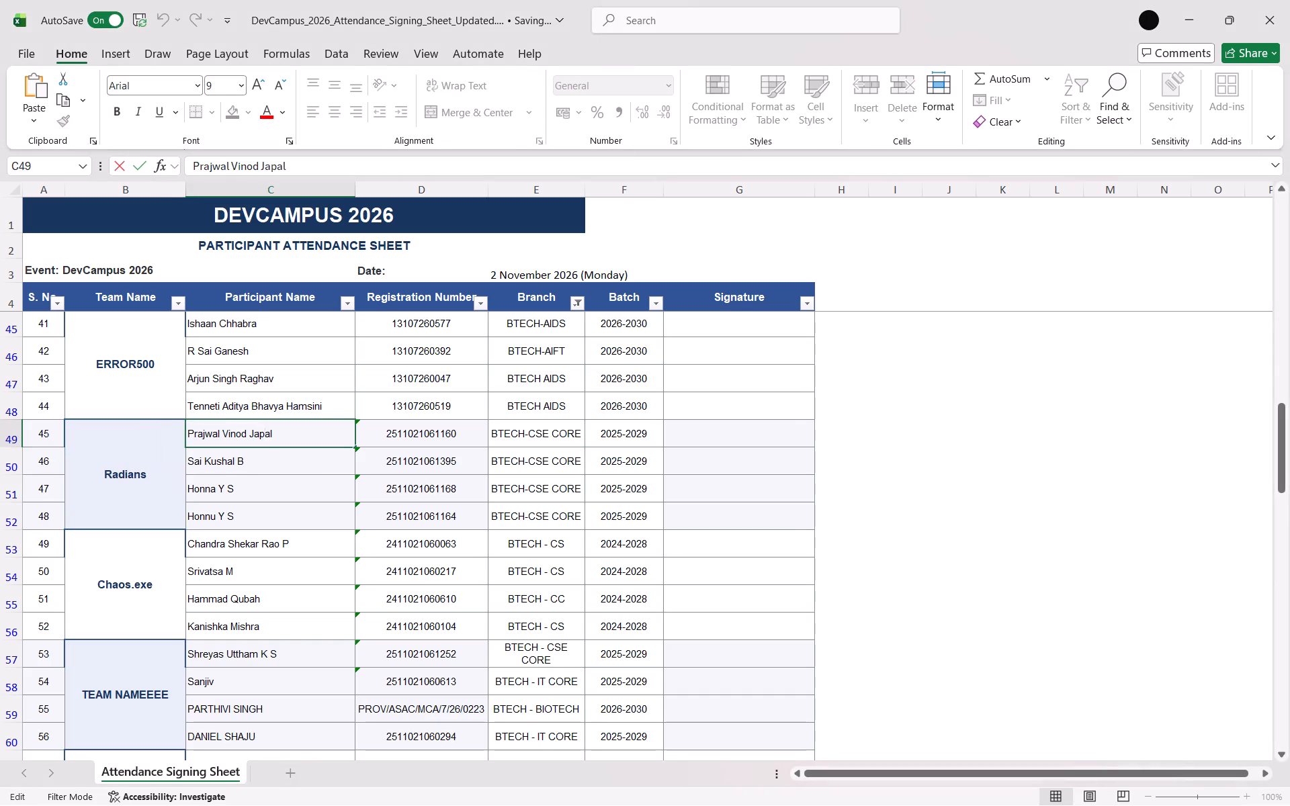
{"action": "key", "text": "ctrl+a"}
{"action": "key", "text": "ctrl+c"}
{"action": "key", "text": "alt+Tab"}
{"action": "left_click", "coordinate": [501, 482]}
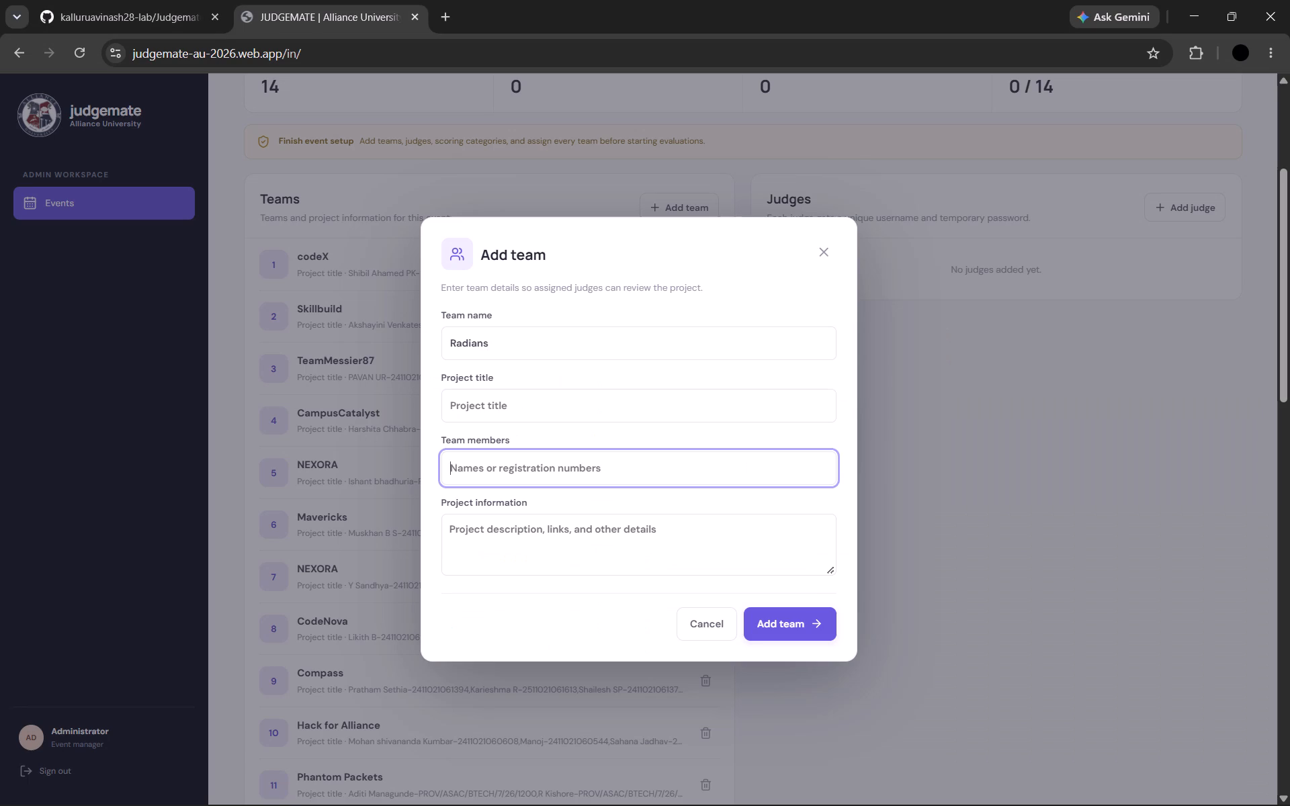
{"action": "key", "text": "ctrl+v"}
{"action": "key", "text": "minus"}
Append the first Radians member's registration number from the Excel sheet after the hyphen, followed by a comma.
{"action": "key", "text": "alt+Tab"}
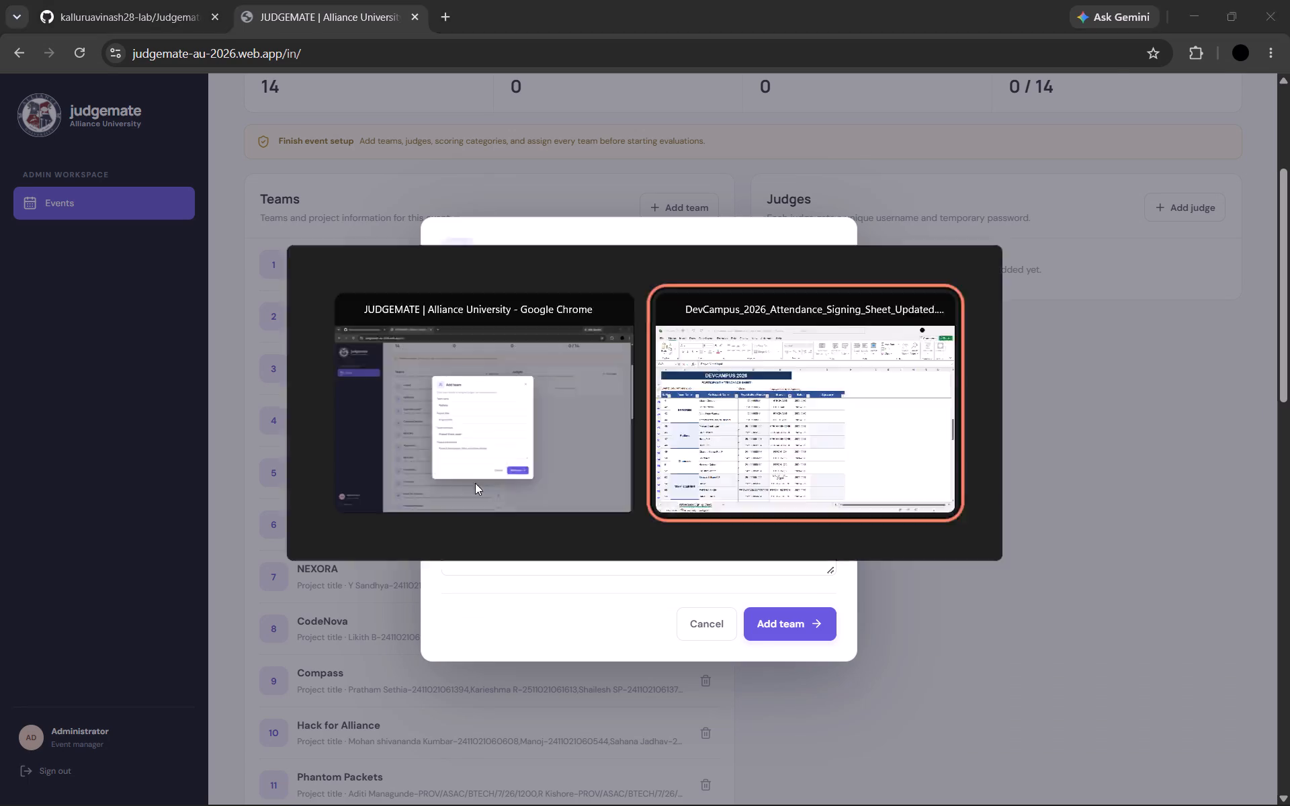
{"action": "double_click", "coordinate": [438, 433]}
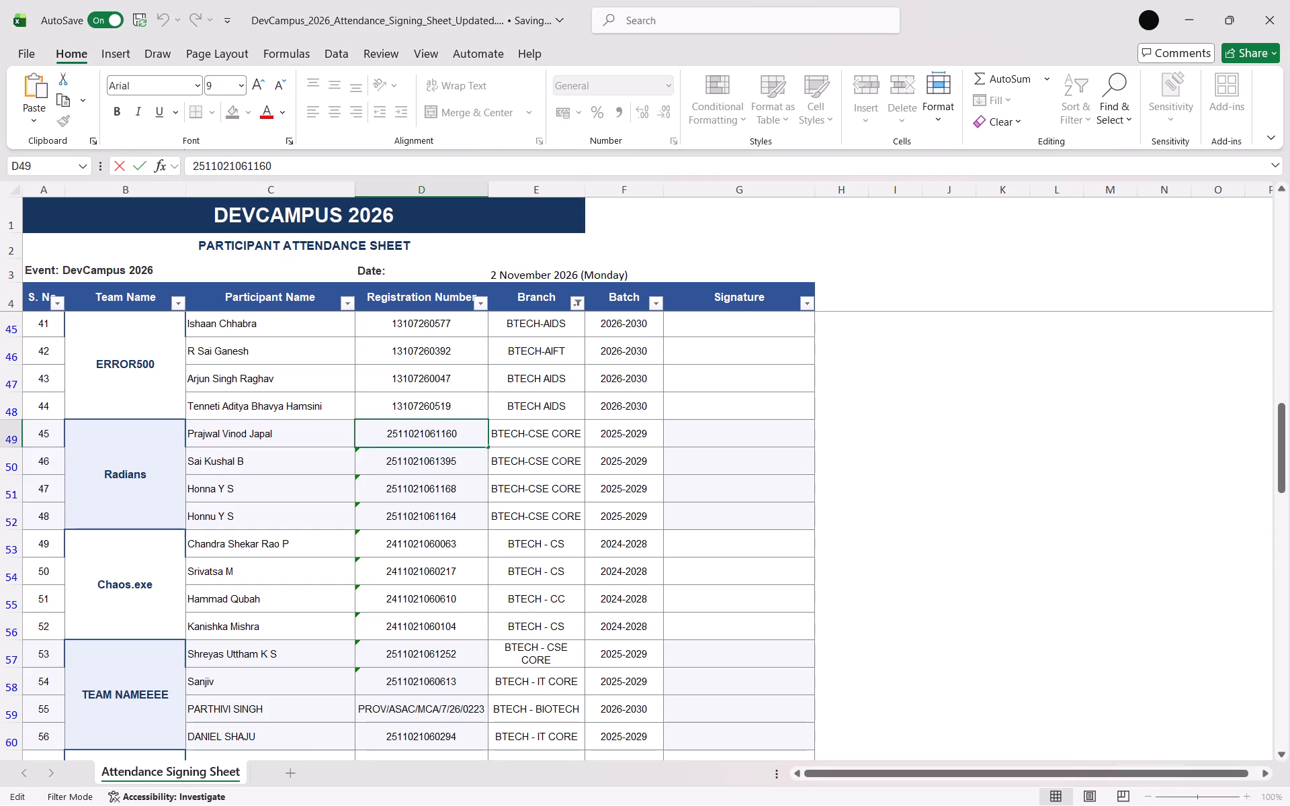
{"action": "key", "text": "ctrl+a"}
{"action": "key", "text": "ctrl+c"}
{"action": "key", "text": "alt+Tab"}
{"action": "key", "text": "ctrl+v"}
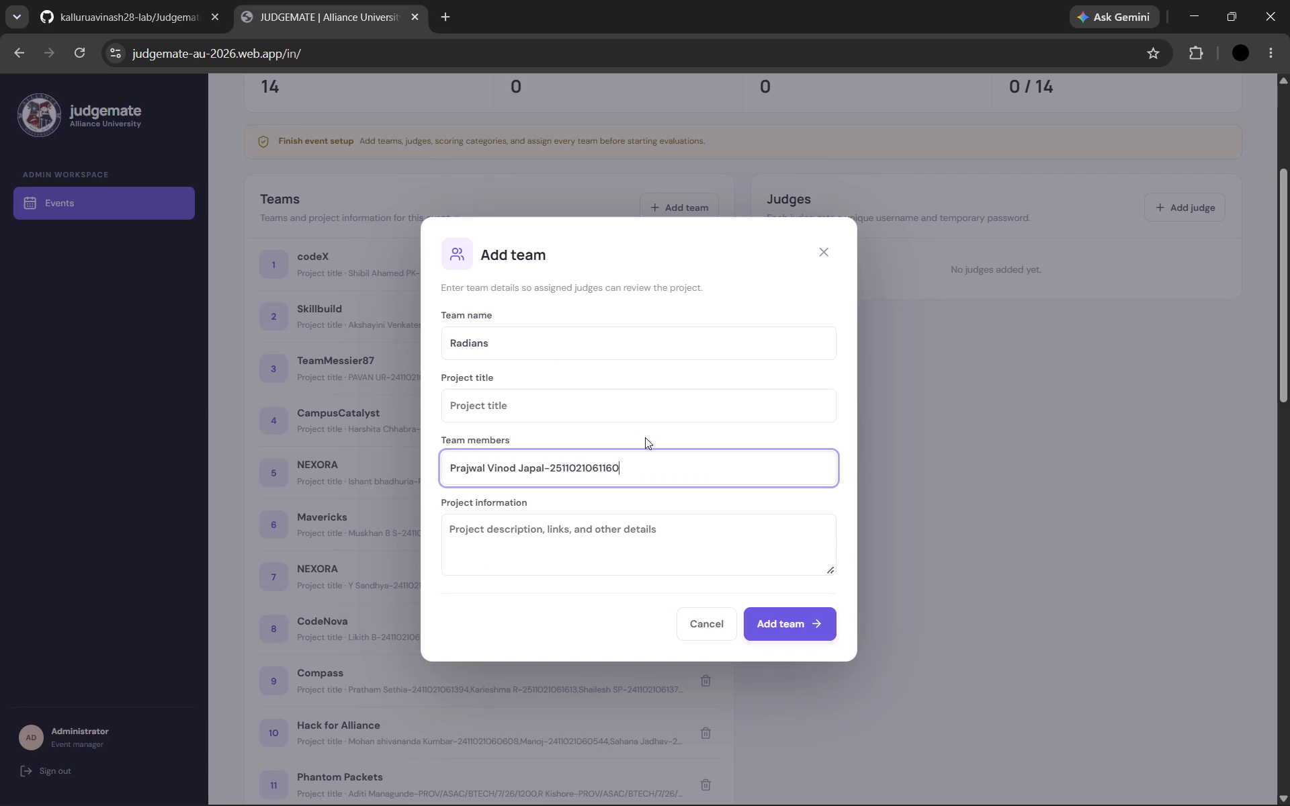
{"action": "key", "text": "comma"}
Append the second Radians member's name from the Excel sheet to Team members, followed by a hyphen.
{"action": "key", "text": "alt+Tab"}
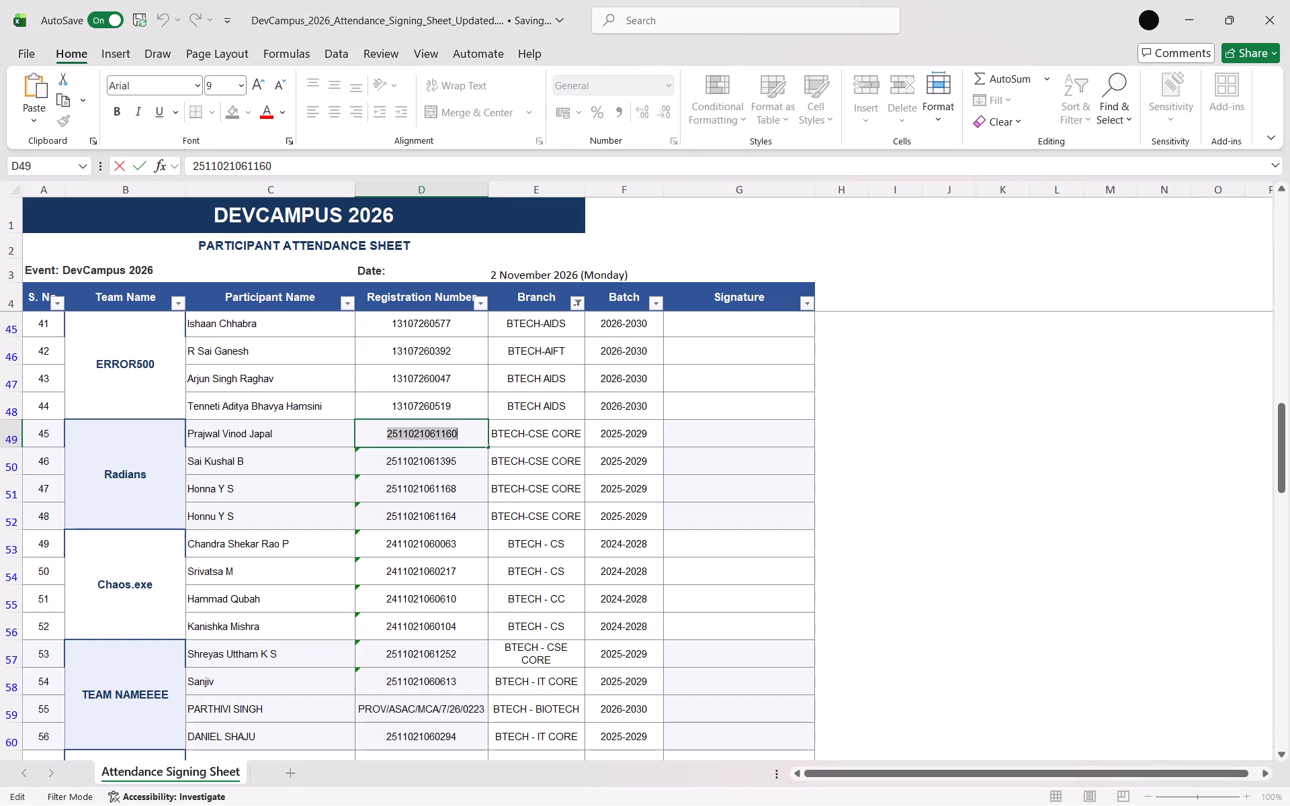
{"action": "double_click", "coordinate": [286, 459]}
{"action": "key", "text": "ctrl+a"}
{"action": "key", "text": "ctrl+c"}
{"action": "double_click", "coordinate": [288, 458]}
{"action": "key", "text": "ctrl+a"}
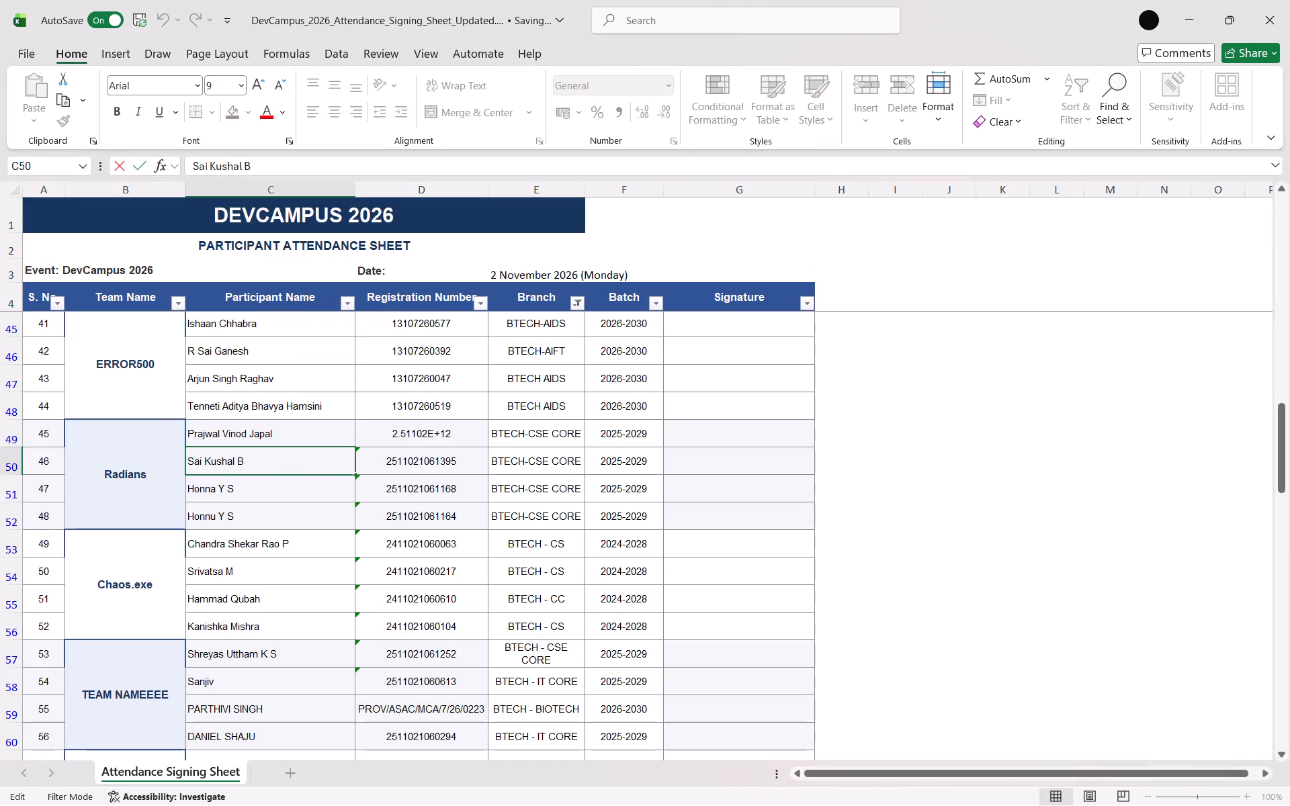
{"action": "key", "text": "ctrl+c"}
{"action": "key", "text": "alt+Tab"}
{"action": "key", "text": "ctrl+v"}
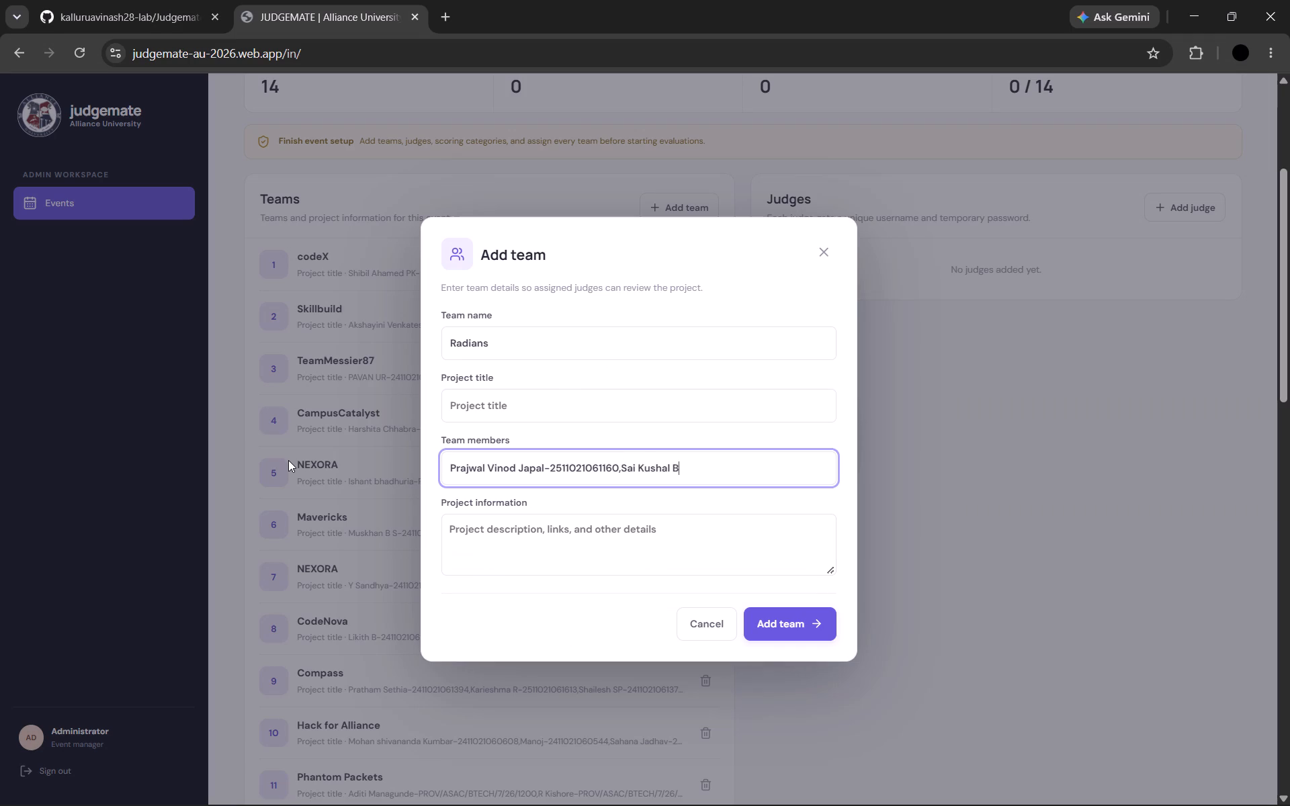
{"action": "key", "text": "minus"}
Append the second Radians member's registration number from the Excel sheet after the hyphen, followed by a comma.
{"action": "key", "text": "alt+Tab"}
{"action": "double_click", "coordinate": [392, 469]}
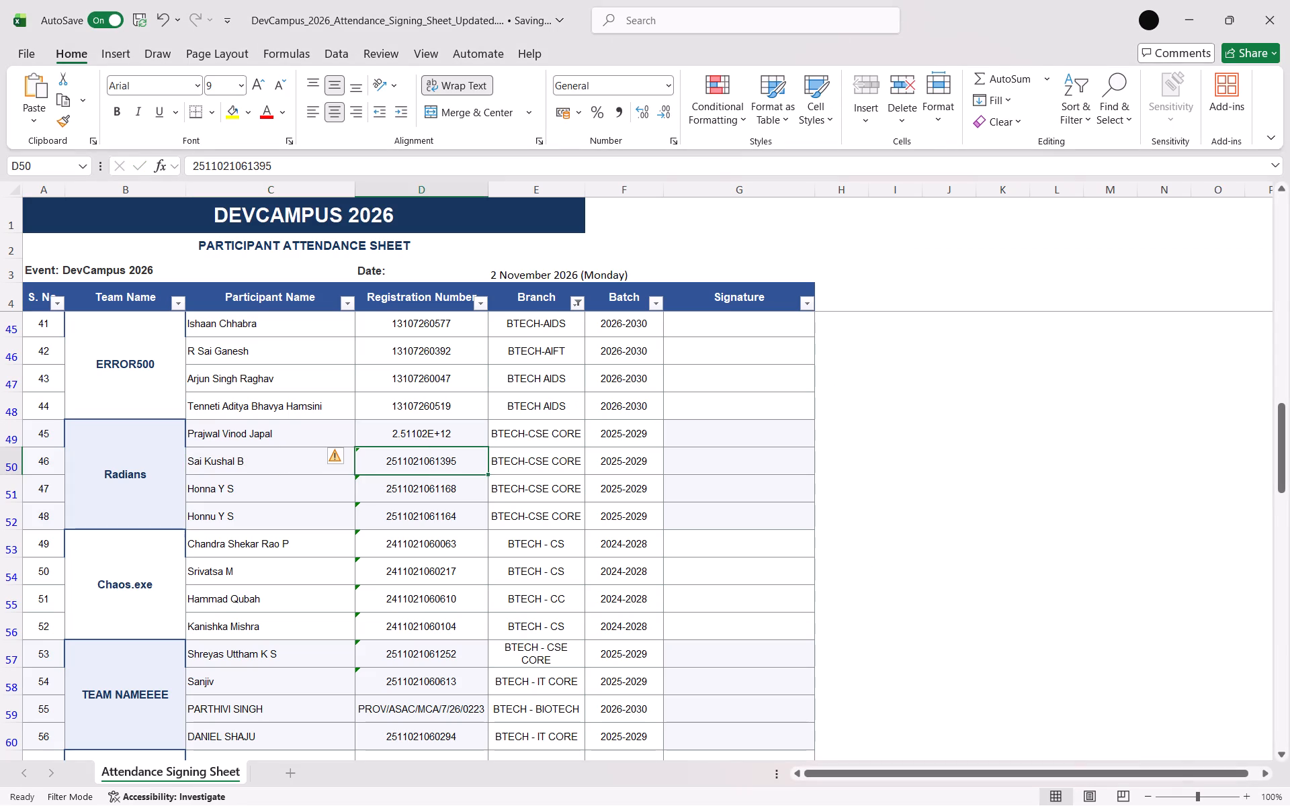
{"action": "double_click", "coordinate": [400, 468]}
{"action": "key", "text": "ctrl+a"}
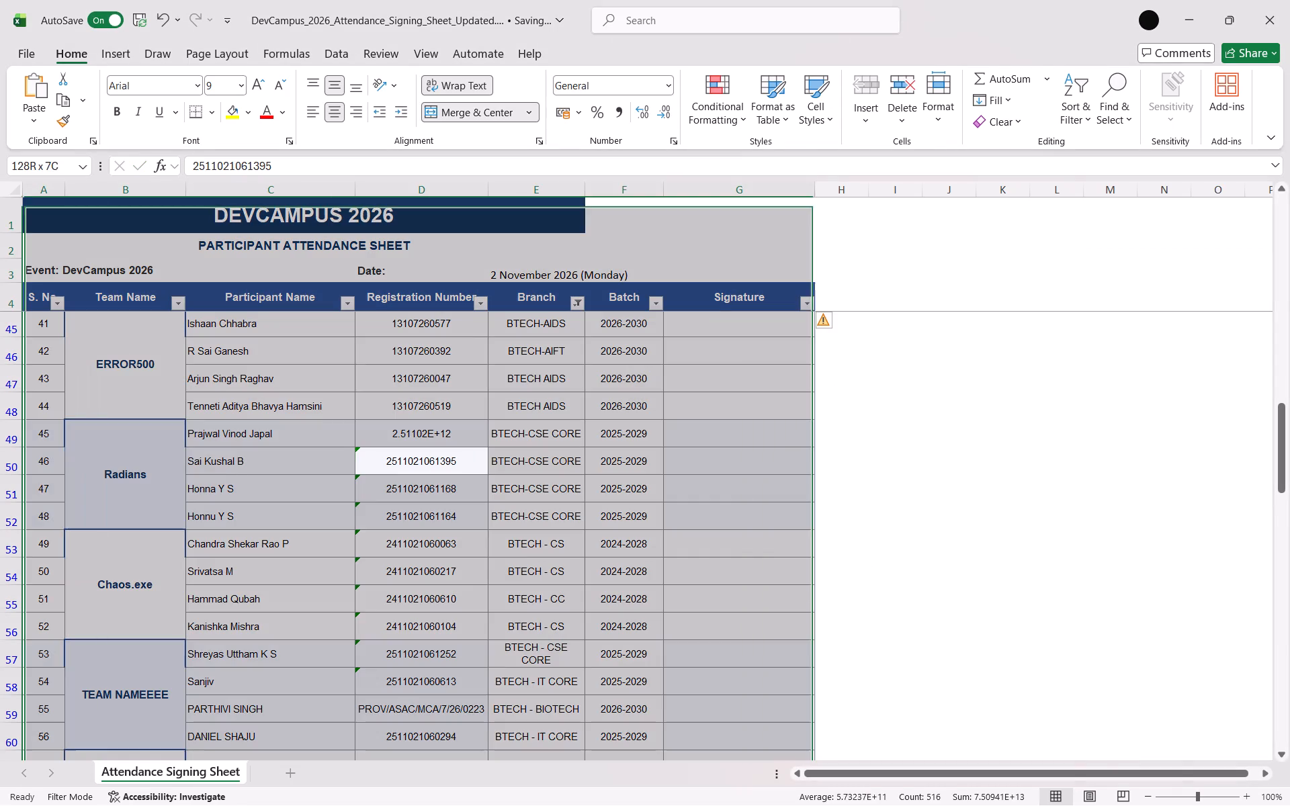
{"action": "left_click", "coordinate": [401, 467]}
{"action": "double_click", "coordinate": [405, 465]}
{"action": "key", "text": "ctrl+a"}
{"action": "key", "text": "ctrl+c"}
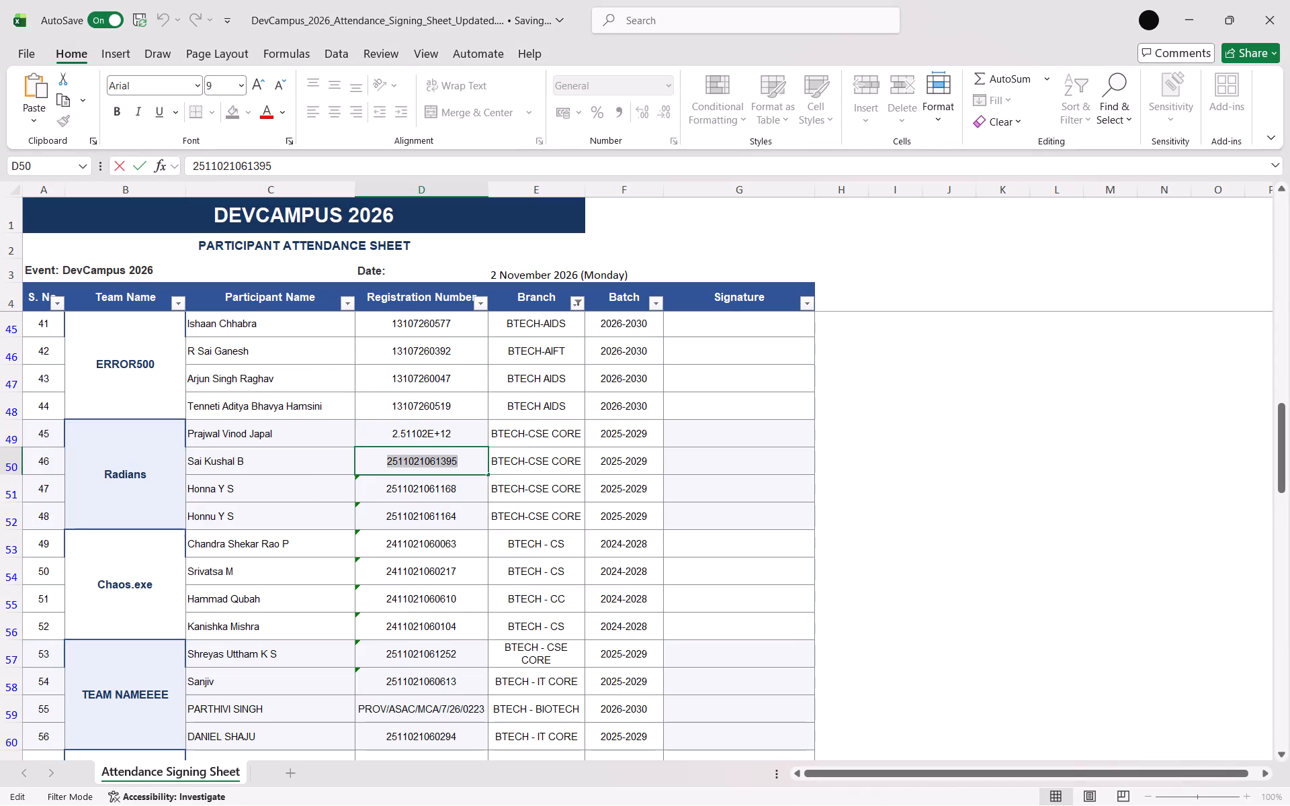
{"action": "key", "text": "alt+Tab"}
{"action": "key", "text": "ctrl+v"}
{"action": "key", "text": "comma"}
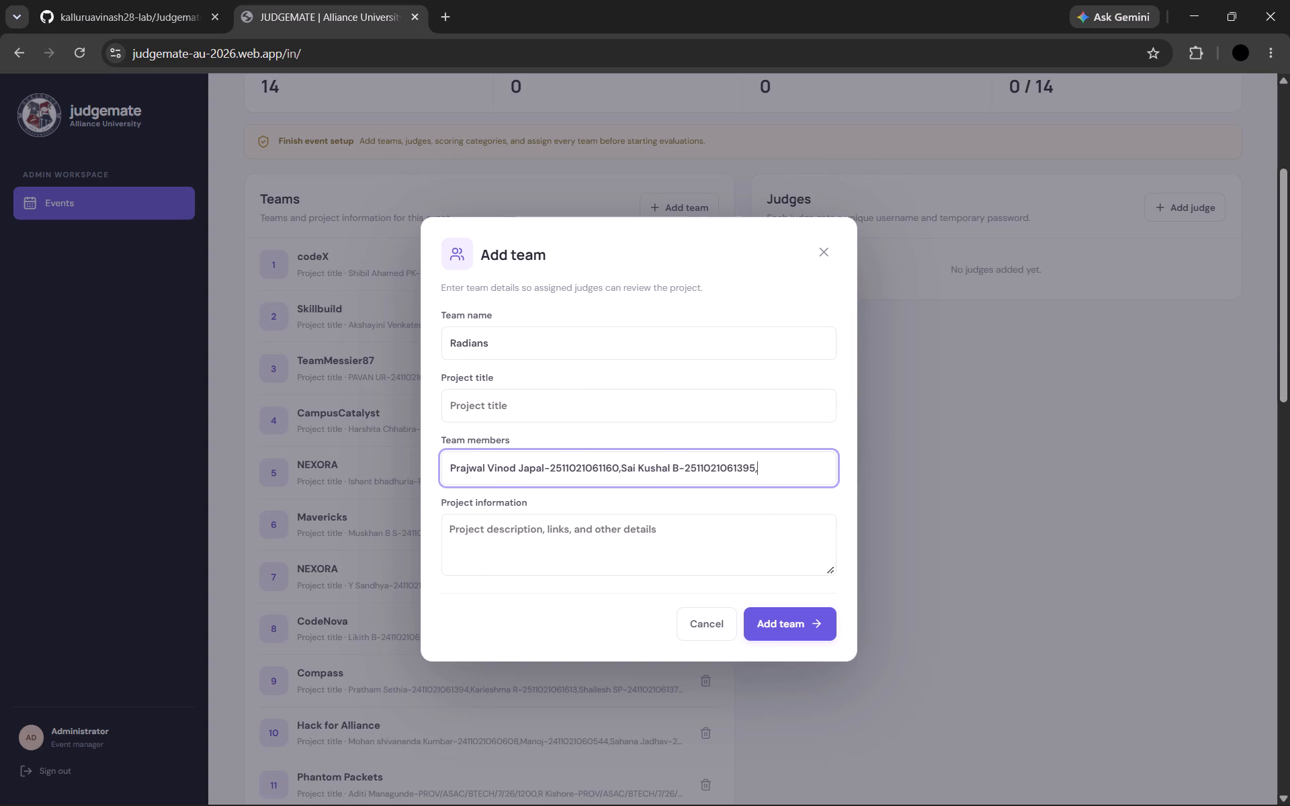
Append the third Radians member's name from the Excel sheet to Team members, followed by a hyphen.
{"action": "key", "text": "alt+Tab"}
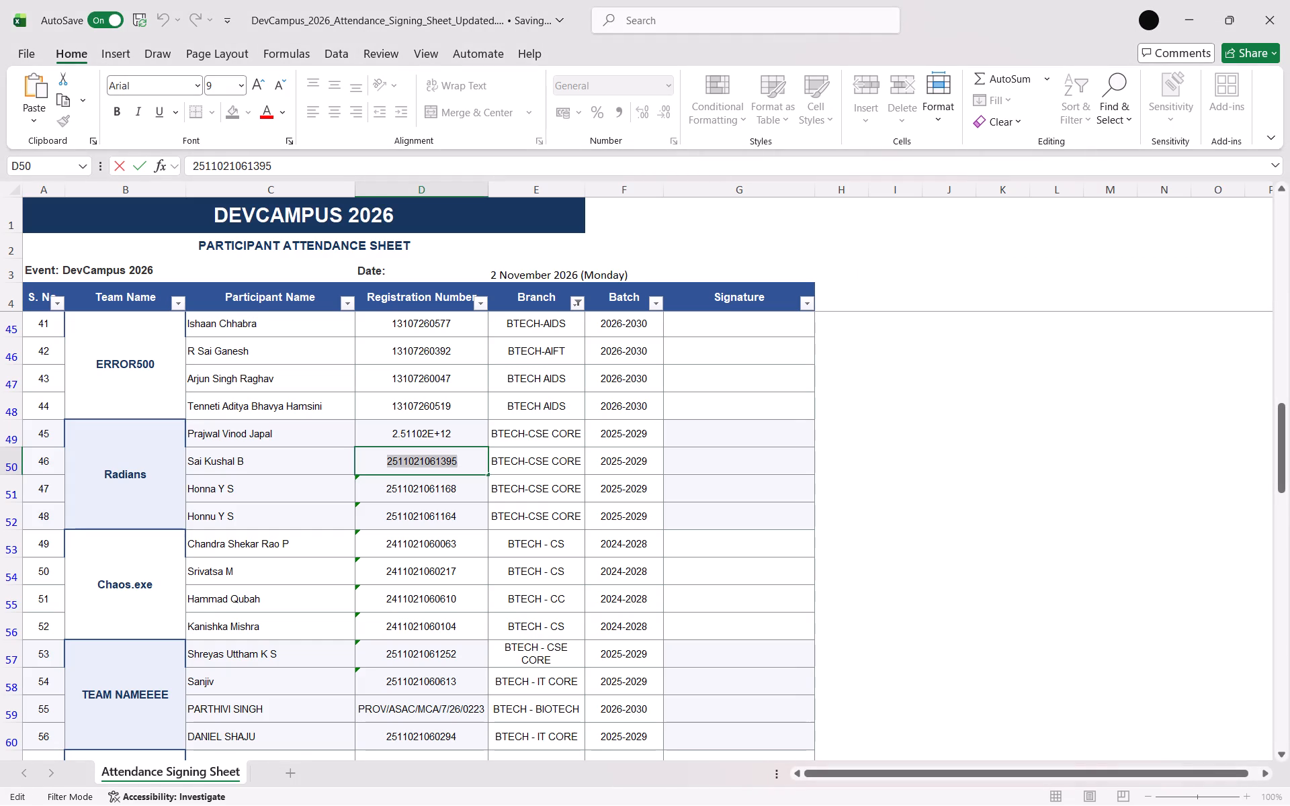
{"action": "double_click", "coordinate": [234, 492]}
{"action": "key", "text": "ctrl+a"}
{"action": "key", "text": "ctrl+c"}
{"action": "key", "text": "alt+Tab"}
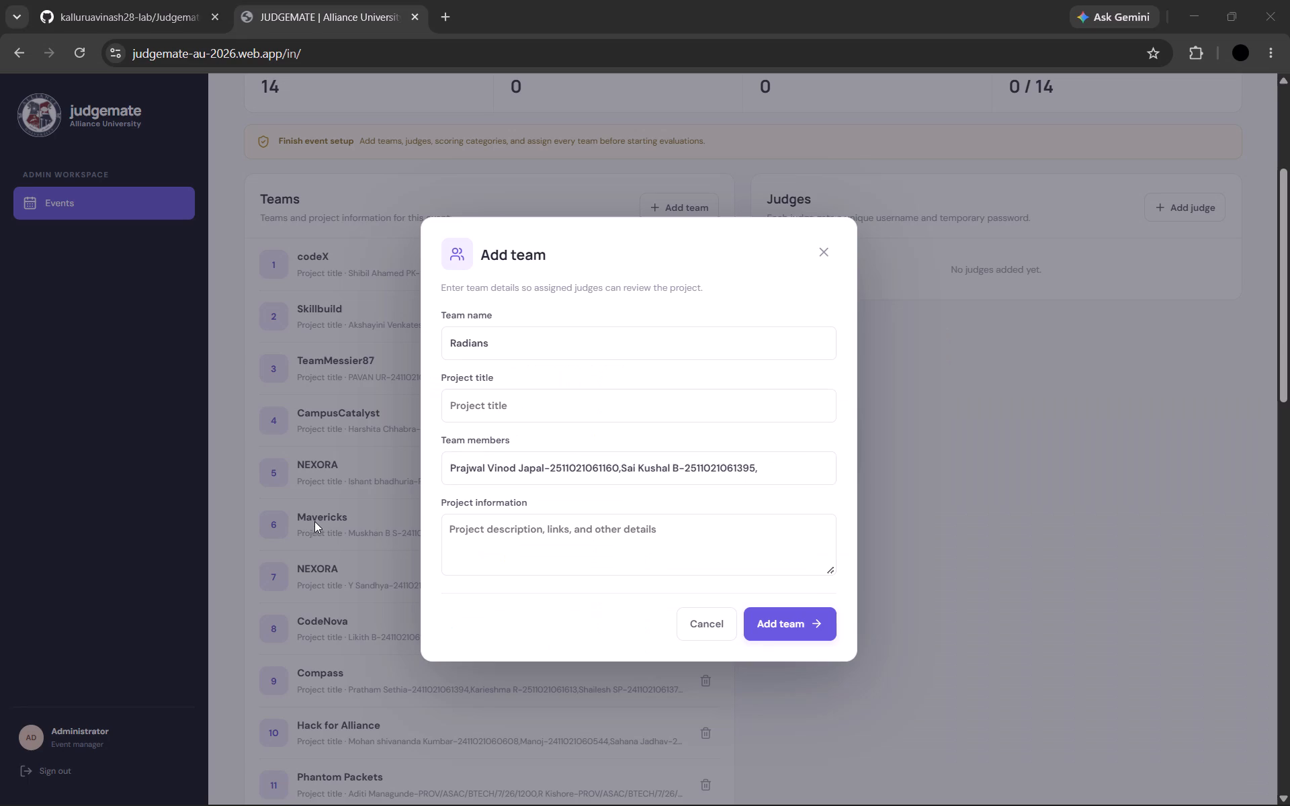
{"action": "key", "text": "ctrl+v"}
{"action": "key", "text": "minus"}
Append the third Radians member's registration number from the Excel sheet, check the Team members entry and end it with a comma.
{"action": "key", "text": "alt+Tab"}
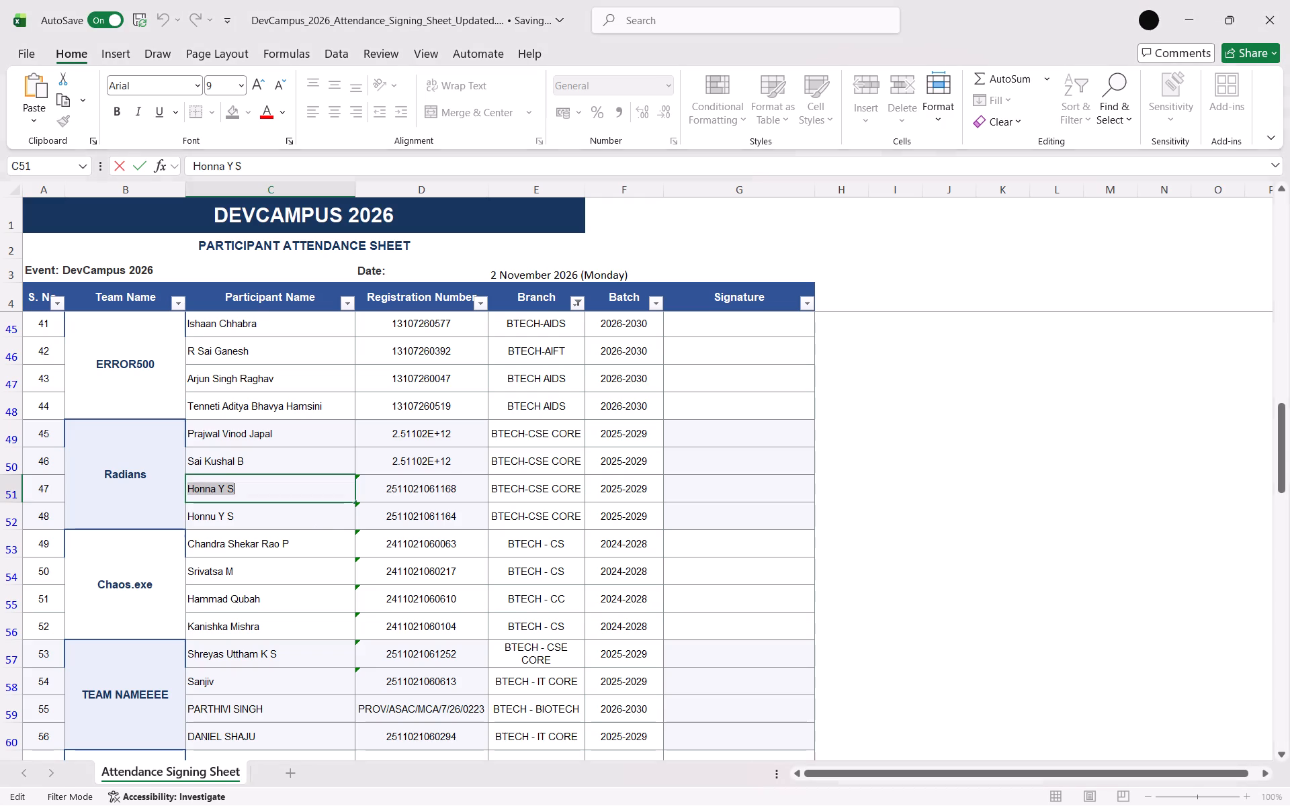
{"action": "double_click", "coordinate": [440, 484]}
{"action": "key", "text": "ctrl+a"}
{"action": "key", "text": "ctrl+c"}
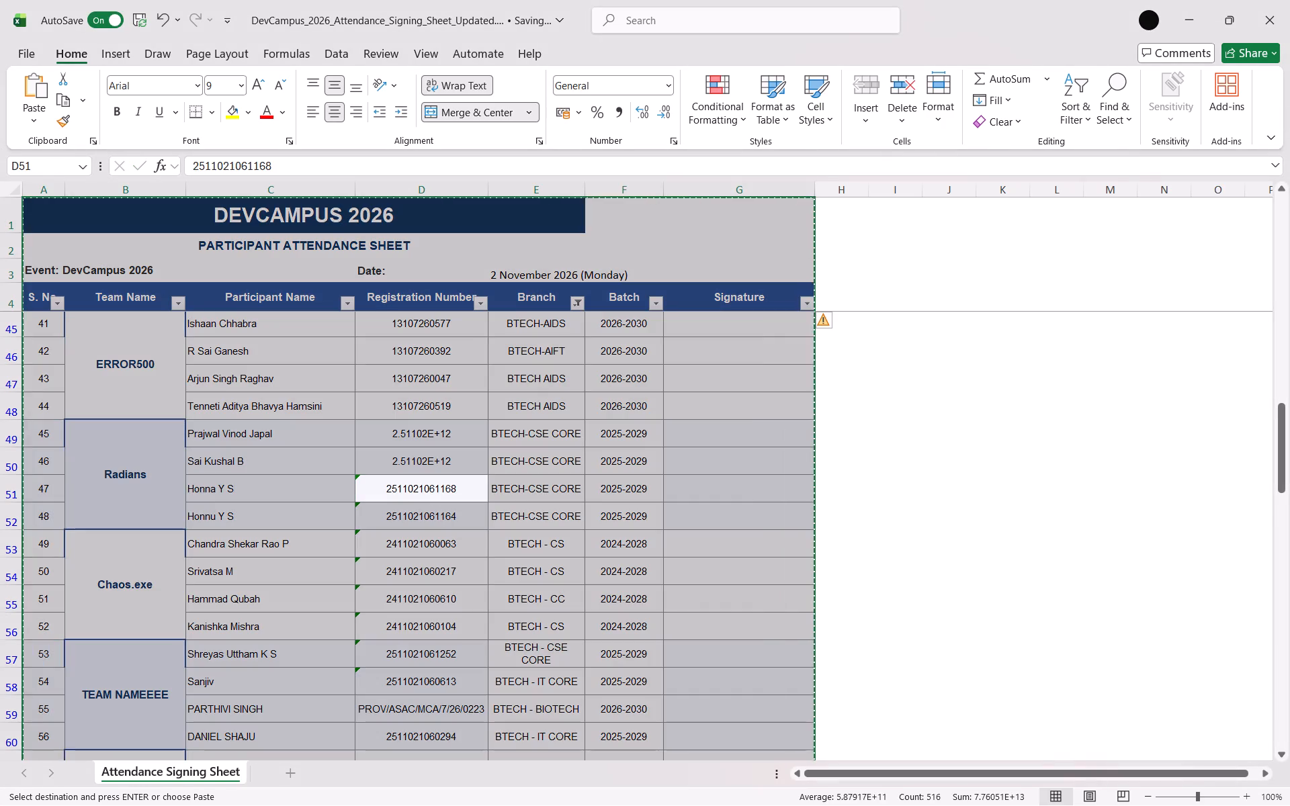
{"action": "double_click", "coordinate": [434, 492]}
{"action": "key", "text": "ctrl+a"}
{"action": "double_click", "coordinate": [434, 493], "text": "ctrl"}
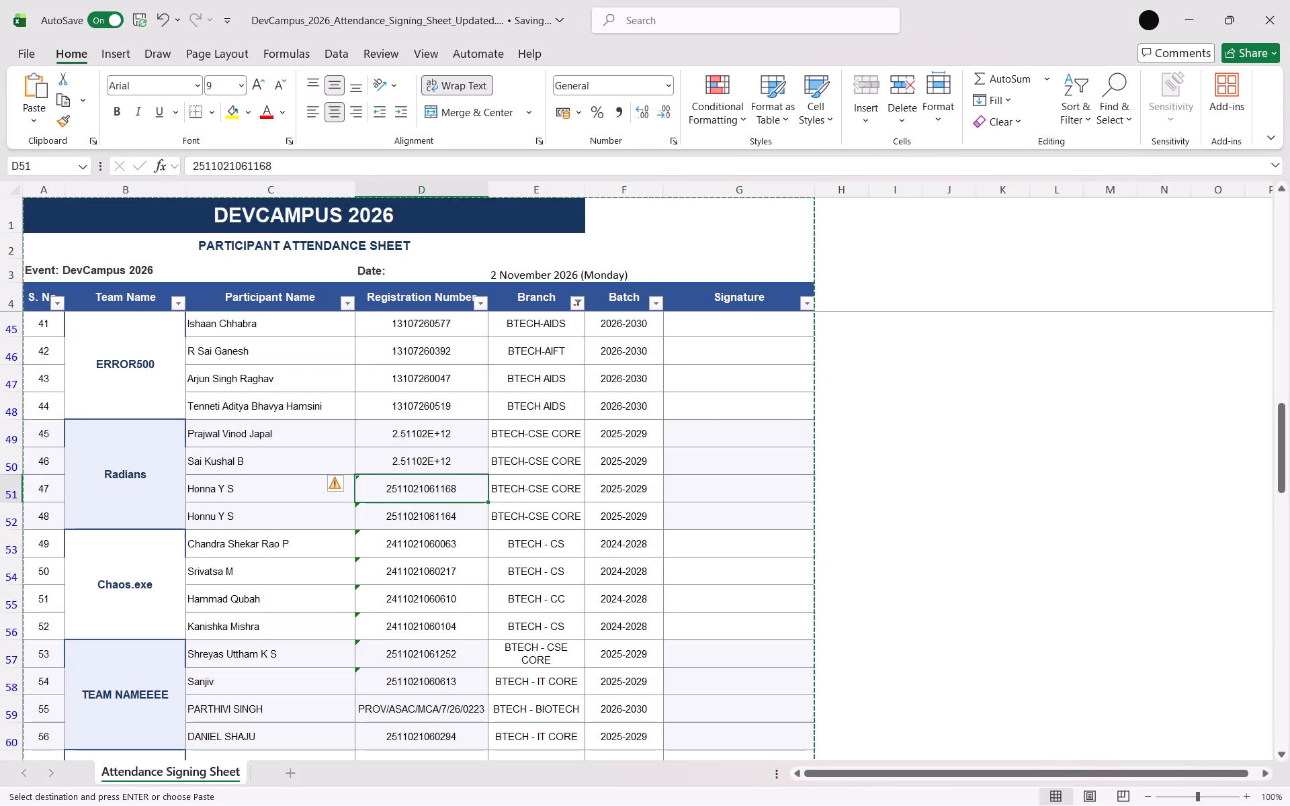
{"action": "left_click", "coordinate": [431, 493]}
{"action": "double_click", "coordinate": [425, 485]}
{"action": "key", "text": "ctrl+a"}
{"action": "key", "text": "ctrl+c"}
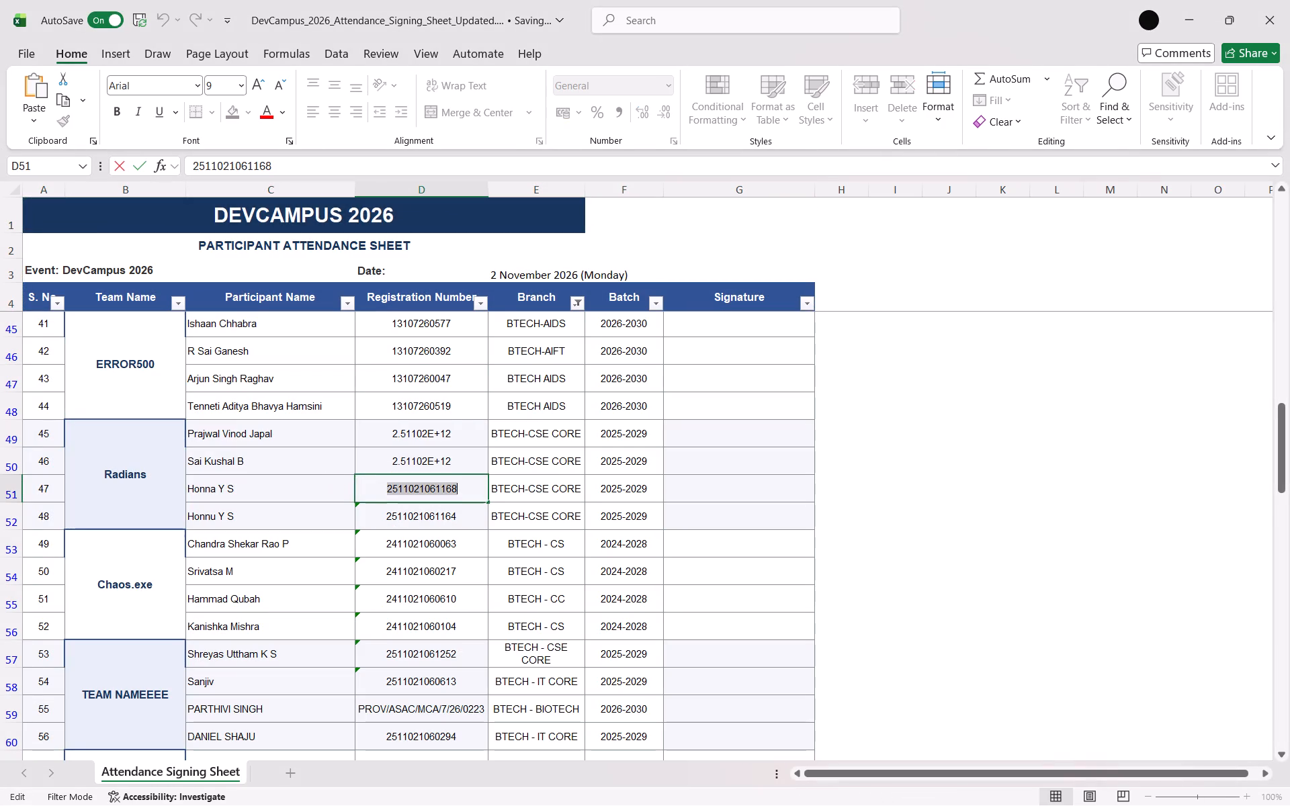
{"action": "key", "text": "alt+Tab"}
{"action": "key", "text": "ctrl+v"}
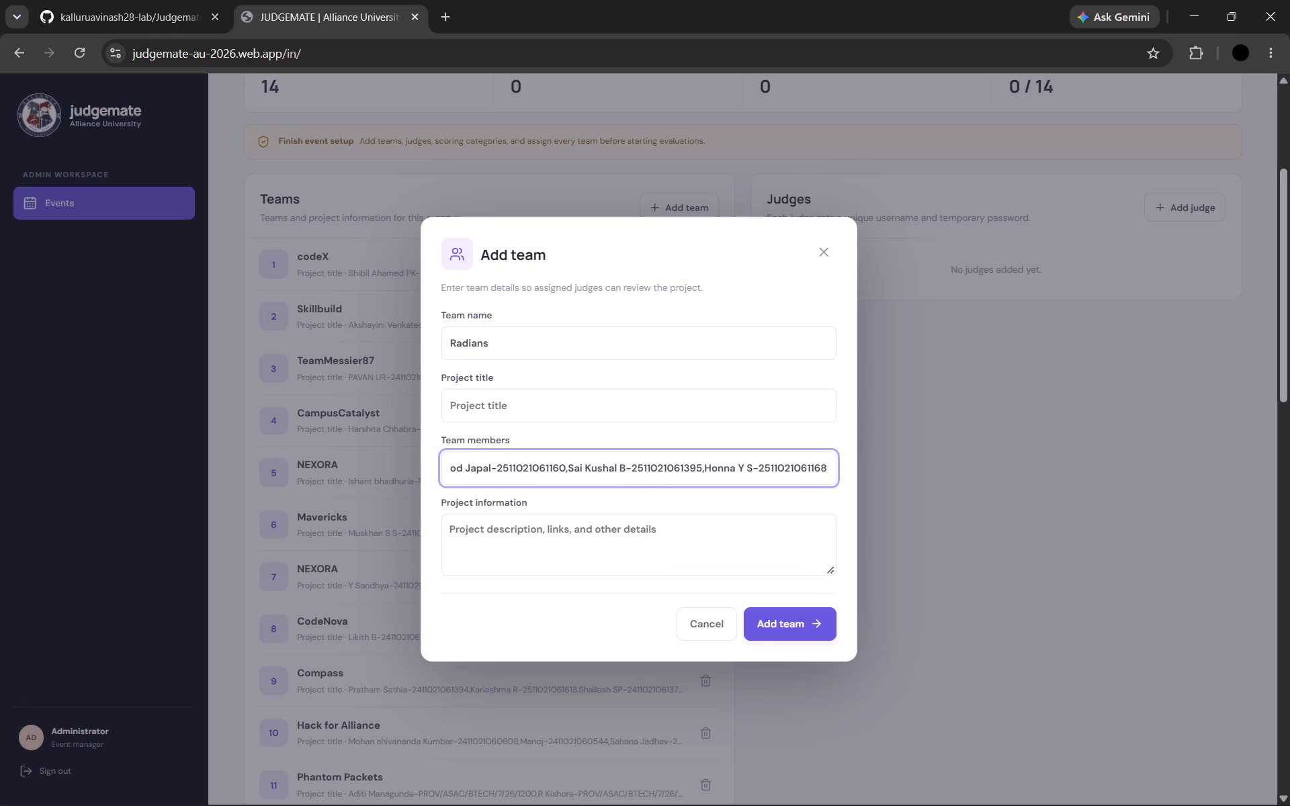
{"action": "left_click", "coordinate": [691, 466]}
{"action": "left_click_drag", "start_coordinate": [725, 461], "coordinate": [773, 461]}
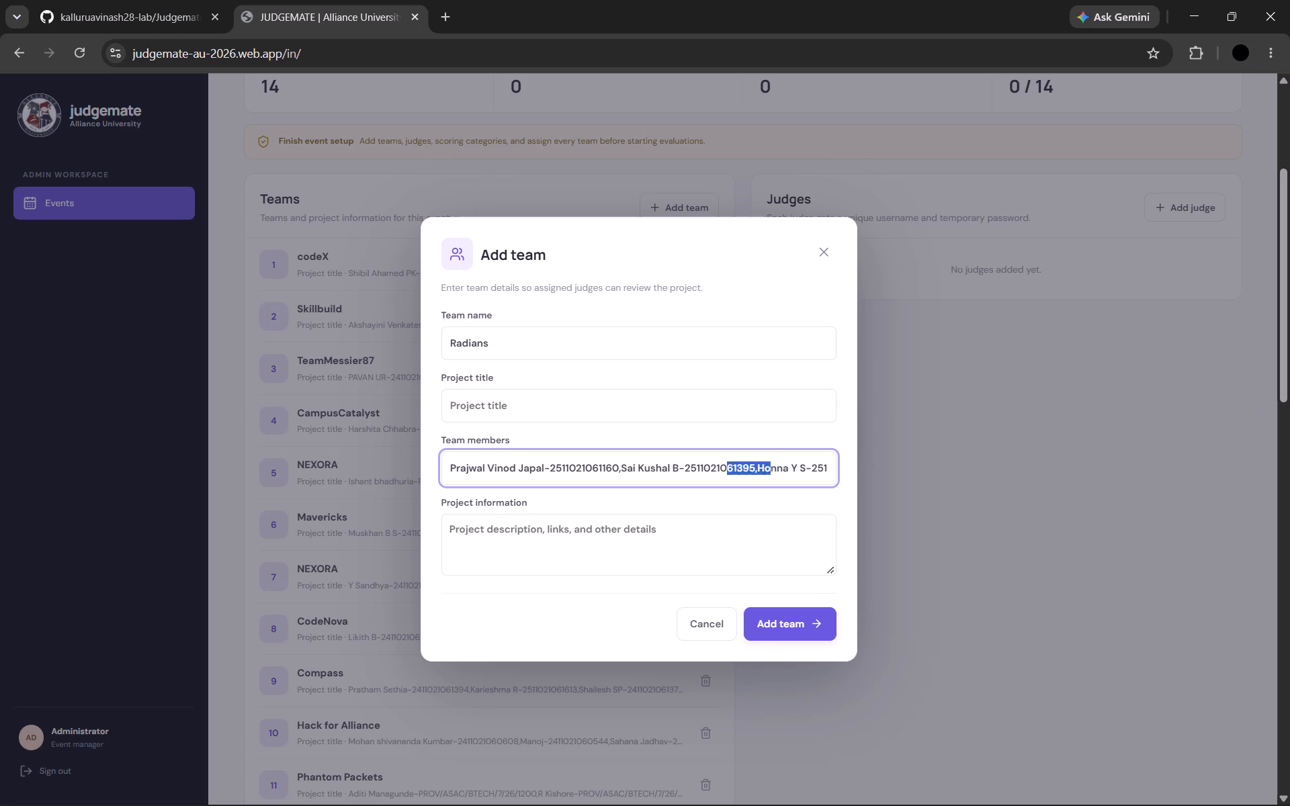
{"action": "left_click_drag", "start_coordinate": [773, 461], "coordinate": [851, 454]}
{"action": "key", "text": "Right"}
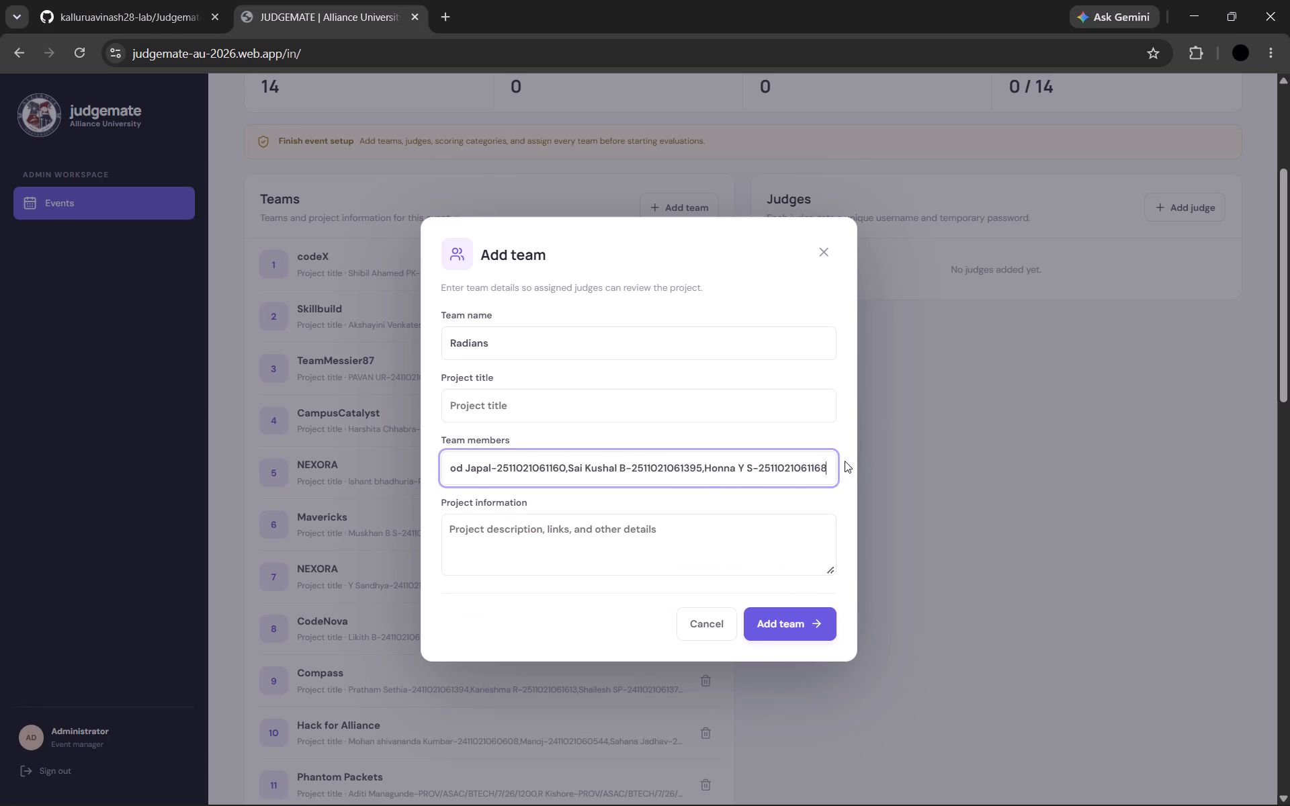
{"action": "key", "text": "comma"}
Append the fourth Radians member's name from the Excel sheet to Team members, followed by a hyphen.
{"action": "key", "text": "alt+Tab"}
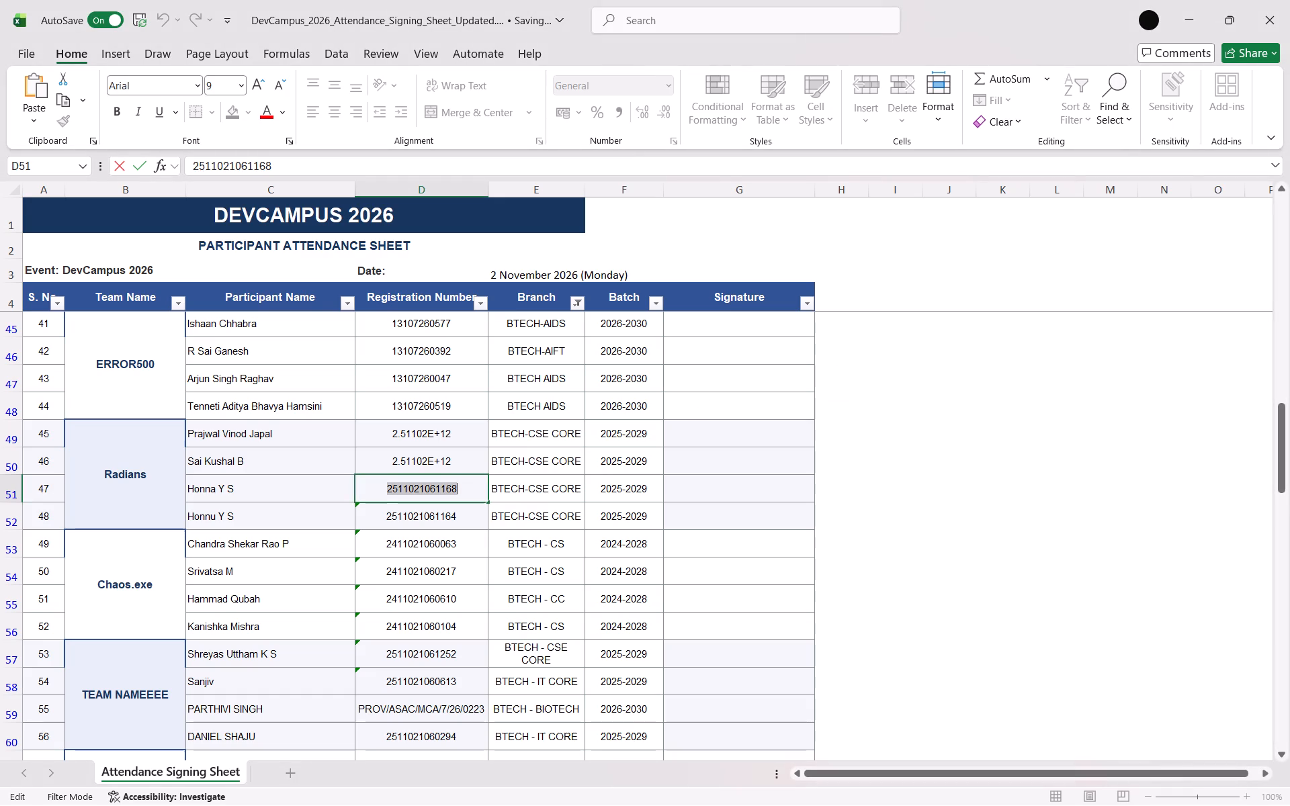
{"action": "left_click", "coordinate": [259, 518]}
{"action": "double_click", "coordinate": [260, 518]}
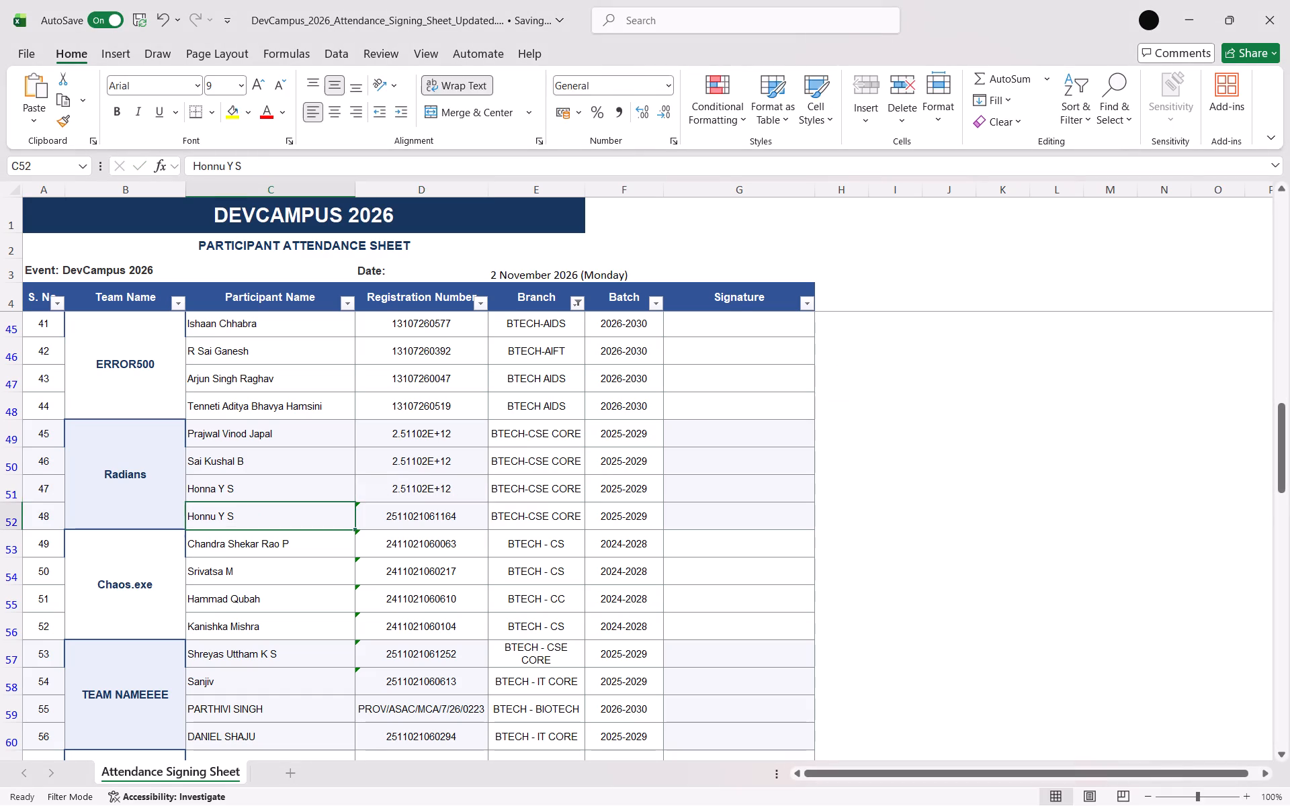
{"action": "key", "text": "ctrl+a"}
{"action": "key", "text": "ctrl+c"}
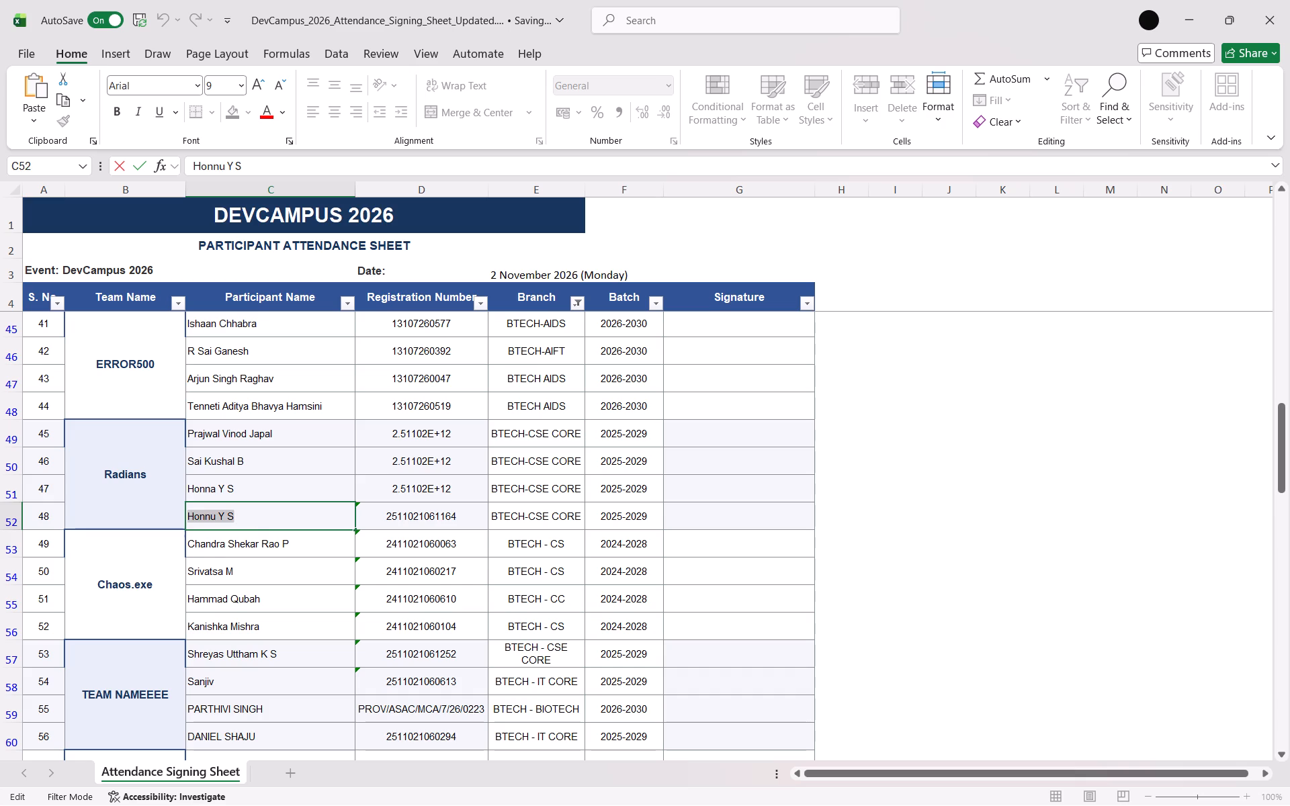
{"action": "key", "text": "alt+Tab"}
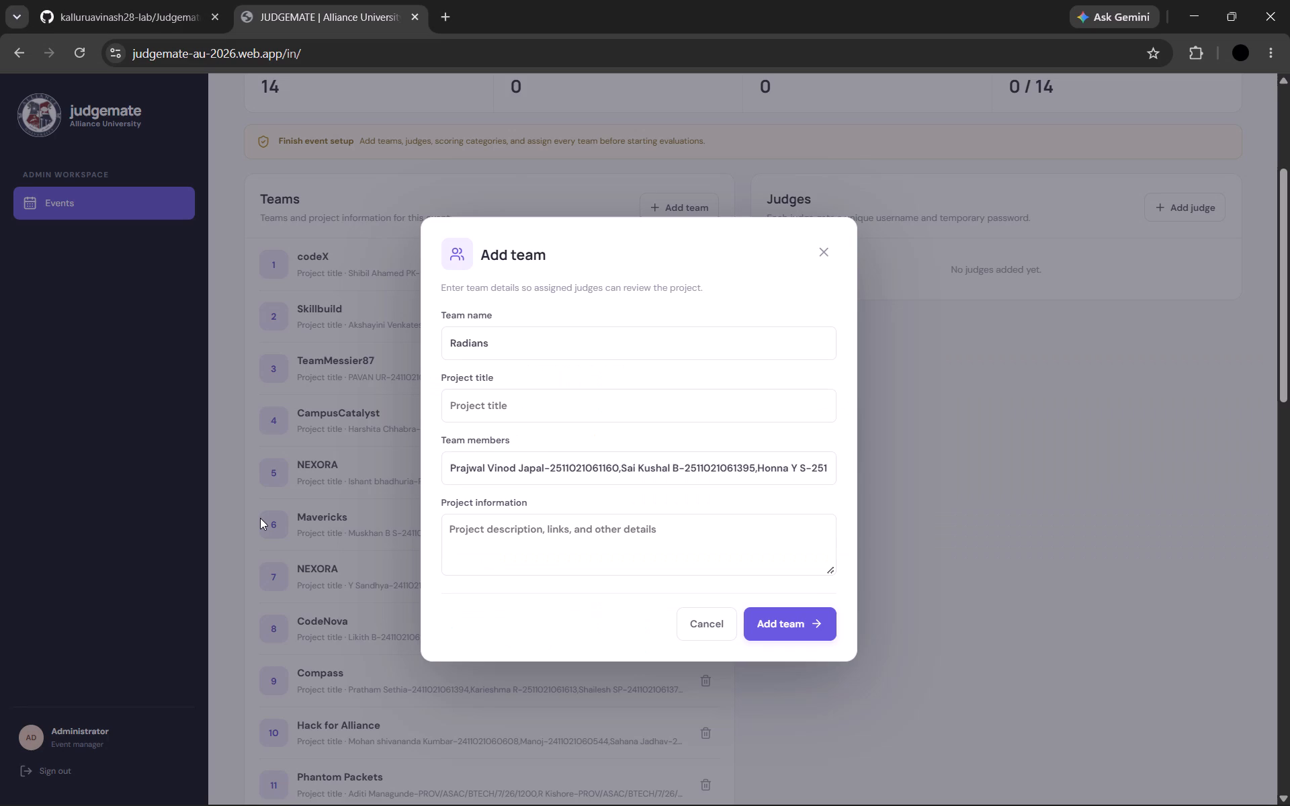
{"action": "key", "text": "ctrl+v"}
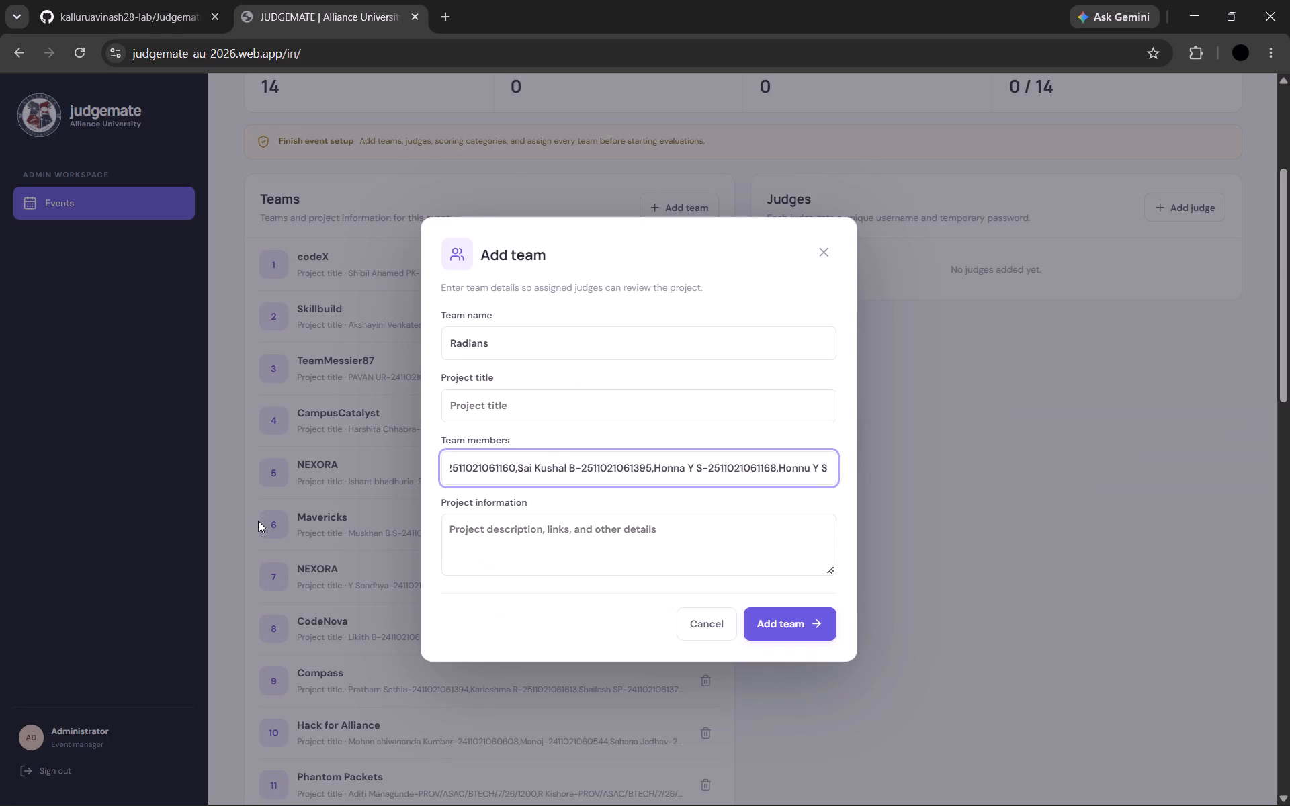
{"action": "key", "text": "minus"}
Append the fourth Radians member's registration number from the Excel sheet after the hyphen in Team members.
{"action": "key", "text": "alt+Tab"}
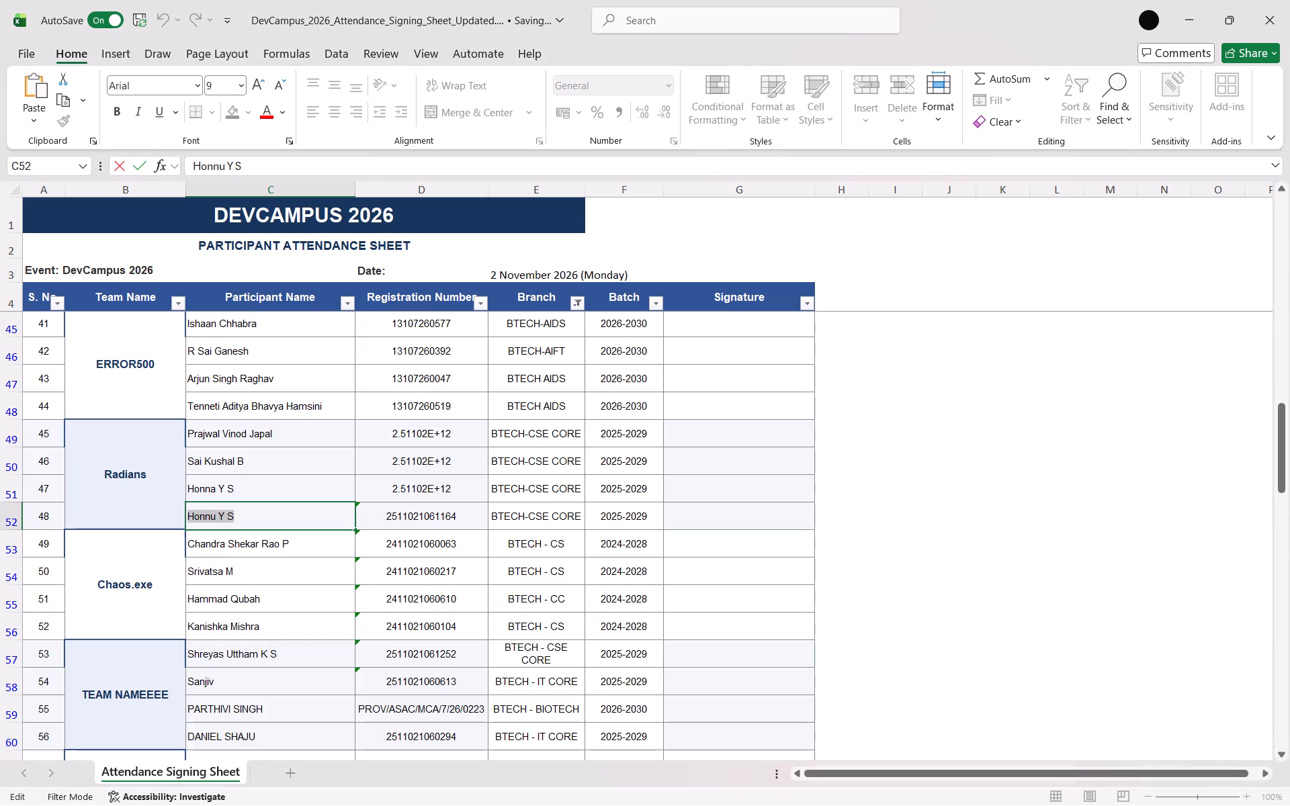
{"action": "double_click", "coordinate": [398, 523]}
{"action": "key", "text": "ctrl+a"}
{"action": "key", "text": "ctrl+c"}
{"action": "key", "text": "alt+Tab"}
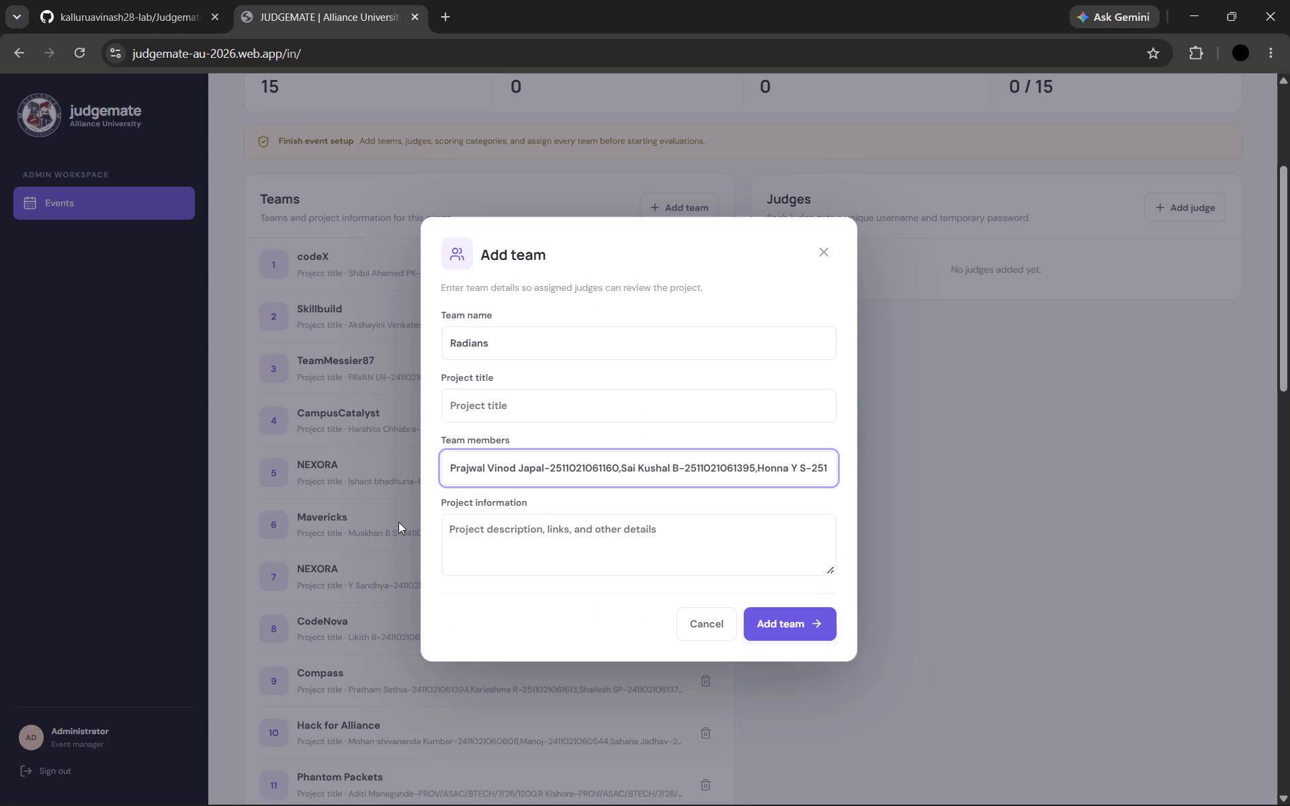
{"action": "key", "text": "ctrl+v"}
Submit the completed Radians team form to add the team to the event.
{"action": "left_click", "coordinate": [757, 633]}
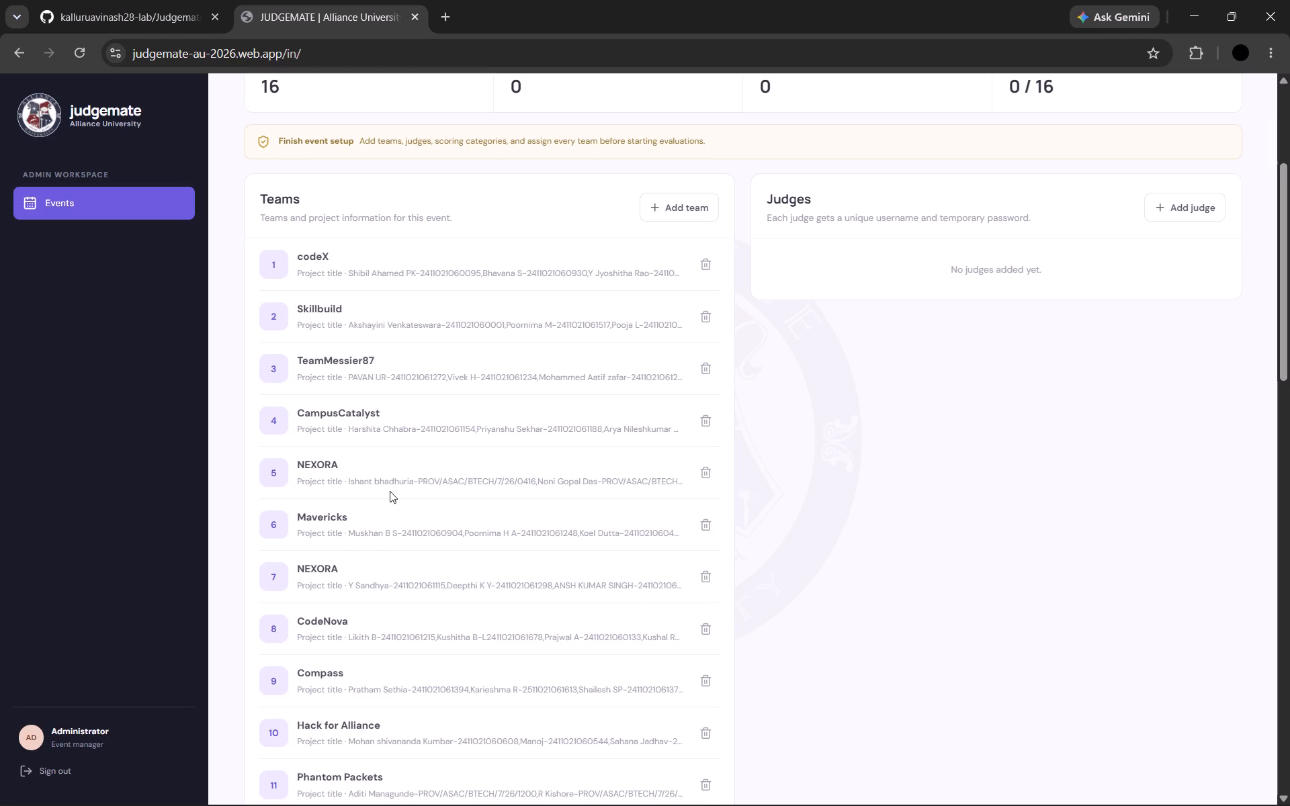
{"action": "scroll", "coordinate": [415, 498], "scroll_direction": "down", "scroll_amount": 5}
{"action": "scroll", "coordinate": [447, 455], "scroll_direction": "up", "scroll_amount": 5}
Start a new team entry in JudgeMate and set Team name to Chaos.exe, copied from the Excel attendance sheet.
{"action": "left_click", "coordinate": [677, 211]}
{"action": "key", "text": "alt+Tab"}
{"action": "left_click", "coordinate": [125, 570]}
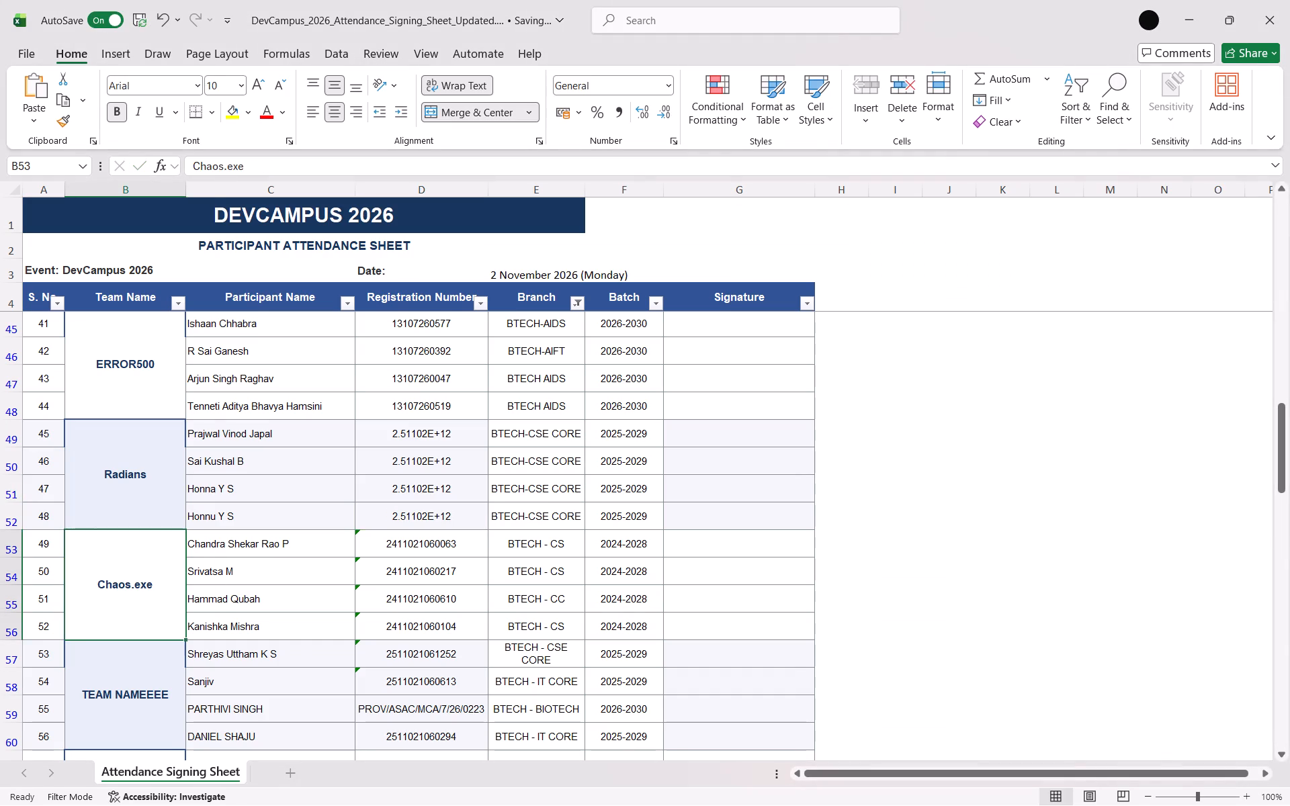
{"action": "double_click", "coordinate": [126, 571]}
{"action": "key", "text": "ctrl+a"}
{"action": "key", "text": "ctrl+c"}
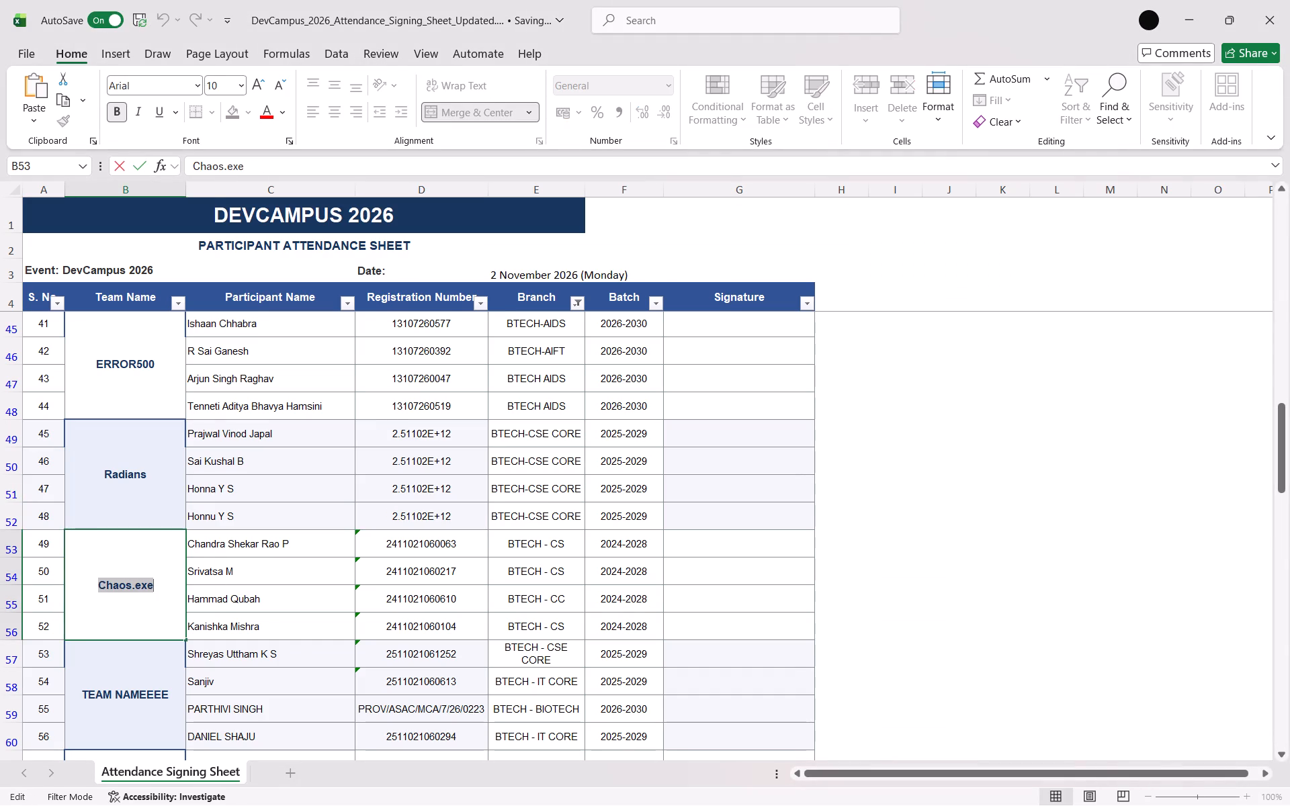
{"action": "key", "text": "alt+Tab"}
{"action": "key", "text": "ctrl+v"}
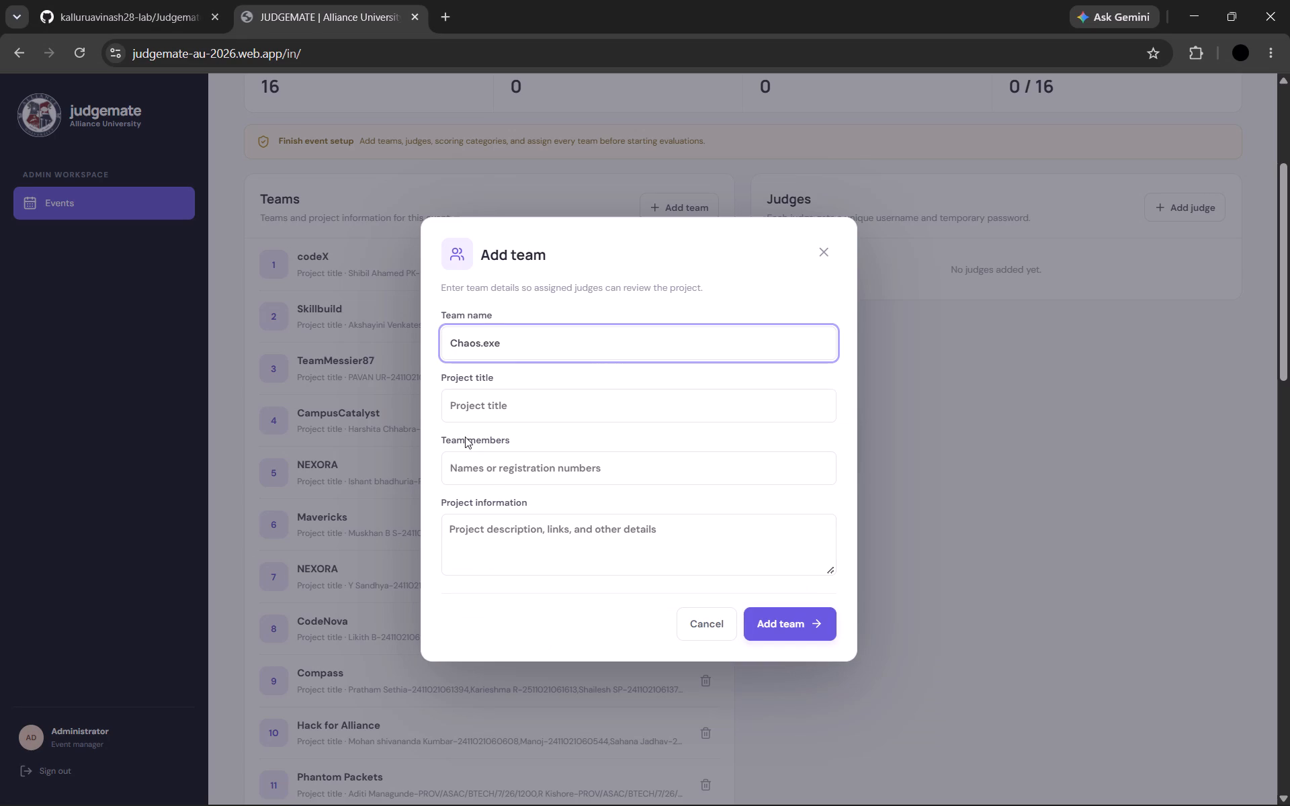
Enter the first Chaos.exe member's name from the Excel sheet in Team members, followed by a hyphen.
{"action": "left_click", "coordinate": [490, 472]}
{"action": "key", "text": "alt+Tab"}
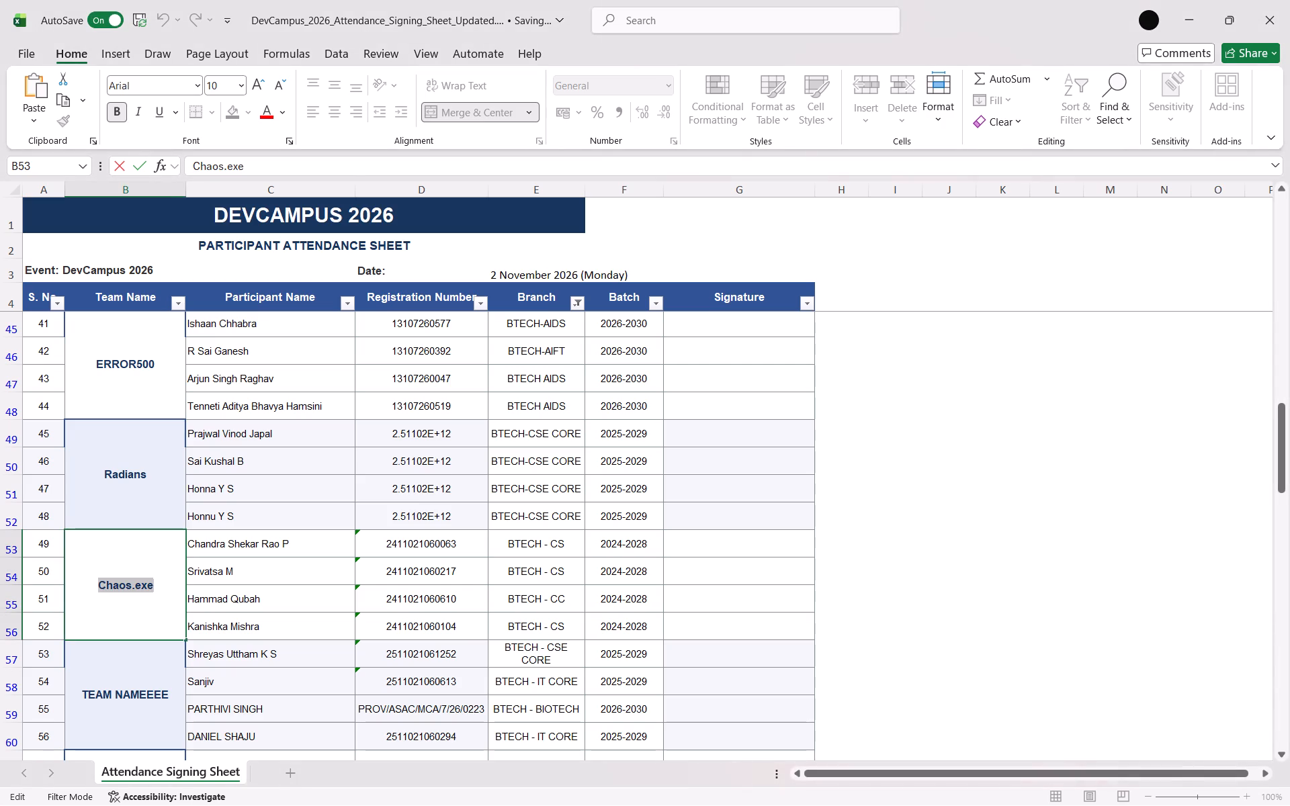
{"action": "double_click", "coordinate": [246, 539]}
{"action": "double_click", "coordinate": [256, 547]}
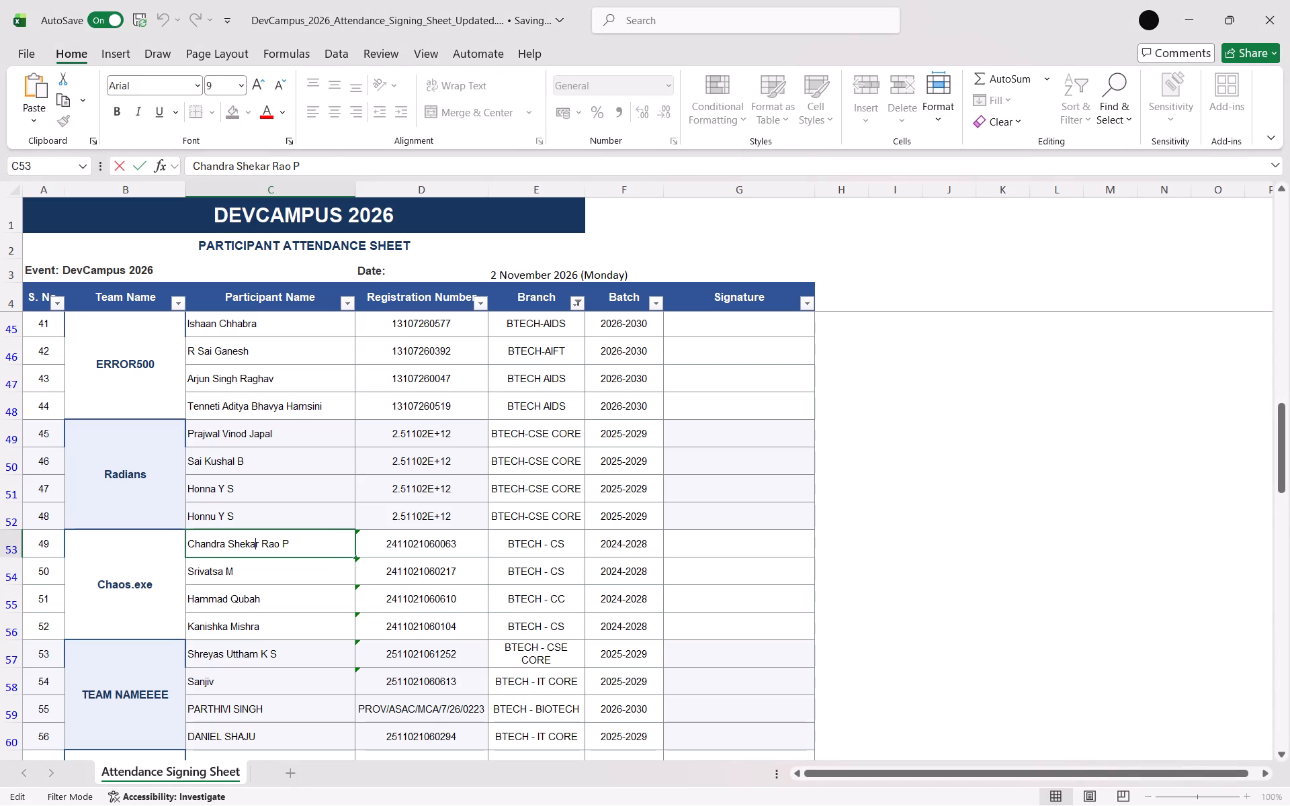
{"action": "key", "text": "ctrl+a"}
{"action": "key", "text": "ctrl+c"}
{"action": "key", "text": "alt+Tab"}
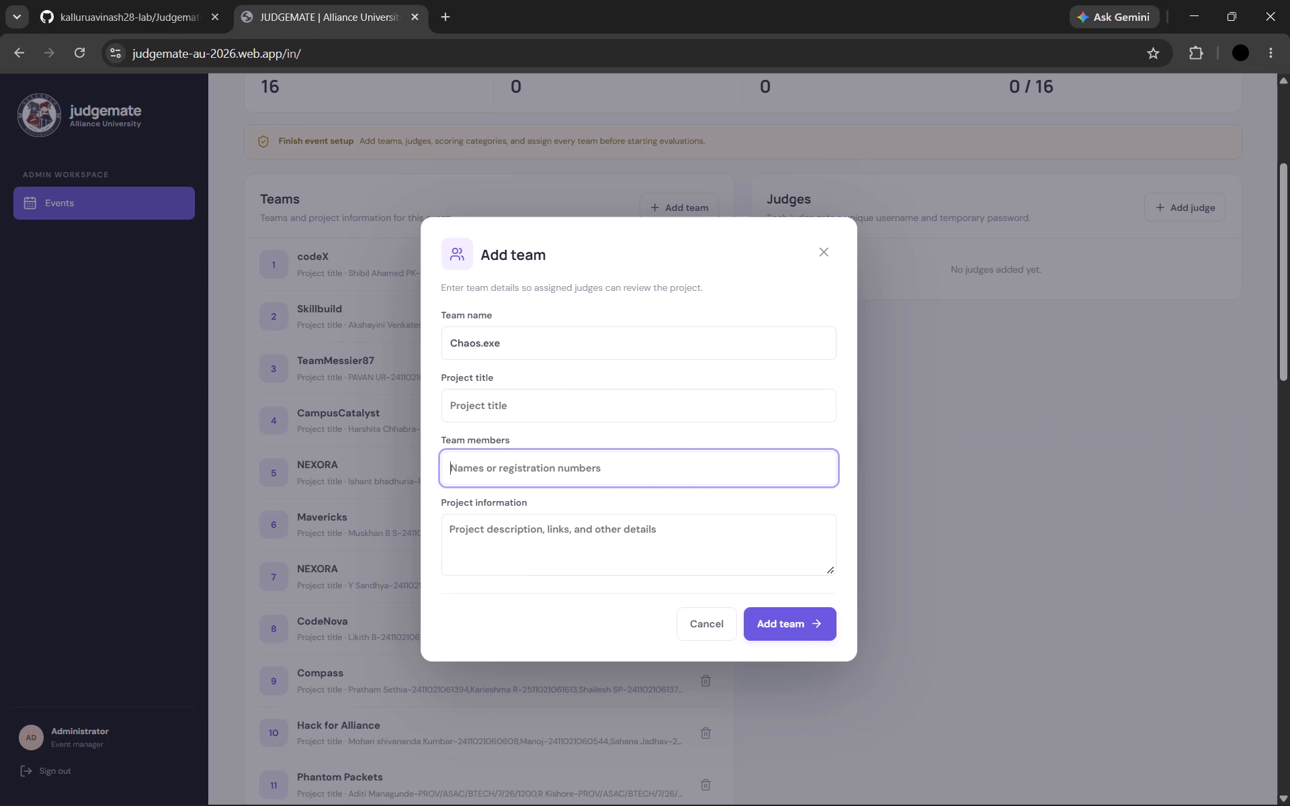
{"action": "left_click", "coordinate": [466, 478]}
{"action": "key", "text": "ctrl+v"}
{"action": "key", "text": "minus"}
Append the first Chaos.exe member's registration number from the Excel sheet to Team members, followed by a comma.
{"action": "key", "text": "alt+Tab"}
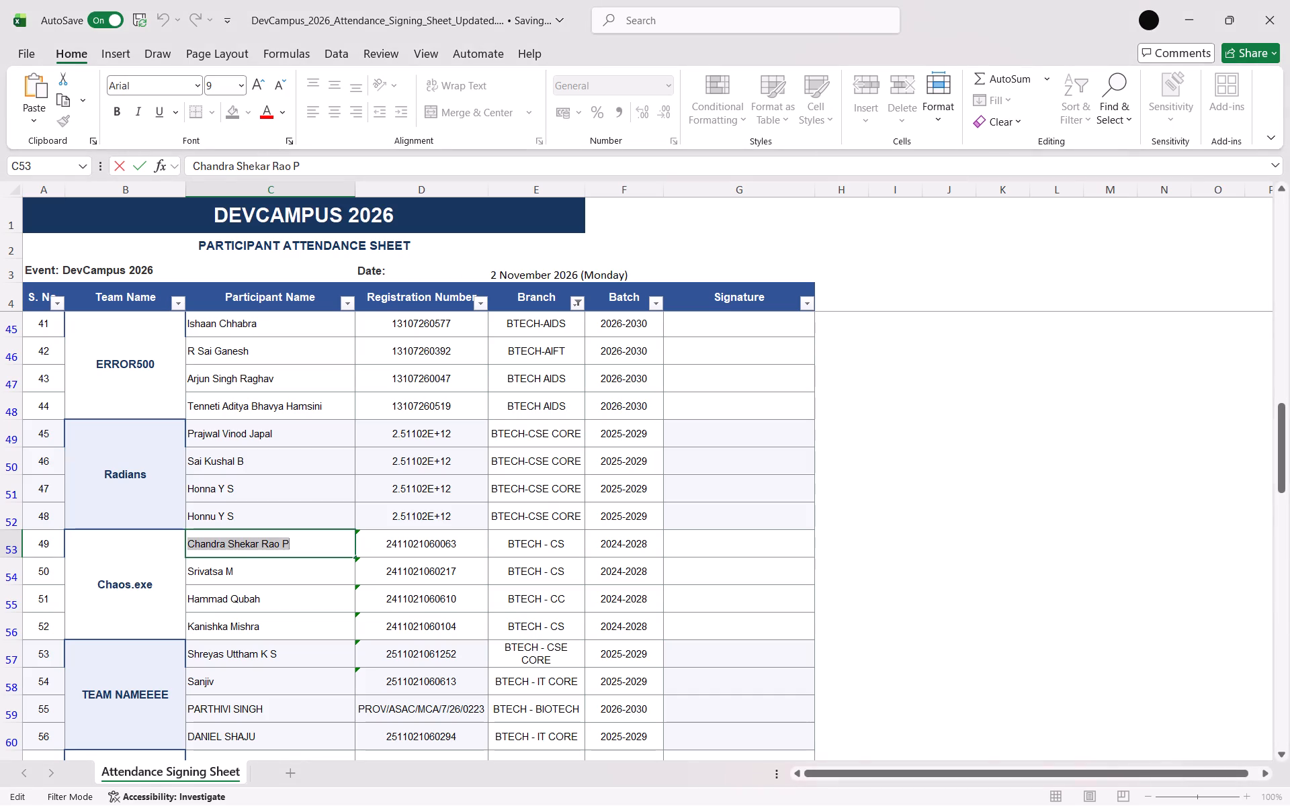
{"action": "double_click", "coordinate": [398, 550]}
{"action": "double_click", "coordinate": [400, 549]}
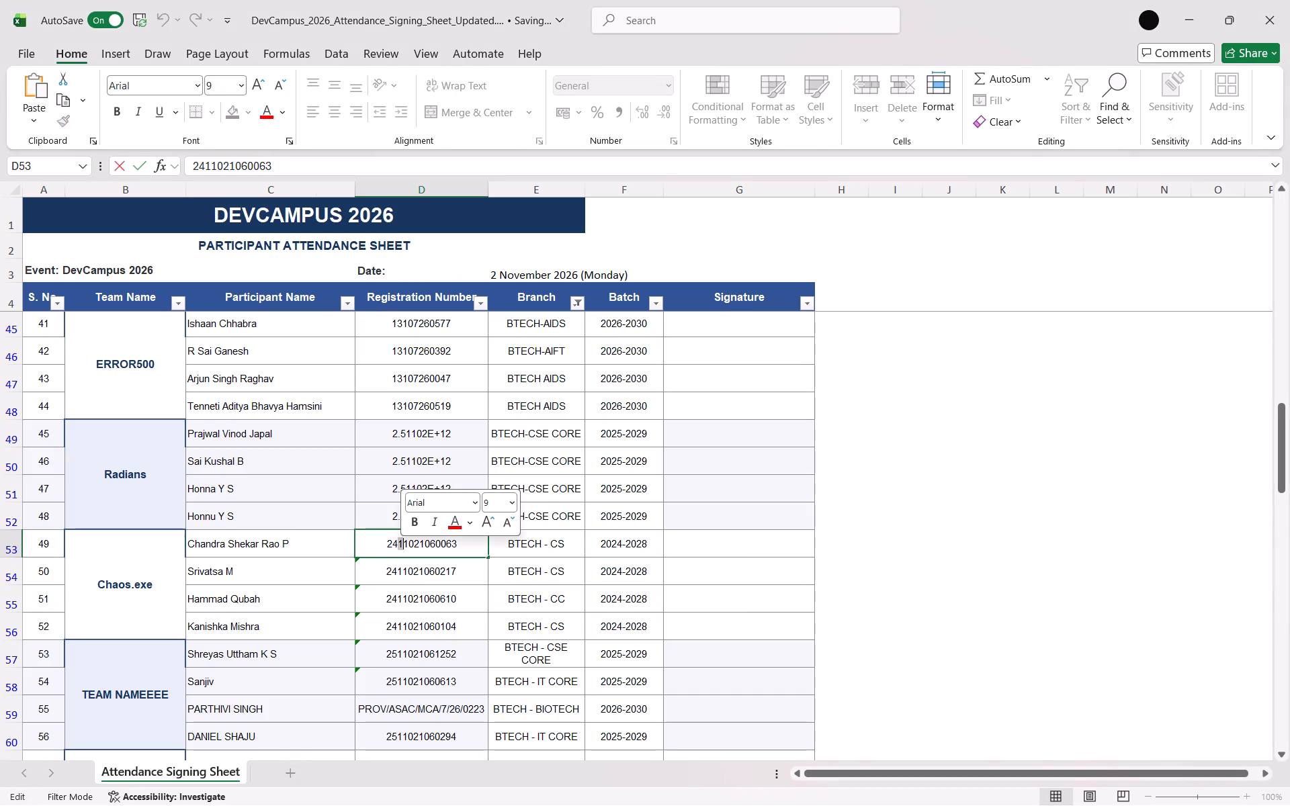
{"action": "key", "text": "ctrl+a"}
{"action": "key", "text": "ctrl+c"}
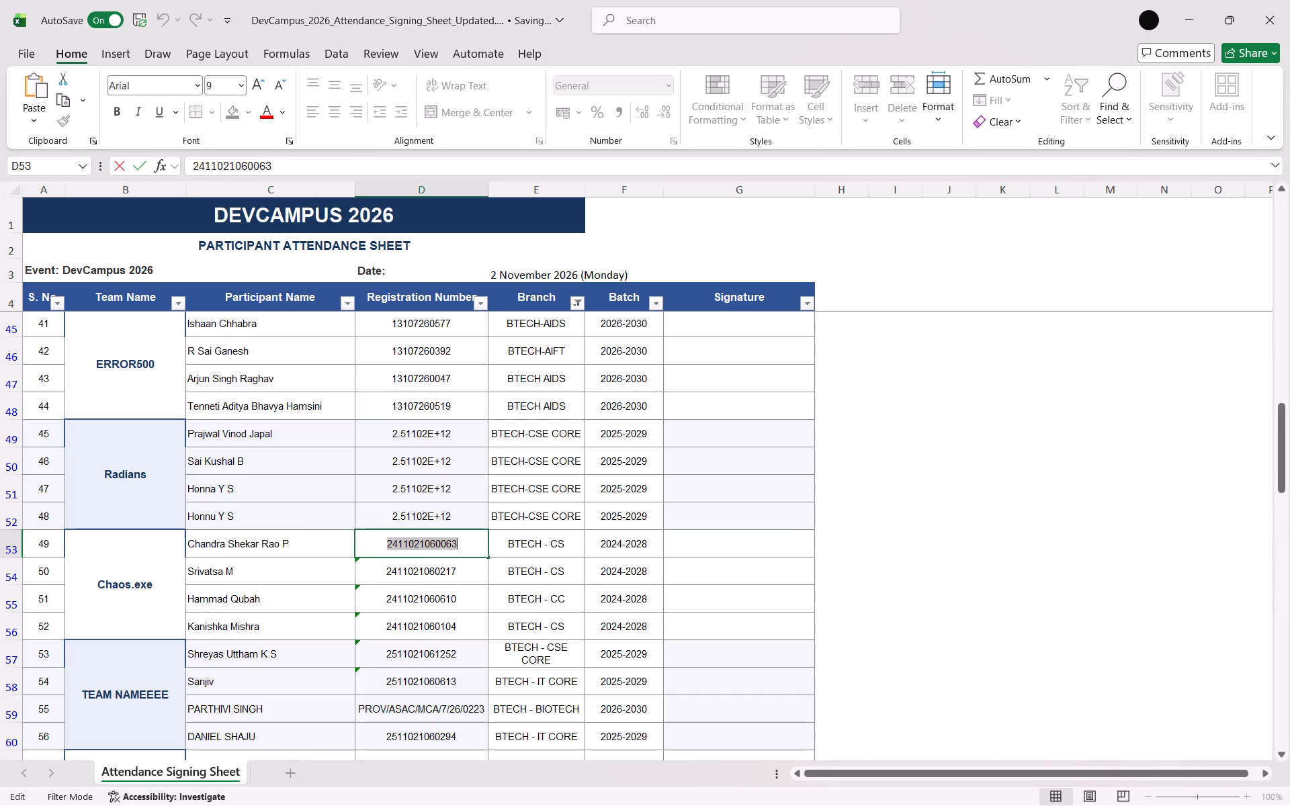
{"action": "key", "text": "alt+Tab"}
{"action": "key", "text": "ctrl+v"}
{"action": "key", "text": "comma"}
Append the second Chaos.exe member's name from the Excel sheet to Team members, followed by a hyphen.
{"action": "key", "text": "alt+Tab"}
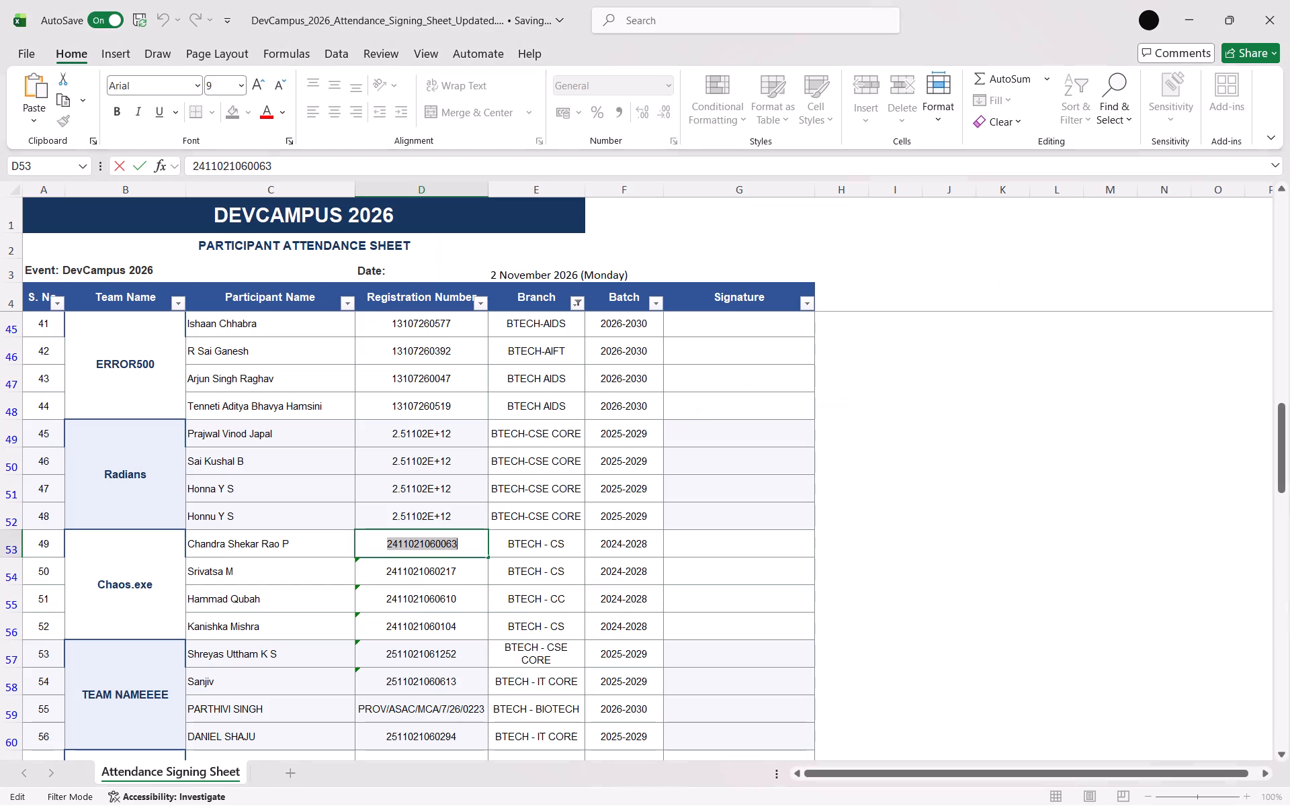
{"action": "left_click", "coordinate": [210, 573]}
{"action": "left_click", "coordinate": [212, 571]}
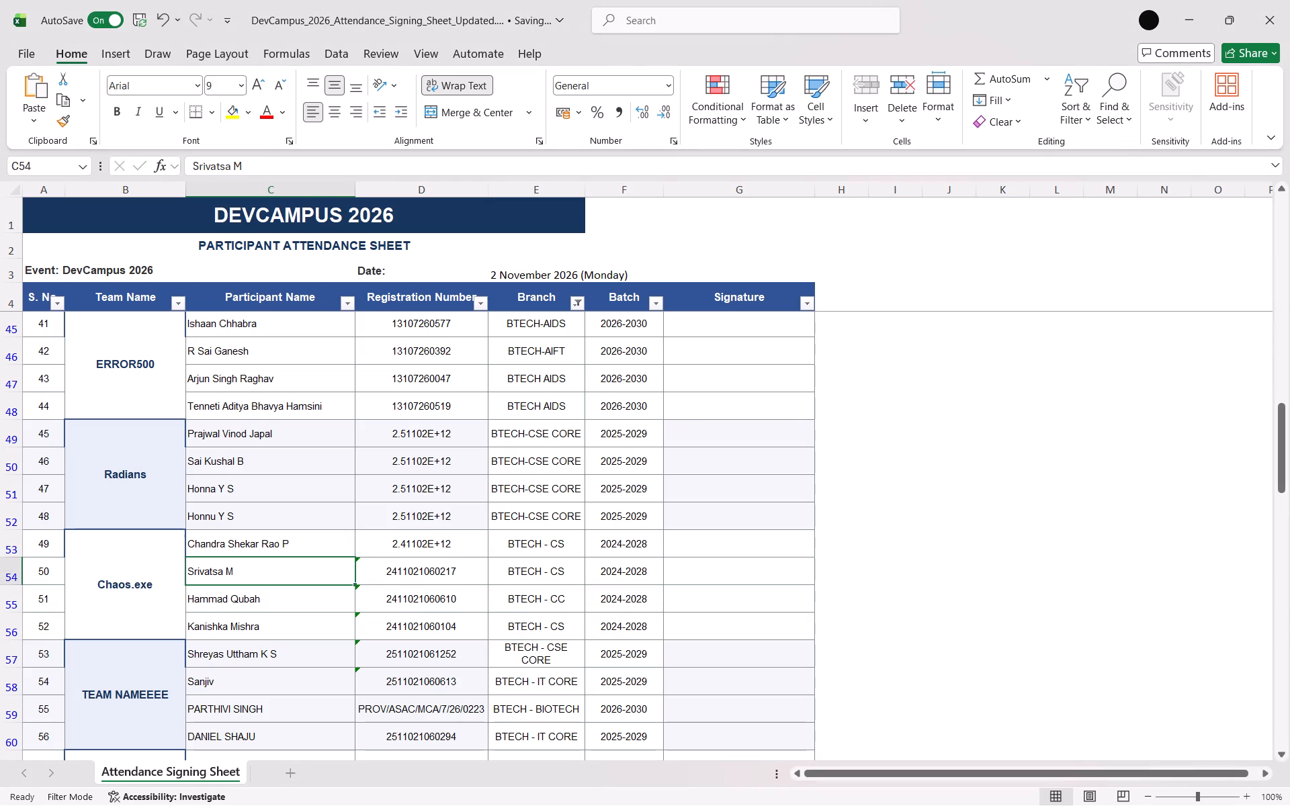
{"action": "double_click", "coordinate": [216, 567]}
{"action": "key", "text": "ctrl+a"}
{"action": "key", "text": "ctrl+c"}
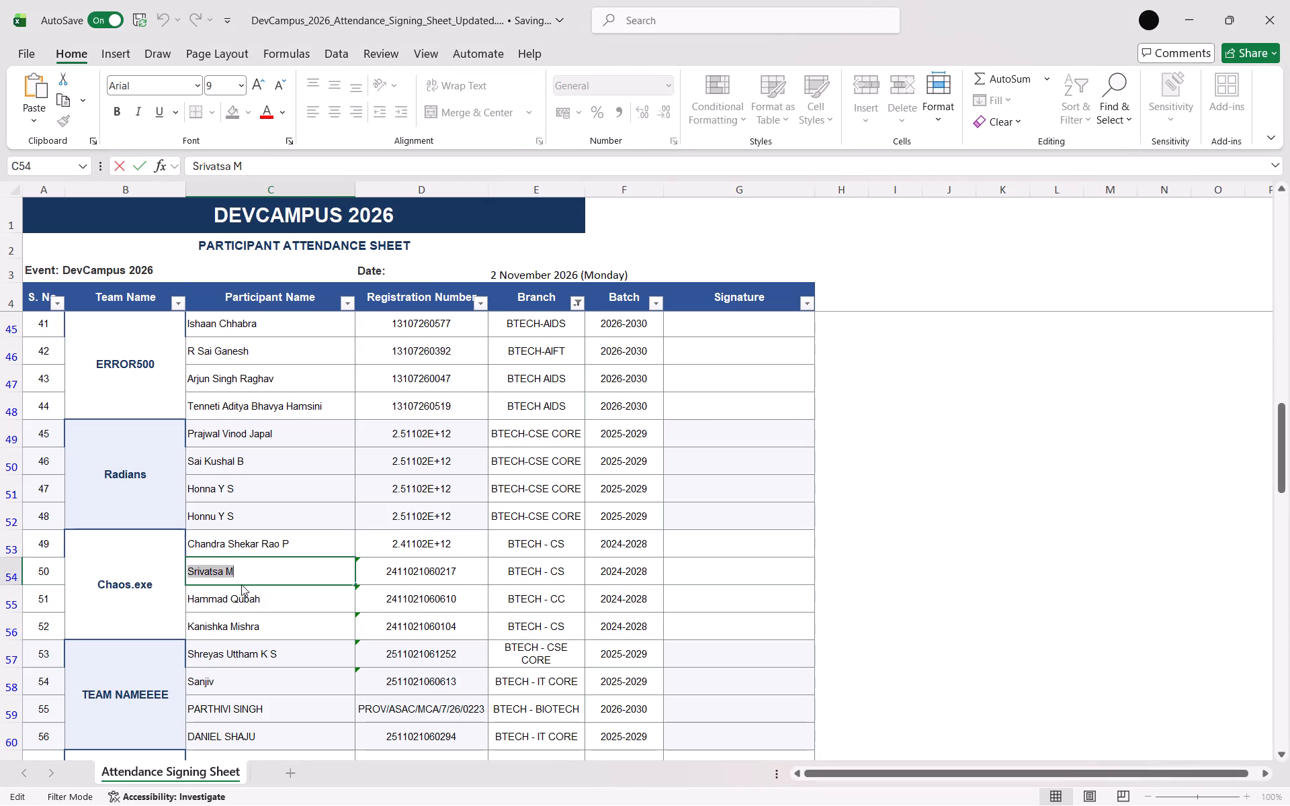
{"action": "key", "text": "alt+Tab"}
{"action": "key", "text": "ctrl+v"}
{"action": "key", "text": "minus"}
Append the second Chaos.exe member's registration number from the Excel sheet to Team members, followed by a comma.
{"action": "key", "text": "alt+Tab"}
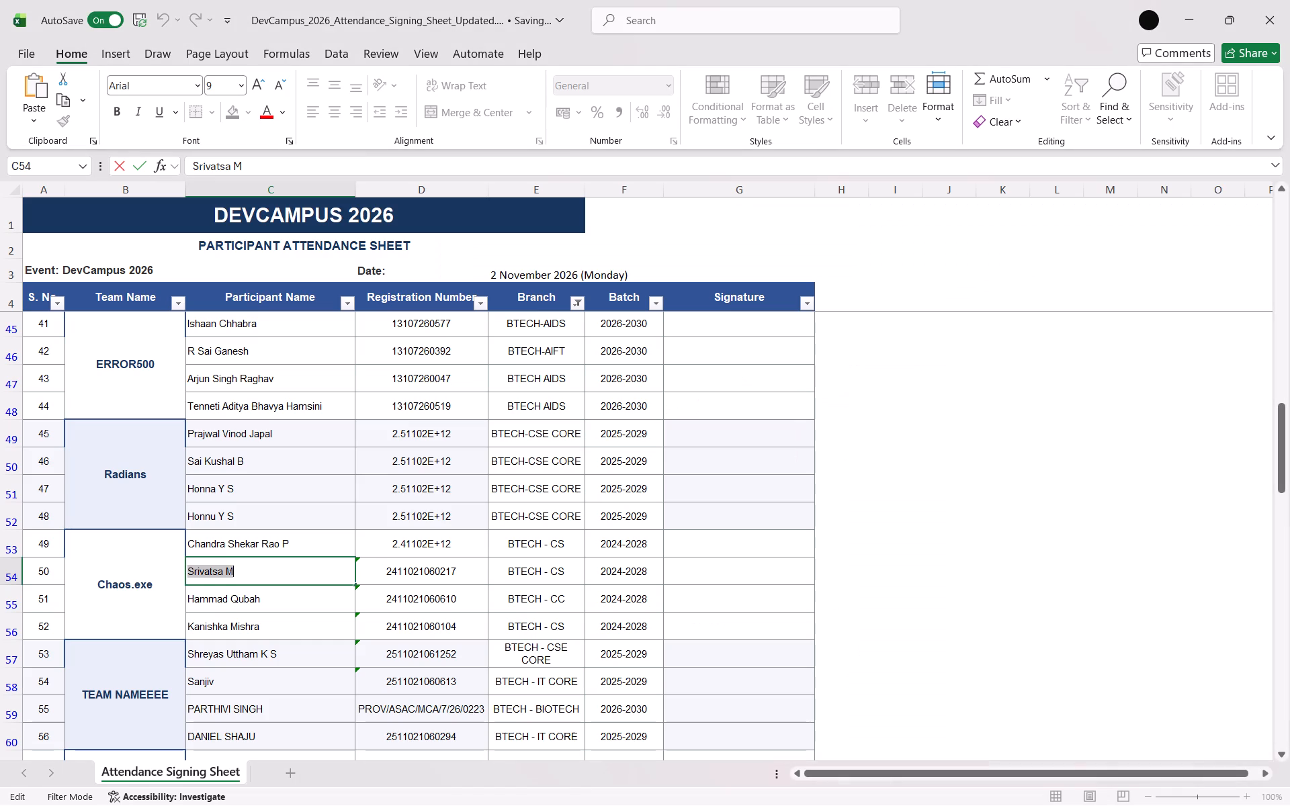
{"action": "double_click", "coordinate": [396, 570]}
{"action": "key", "text": "ctrl+a"}
{"action": "key", "text": "ctrl+c"}
{"action": "key", "text": "alt+Tab"}
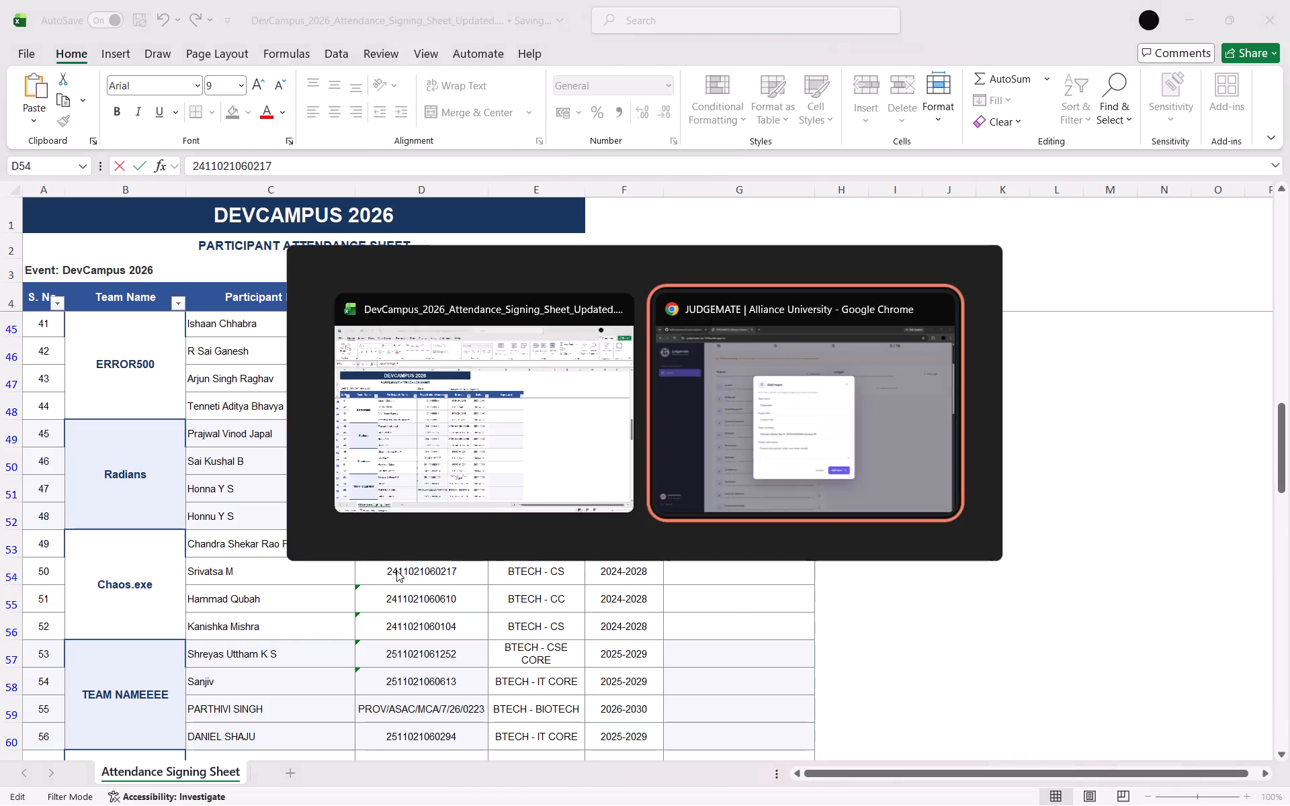
{"action": "key", "text": "ctrl+v"}
{"action": "key", "text": "comma"}
Append the third Chaos.exe member's name from the Excel sheet to Team members, followed by a hyphen.
{"action": "key", "text": "alt+Tab"}
{"action": "right_click", "coordinate": [515, 565]}
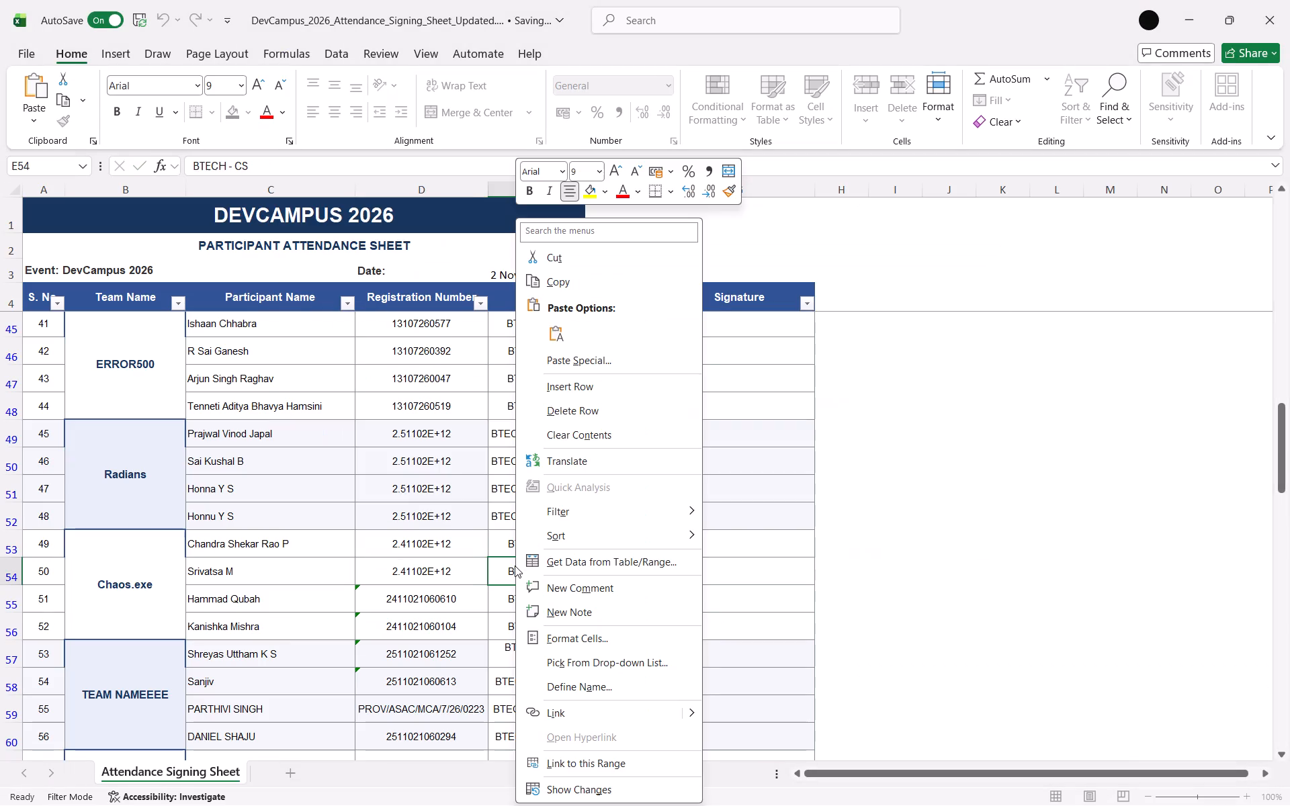
{"action": "left_click", "coordinate": [290, 591]}
{"action": "double_click", "coordinate": [268, 598]}
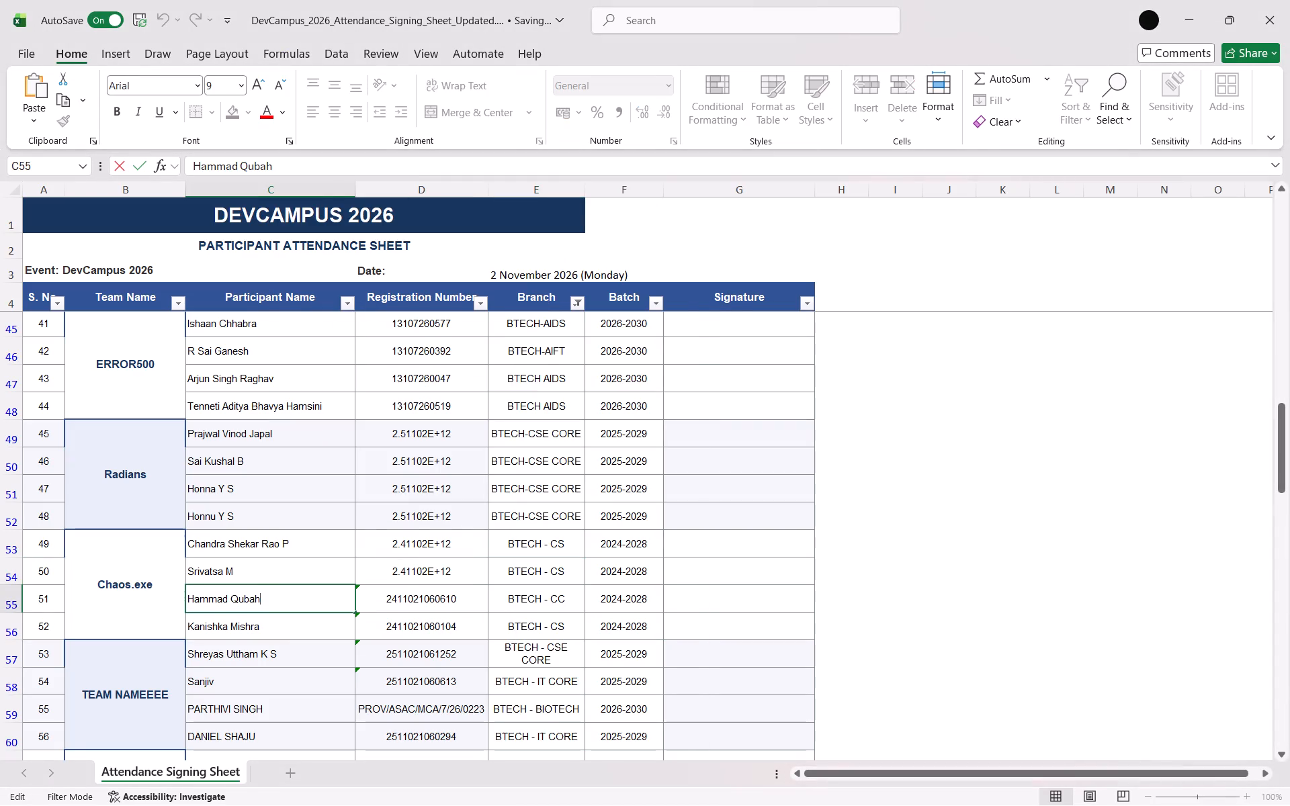
{"action": "key", "text": "ctrl+a"}
{"action": "key", "text": "ctrl+c"}
{"action": "key", "text": "alt+Tab"}
{"action": "key", "text": "ctrl+v"}
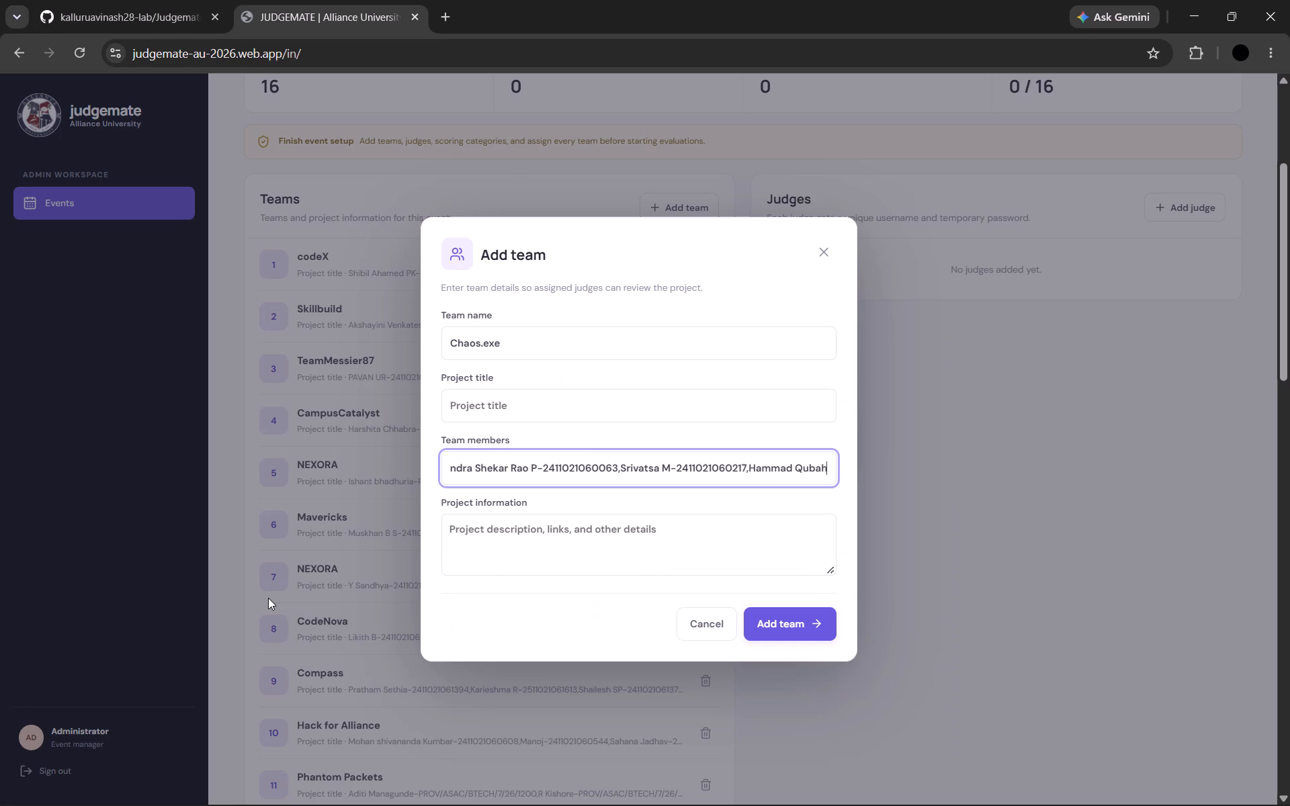
{"action": "key", "text": "minus"}
Append the third Chaos.exe member's registration number from the Excel sheet to Team members, followed by a comma.
{"action": "key", "text": "alt+Tab"}
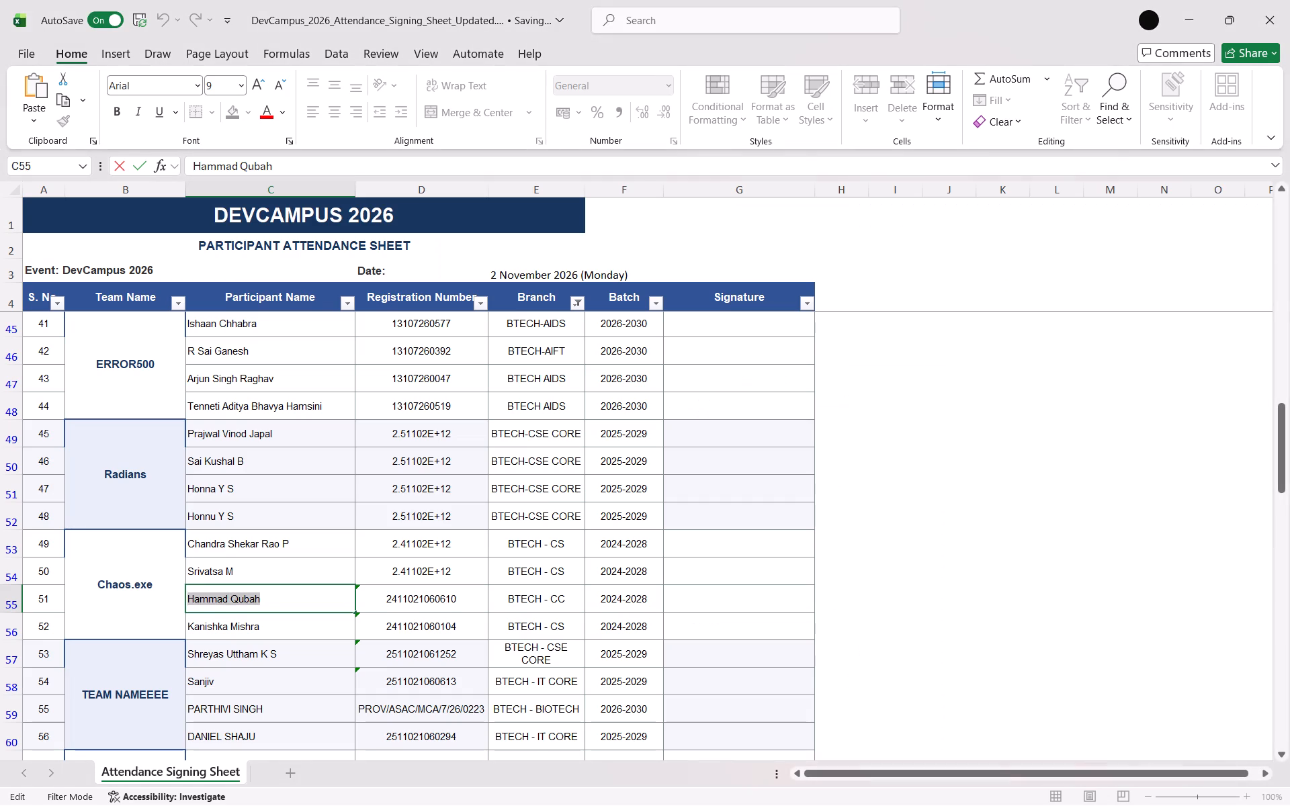
{"action": "double_click", "coordinate": [398, 596]}
{"action": "key", "text": "ctrl+a"}
{"action": "key", "text": "ctrl+c"}
{"action": "key", "text": "alt+Tab"}
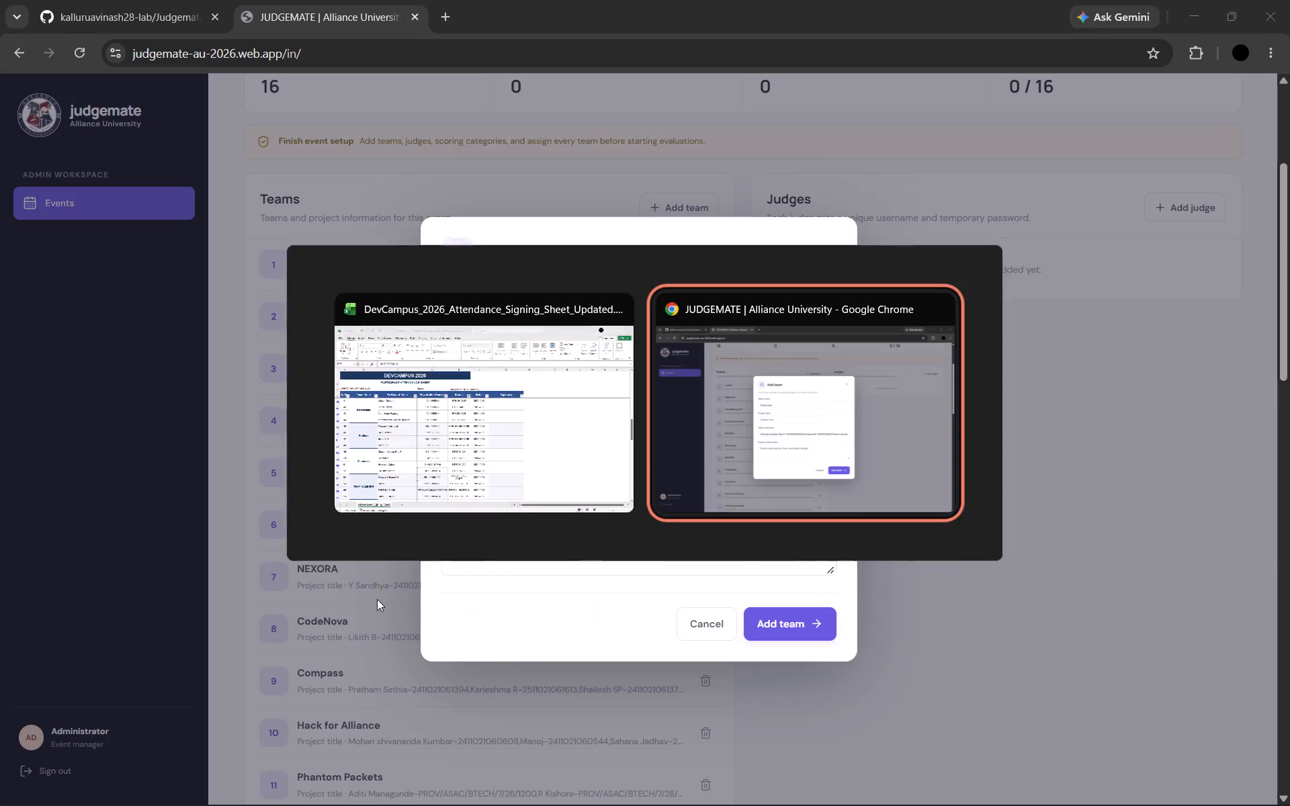
{"action": "key", "text": "ctrl+v"}
{"action": "key", "text": "comma"}
Append the fourth Chaos.exe member's name from the Excel sheet to Team members, followed by a hyphen.
{"action": "key", "text": "alt+Tab"}
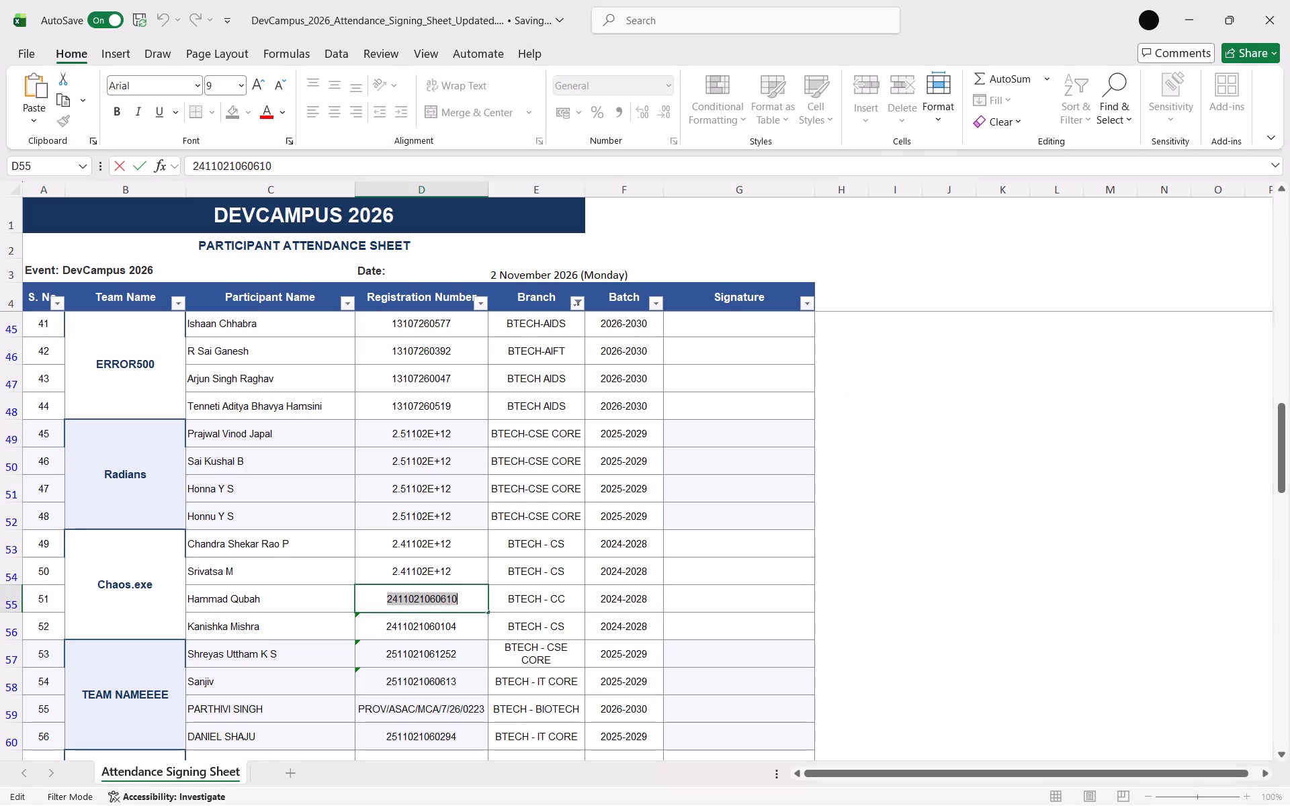
{"action": "triple_click", "coordinate": [271, 625]}
{"action": "key", "text": "ctrl+a"}
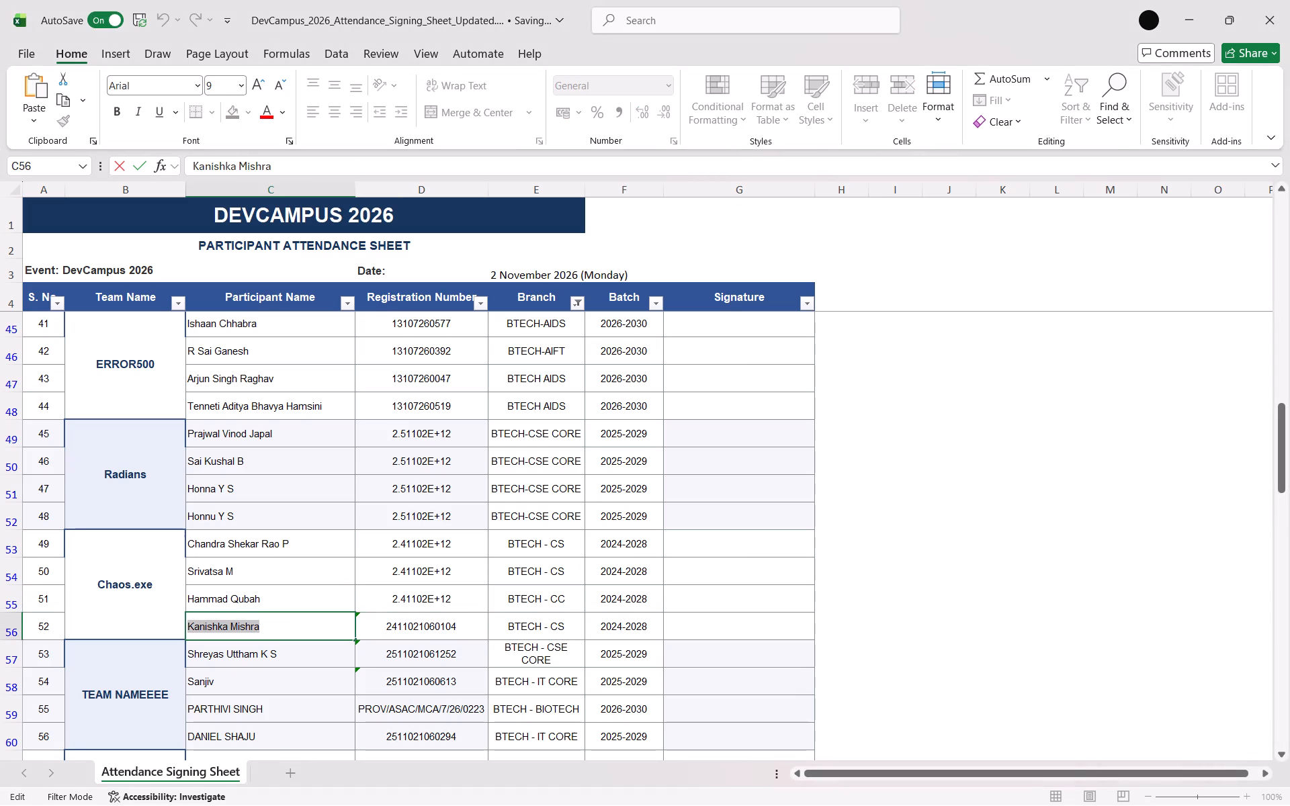
{"action": "key", "text": "ctrl+c"}
{"action": "key", "text": "alt+Tab"}
{"action": "key", "text": "ctrl+v"}
{"action": "key", "text": "minus"}
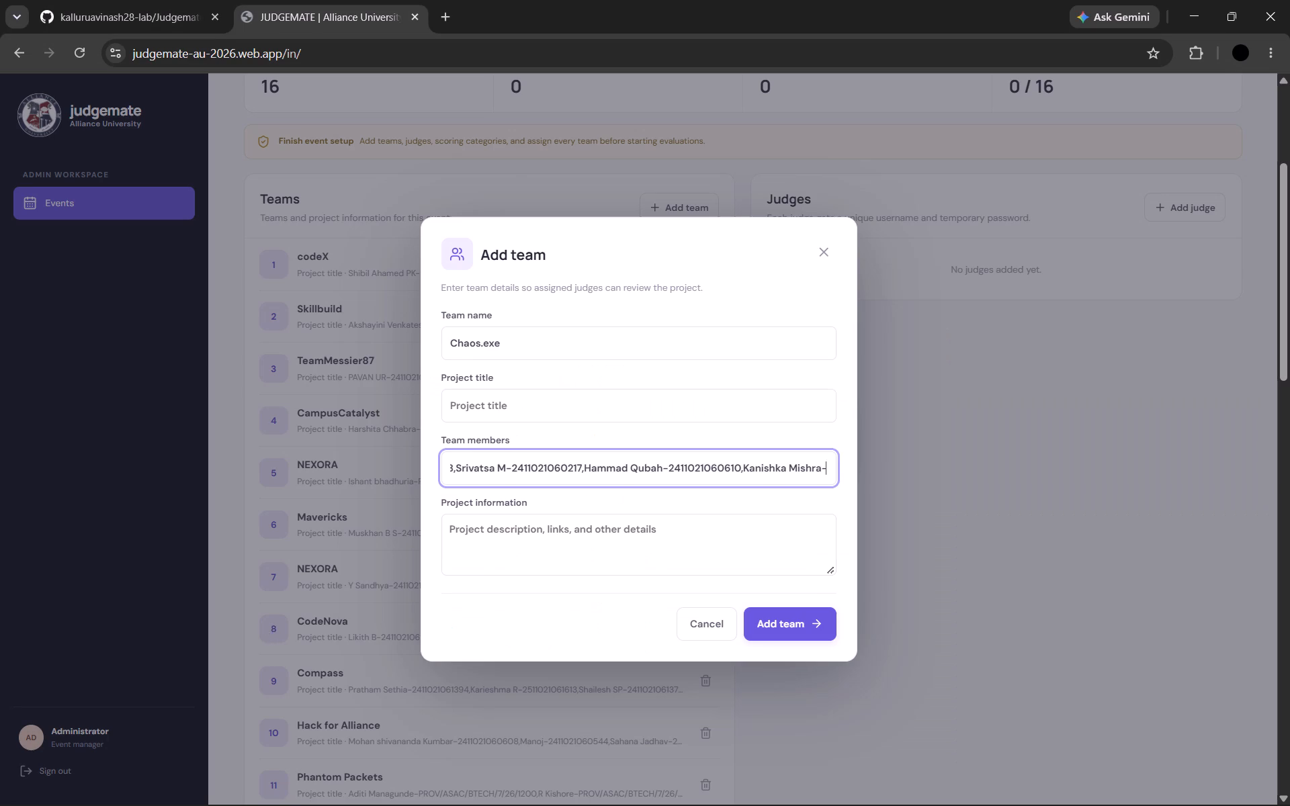
Append the fourth Chaos.exe member's registration number from the Excel sheet after the hyphen in Team members.
{"action": "key", "text": "alt+Tab"}
{"action": "double_click", "coordinate": [394, 621]}
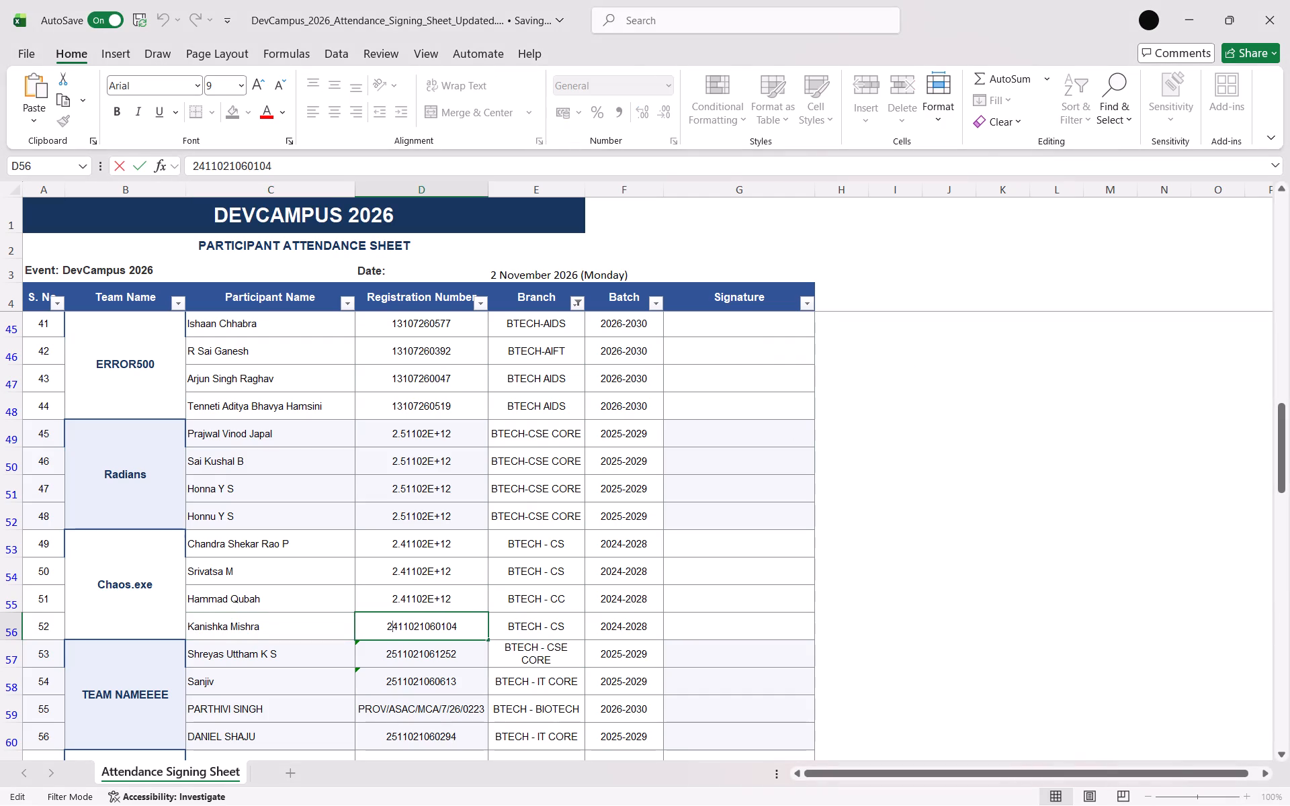
{"action": "key", "text": "ctrl+a"}
{"action": "key", "text": "ctrl+c"}
{"action": "key", "text": "alt+Tab"}
{"action": "key", "text": "ctrl+v"}
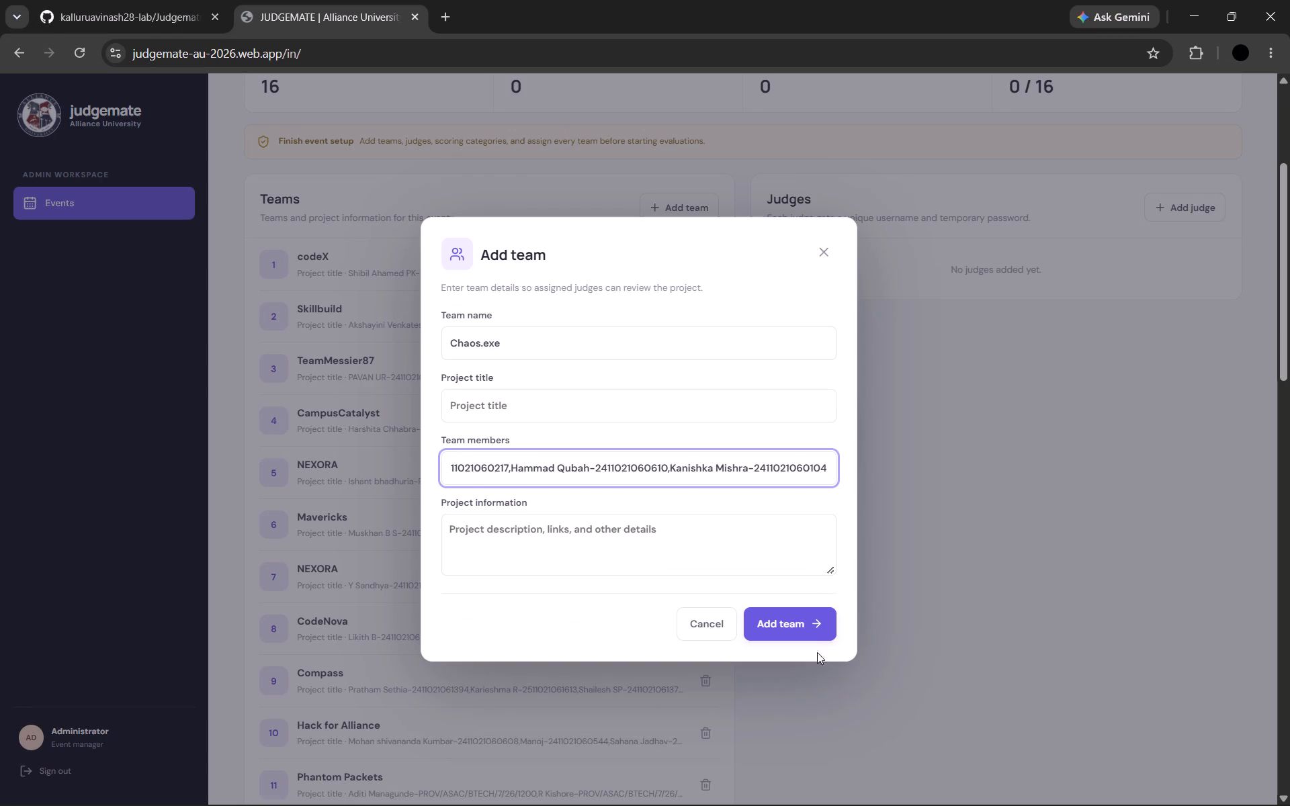
Submit the completed Chaos.exe form to add the team to the event and check the end of the Teams list.
{"action": "left_click", "coordinate": [799, 625]}
{"action": "scroll", "coordinate": [693, 523], "scroll_direction": "down", "scroll_amount": 5}
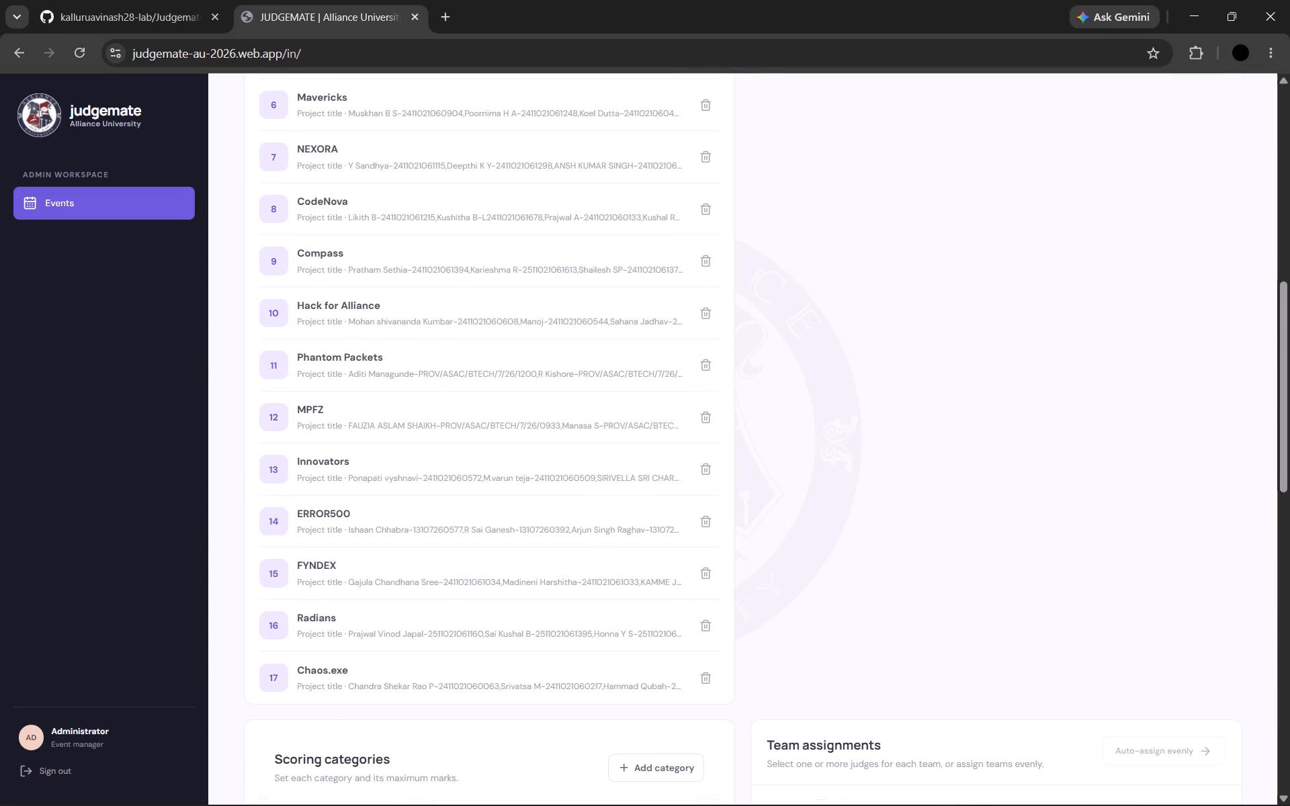
Start another team entry and set Team name to TEAM NAMEEEE, copied from the Excel attendance sheet.
{"action": "scroll", "coordinate": [544, 541], "scroll_direction": "up", "scroll_amount": 7}
{"action": "left_click", "coordinate": [659, 374]}
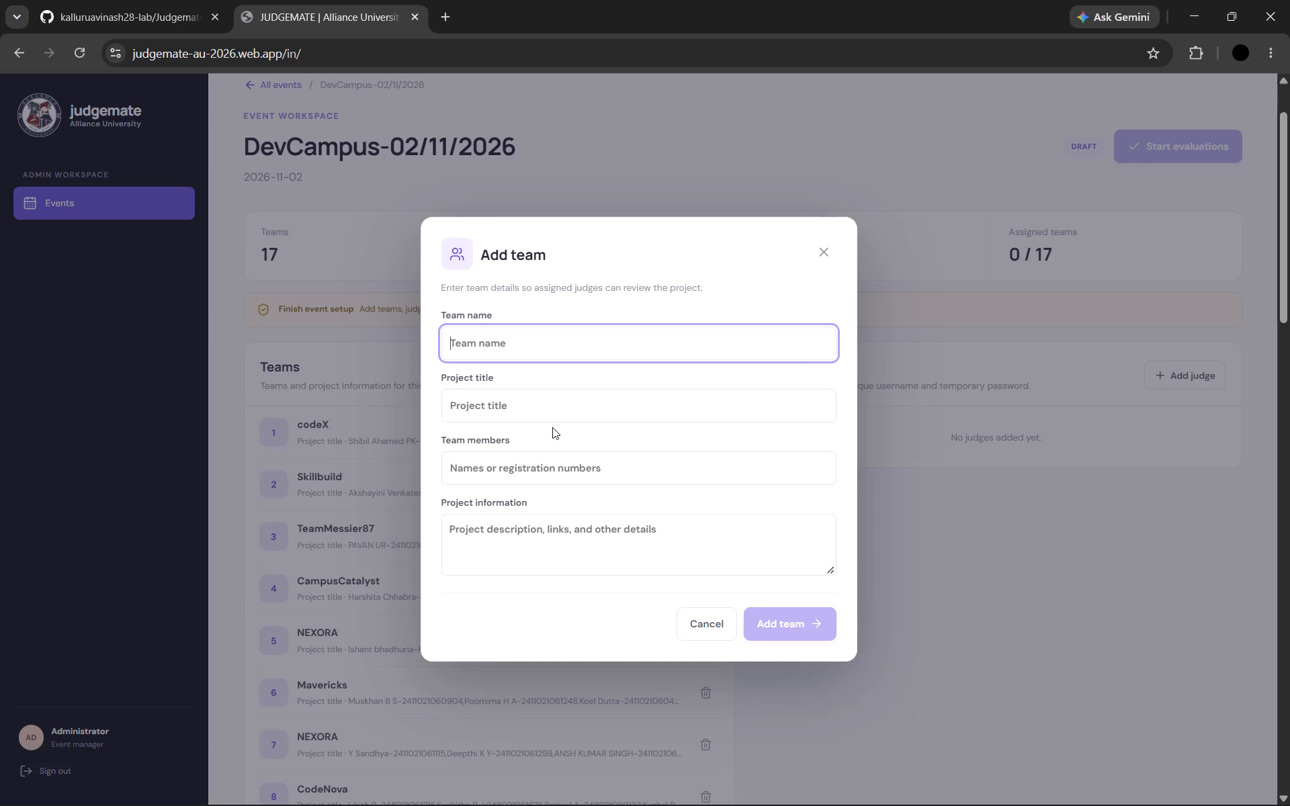
{"action": "key", "text": "alt+Tab"}
{"action": "scroll", "coordinate": [161, 637], "scroll_direction": "down", "scroll_amount": 1}
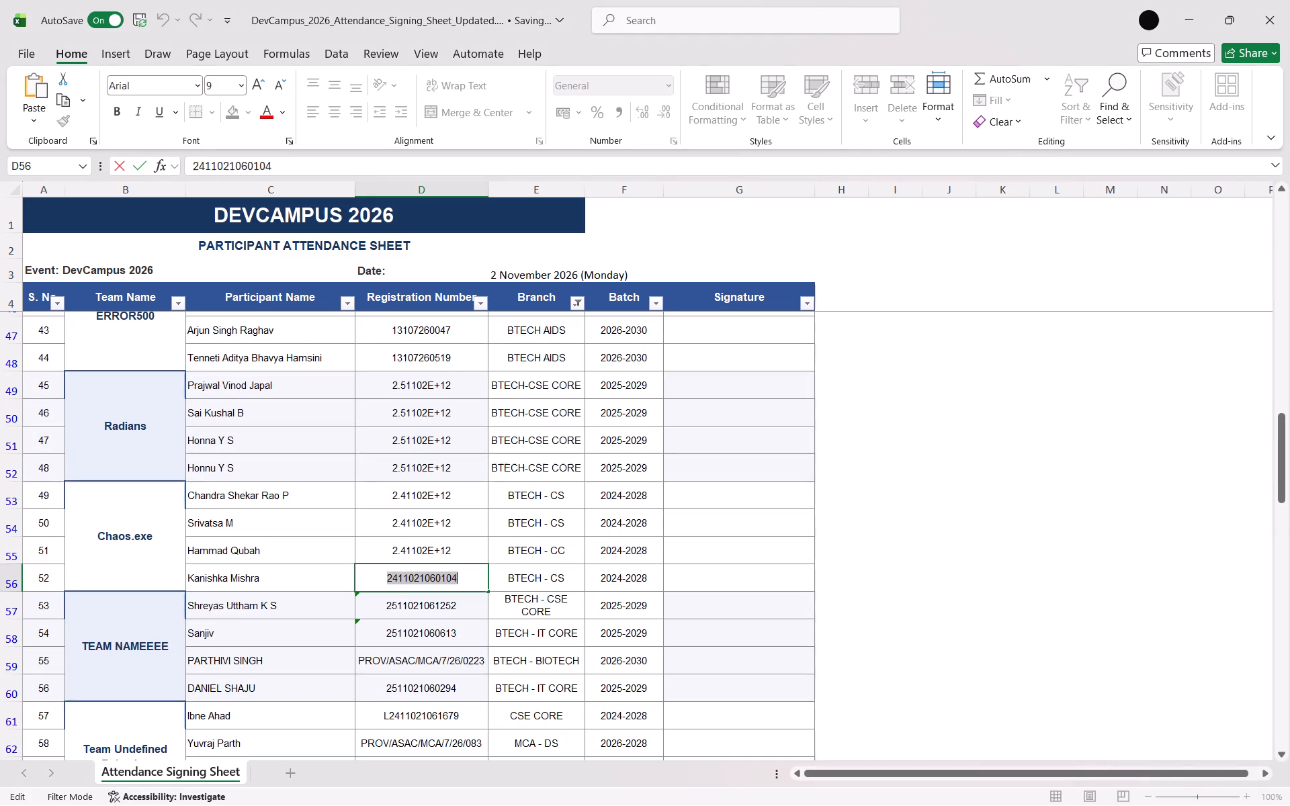
{"action": "double_click", "coordinate": [281, 611]}
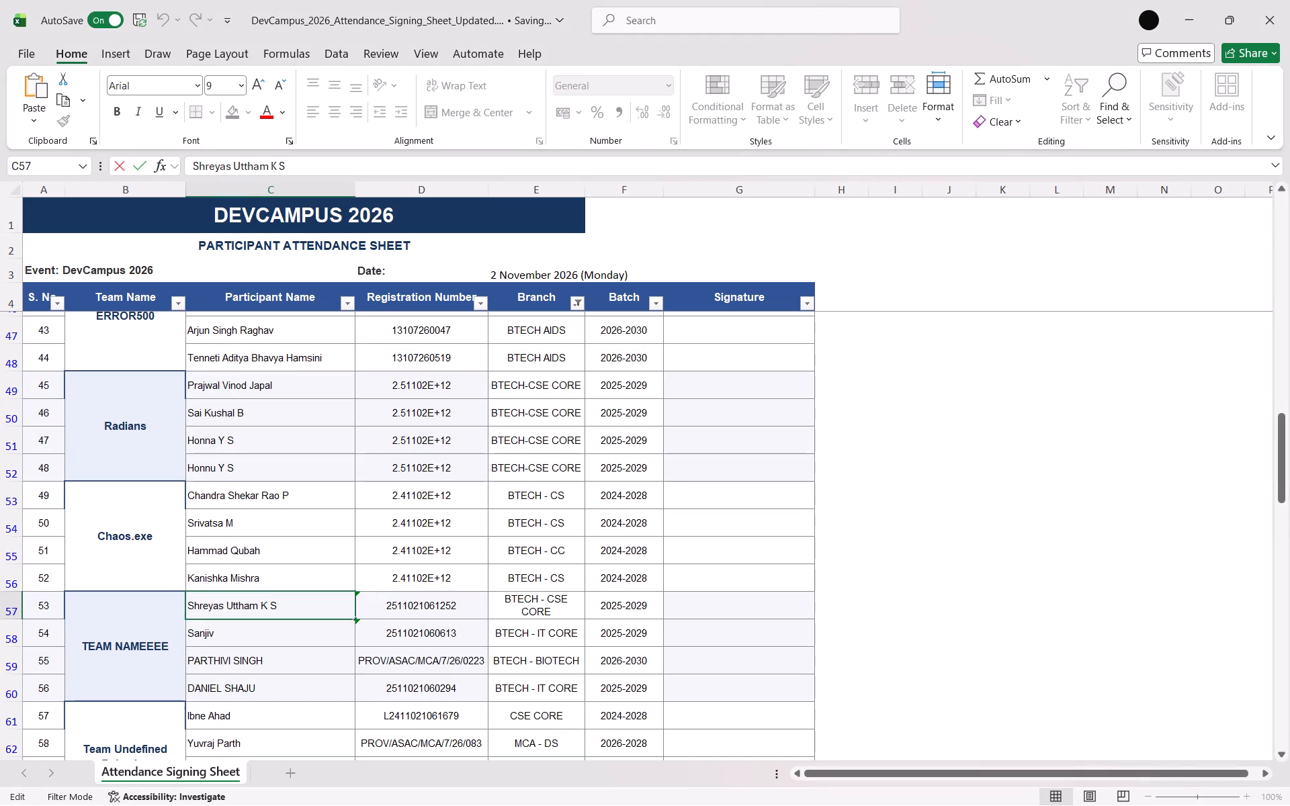
{"action": "double_click", "coordinate": [101, 646]}
{"action": "key", "text": "ctrl+a"}
{"action": "key", "text": "ctrl+c"}
{"action": "key", "text": "alt+Tab"}
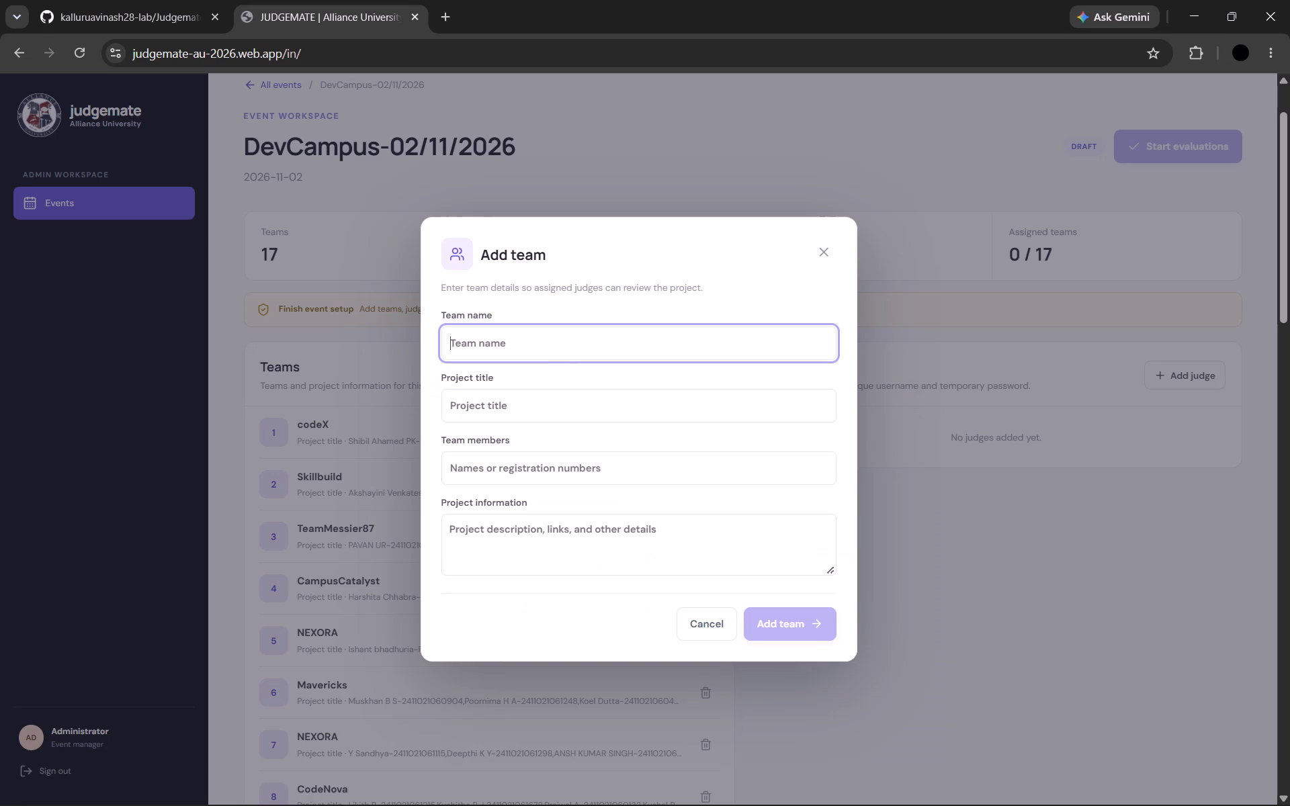
{"action": "key", "text": "ctrl+v"}
Enter the first TEAM NAMEEEE member's name from the Excel sheet in Team members, followed by a hyphen.
{"action": "left_click", "coordinate": [559, 464]}
{"action": "key", "text": "alt+Tab"}
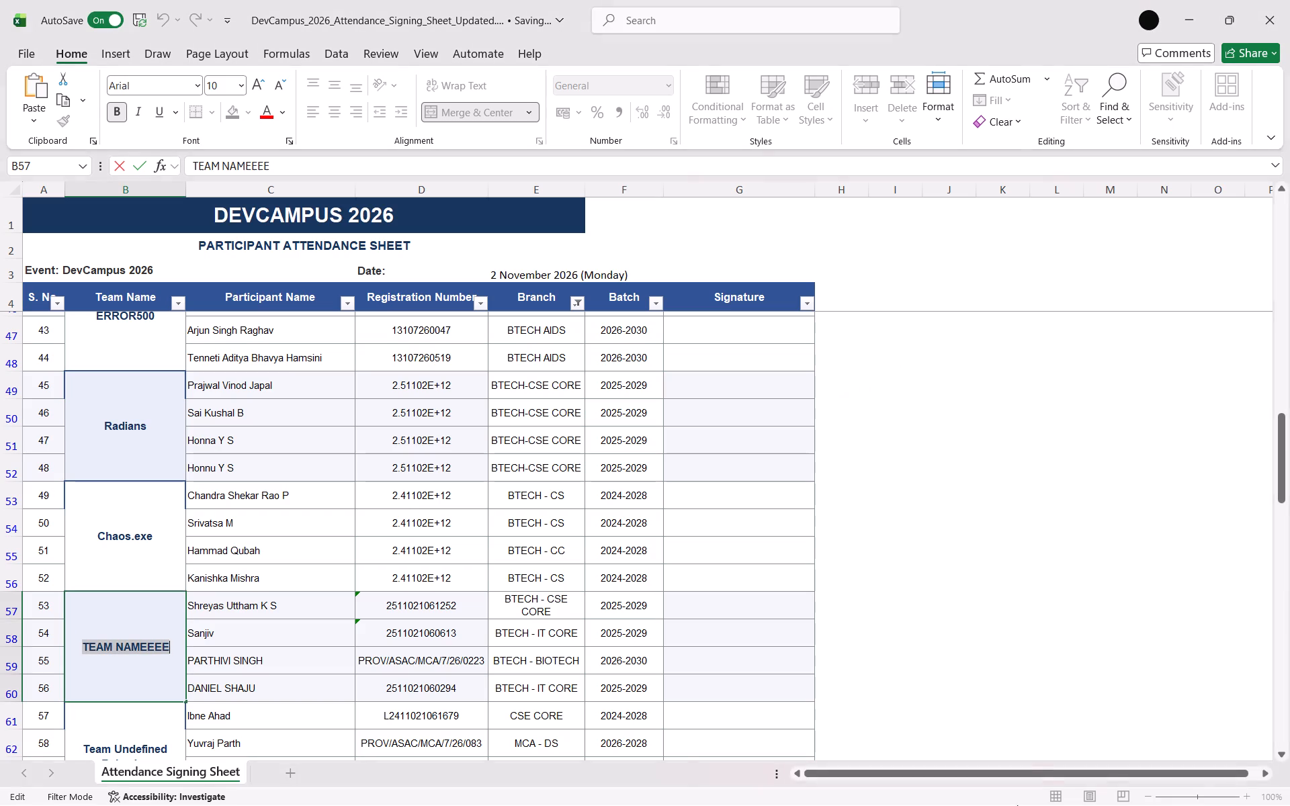
{"action": "double_click", "coordinate": [202, 601]}
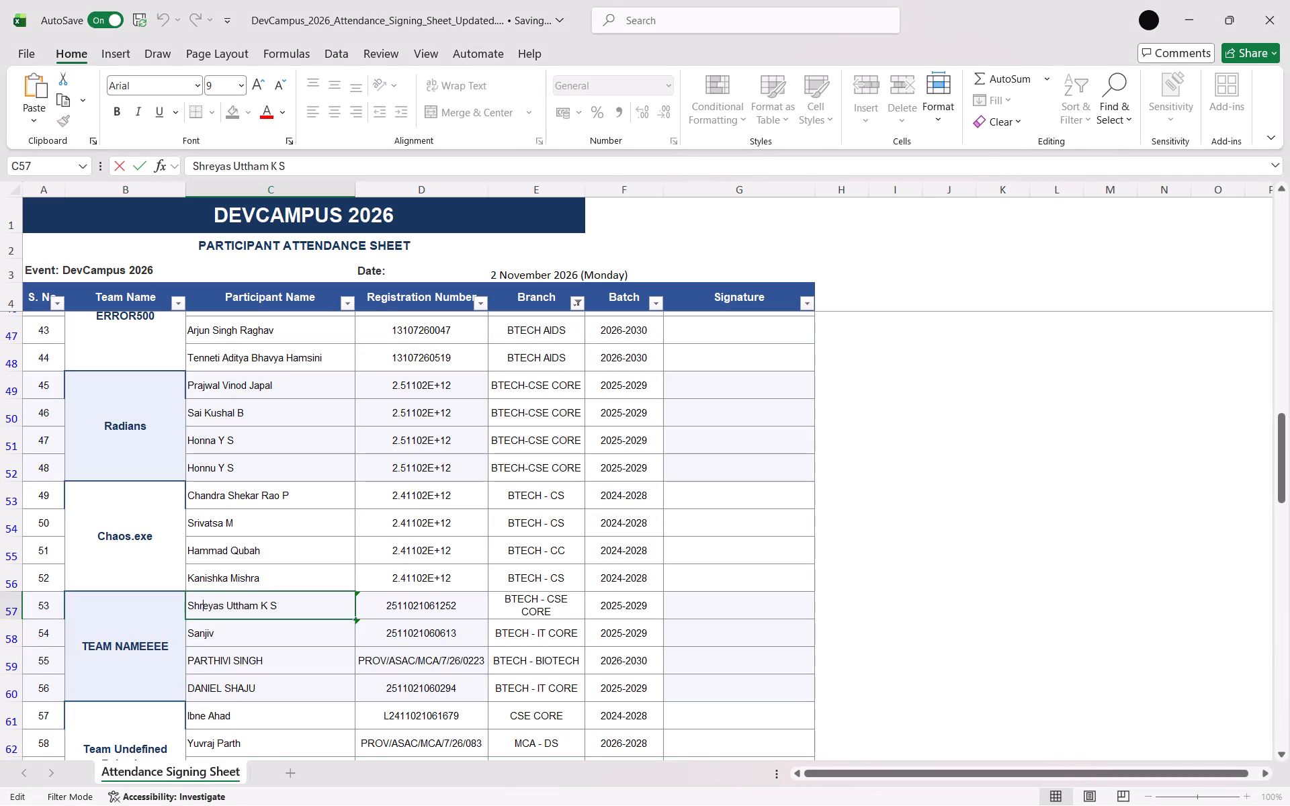
{"action": "key", "text": "ctrl+a"}
{"action": "key", "text": "ctrl+c"}
{"action": "key", "text": "alt+Tab"}
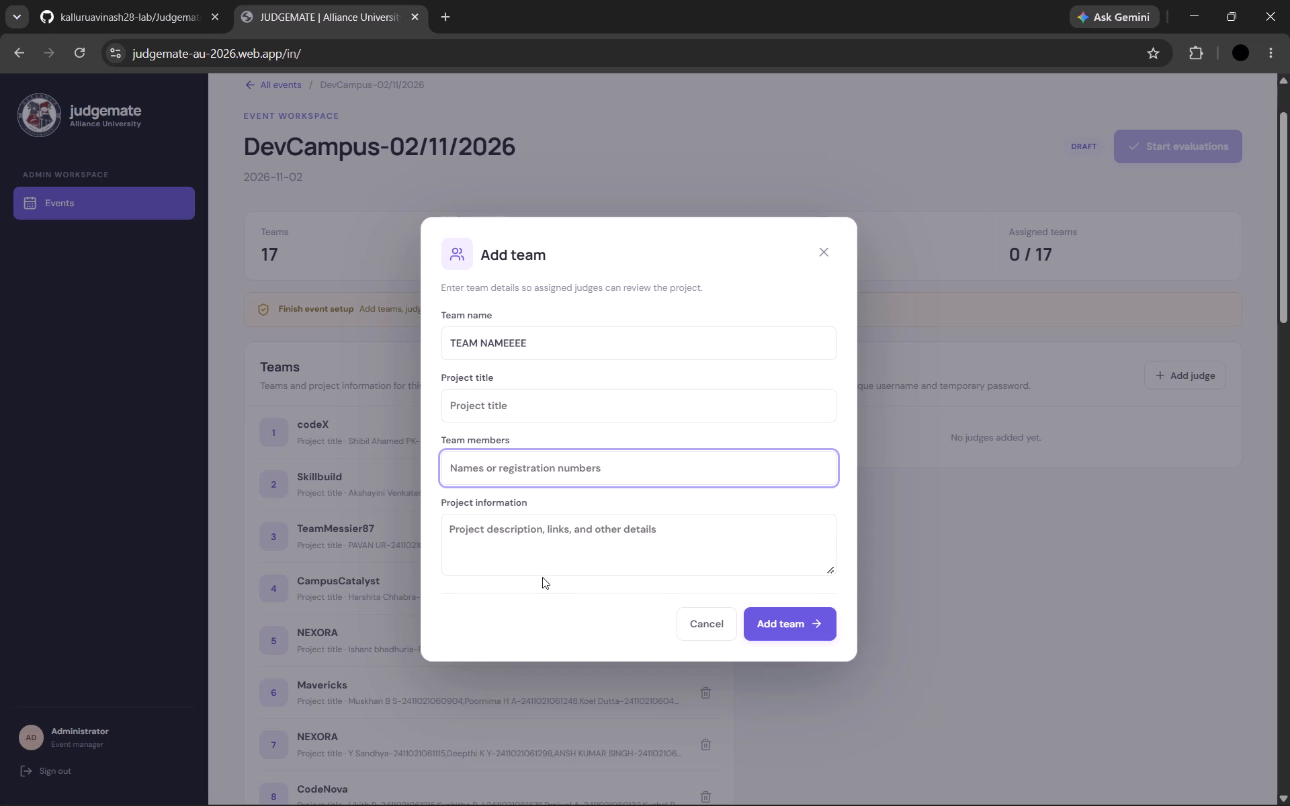
{"action": "key", "text": "ctrl+v"}
{"action": "key", "text": "minus"}
Append the first TEAM NAMEEEE member's registration number from the Excel sheet in Team members, followed by a comma.
{"action": "key", "text": "alt+Tab"}
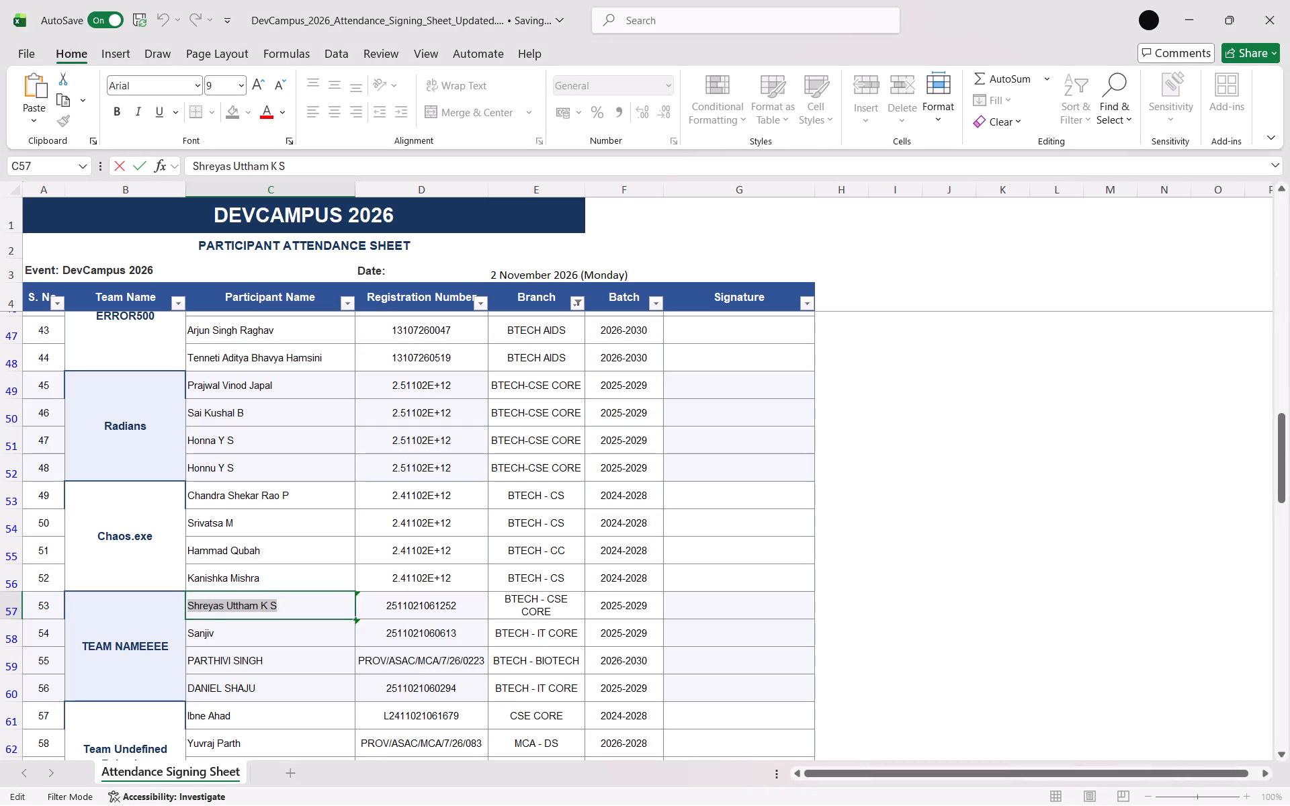
{"action": "double_click", "coordinate": [421, 605]}
{"action": "key", "text": "ctrl+a"}
{"action": "key", "text": "ctrl+c"}
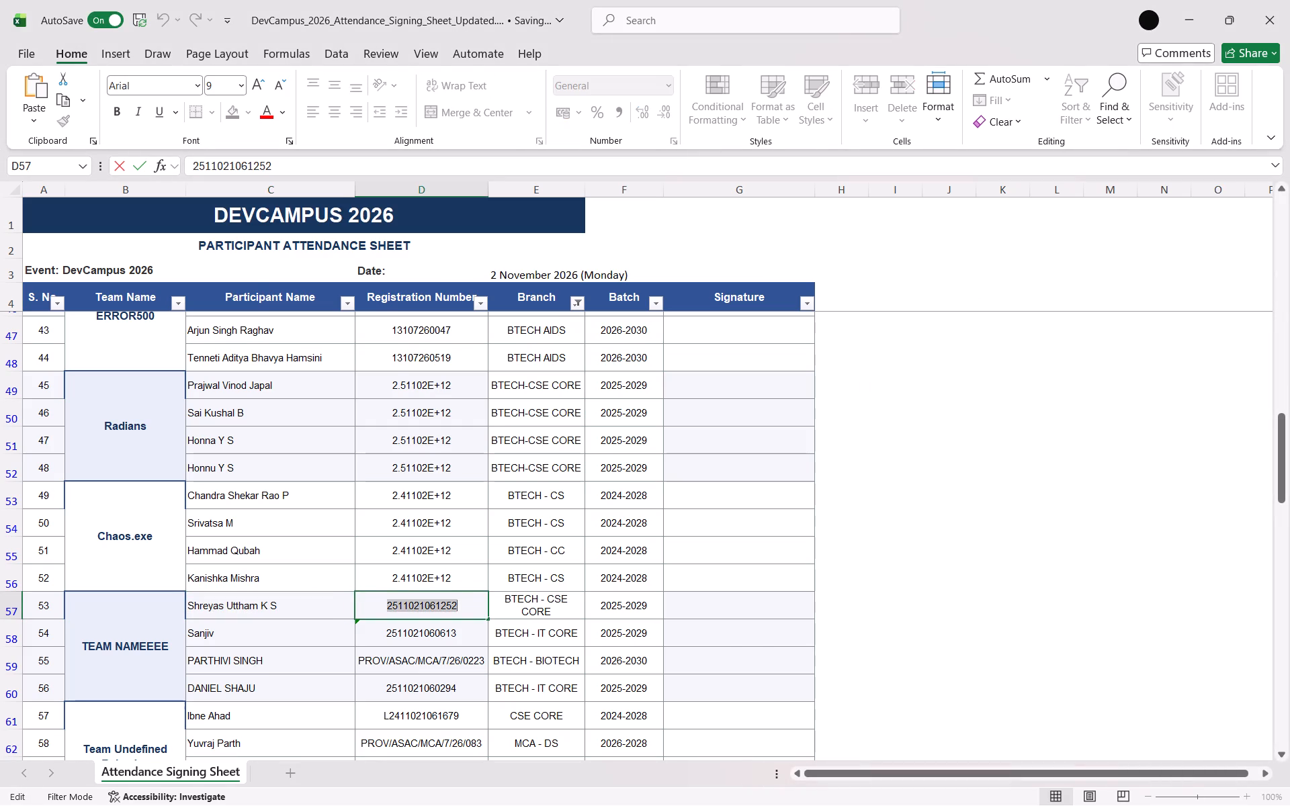
{"action": "key", "text": "alt+Tab"}
{"action": "key", "text": "ctrl+v"}
{"action": "key", "text": "comma"}
Add the second TEAM NAMEEEE member's name from the Excel sheet to Team members, followed by a hyphen.
{"action": "key", "text": "alt+Tab"}
{"action": "double_click", "coordinate": [252, 637]}
{"action": "key", "text": "ctrl+a"}
{"action": "key", "text": "ctrl+c"}
{"action": "key", "text": "alt+Tab"}
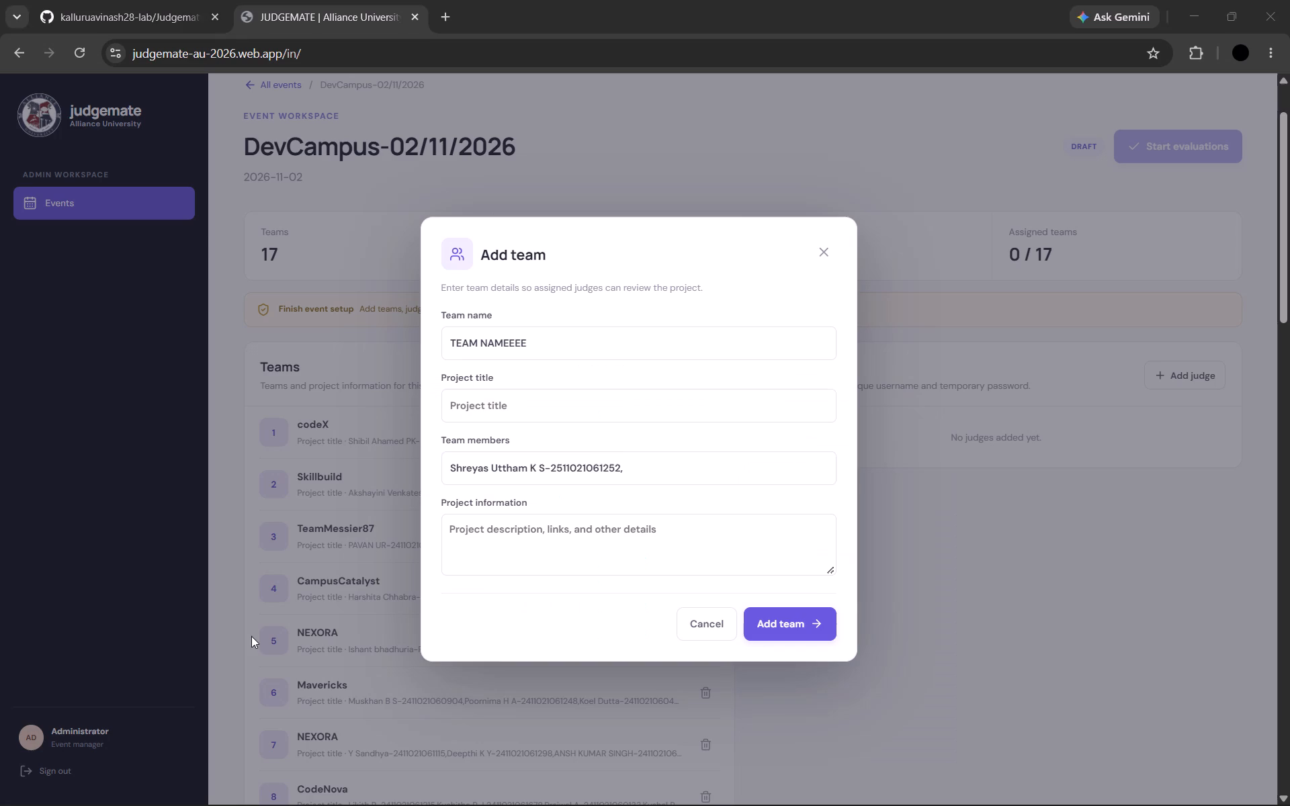
{"action": "key", "text": "ctrl+v"}
{"action": "key", "text": "minus"}
Append the second TEAM NAMEEEE member's registration number from the Excel sheet after the hyphen, ending with only a comma.
{"action": "key", "text": "alt+Tab"}
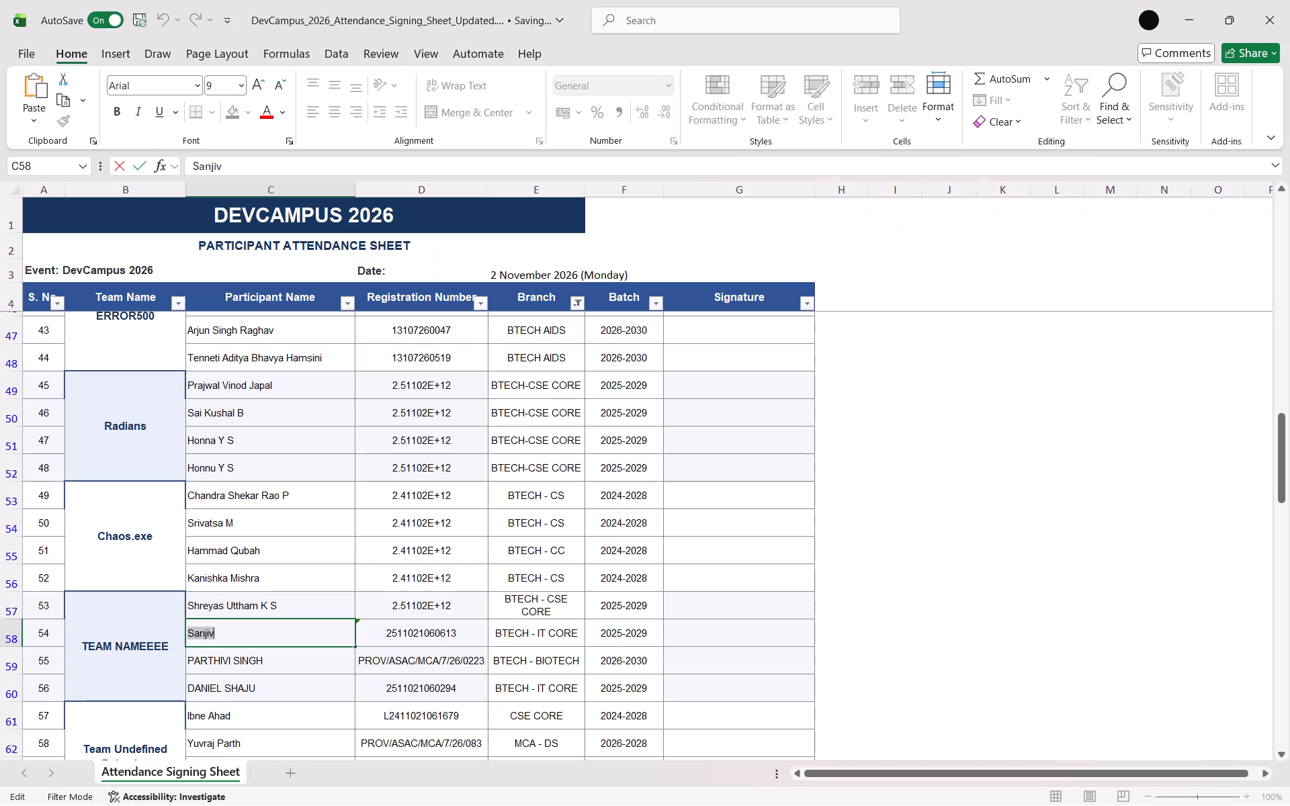
{"action": "double_click", "coordinate": [393, 635]}
{"action": "key", "text": "ctrl+a"}
{"action": "key", "text": "ctrl+c"}
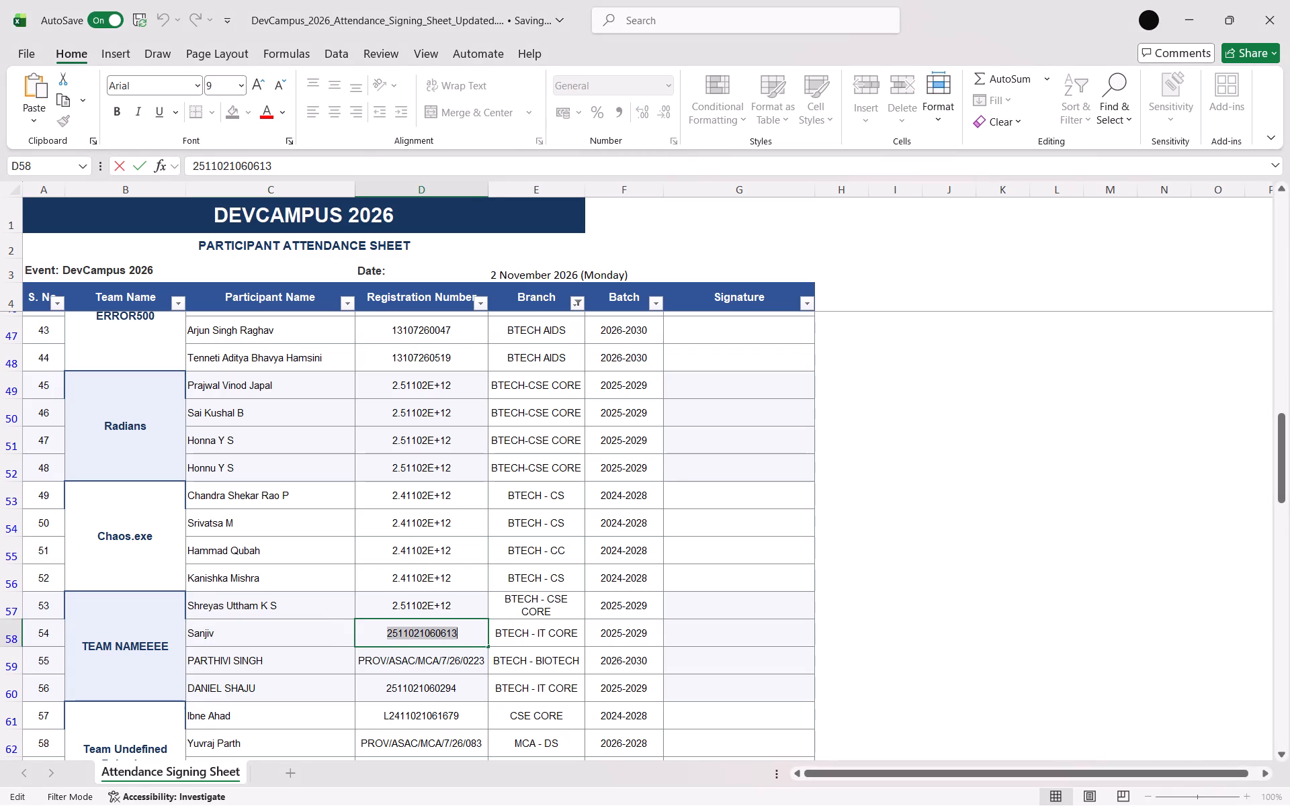
{"action": "key", "text": "alt+Tab"}
{"action": "key", "text": "ctrl+v"}
{"action": "type", "text": "-,"}
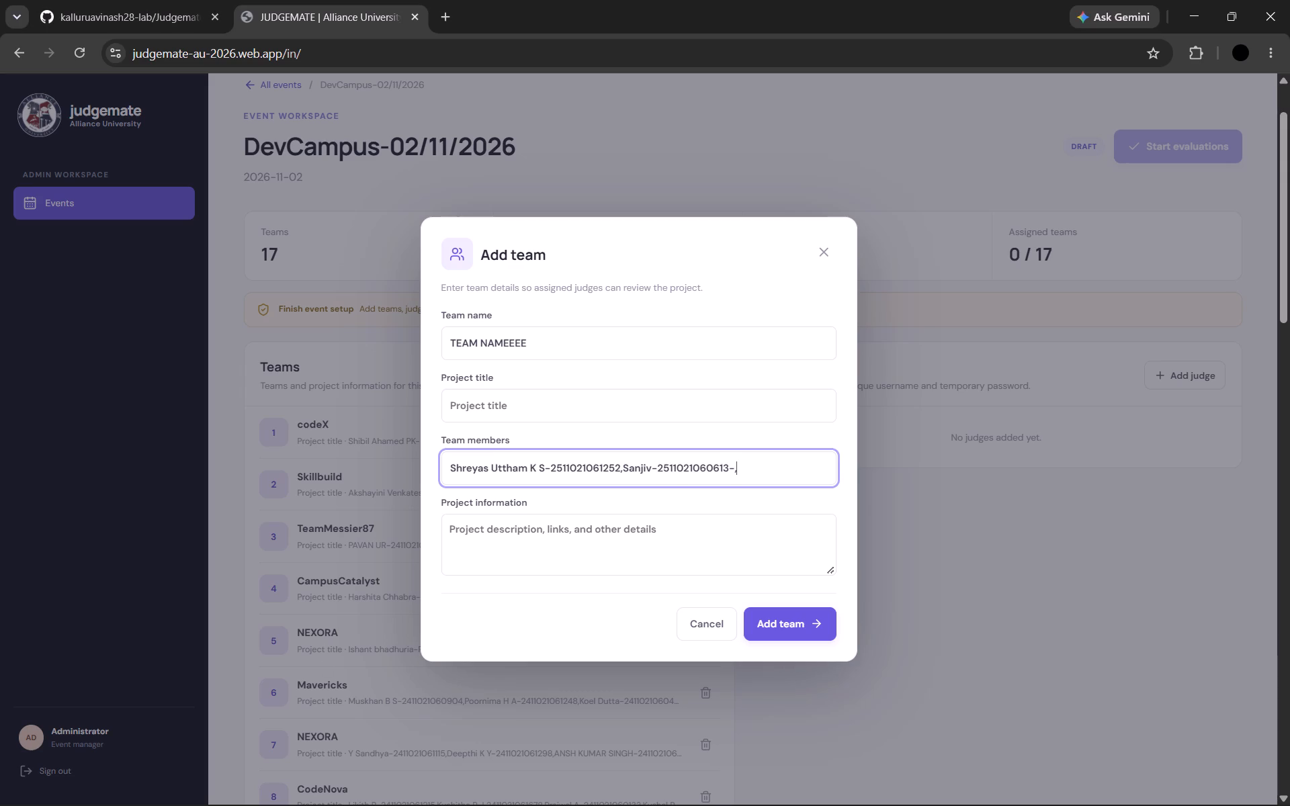
{"action": "key", "text": "BackSpace"}
{"action": "key", "text": "BackSpace"}
{"action": "key", "text": "comma"}
Add the third TEAM NAMEEEE member's name from the Excel sheet to Team members, followed by a hyphen.
{"action": "key", "text": "alt+Tab"}
{"action": "double_click", "coordinate": [243, 654]}
{"action": "key", "text": "ctrl+a"}
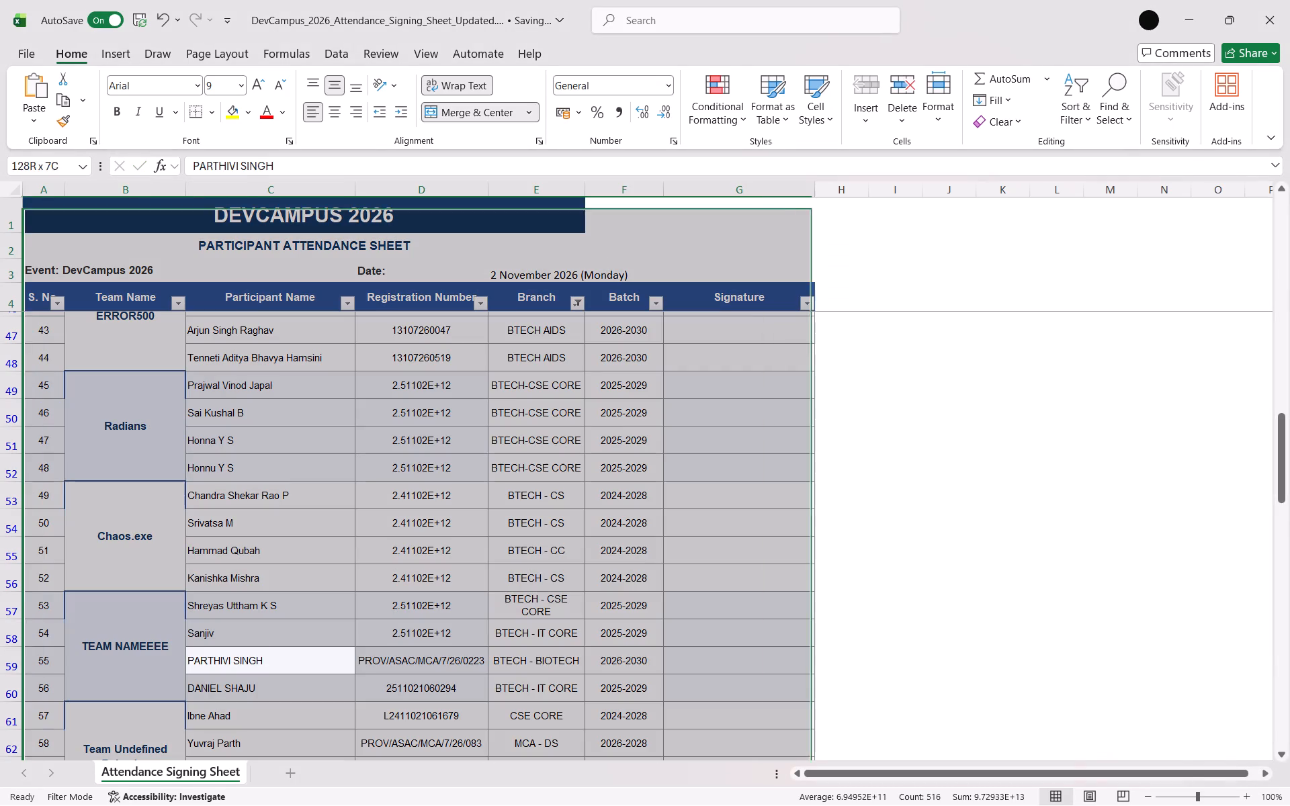
{"action": "key", "text": "ctrl+c"}
{"action": "double_click", "coordinate": [257, 654]}
{"action": "key", "text": "ctrl+a"}
{"action": "double_click", "coordinate": [277, 654]}
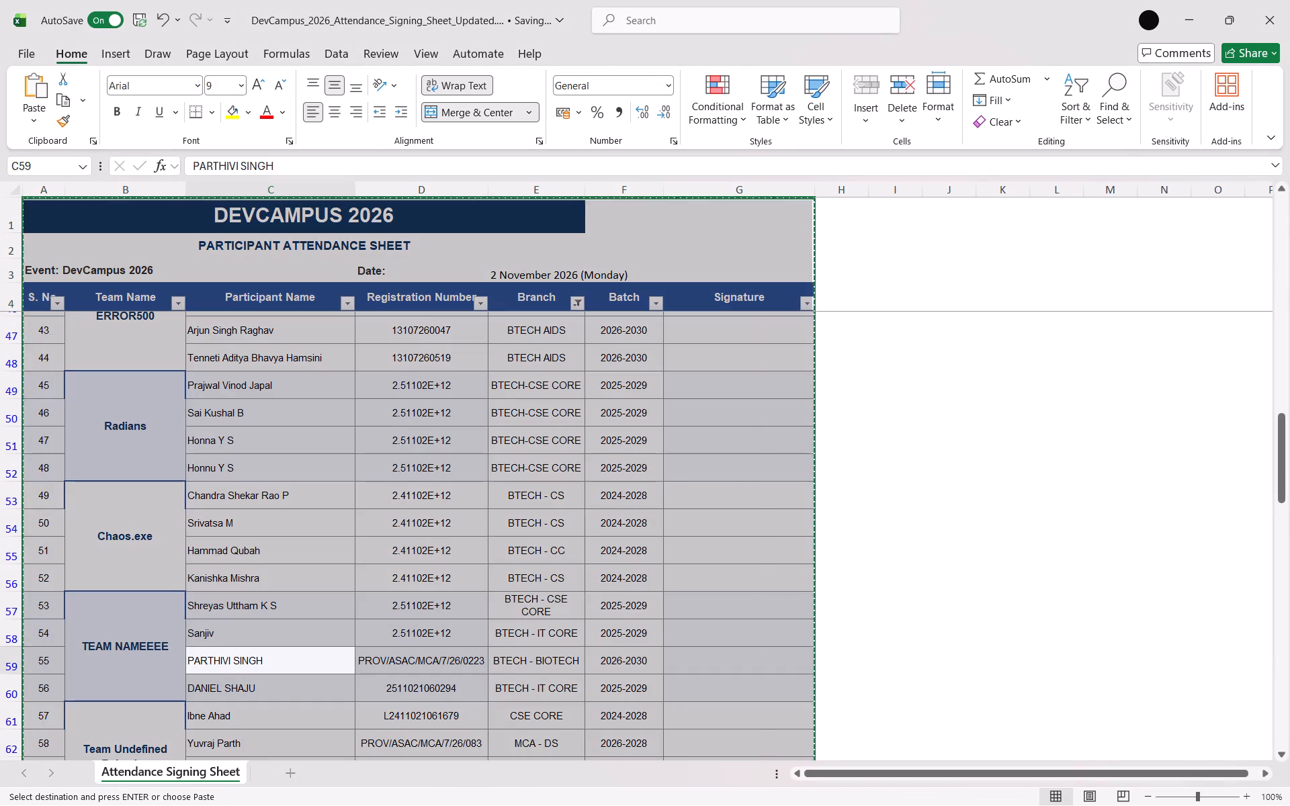
{"action": "key", "text": "ctrl+a"}
{"action": "key", "text": "ctrl+c"}
{"action": "key", "text": "alt+Tab"}
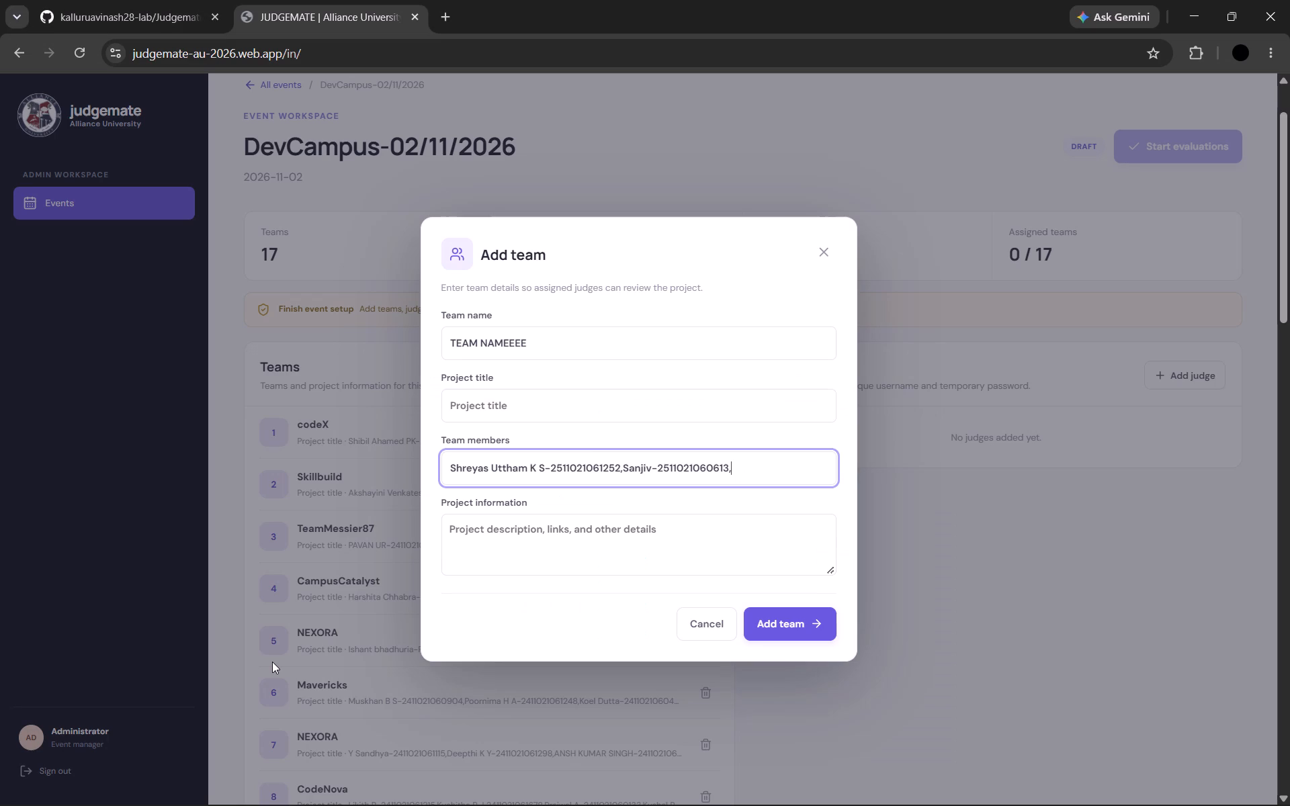
{"action": "key", "text": "ctrl+v"}
{"action": "key", "text": "minus"}
Append the third TEAM NAMEEEE member's registration number from the Excel sheet after the hyphen, followed by a comma.
{"action": "key", "text": "alt+Tab"}
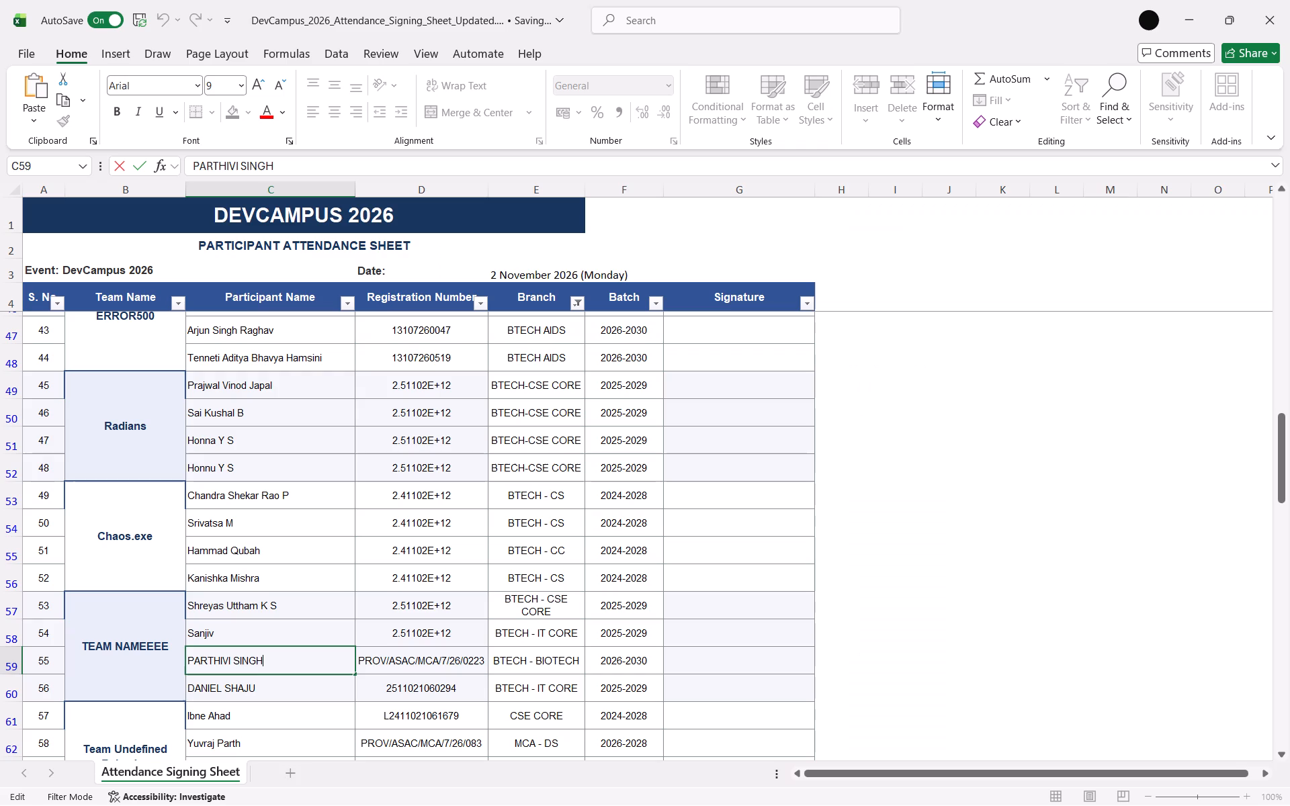
{"action": "double_click", "coordinate": [396, 671]}
{"action": "key", "text": "ctrl+a"}
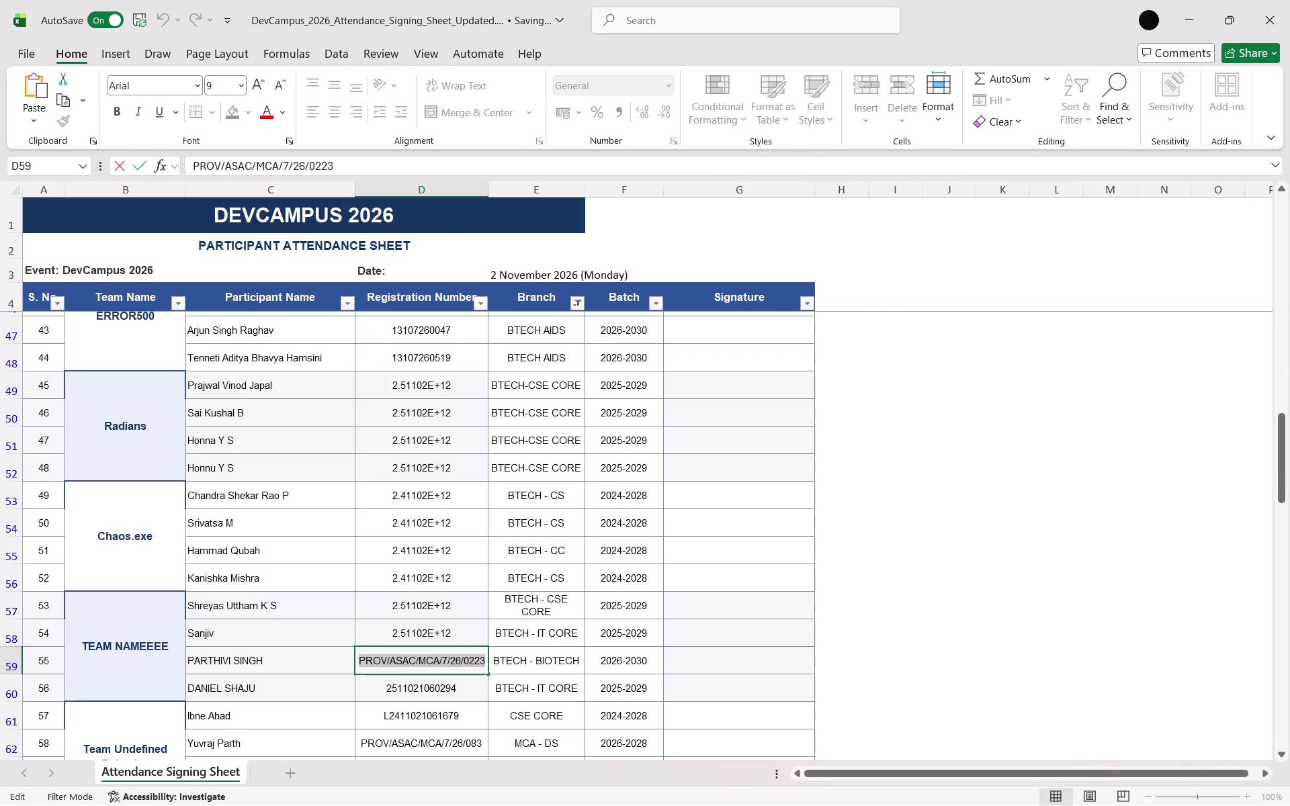
{"action": "key", "text": "ctrl+c"}
{"action": "key", "text": "alt+Tab"}
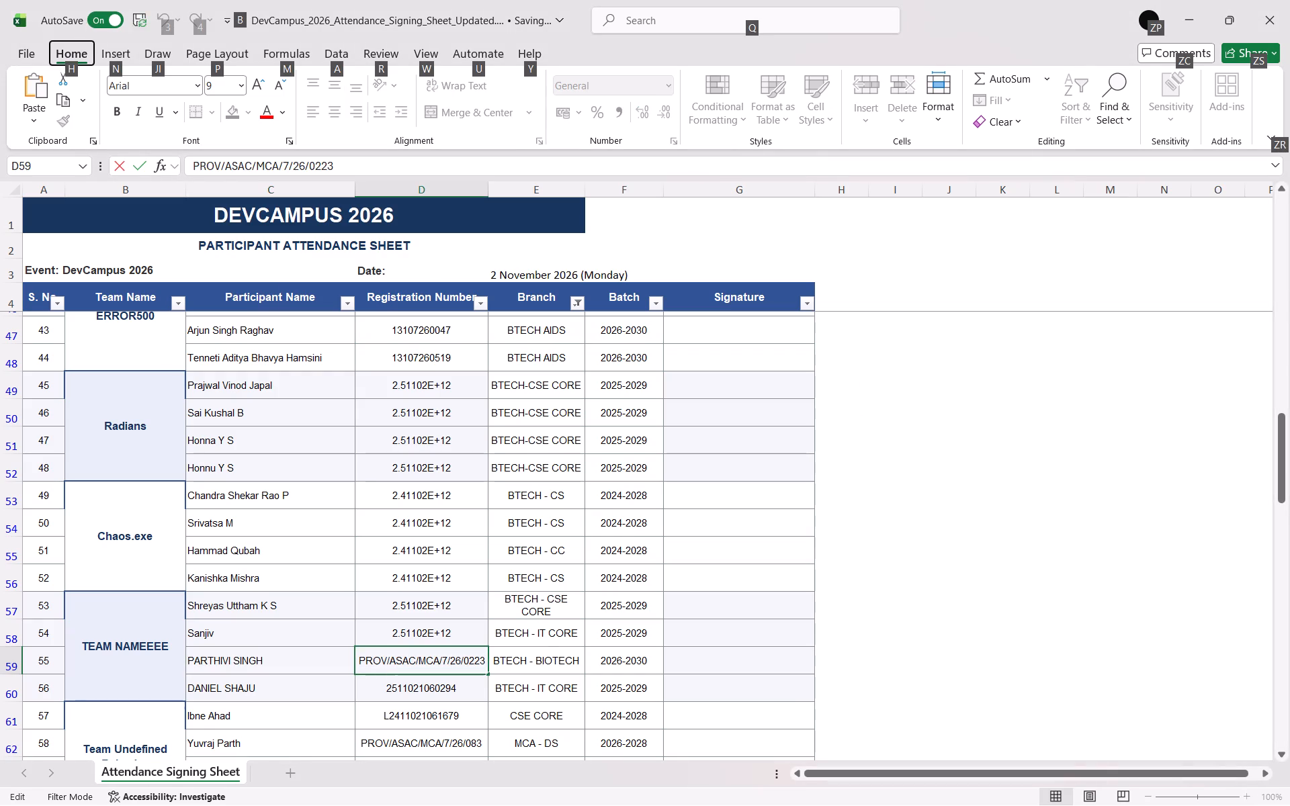
{"action": "key", "text": "ctrl+v"}
{"action": "key", "text": "comma"}
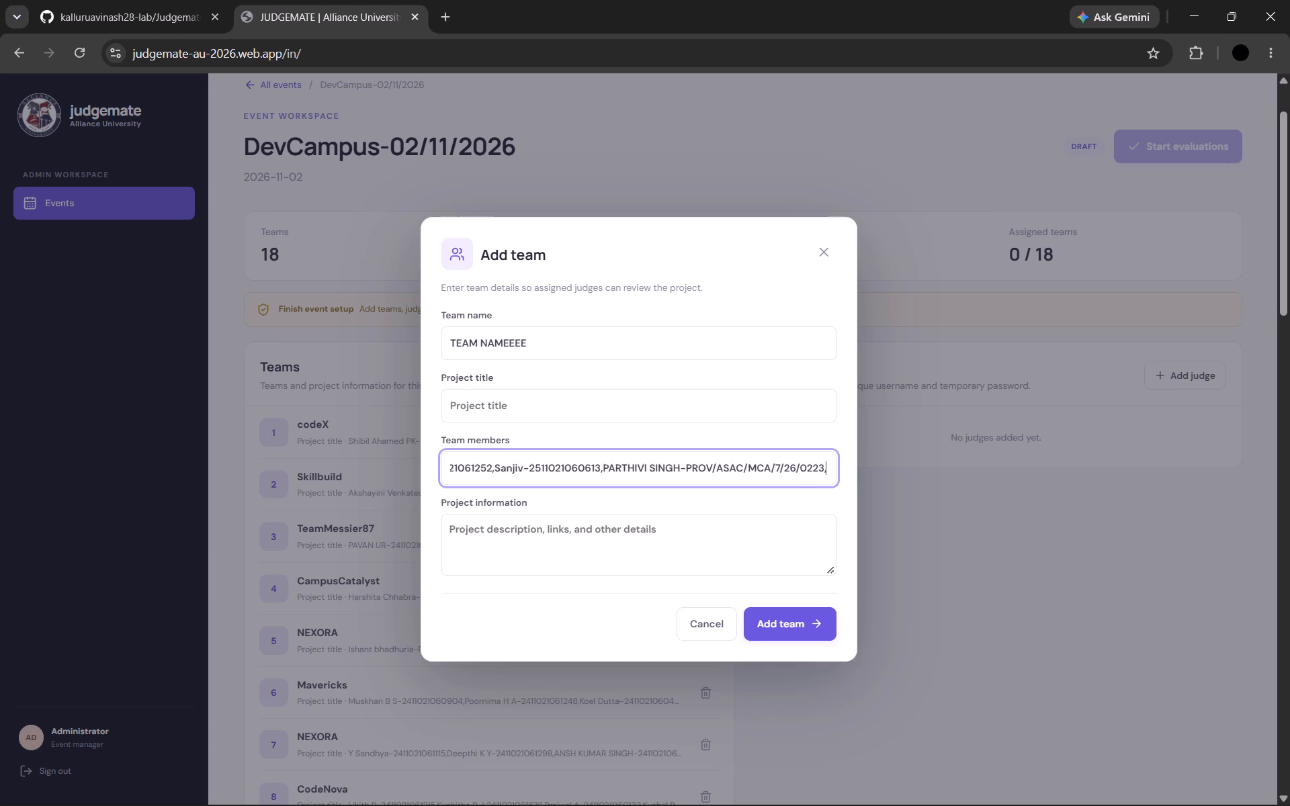
Add the fourth TEAM NAMEEEE member's name from the Excel sheet to Team members, followed by a hyphen.
{"action": "key", "text": "alt+Tab"}
{"action": "double_click", "coordinate": [302, 694]}
{"action": "key", "text": "ctrl+a"}
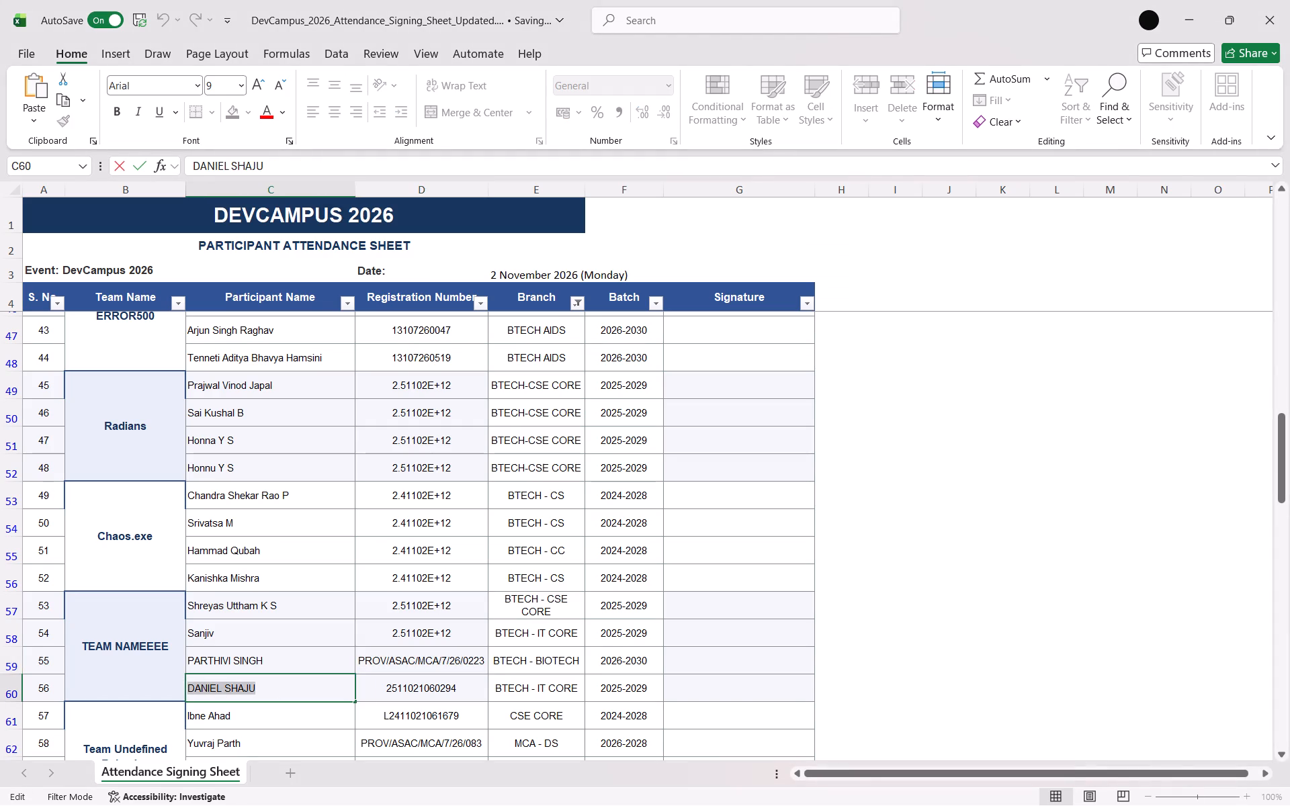
{"action": "key", "text": "ctrl+c"}
{"action": "key", "text": "alt+Tab"}
{"action": "key", "text": "ctrl+v"}
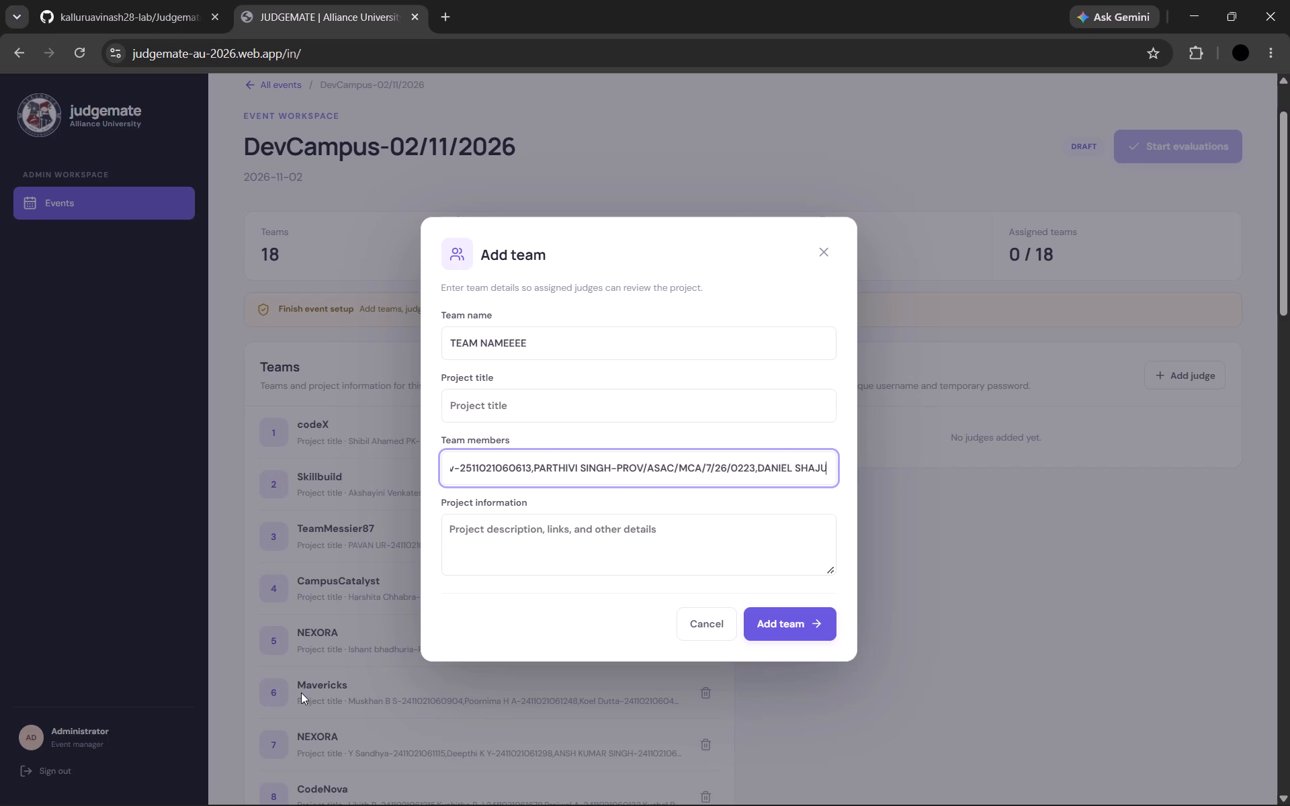
{"action": "key", "text": "minus"}
Append the fourth TEAM NAMEEEE member's registration number from the Excel sheet after the hyphen in Team members.
{"action": "key", "text": "alt+Tab"}
{"action": "double_click", "coordinate": [396, 691]}
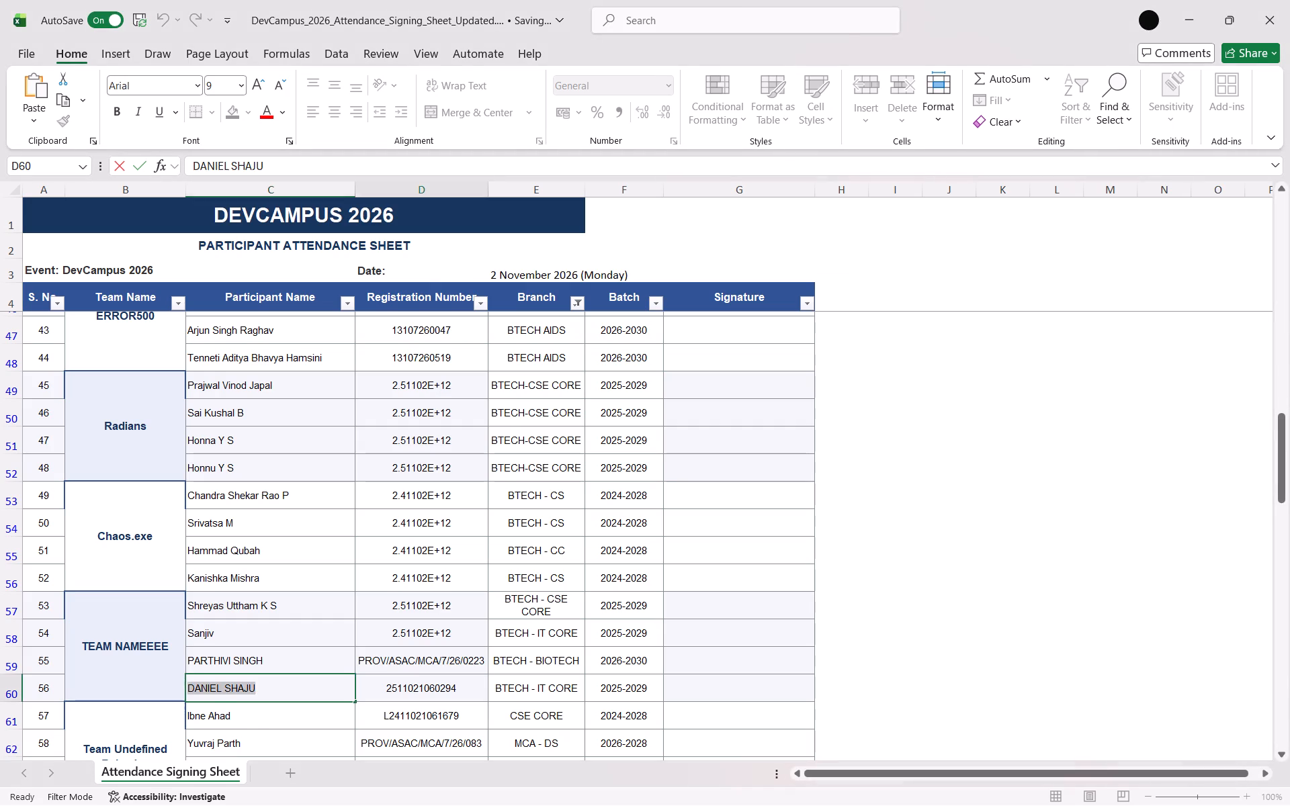
{"action": "key", "text": "ctrl+a"}
{"action": "key", "text": "ctrl+c"}
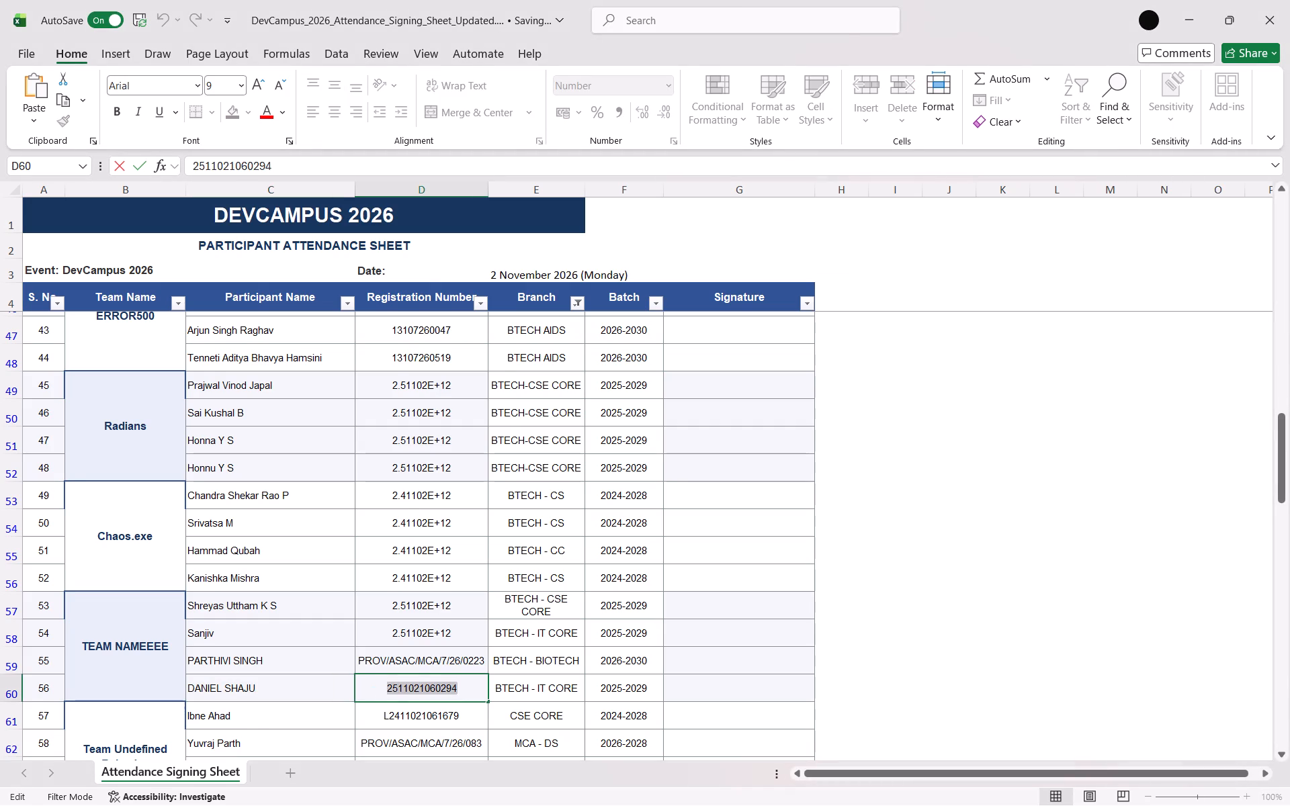
{"action": "key", "text": "alt+Tab"}
{"action": "key", "text": "ctrl+v"}
Submit the completed TEAM NAMEEEE form to add the team to the event and check the end of the Teams list.
{"action": "left_click", "coordinate": [777, 627]}
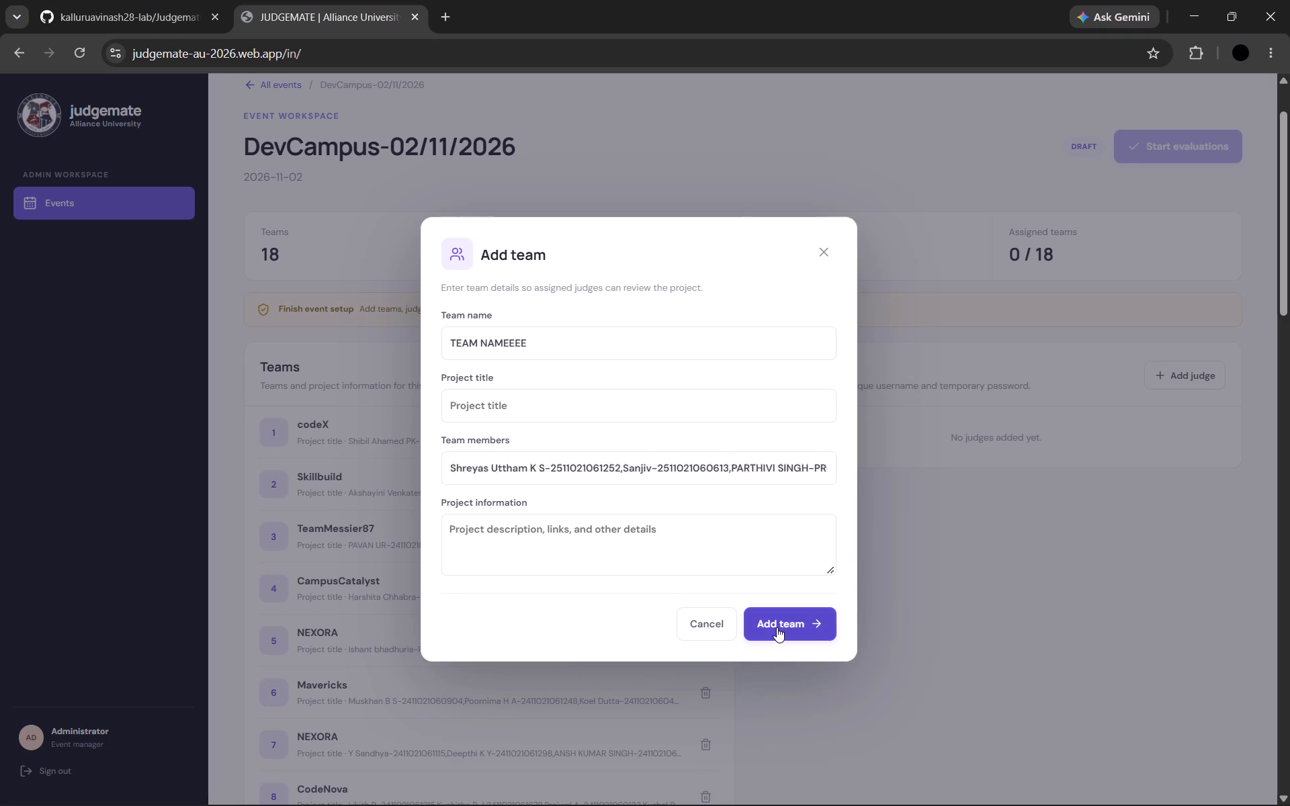
{"action": "scroll", "coordinate": [386, 577], "scroll_direction": "down", "scroll_amount": 7}
{"action": "scroll", "coordinate": [471, 567], "scroll_direction": "down", "scroll_amount": 4}
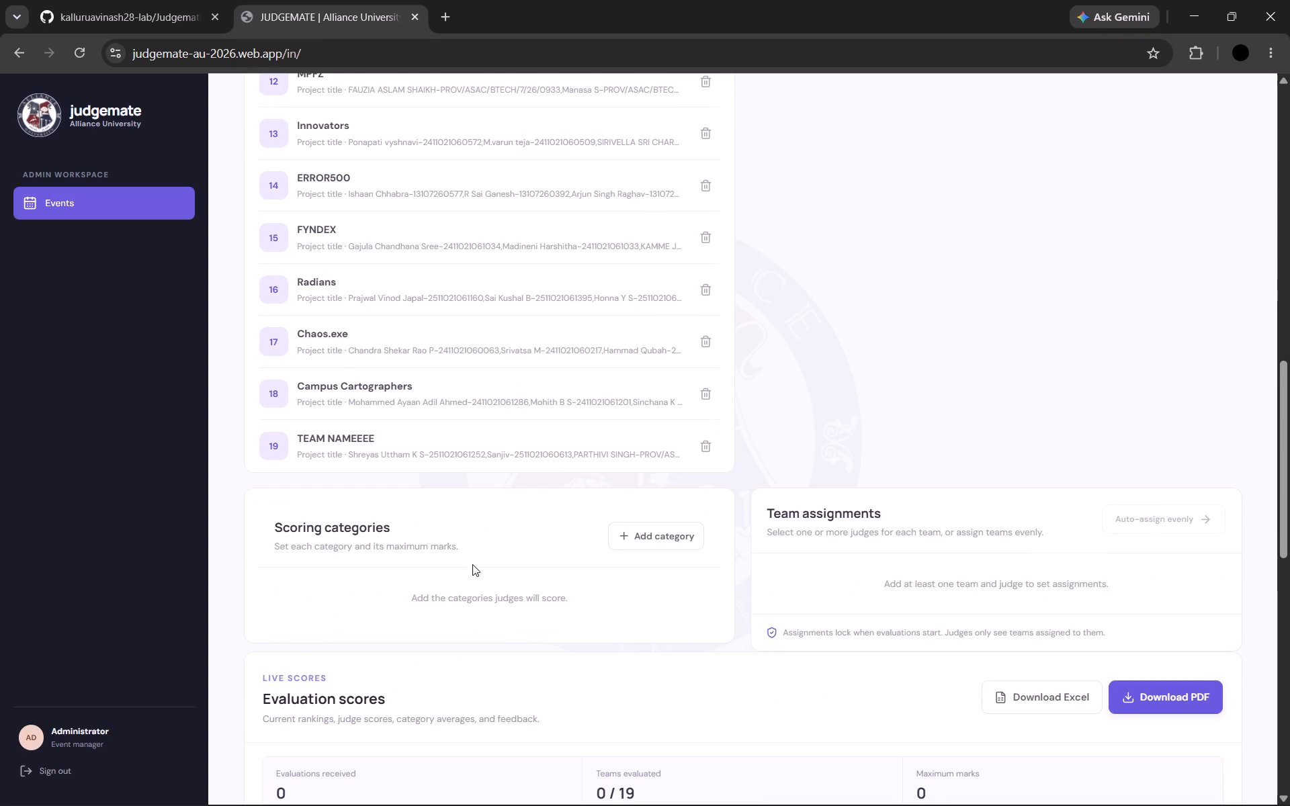
{"action": "scroll", "coordinate": [501, 439], "scroll_direction": "up", "scroll_amount": 2}
Examine the teams following TEAM NAMEEEE in the Excel attendance sheet against JudgeMate's Teams list to find the next one to add.
{"action": "key", "text": "alt+Tab"}
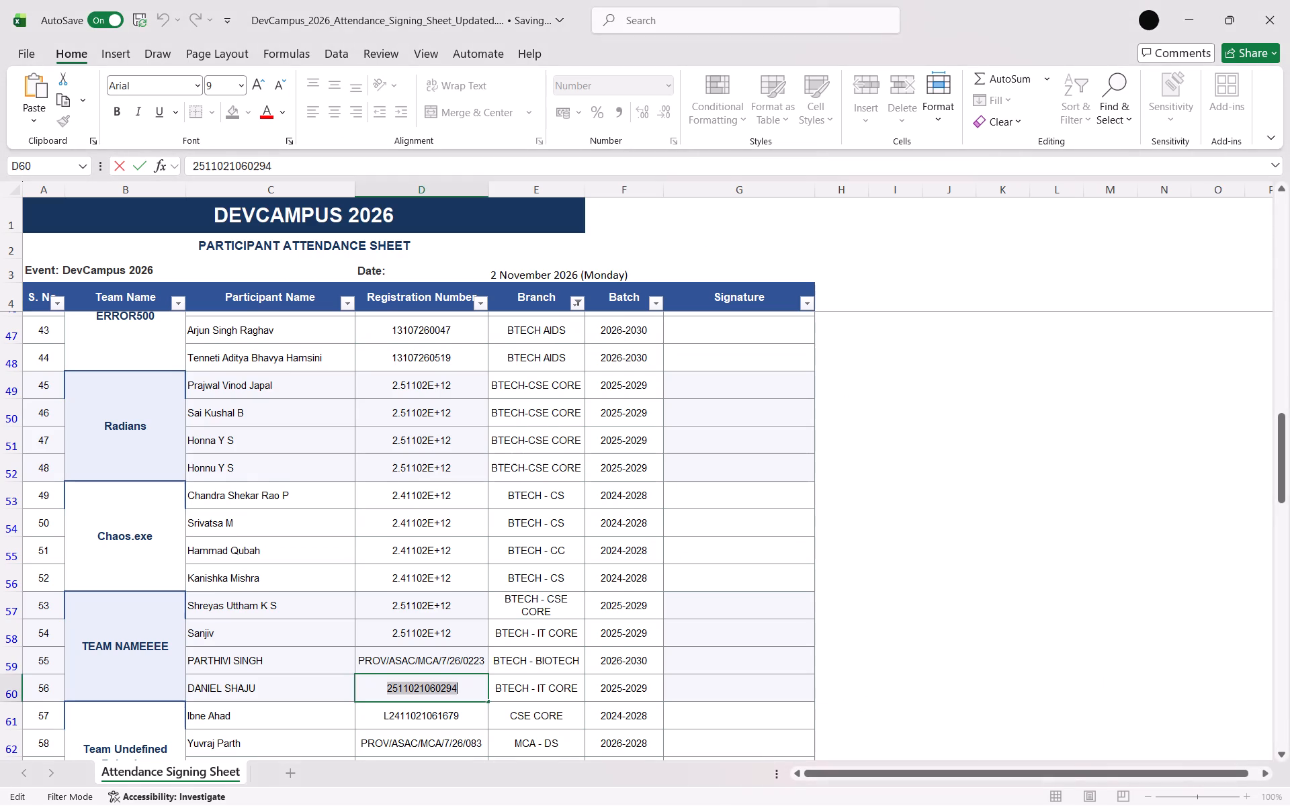
{"action": "scroll", "coordinate": [161, 588], "scroll_direction": "down", "scroll_amount": 7}
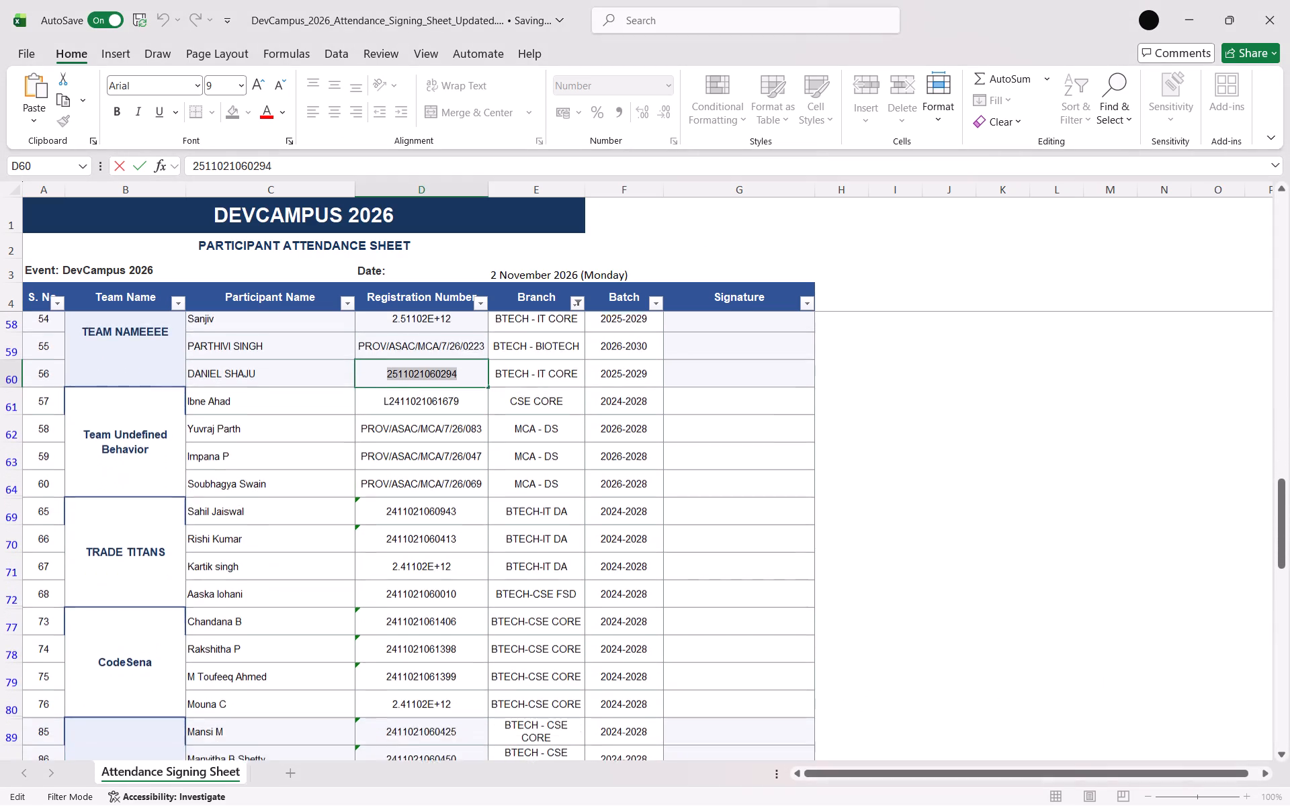
{"action": "scroll", "coordinate": [123, 600], "scroll_direction": "down", "scroll_amount": 2}
{"action": "scroll", "coordinate": [138, 581], "scroll_direction": "up", "scroll_amount": 1}
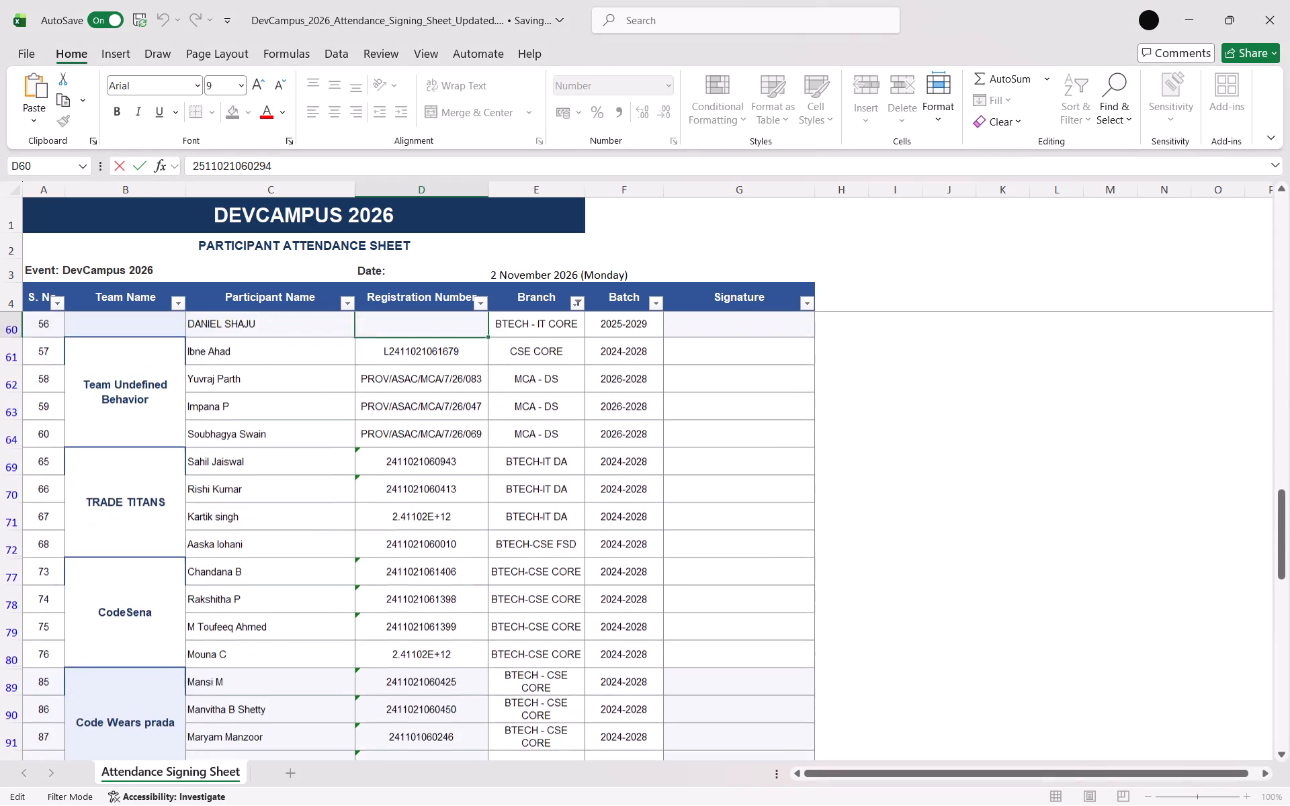
{"action": "scroll", "coordinate": [136, 580], "scroll_direction": "up", "scroll_amount": 5}
{"action": "left_click", "coordinate": [136, 525]}
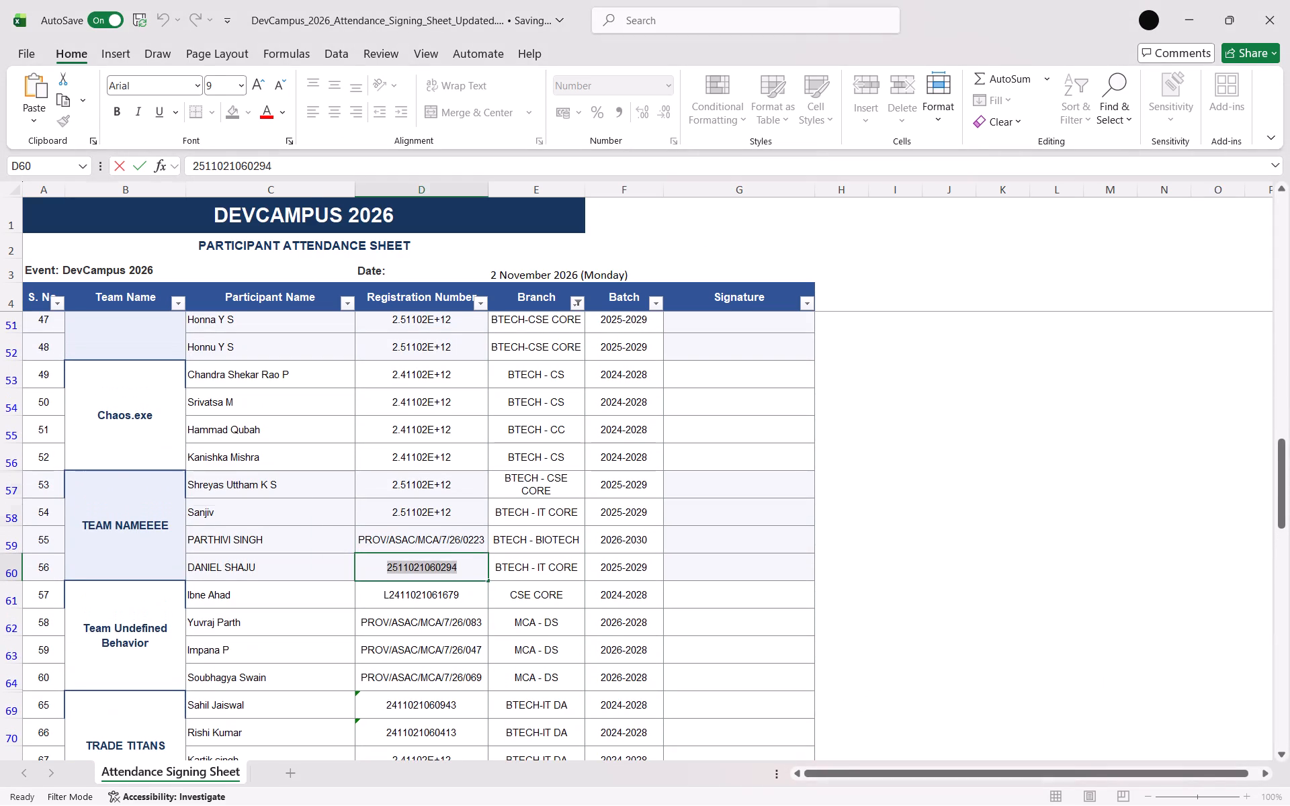
{"action": "scroll", "coordinate": [146, 629], "scroll_direction": "down", "scroll_amount": 3}
{"action": "scroll", "coordinate": [150, 547], "scroll_direction": "down", "scroll_amount": 3}
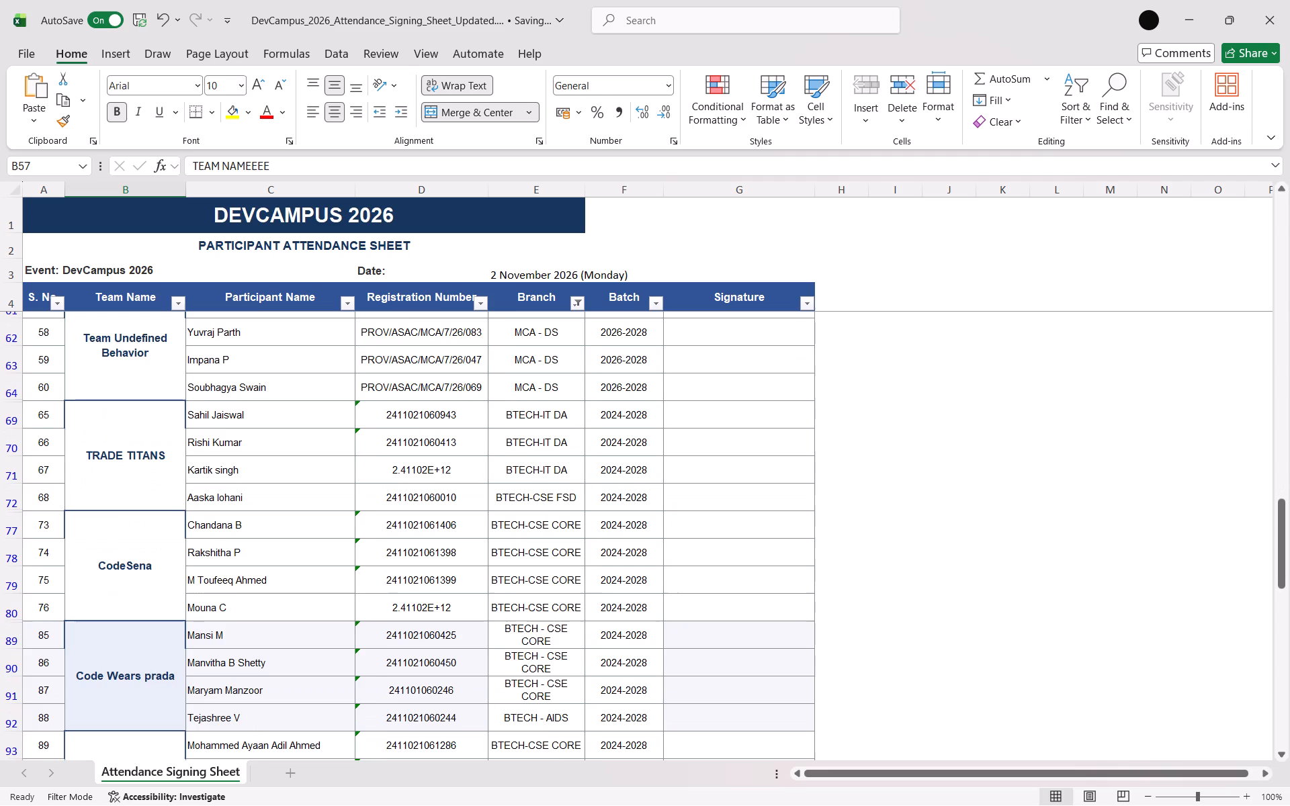
{"action": "scroll", "coordinate": [126, 547], "scroll_direction": "up", "scroll_amount": 3}
{"action": "left_click", "coordinate": [140, 515]}
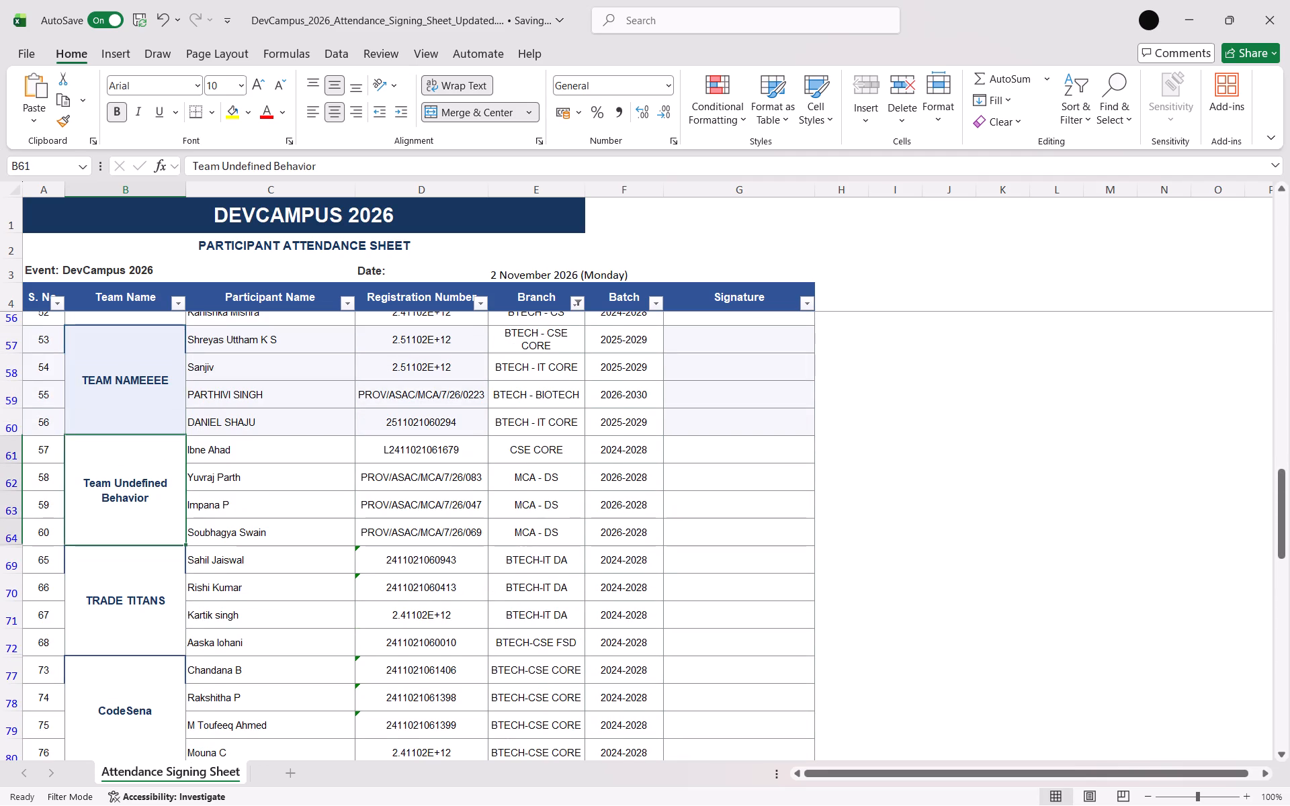
{"action": "key", "text": "alt+Tab"}
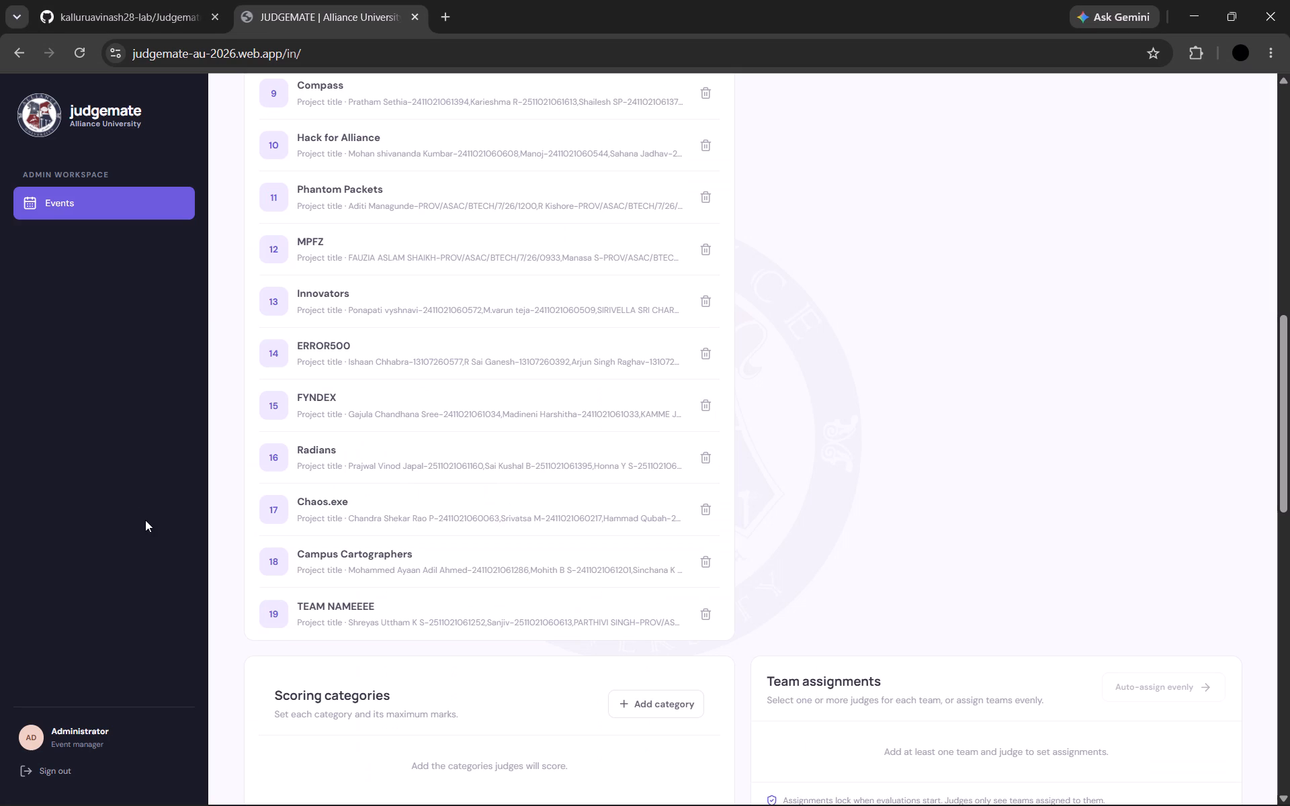
{"action": "key", "text": "alt+Tab"}
{"action": "scroll", "coordinate": [146, 563], "scroll_direction": "down", "scroll_amount": 3}
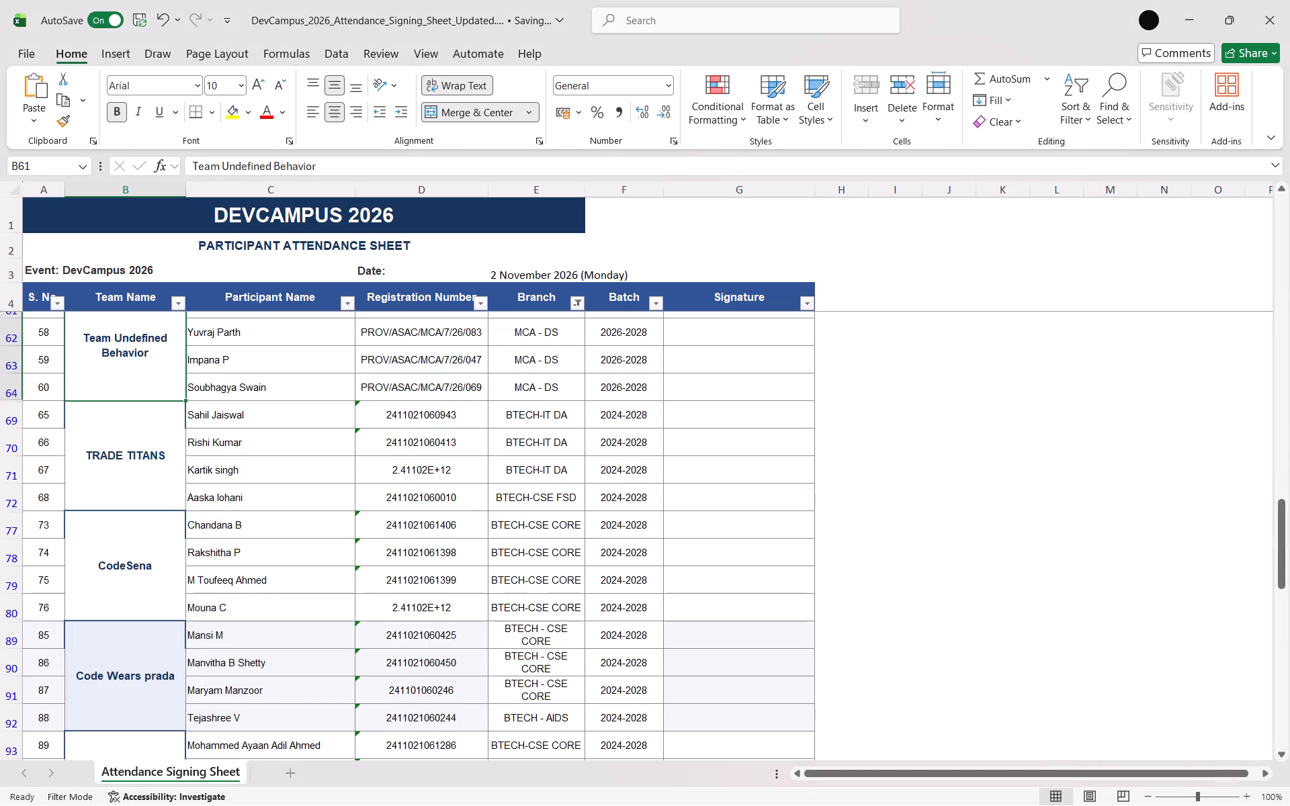
{"action": "scroll", "coordinate": [146, 535], "scroll_direction": "up", "scroll_amount": 1}
{"action": "scroll", "coordinate": [136, 447], "scroll_direction": "up", "scroll_amount": 2}
Start another team entry and set Team name to Team Undefined Behavior, copied from the Excel attendance sheet.
{"action": "double_click", "coordinate": [131, 505]}
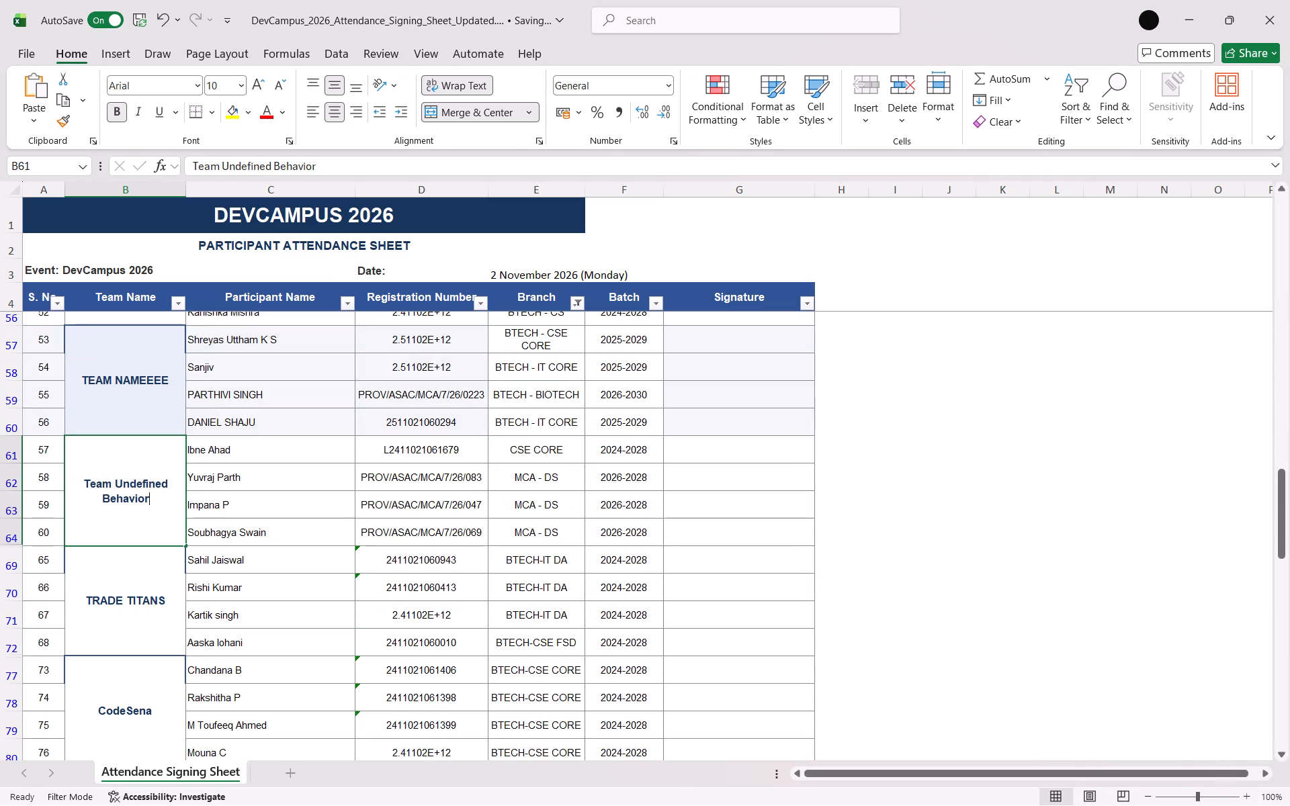
{"action": "key", "text": "ctrl+a"}
{"action": "key", "text": "ctrl+c"}
{"action": "key", "text": "alt+Tab"}
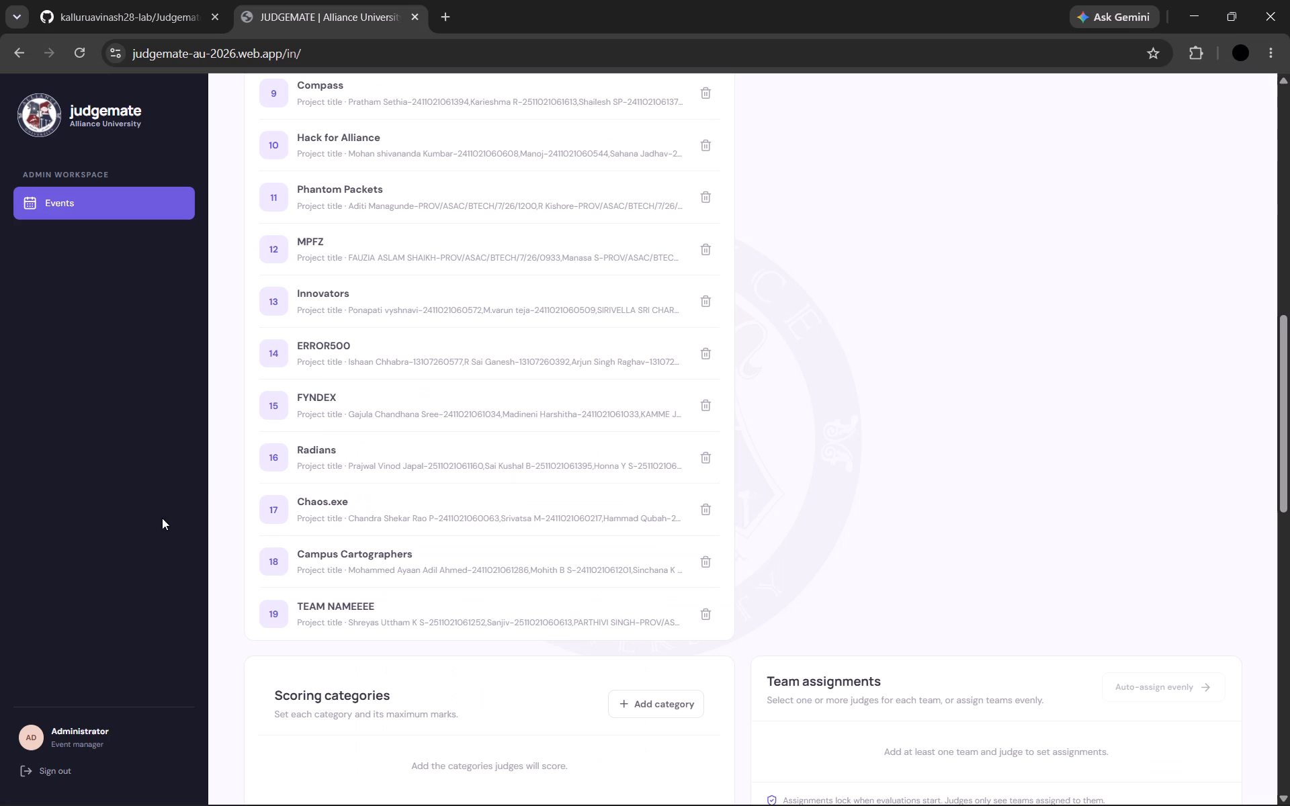
{"action": "scroll", "coordinate": [448, 398], "scroll_direction": "up", "scroll_amount": 5}
{"action": "scroll", "coordinate": [631, 210], "scroll_direction": "up", "scroll_amount": 4}
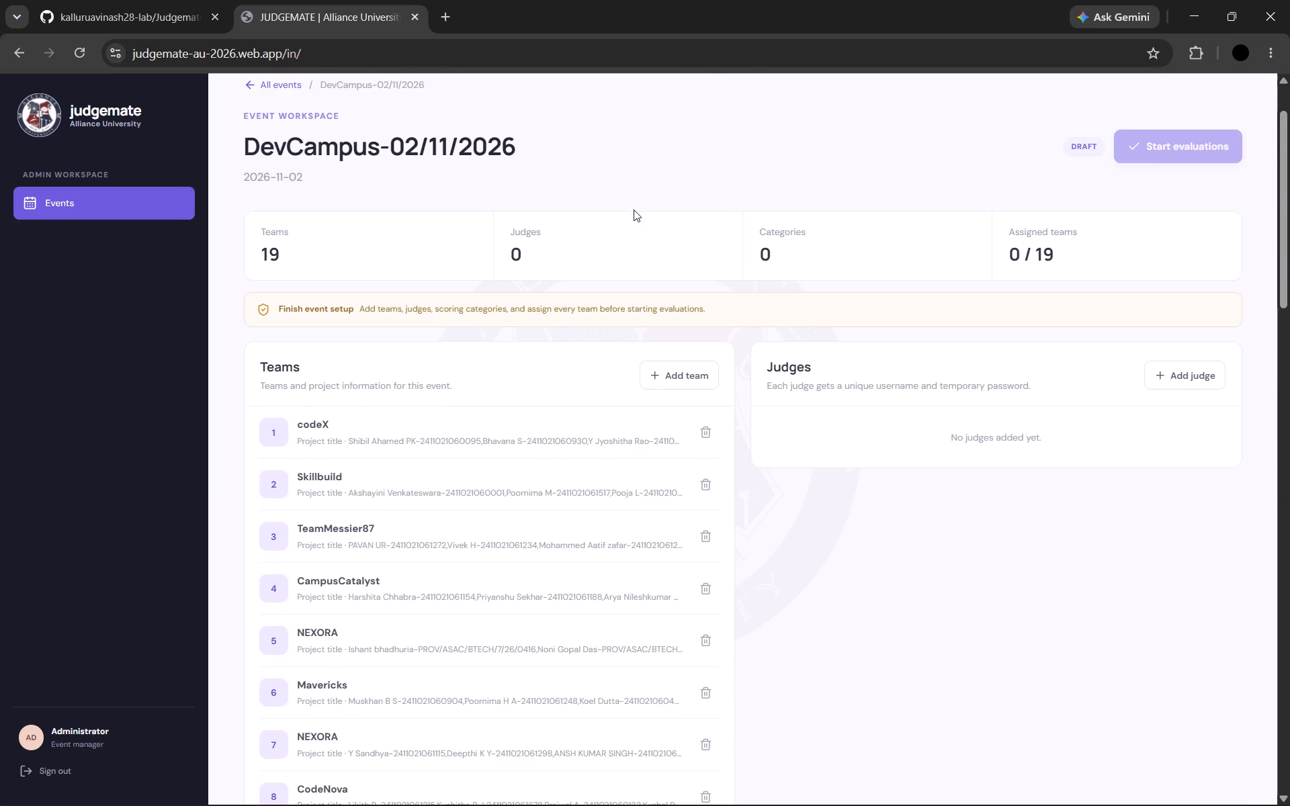
{"action": "left_click", "coordinate": [648, 377]}
{"action": "key", "text": "ctrl+v"}
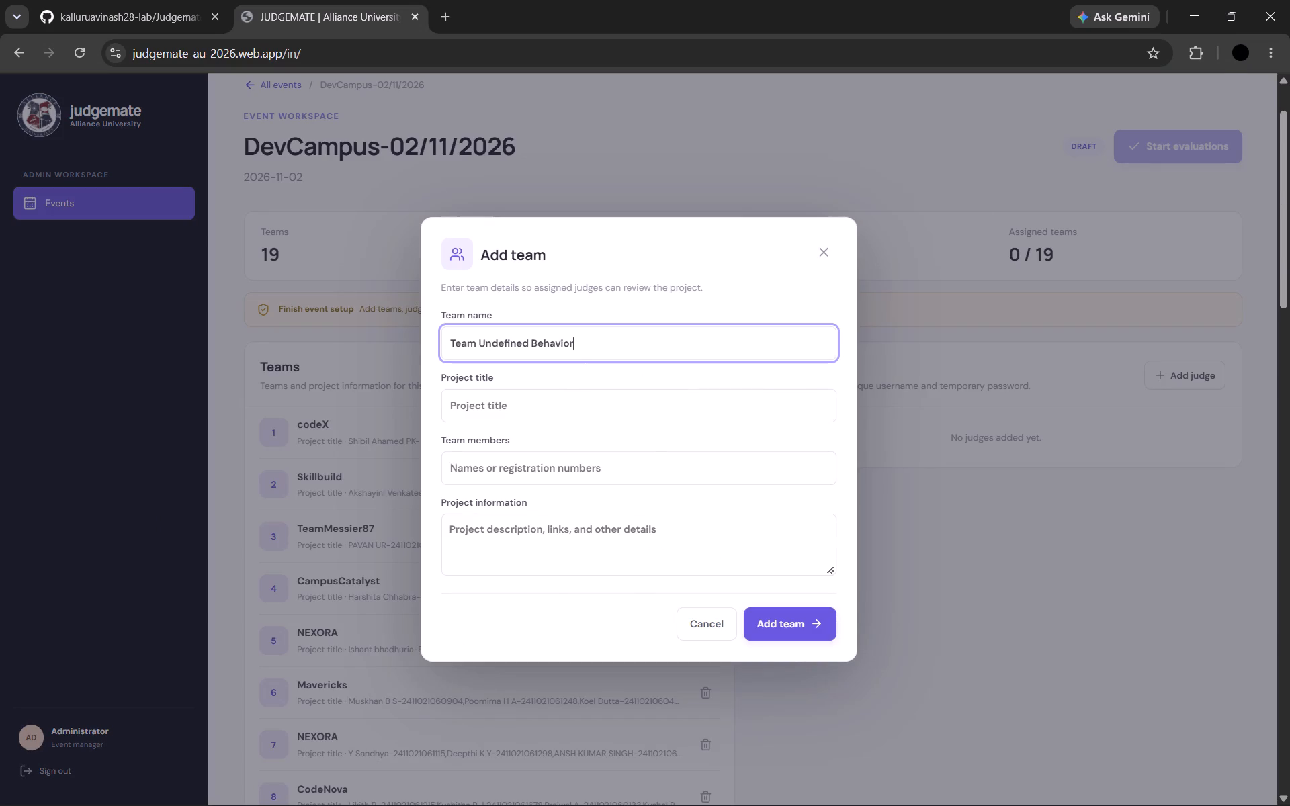
Copy the first Team Undefined Behavior member's name from the Excel attendance sheet into Team members, followed by a hyphen.
{"action": "key", "text": "alt+Tab"}
{"action": "scroll", "coordinate": [198, 463], "scroll_direction": "down", "scroll_amount": 1}
{"action": "double_click", "coordinate": [258, 394]}
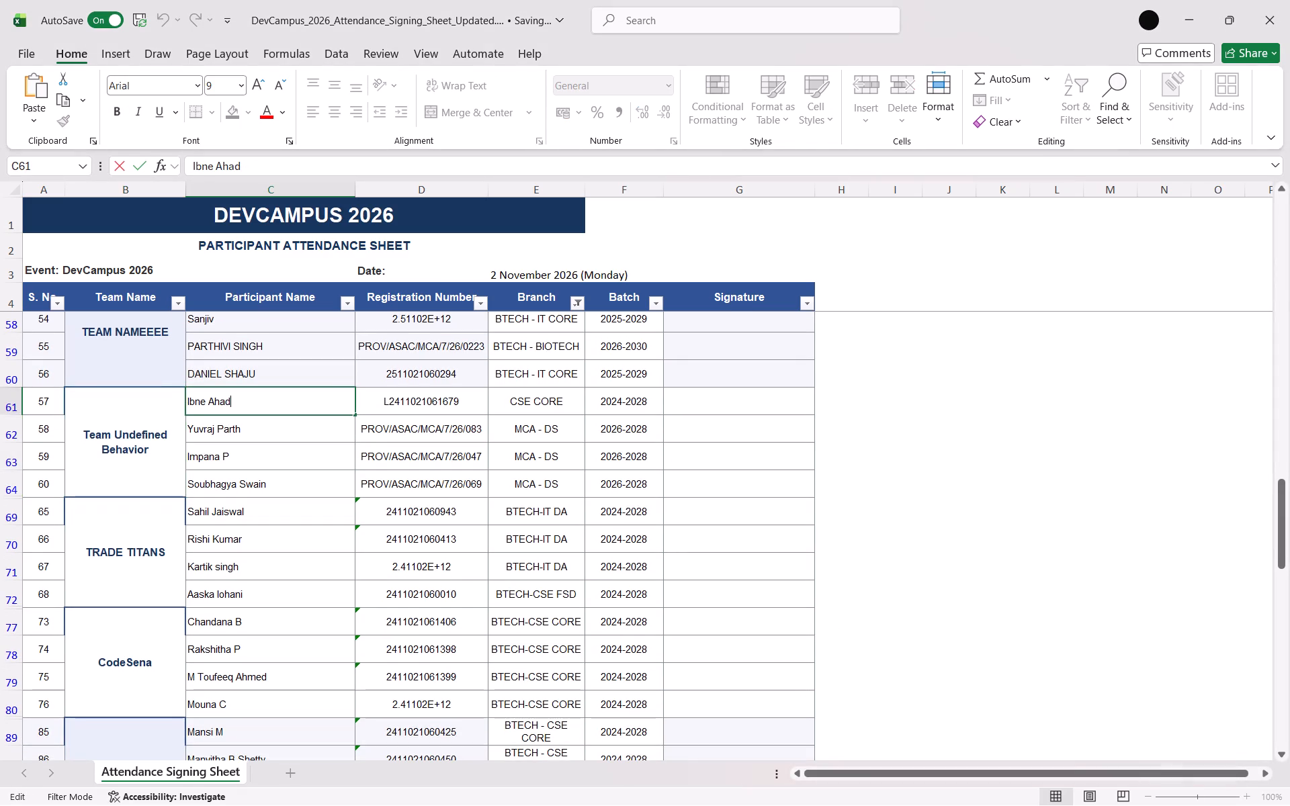
{"action": "key", "text": "ctrl+a"}
{"action": "key", "text": "ctrl+c"}
{"action": "key", "text": "alt+Tab"}
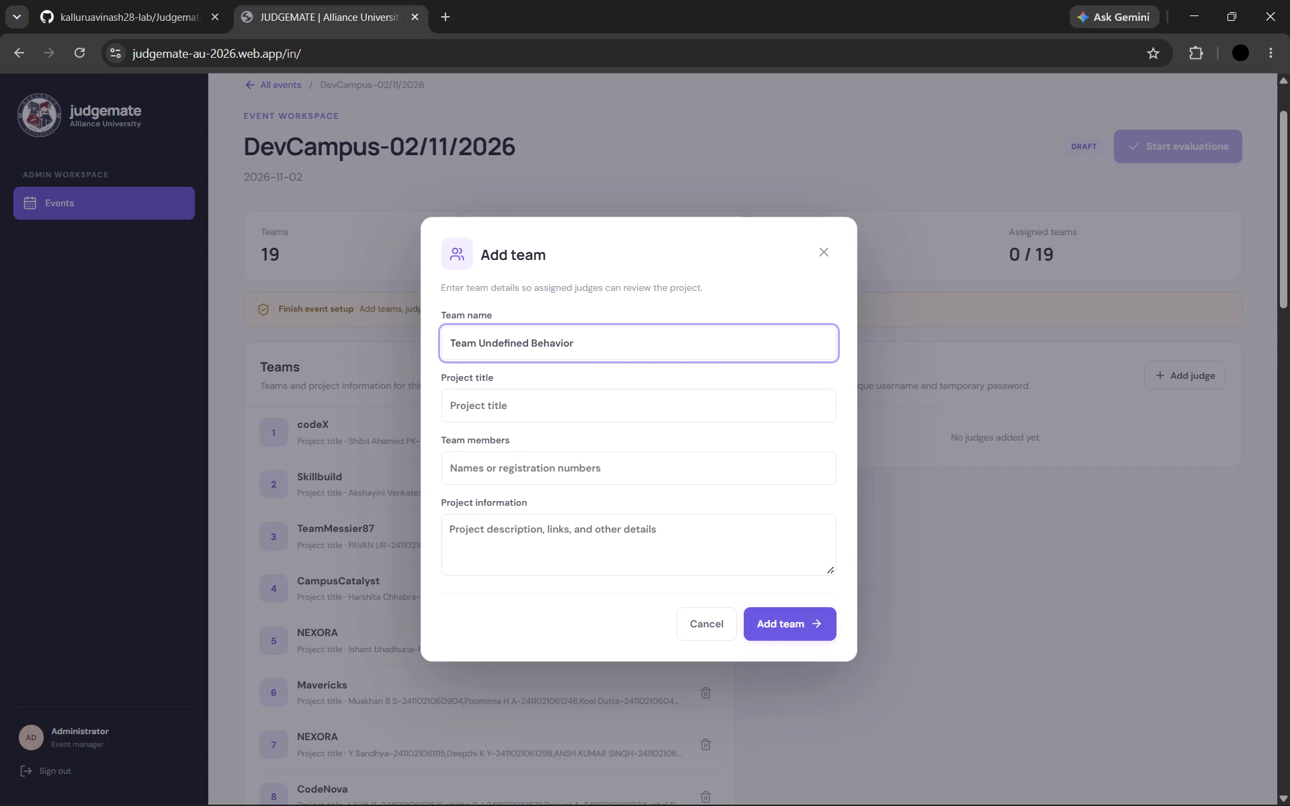
{"action": "left_click", "coordinate": [509, 463]}
{"action": "key", "text": "ctrl+v"}
{"action": "key", "text": "minus"}
Append the first Team Undefined Behavior member's registration number from the Excel sheet after the hyphen, followed by a comma.
{"action": "key", "text": "alt+Tab"}
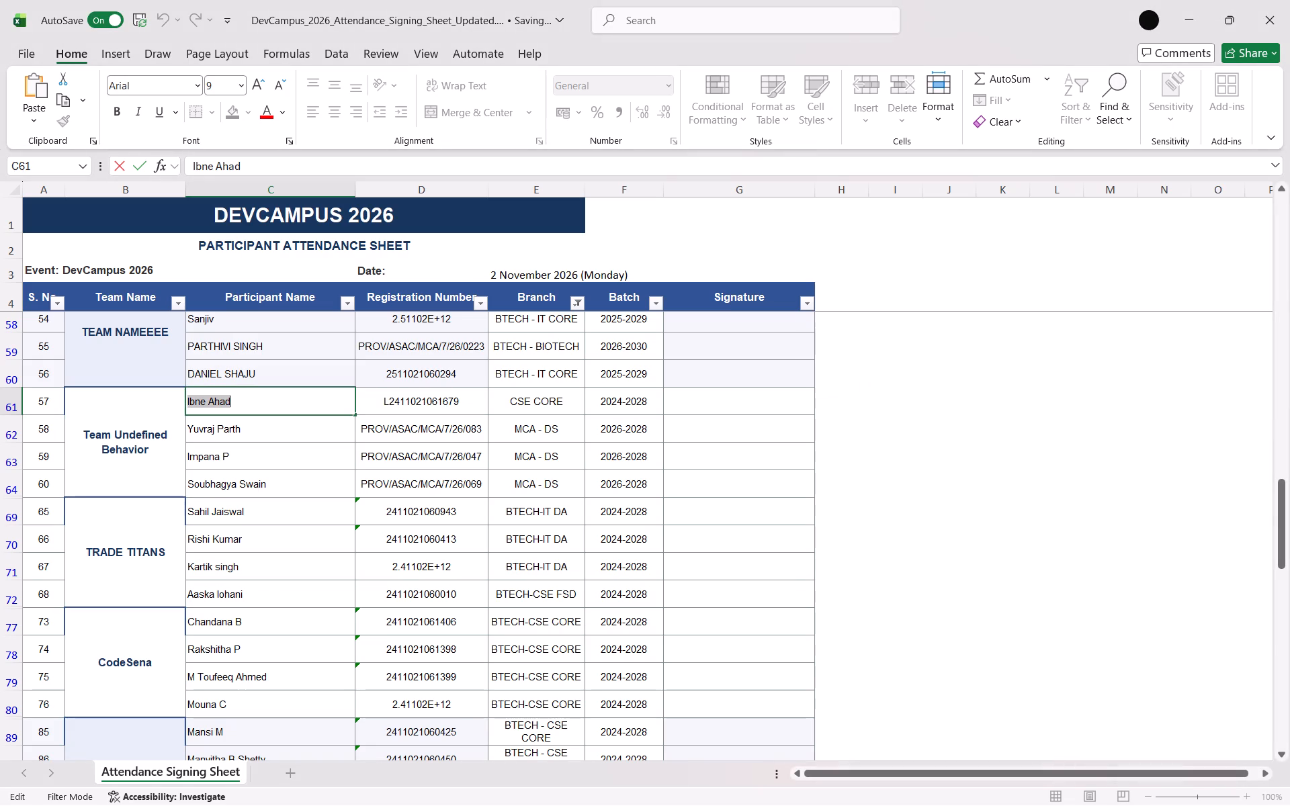
{"action": "left_click", "coordinate": [425, 402]}
{"action": "left_click", "coordinate": [421, 402]}
{"action": "key", "text": "ctrl+a"}
{"action": "key", "text": "ctrl+c"}
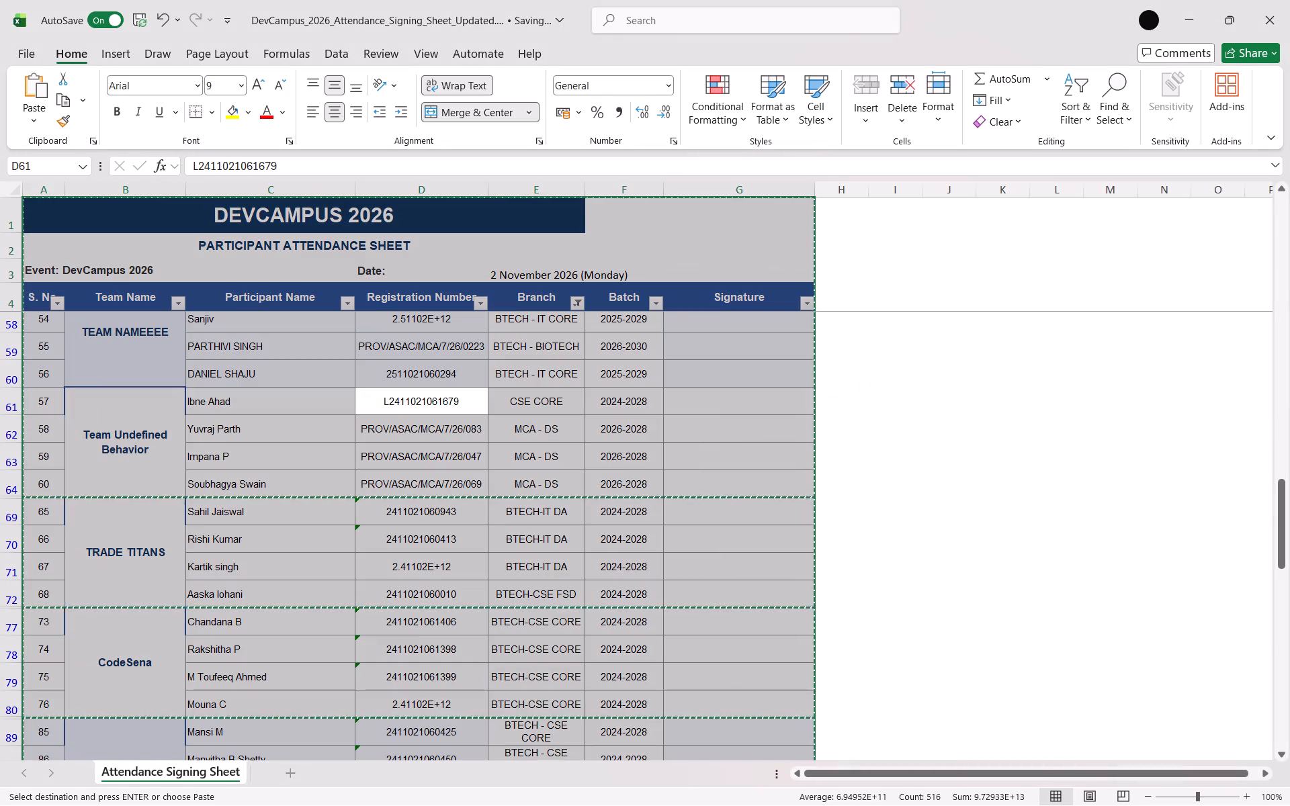
{"action": "double_click", "coordinate": [396, 406]}
{"action": "key", "text": "ctrl+a"}
{"action": "key", "text": "ctrl+c"}
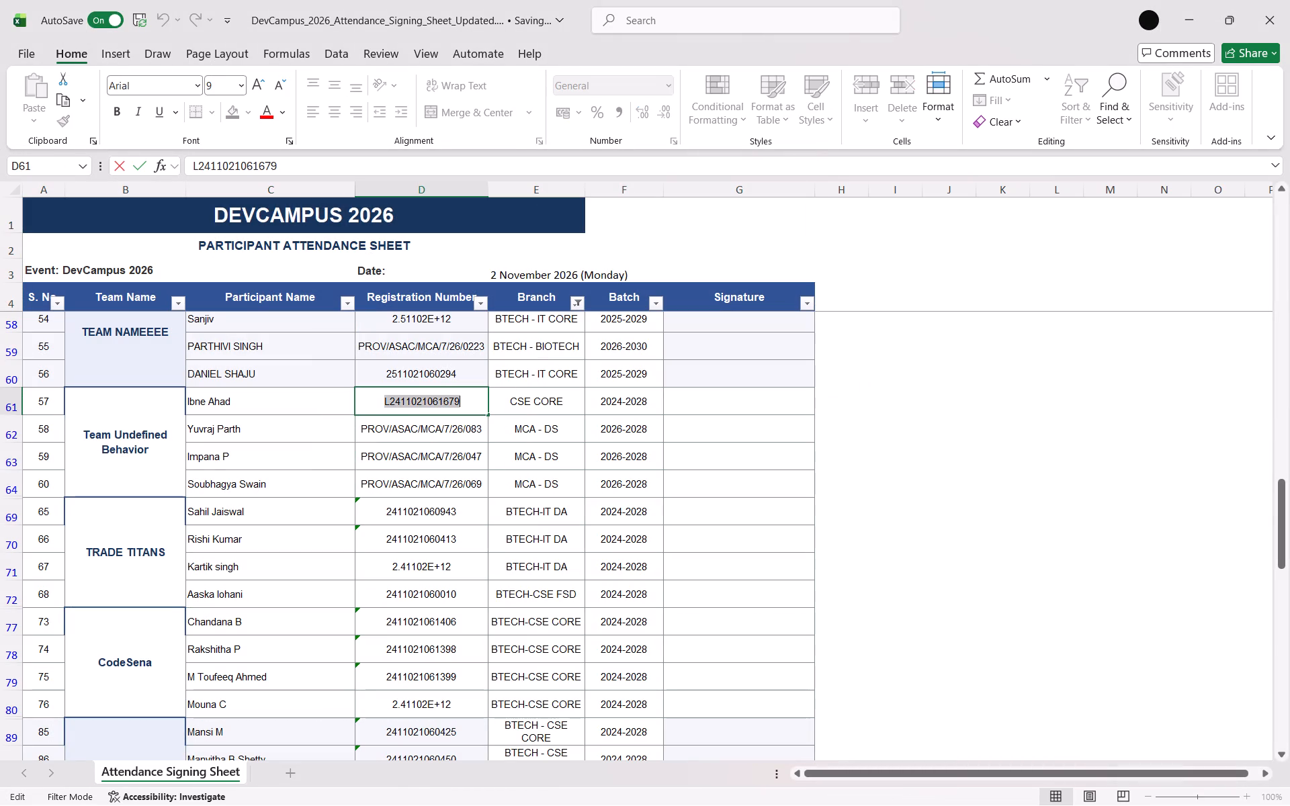
{"action": "key", "text": "alt+Tab"}
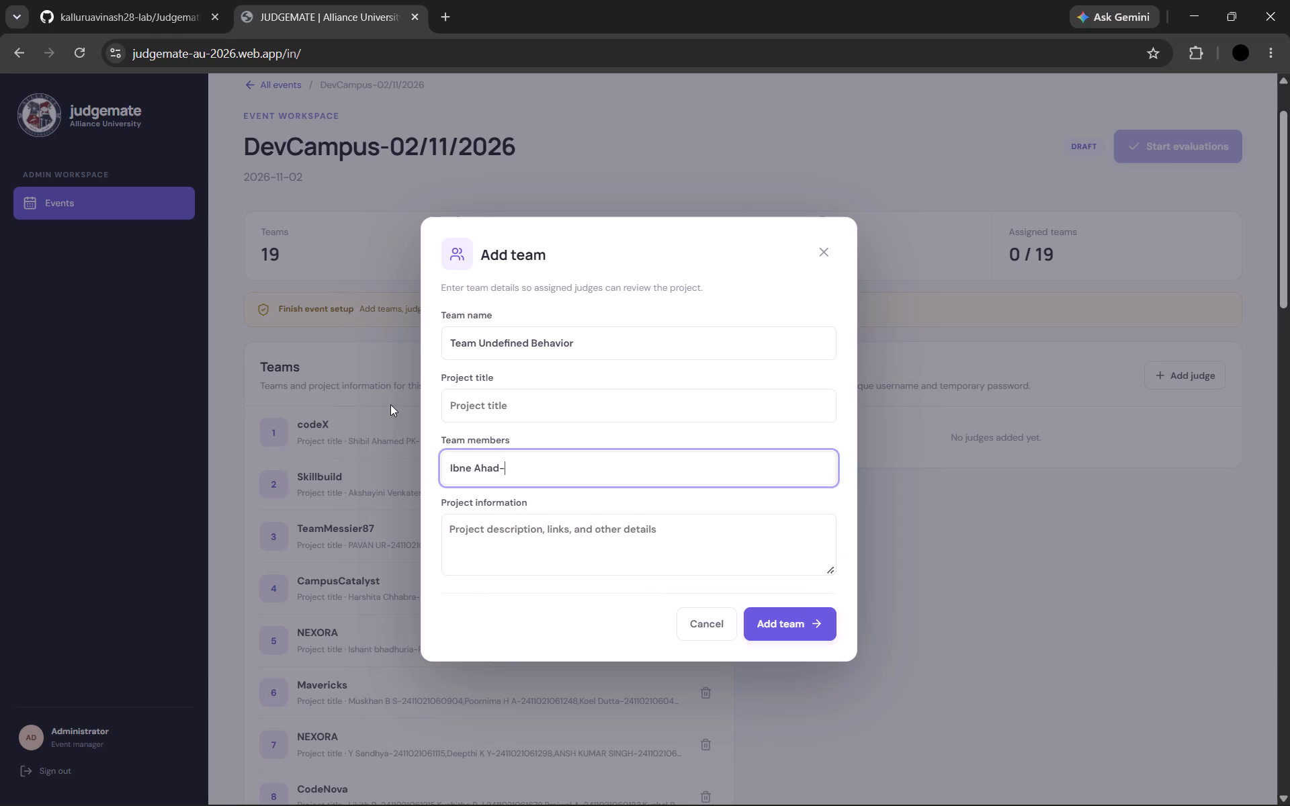
{"action": "key", "text": "ctrl+v"}
{"action": "key", "text": "comma"}
Append the second Team Undefined Behavior member's name from the Excel sheet to Team members, followed by a hyphen.
{"action": "key", "text": "alt+Tab"}
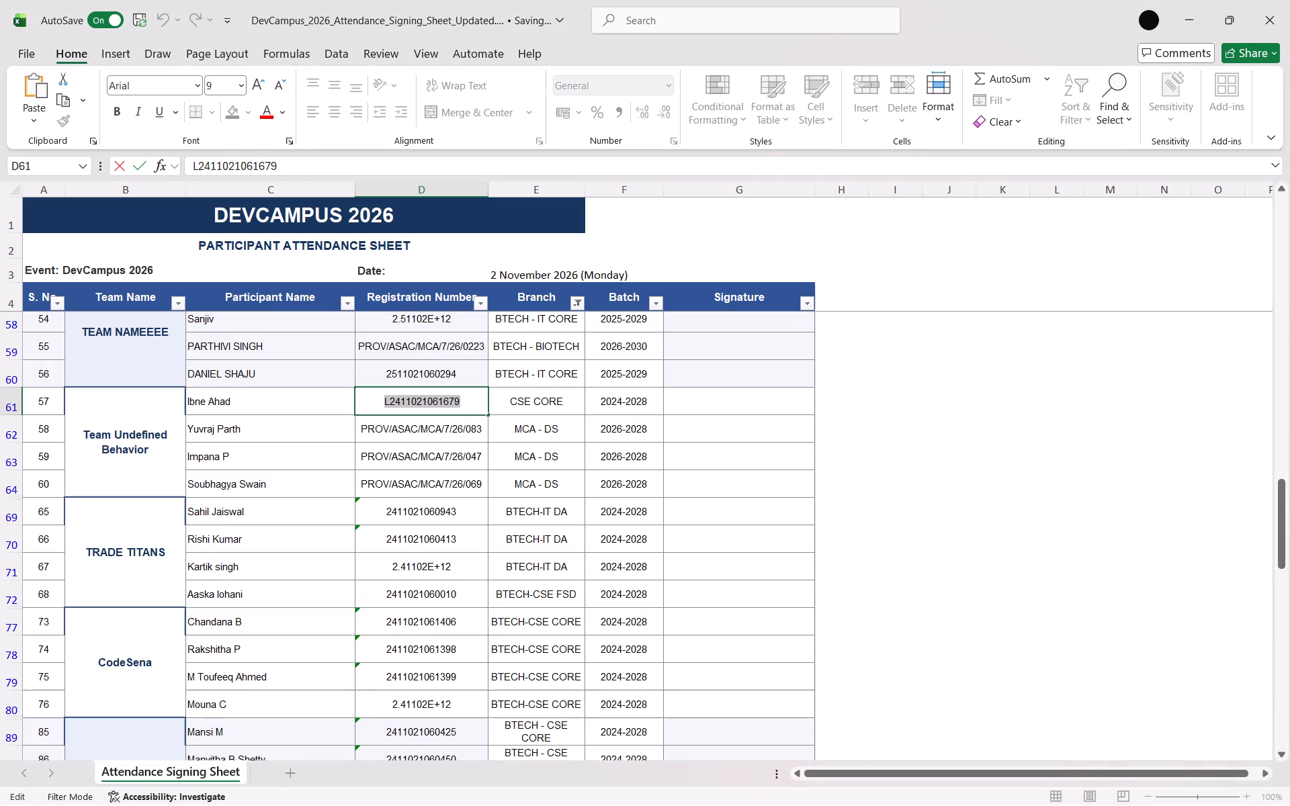
{"action": "double_click", "coordinate": [325, 427]}
{"action": "key", "text": "ctrl+a"}
{"action": "key", "text": "ctrl+c"}
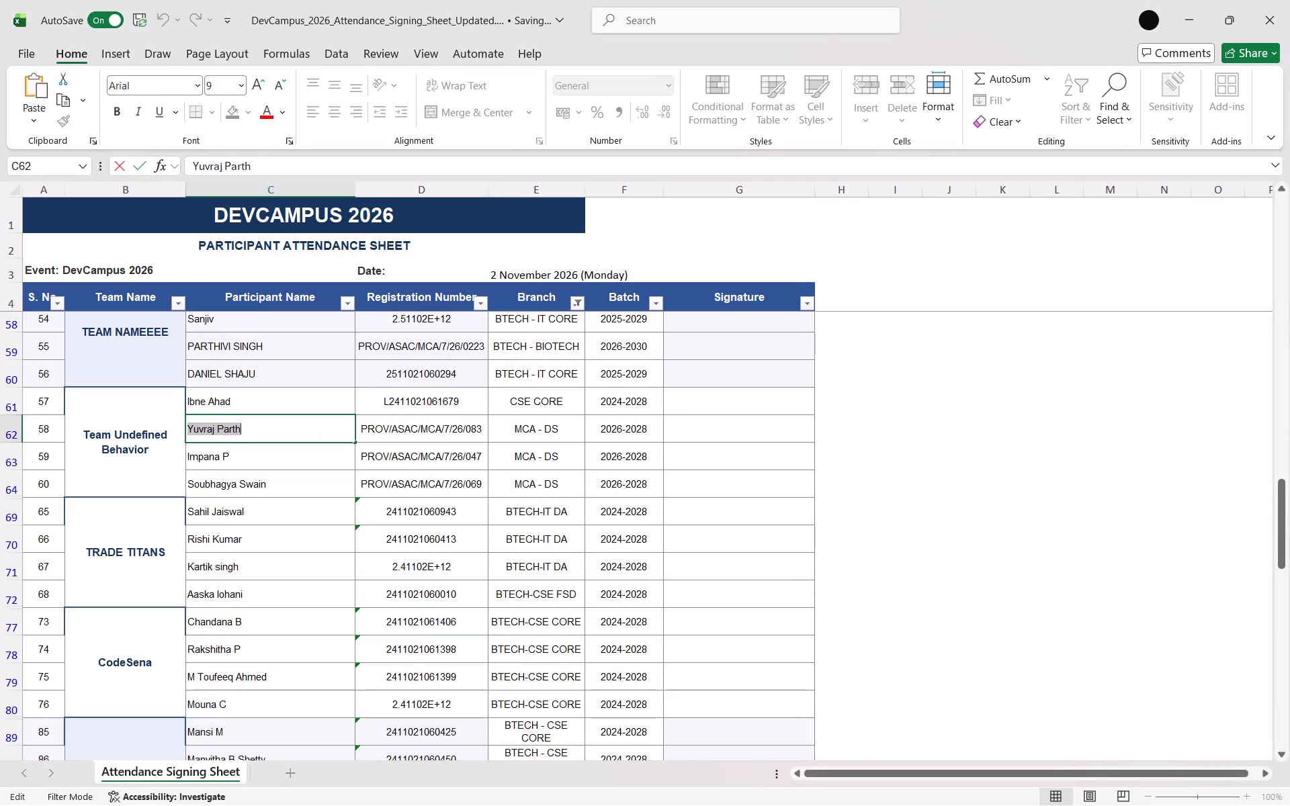
{"action": "key", "text": "alt+Tab"}
{"action": "key", "text": "ctrl+v"}
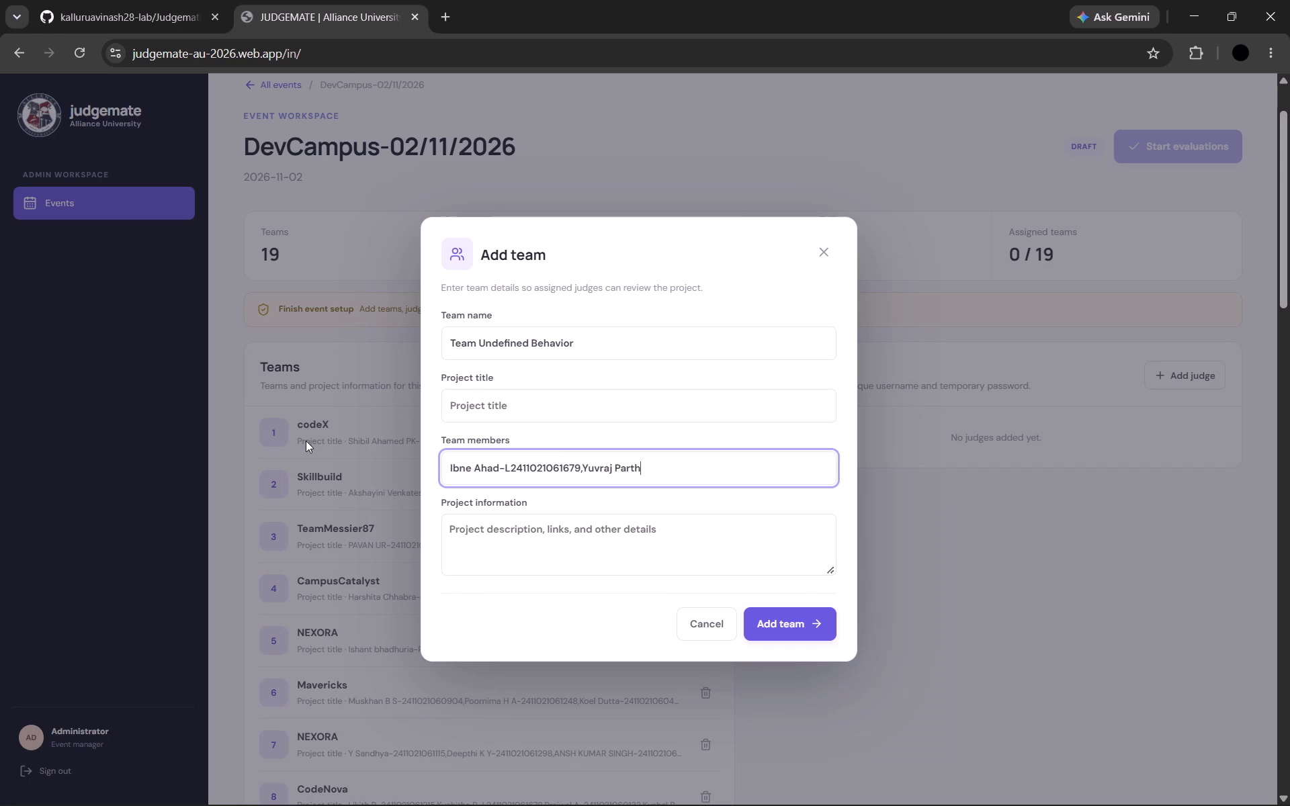
{"action": "key", "text": "minus"}
Append the second Team Undefined Behavior member's registration number from the Excel sheet to Team members, followed by a comma.
{"action": "key", "text": "alt+Tab"}
{"action": "double_click", "coordinate": [406, 435]}
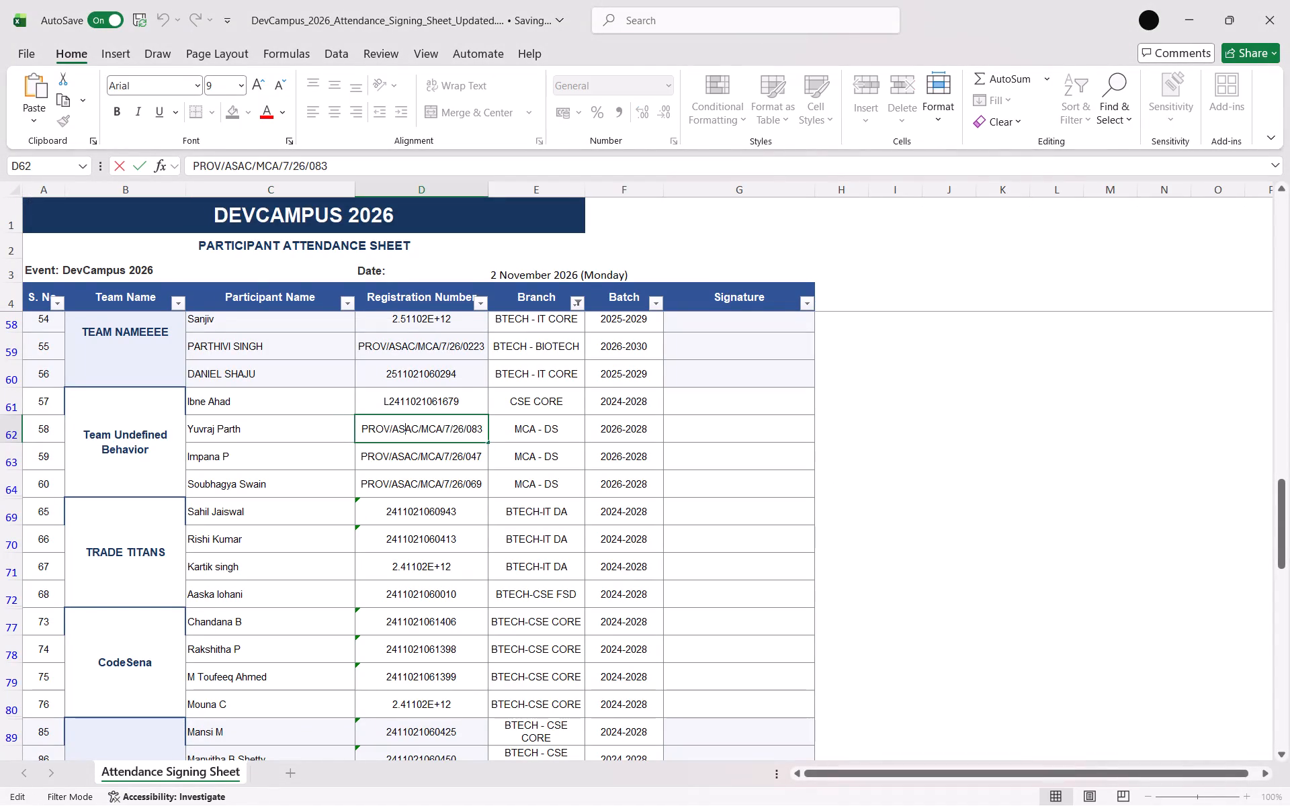
{"action": "key", "text": "ctrl+a"}
{"action": "key", "text": "ctrl+c"}
{"action": "key", "text": "alt+Tab"}
{"action": "key", "text": "ctrl+v"}
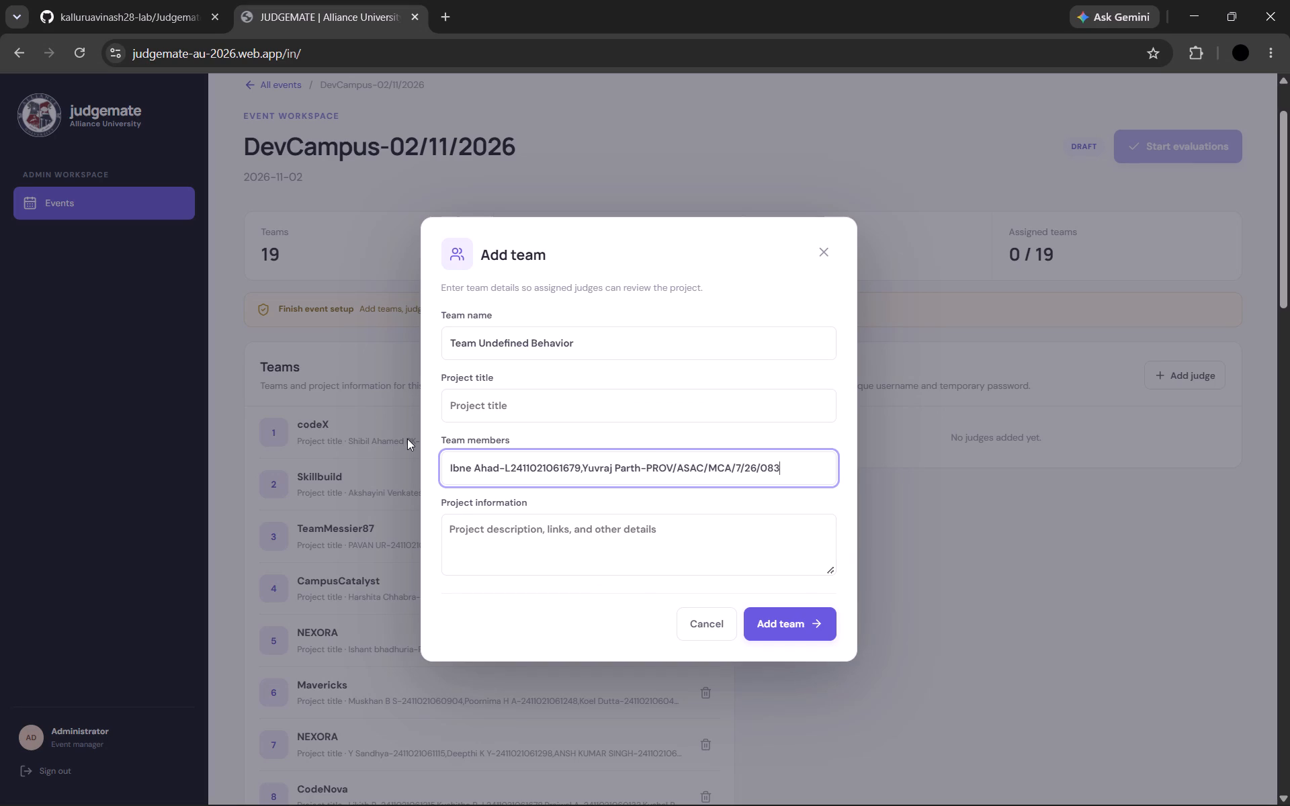
{"action": "key", "text": "comma"}
Append the third Team Undefined Behavior member's name from the Excel sheet to Team members, followed by a hyphen.
{"action": "key", "text": "alt+Tab"}
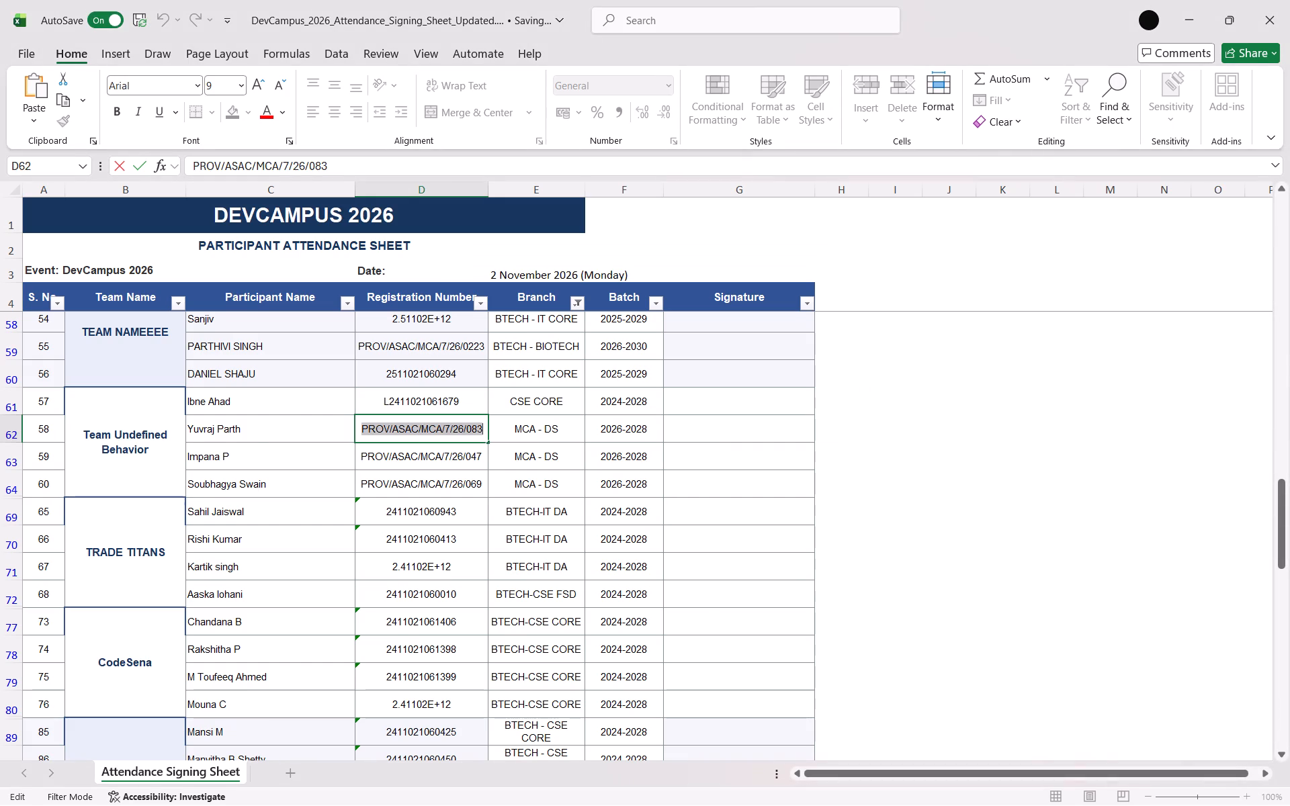
{"action": "double_click", "coordinate": [247, 458]}
{"action": "key", "text": "ctrl+a"}
{"action": "key", "text": "ctrl+c"}
{"action": "key", "text": "alt+Tab"}
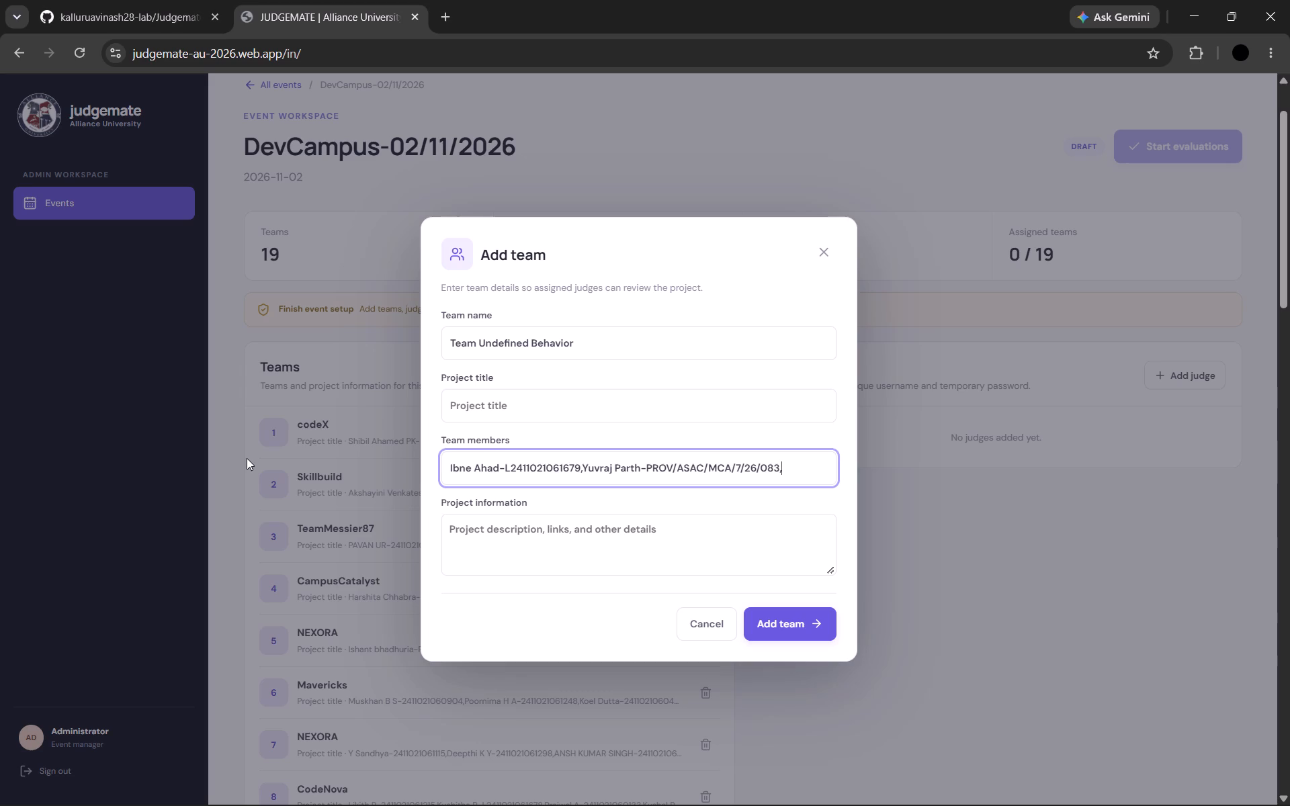
{"action": "key", "text": "ctrl+v"}
{"action": "key", "text": "minus"}
Append the third Team Undefined Behavior member's registration number from the Excel sheet to Team members, followed by a comma.
{"action": "key", "text": "alt+Tab"}
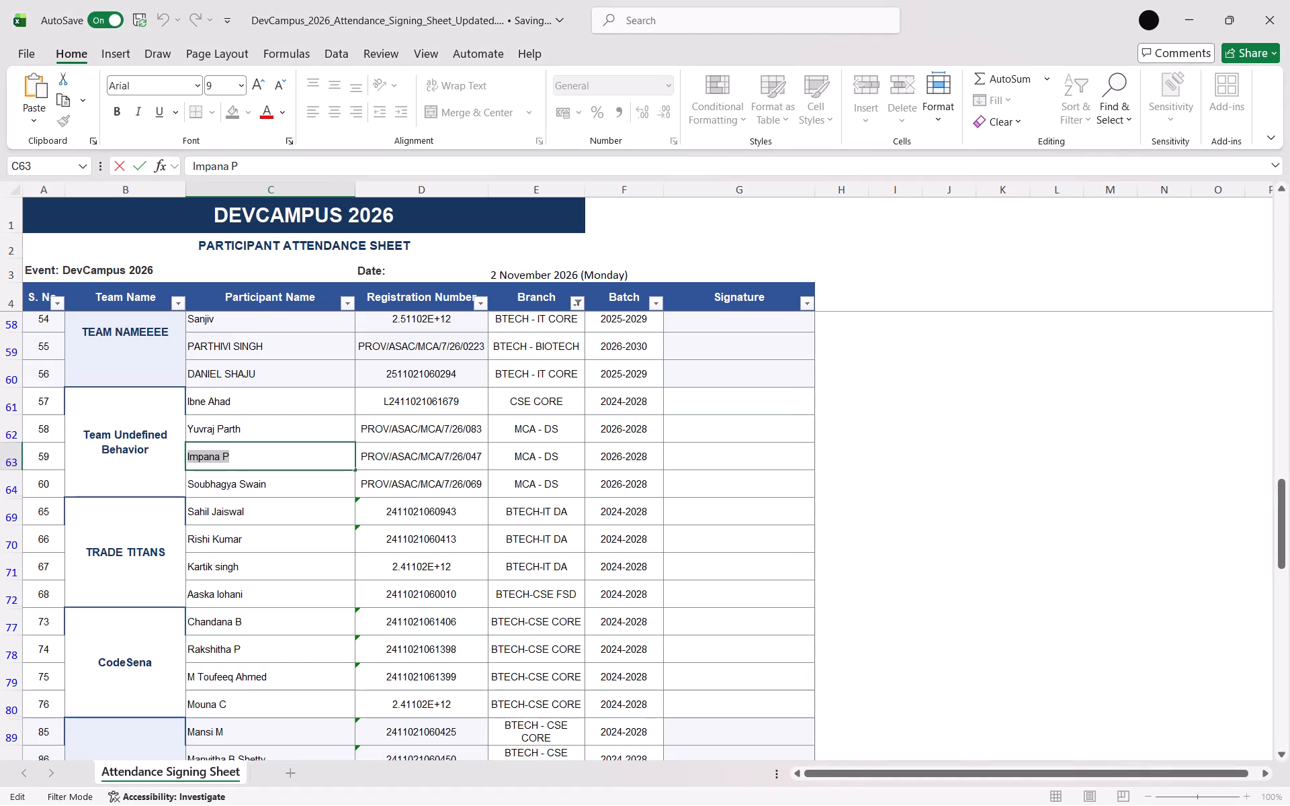
{"action": "double_click", "coordinate": [410, 461]}
{"action": "key", "text": "ctrl+a"}
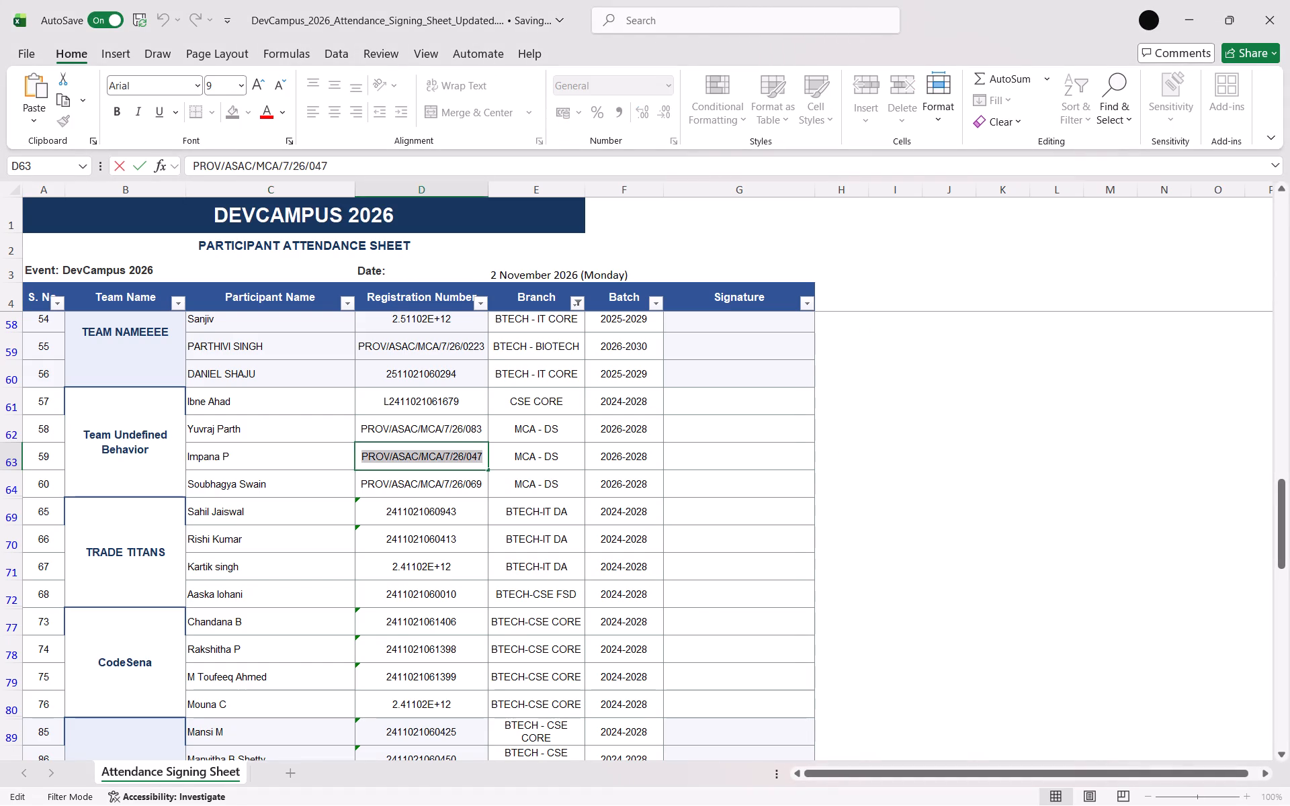
{"action": "key", "text": "ctrl+c"}
{"action": "key", "text": "alt+Tab"}
{"action": "key", "text": "ctrl+v"}
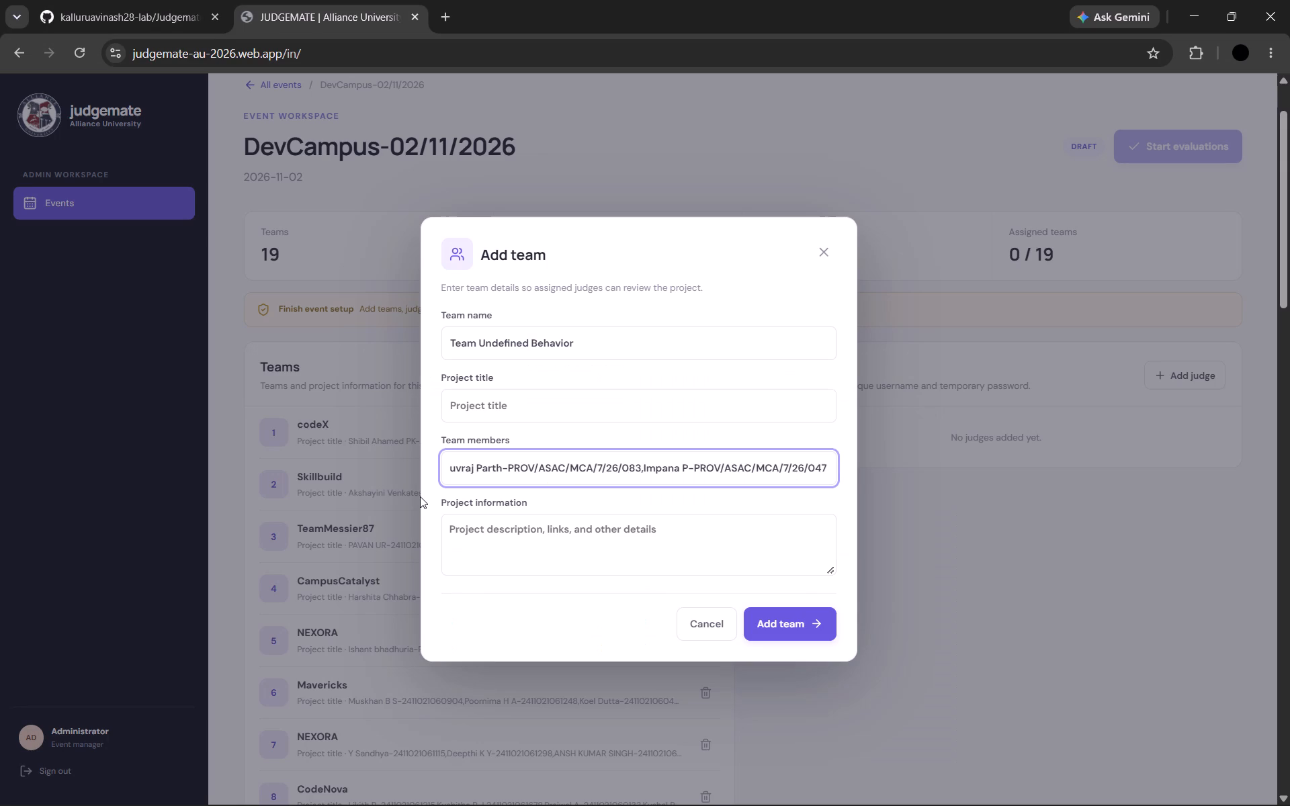
{"action": "key", "text": "comma"}
Append the fourth Team Undefined Behavior member's name from the Excel sheet to Team members, followed by a hyphen.
{"action": "key", "text": "alt+Tab"}
{"action": "double_click", "coordinate": [289, 485]}
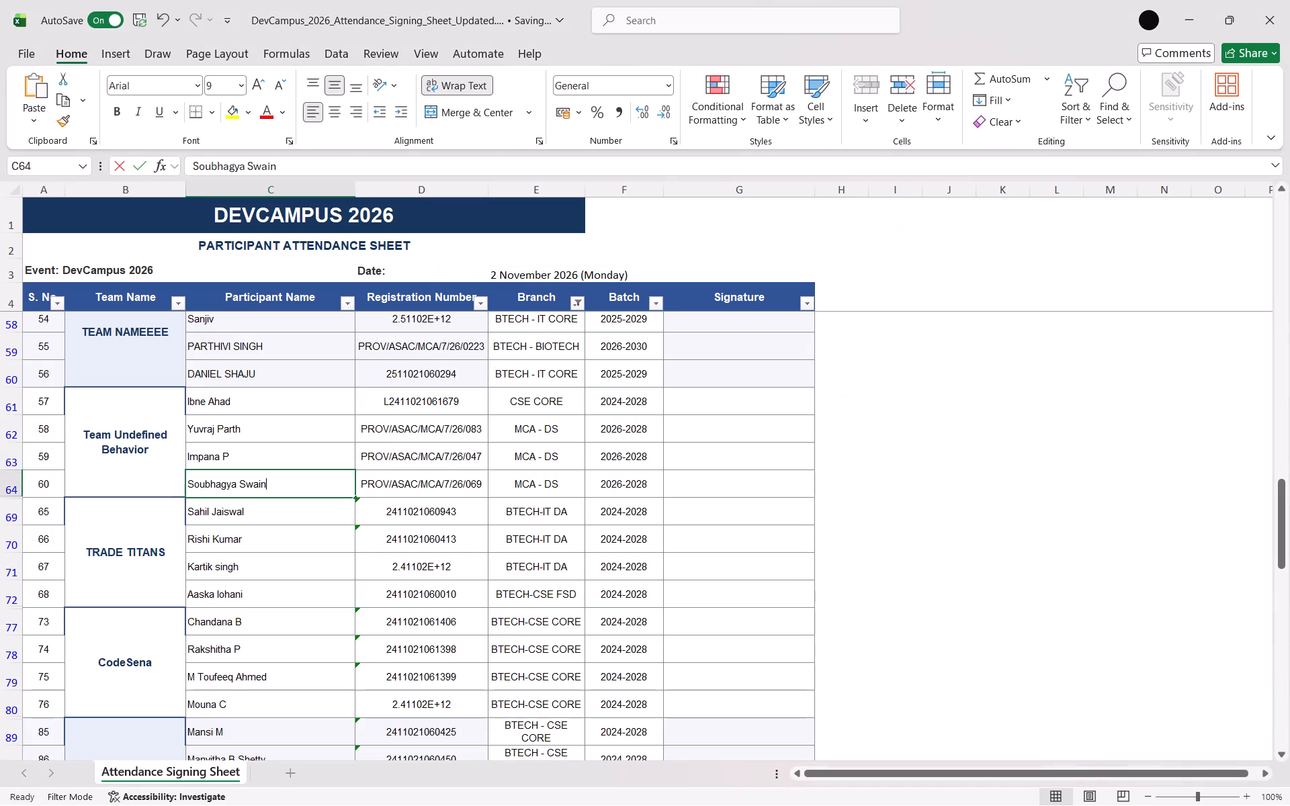
{"action": "key", "text": "ctrl+a"}
{"action": "key", "text": "ctrl+c"}
{"action": "key", "text": "alt+Tab"}
{"action": "key", "text": "ctrl+v"}
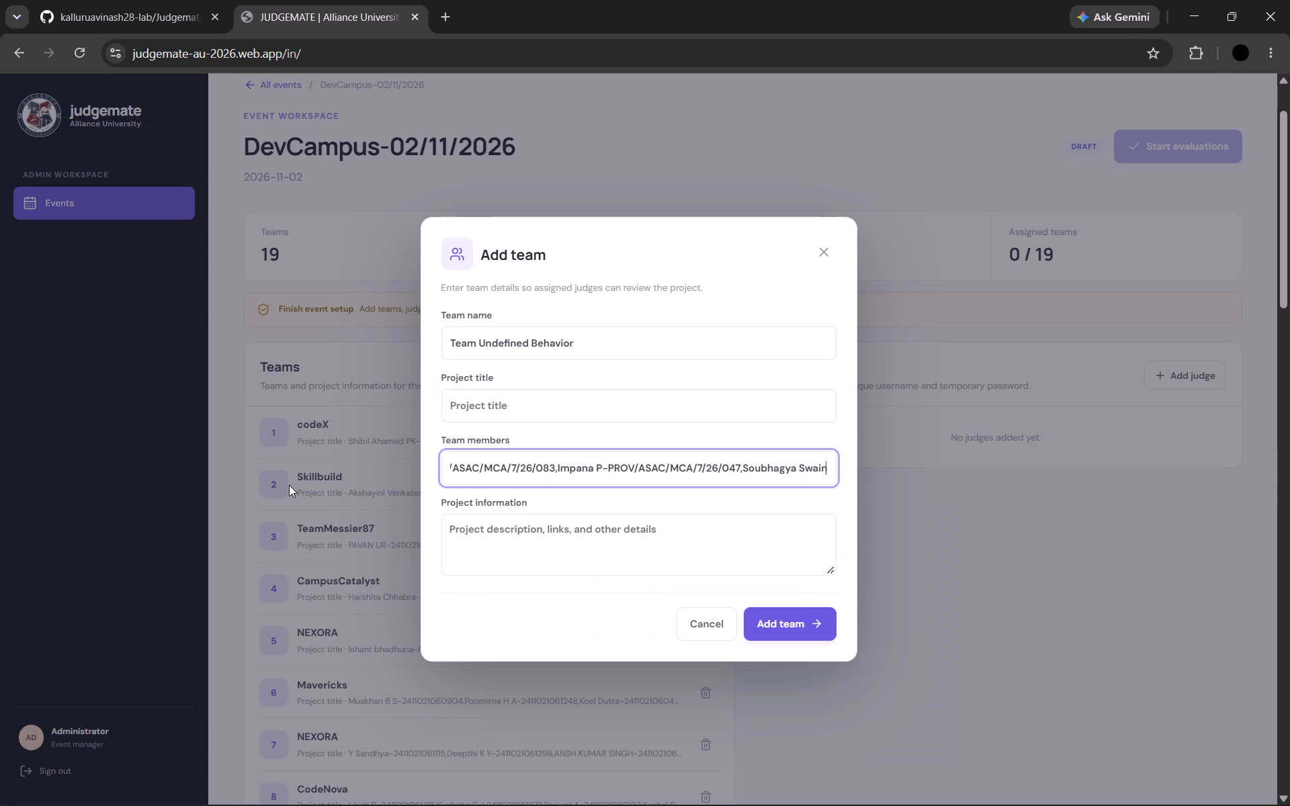
{"action": "key", "text": "minus"}
Append the fourth Team Undefined Behavior member's registration number from the Excel sheet after the hyphen in Team members.
{"action": "key", "text": "alt+Tab"}
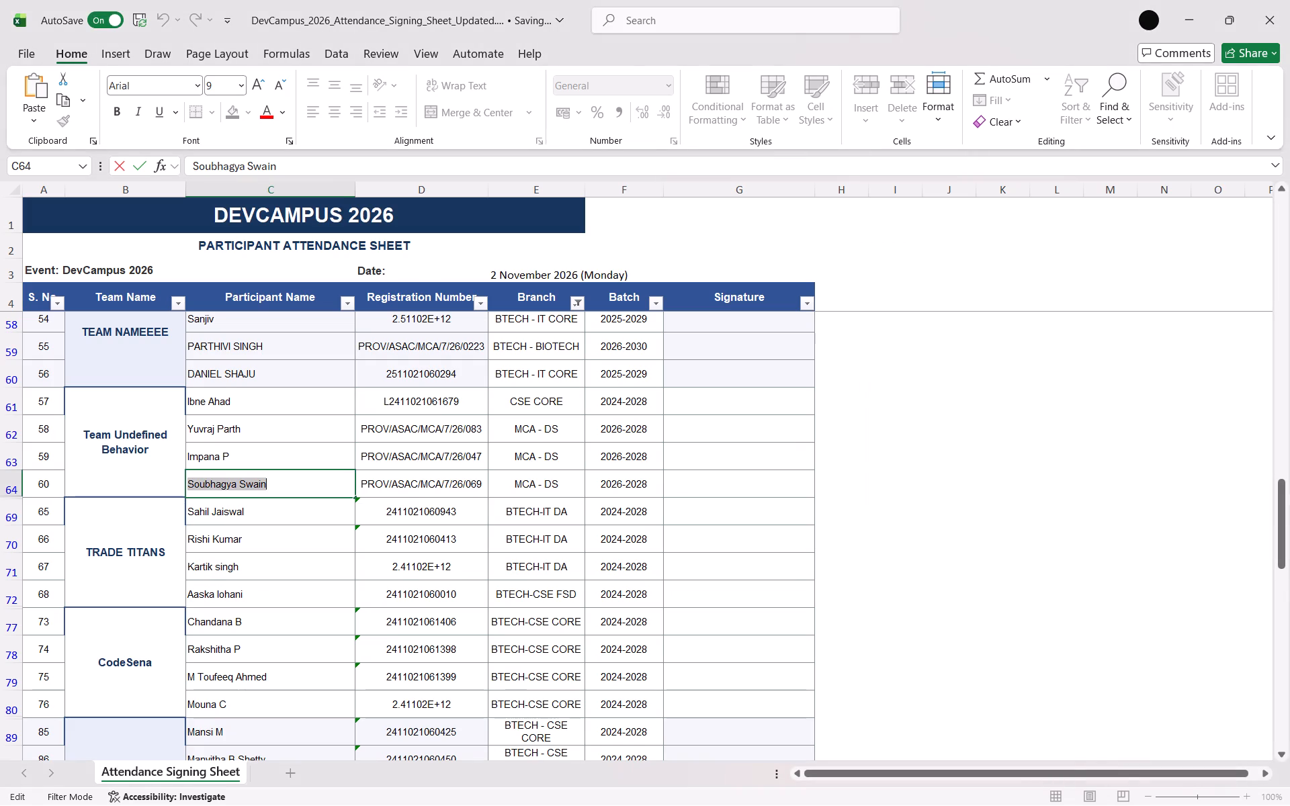
{"action": "left_click", "coordinate": [413, 463]}
{"action": "double_click", "coordinate": [417, 477]}
{"action": "key", "text": "ctrl+a"}
{"action": "key", "text": "ctrl+c"}
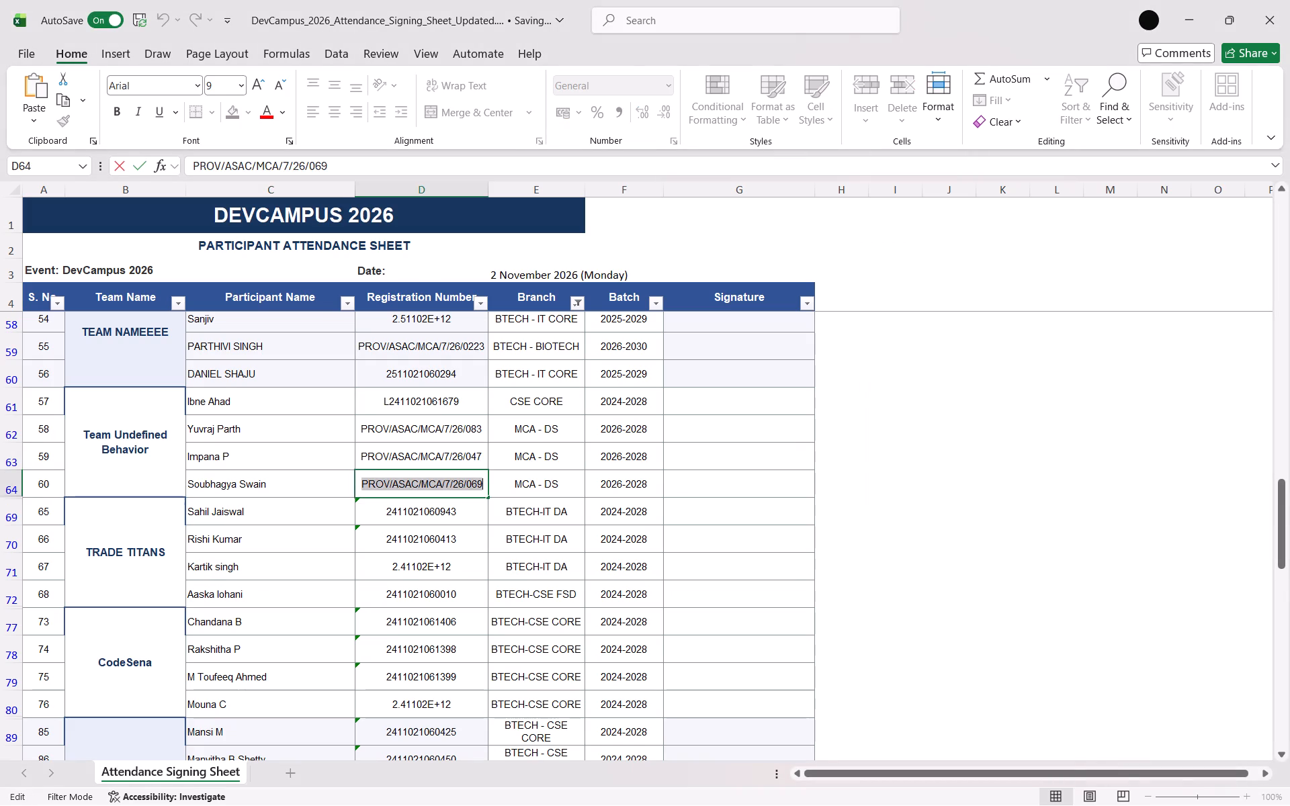
{"action": "key", "text": "alt+Tab"}
{"action": "key", "text": "ctrl+v"}
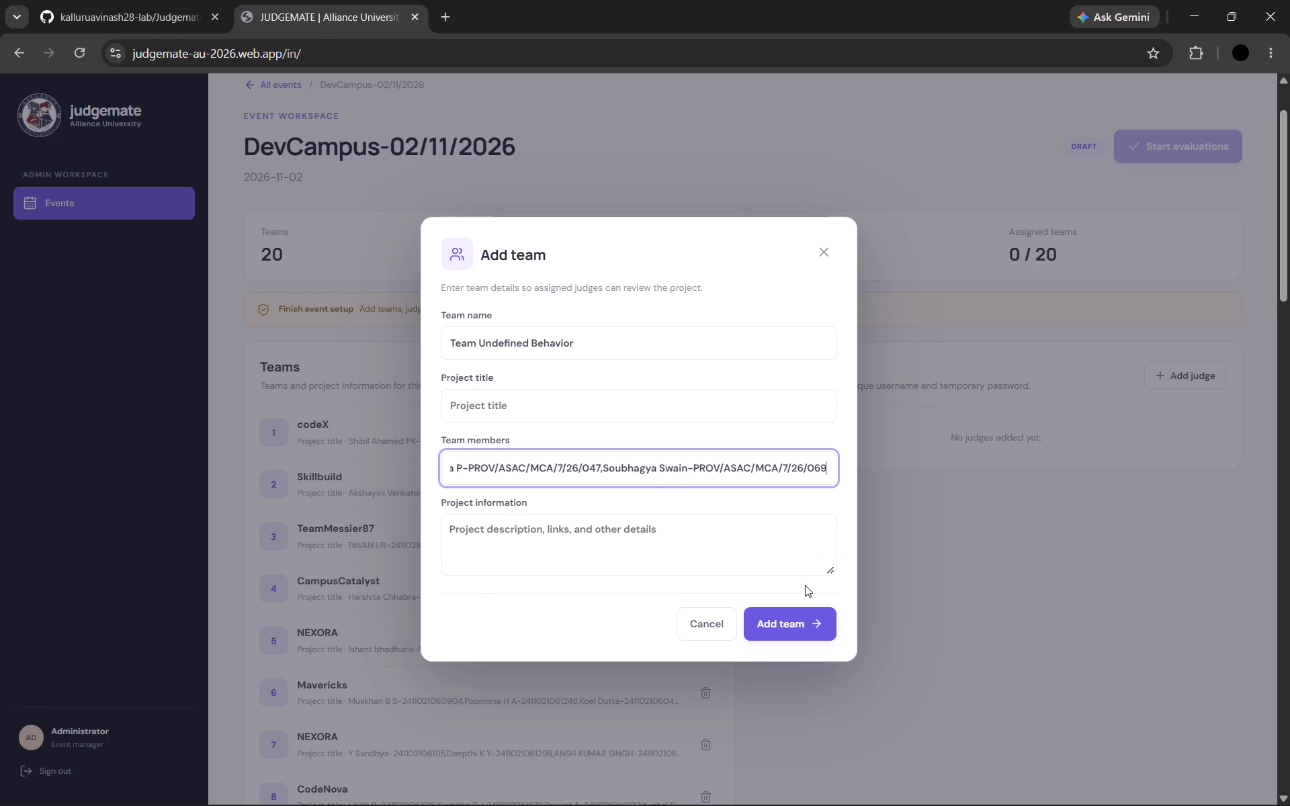
Submit the completed Team Undefined Behavior form to add the team to the event and look through the Teams list.
{"action": "left_click", "coordinate": [811, 611]}
{"action": "scroll", "coordinate": [528, 524], "scroll_direction": "down", "scroll_amount": 5}
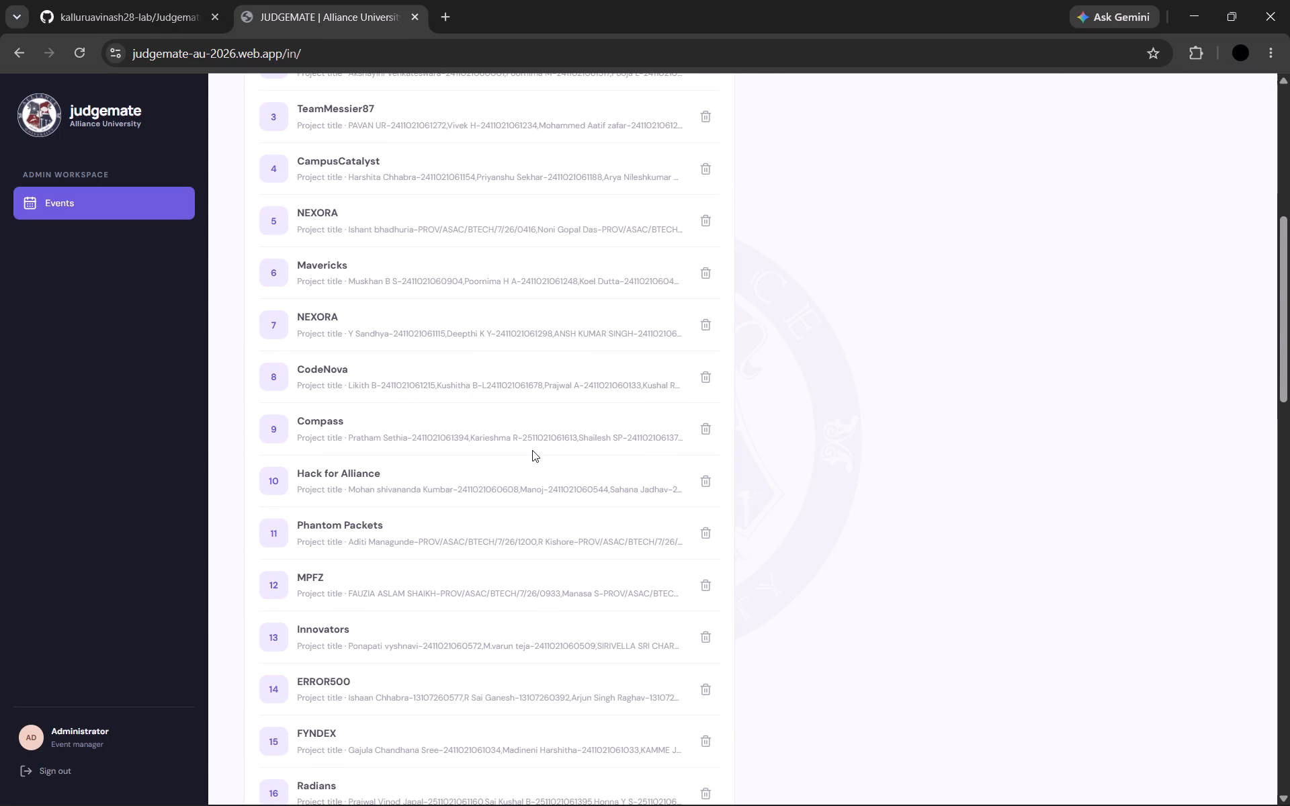
Start another team entry and set Team name to TRADE TITANS, copied from the Excel attendance sheet.
{"action": "key", "text": "alt+Tab"}
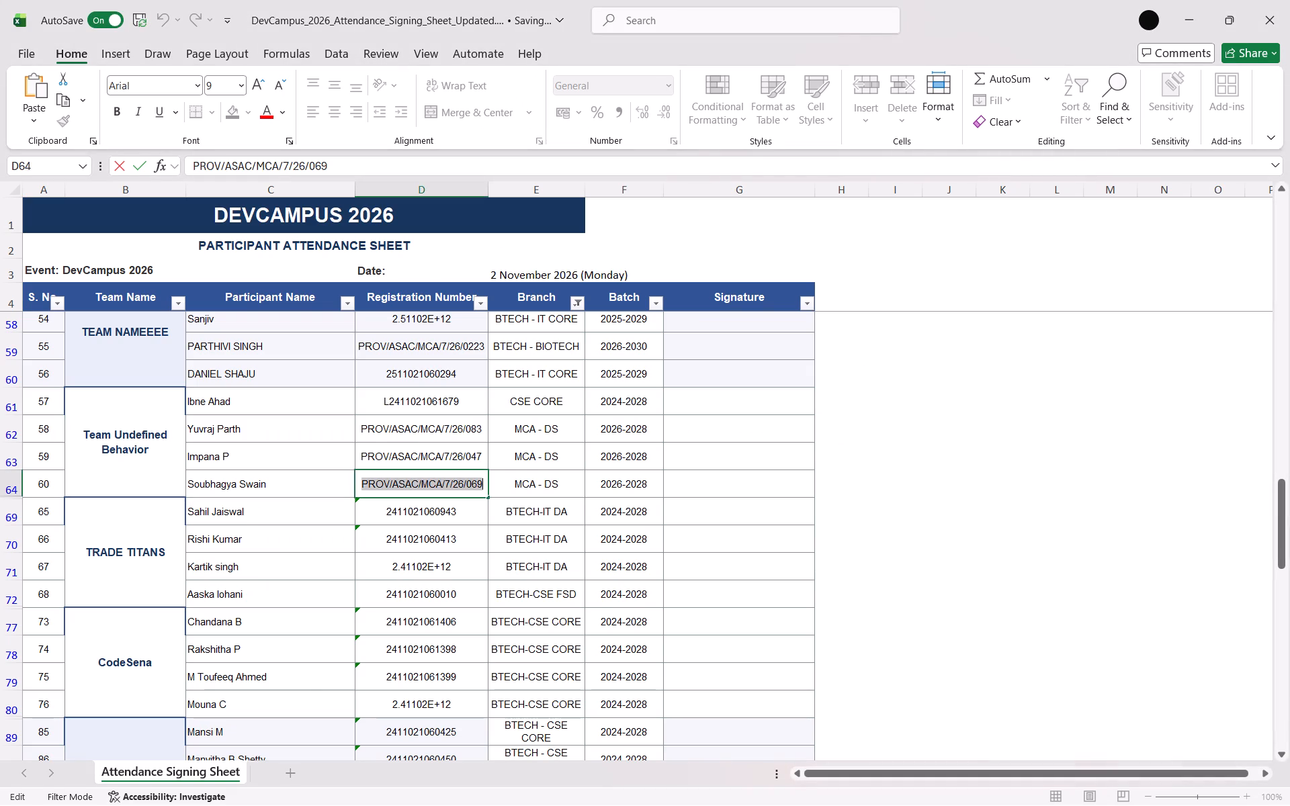
{"action": "double_click", "coordinate": [135, 559]}
{"action": "key", "text": "ctrl+a"}
{"action": "key", "text": "ctrl+c"}
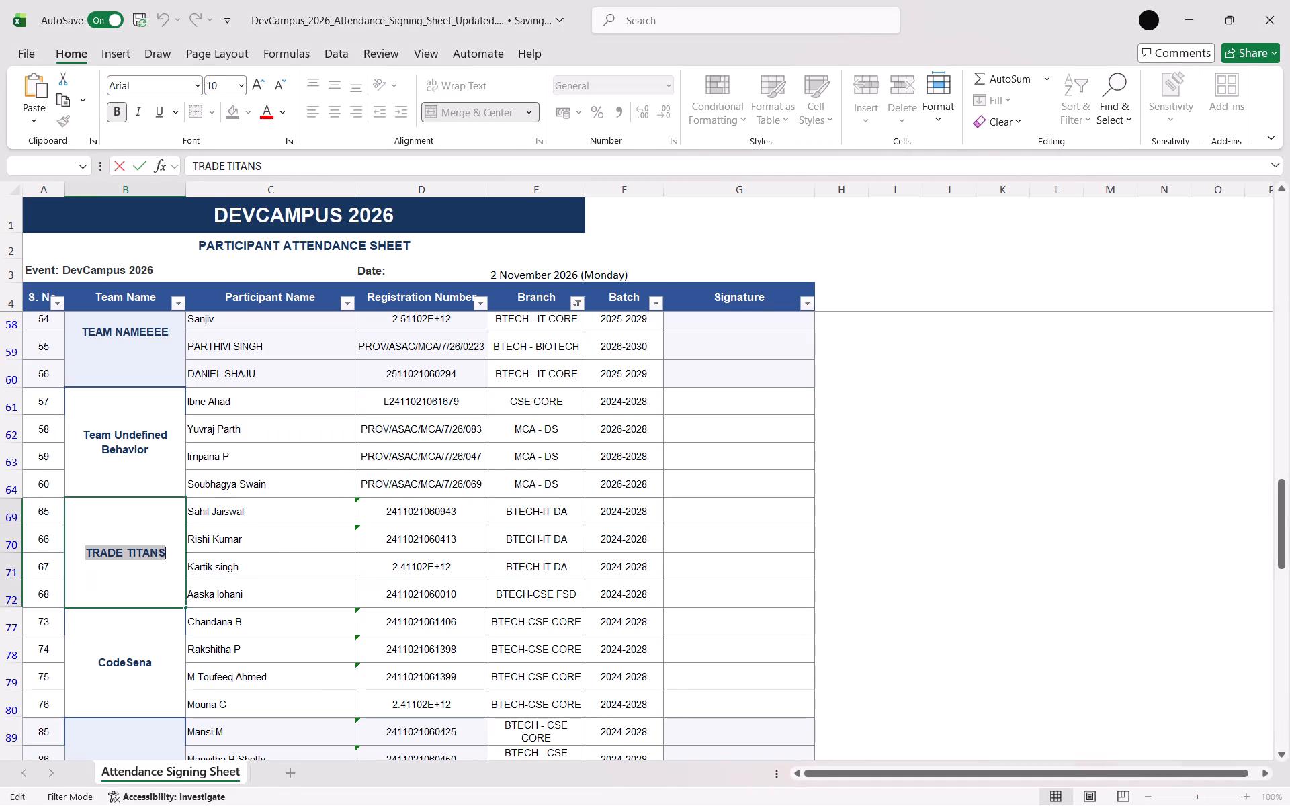
{"action": "key", "text": "alt+Tab"}
{"action": "scroll", "coordinate": [440, 548], "scroll_direction": "down", "scroll_amount": 6}
{"action": "scroll", "coordinate": [499, 535], "scroll_direction": "up", "scroll_amount": 3}
{"action": "key", "text": "alt+Tab"}
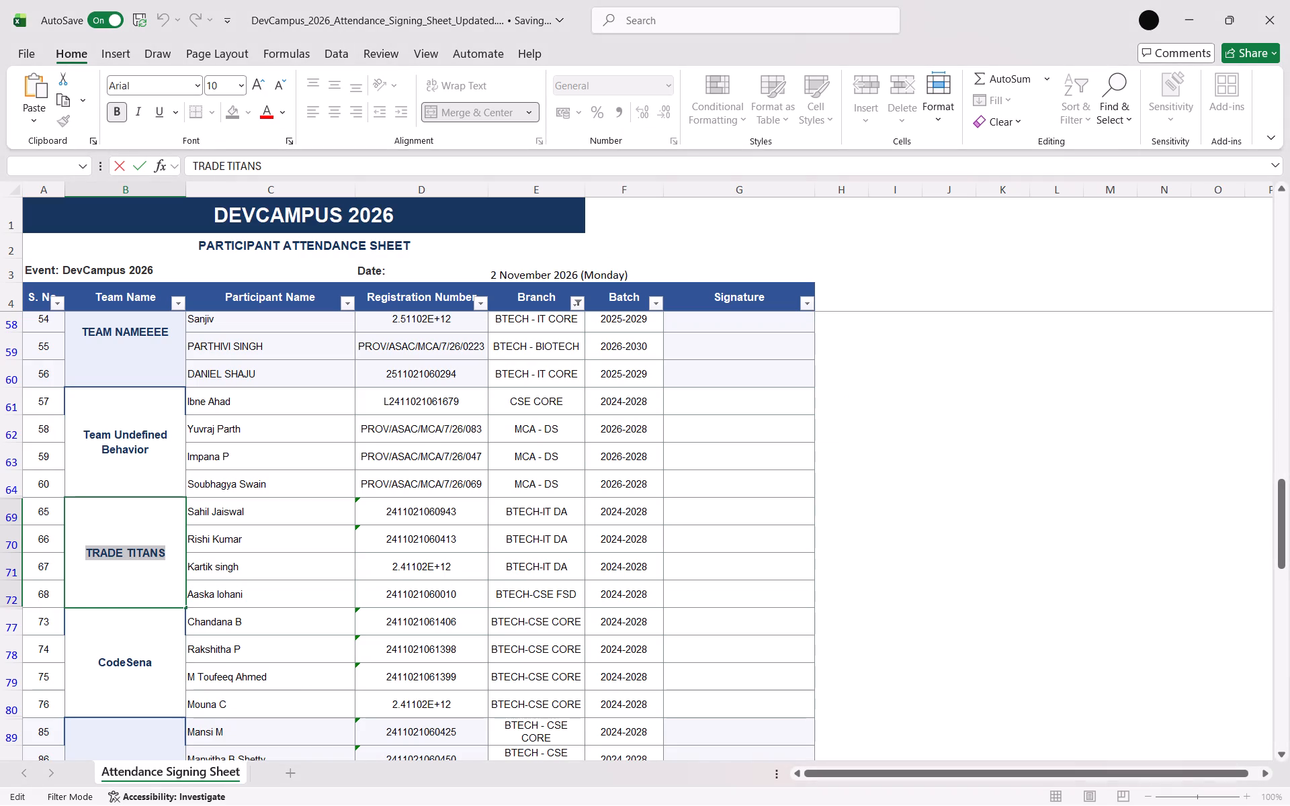
{"action": "key", "text": "alt+Tab"}
{"action": "scroll", "coordinate": [377, 269], "scroll_direction": "up", "scroll_amount": 6}
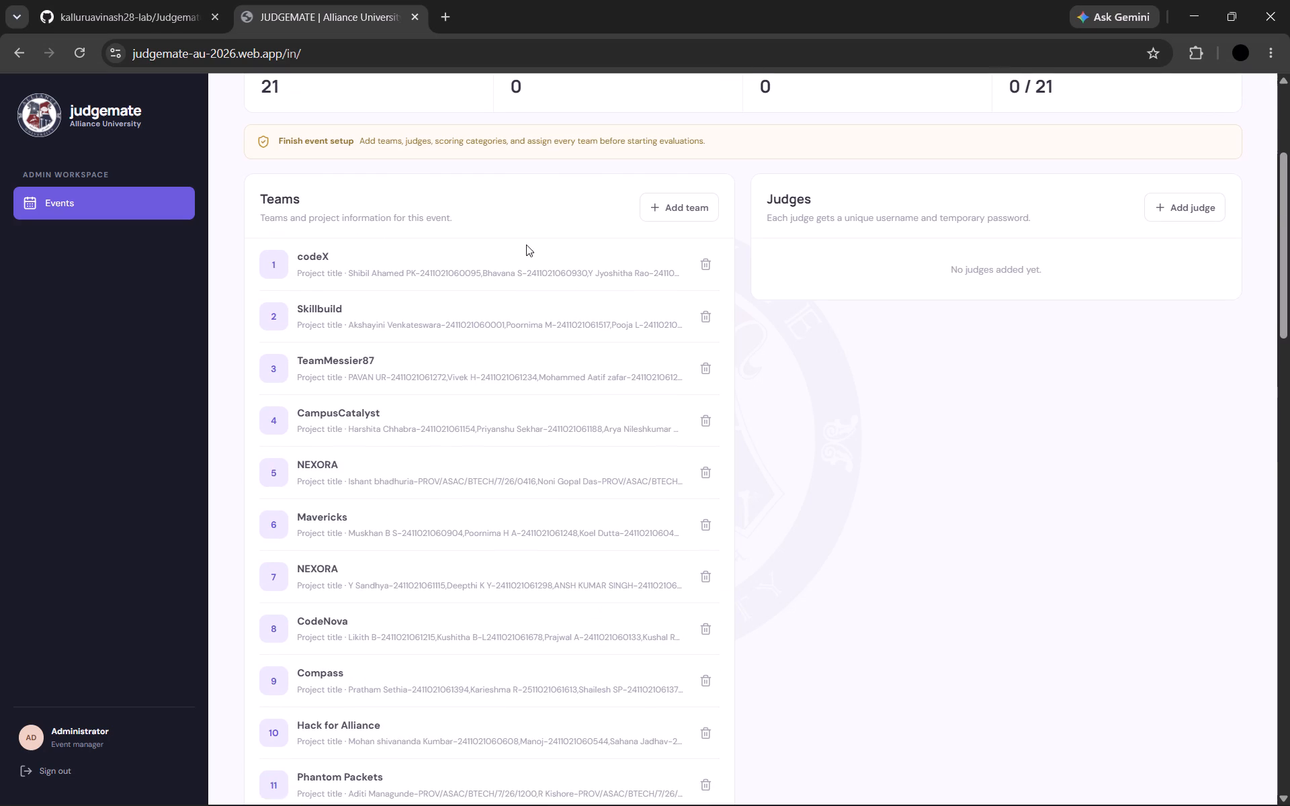
{"action": "left_click", "coordinate": [694, 200]}
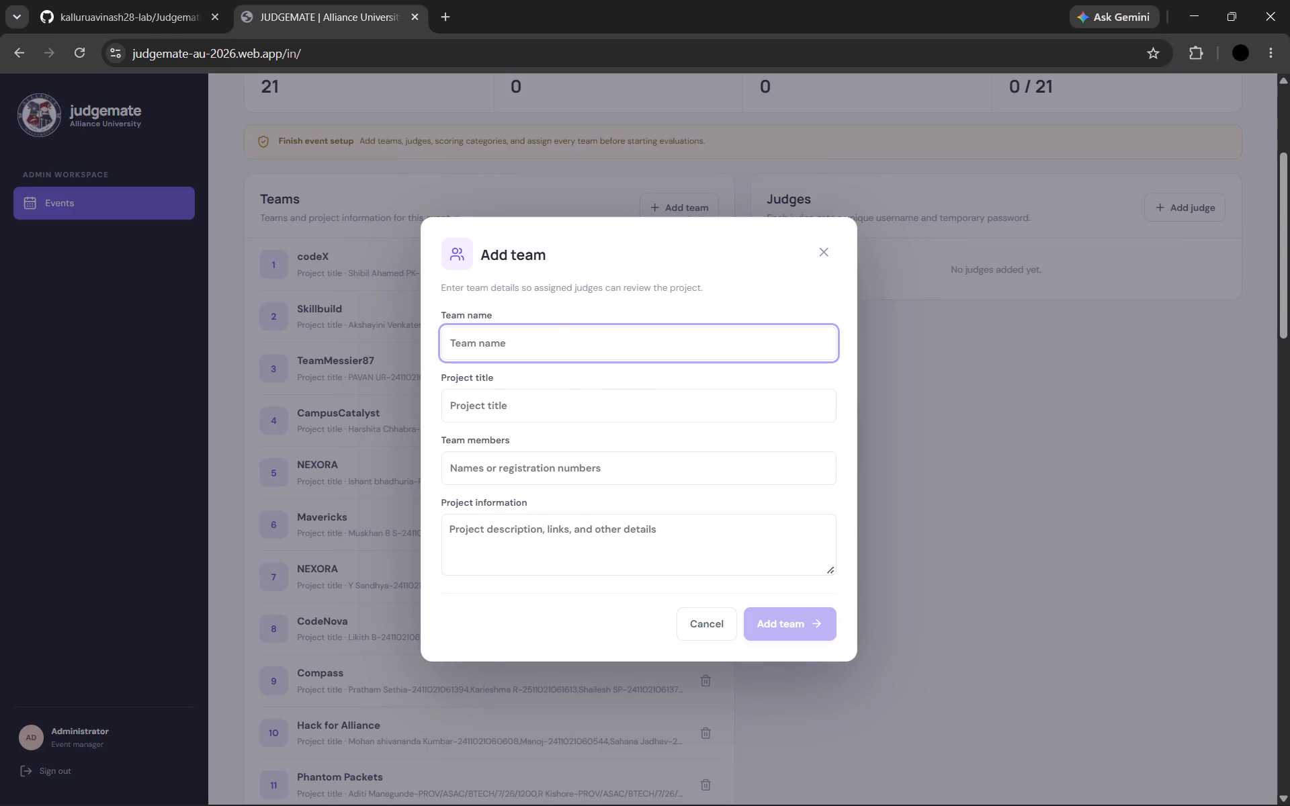
{"action": "key", "text": "ctrl+v"}
Copy the first TRADE TITANS member's name from the Excel attendance sheet into Team members, followed by a hyphen.
{"action": "left_click", "coordinate": [521, 469]}
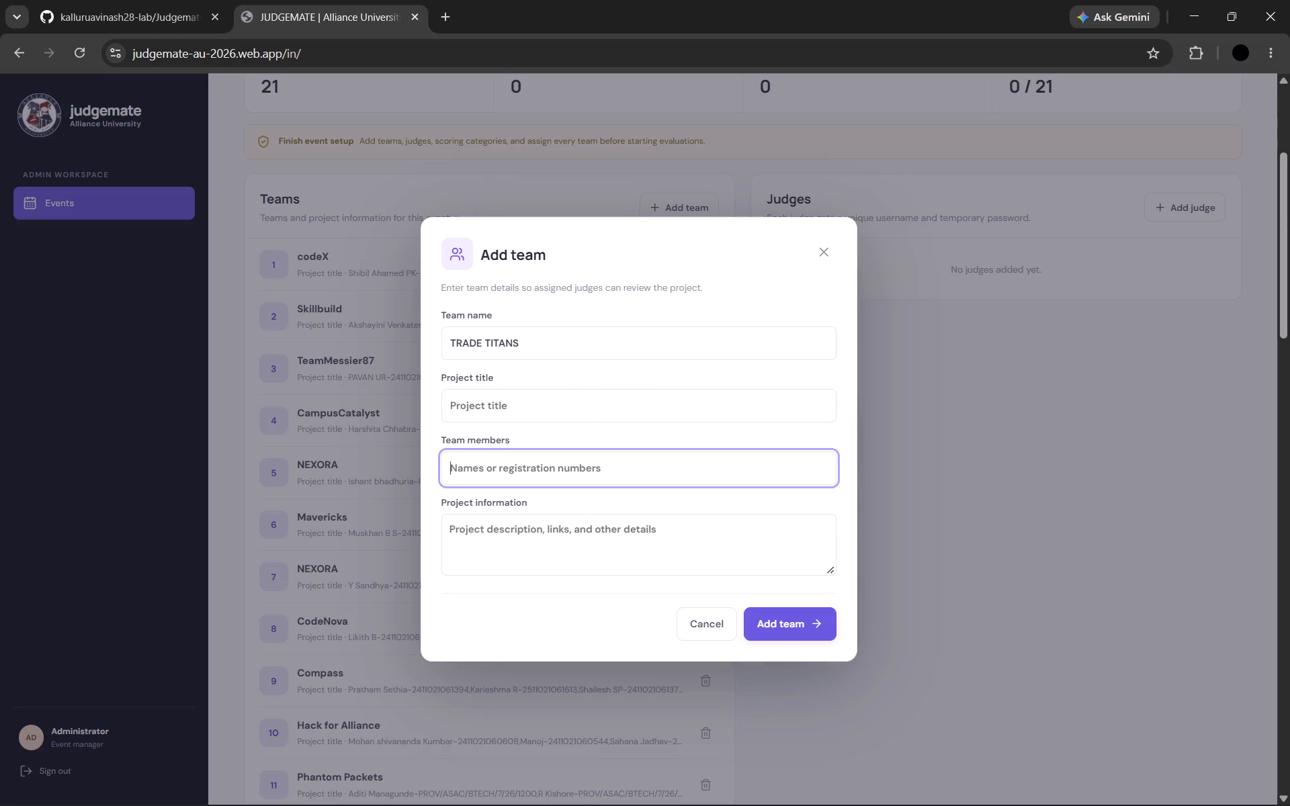
{"action": "key", "text": "alt+Tab"}
{"action": "scroll", "coordinate": [180, 497], "scroll_direction": "down", "scroll_amount": 1}
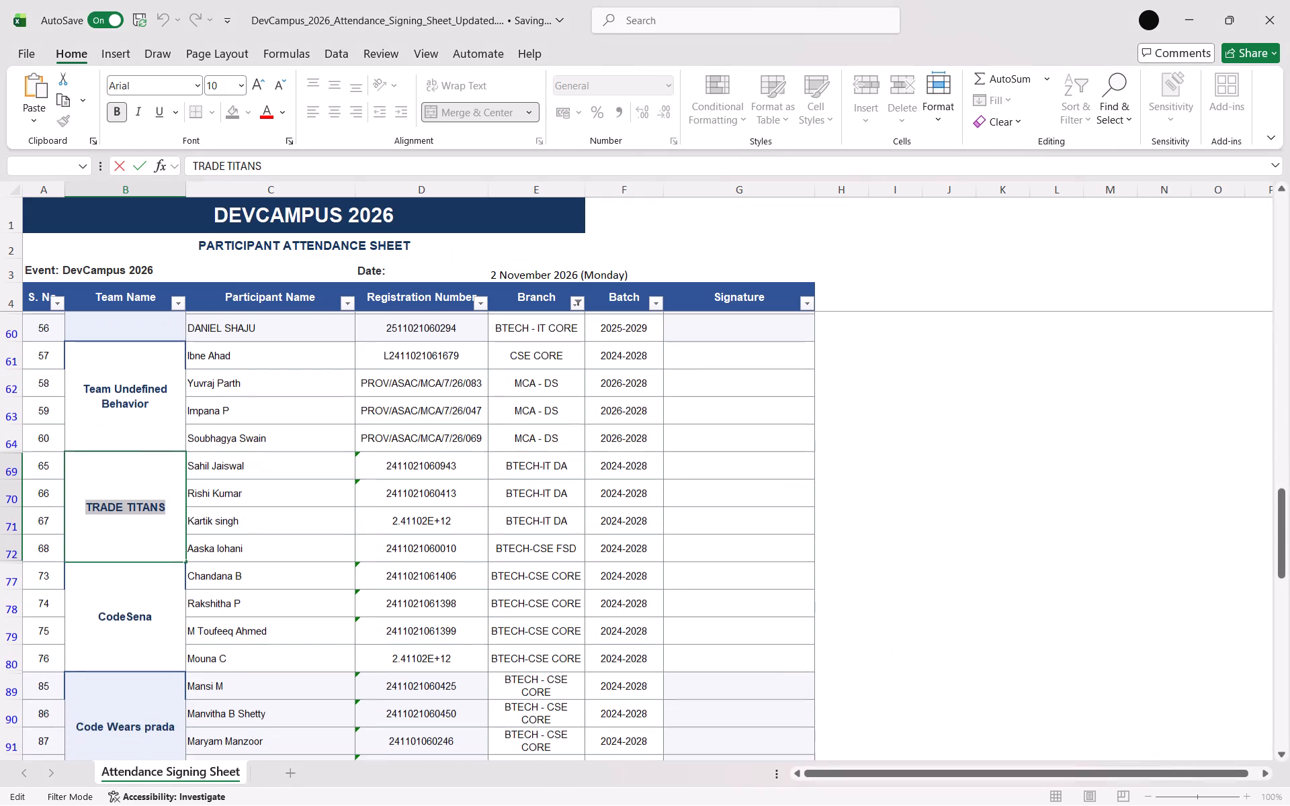
{"action": "left_click", "coordinate": [249, 445]}
{"action": "double_click", "coordinate": [255, 465]}
{"action": "key", "text": "ctrl+a"}
{"action": "key", "text": "ctrl+c"}
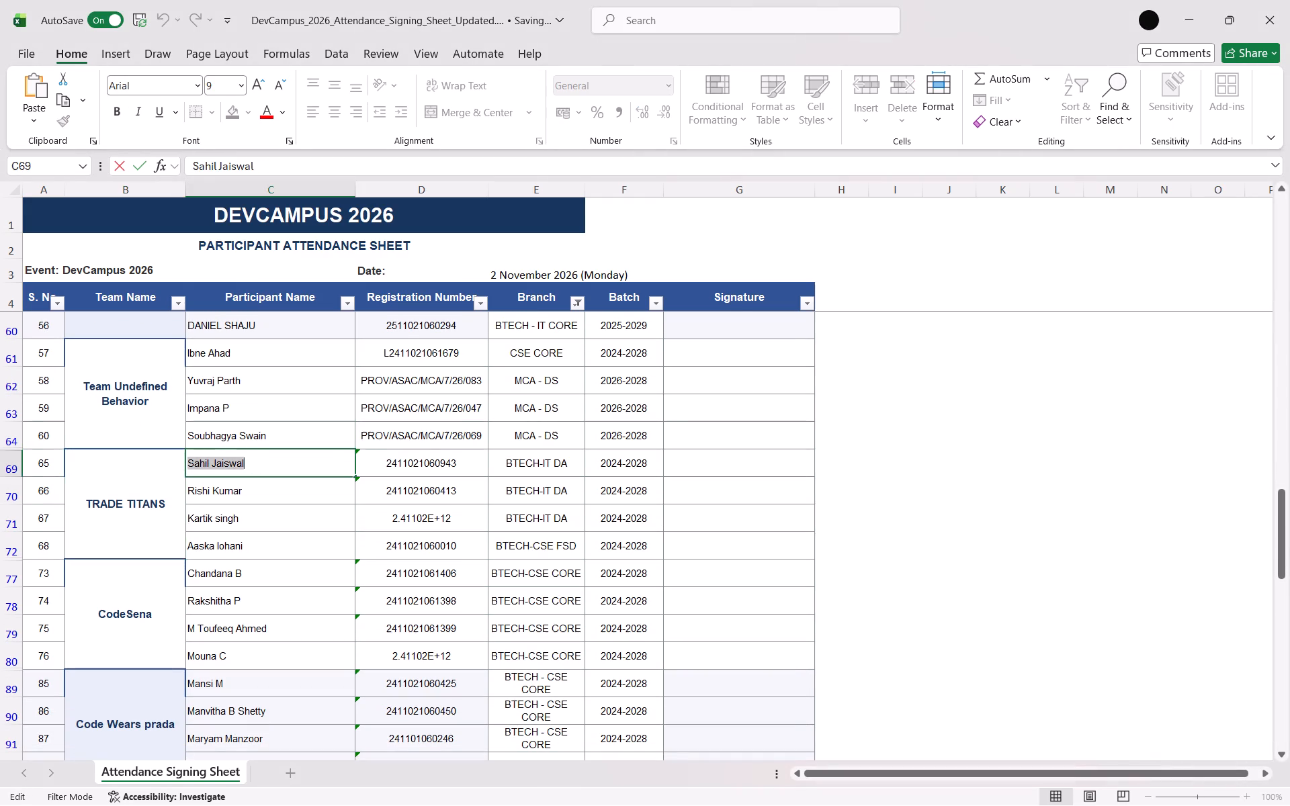
{"action": "key", "text": "alt+Tab"}
{"action": "key", "text": "ctrl+v"}
{"action": "key", "text": "minus"}
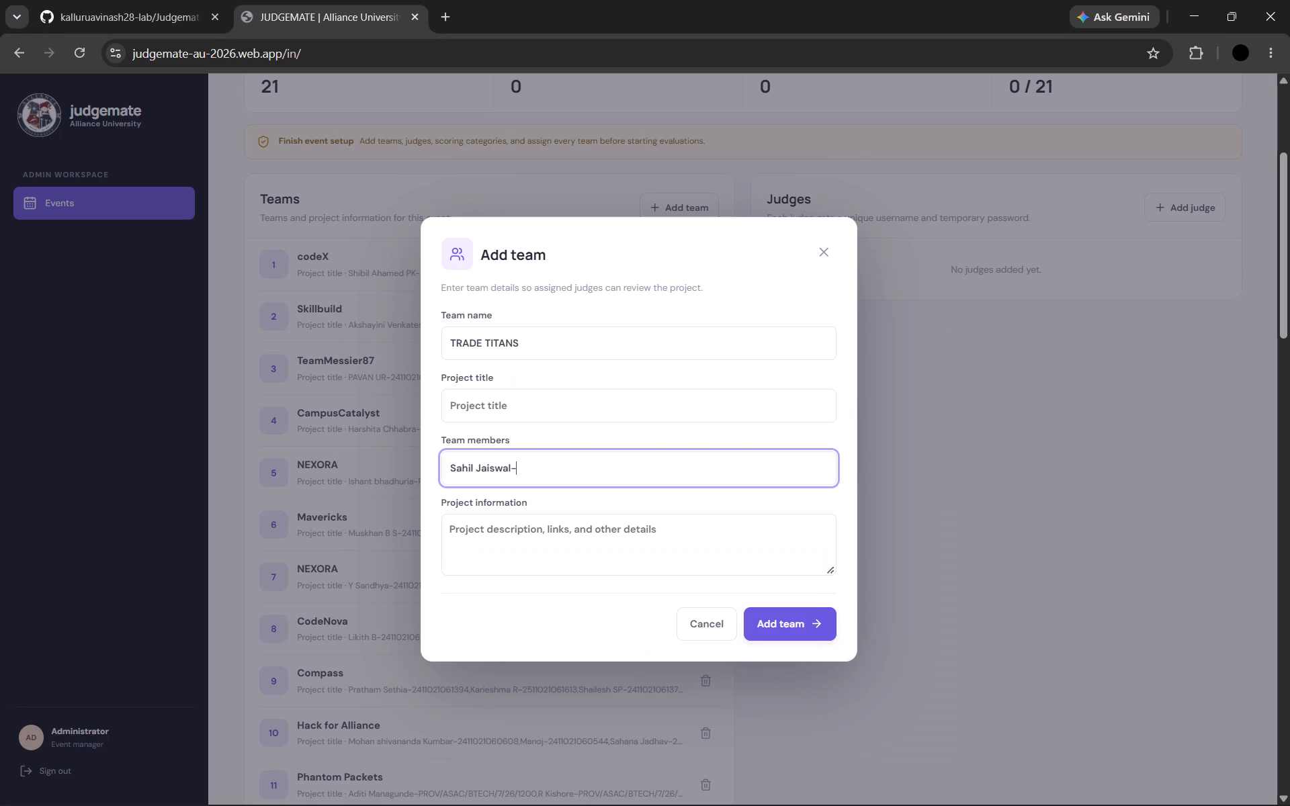
Append the first TRADE TITANS member's registration number from the Excel sheet to Team members, followed by a comma.
{"action": "key", "text": "alt+Tab"}
{"action": "double_click", "coordinate": [456, 464]}
{"action": "key", "text": "ctrl+a"}
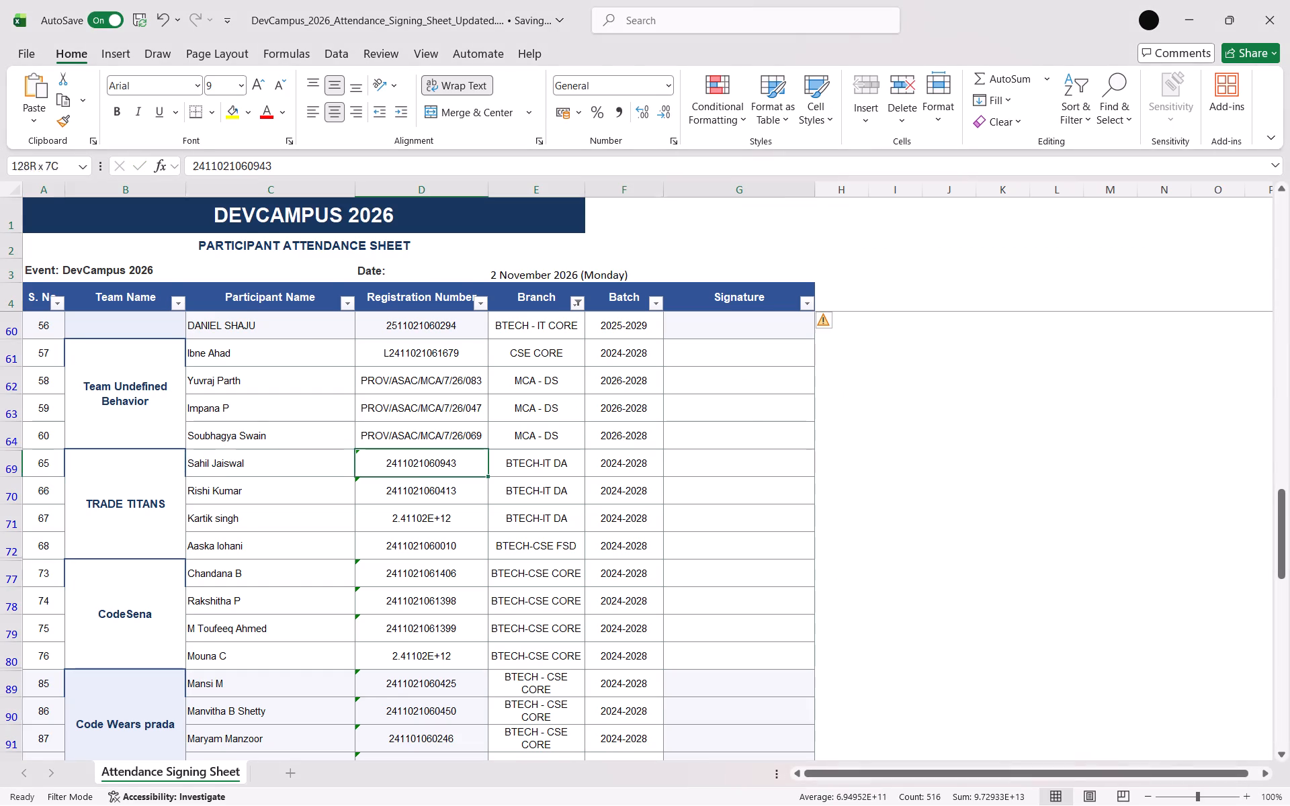
{"action": "key", "text": "ctrl+c"}
{"action": "left_click", "coordinate": [454, 468]}
{"action": "double_click", "coordinate": [432, 467]}
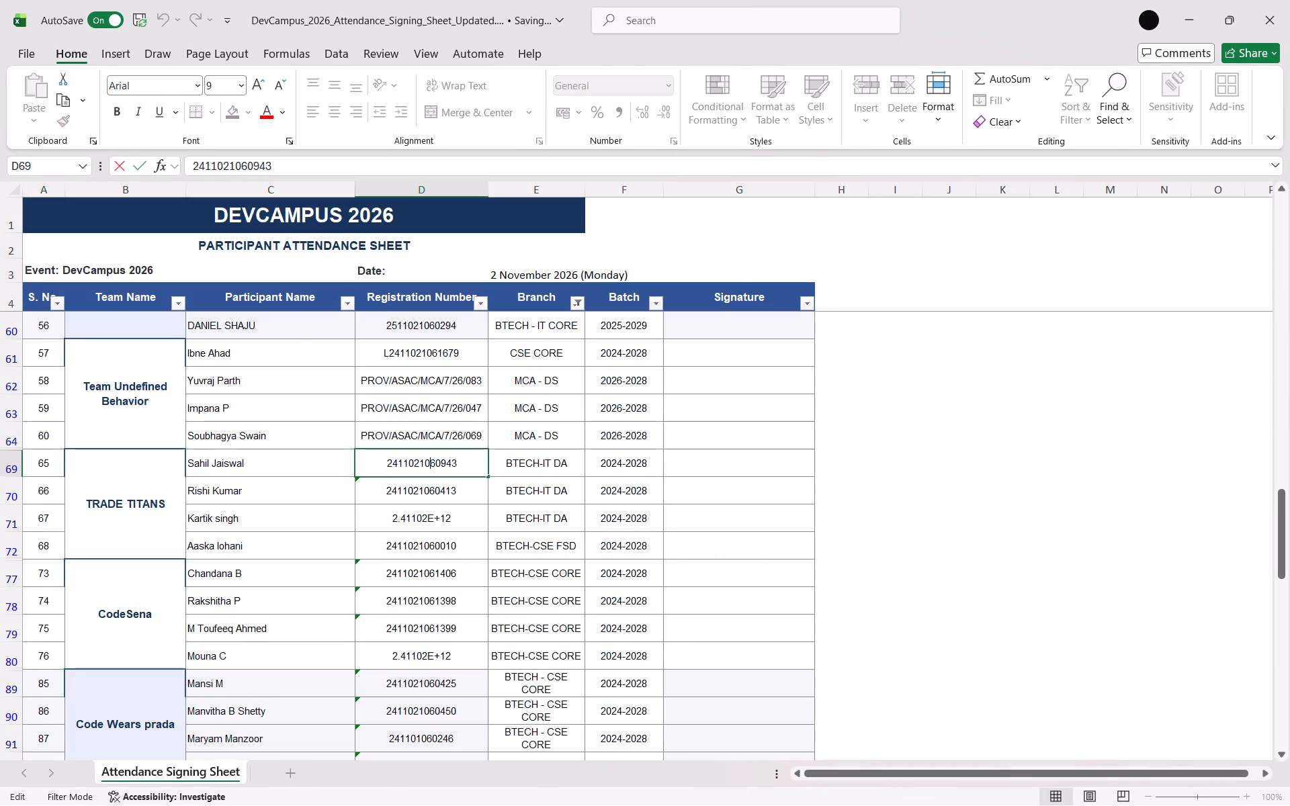
{"action": "key", "text": "ctrl+a"}
{"action": "key", "text": "ctrl+c"}
{"action": "key", "text": "alt+Tab"}
{"action": "key", "text": "ctrl+v"}
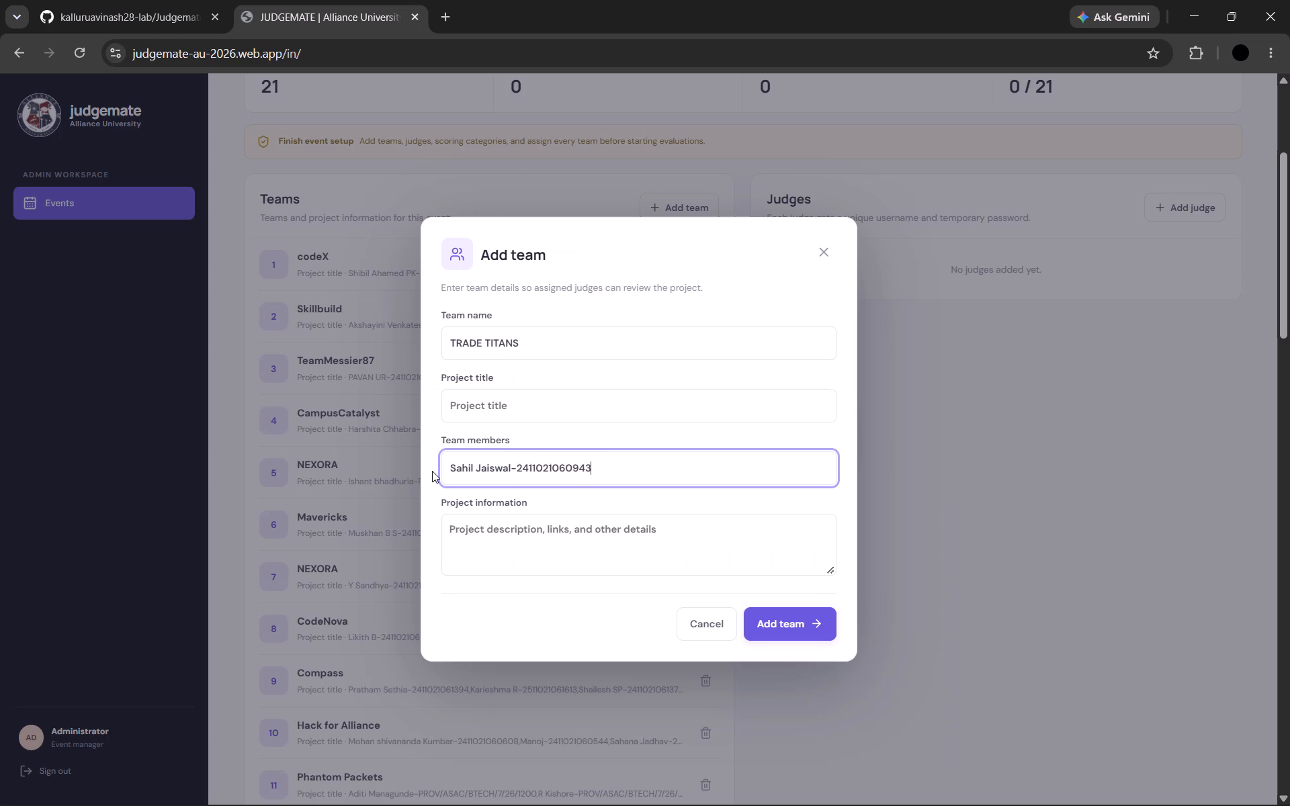
{"action": "key", "text": "comma"}
Append the second TRADE TITANS member's name from the Excel attendance sheet to Team members, followed by a hyphen.
{"action": "key", "text": "alt+Tab"}
{"action": "double_click", "coordinate": [281, 489]}
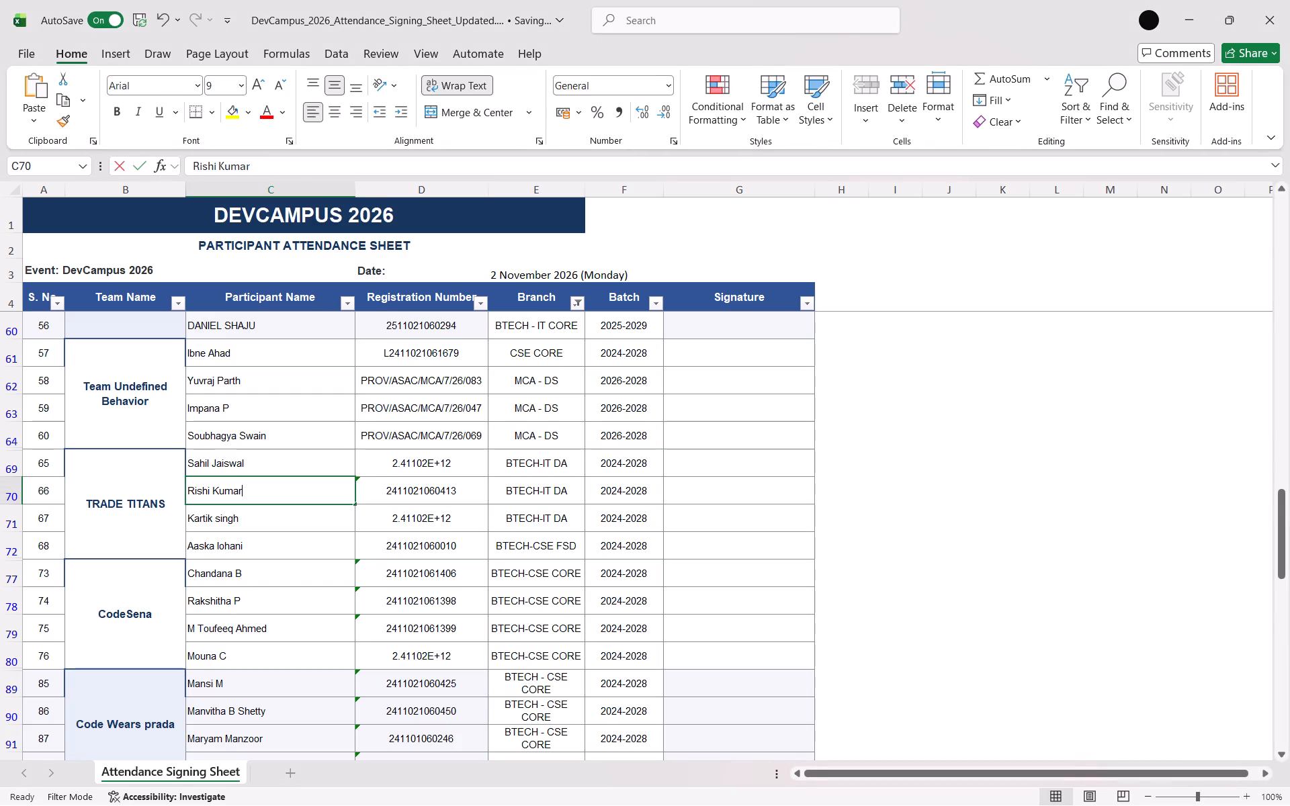
{"action": "key", "text": "ctrl+a"}
{"action": "key", "text": "ctrl+c"}
{"action": "key", "text": "alt+Tab"}
{"action": "key", "text": "ctrl+v"}
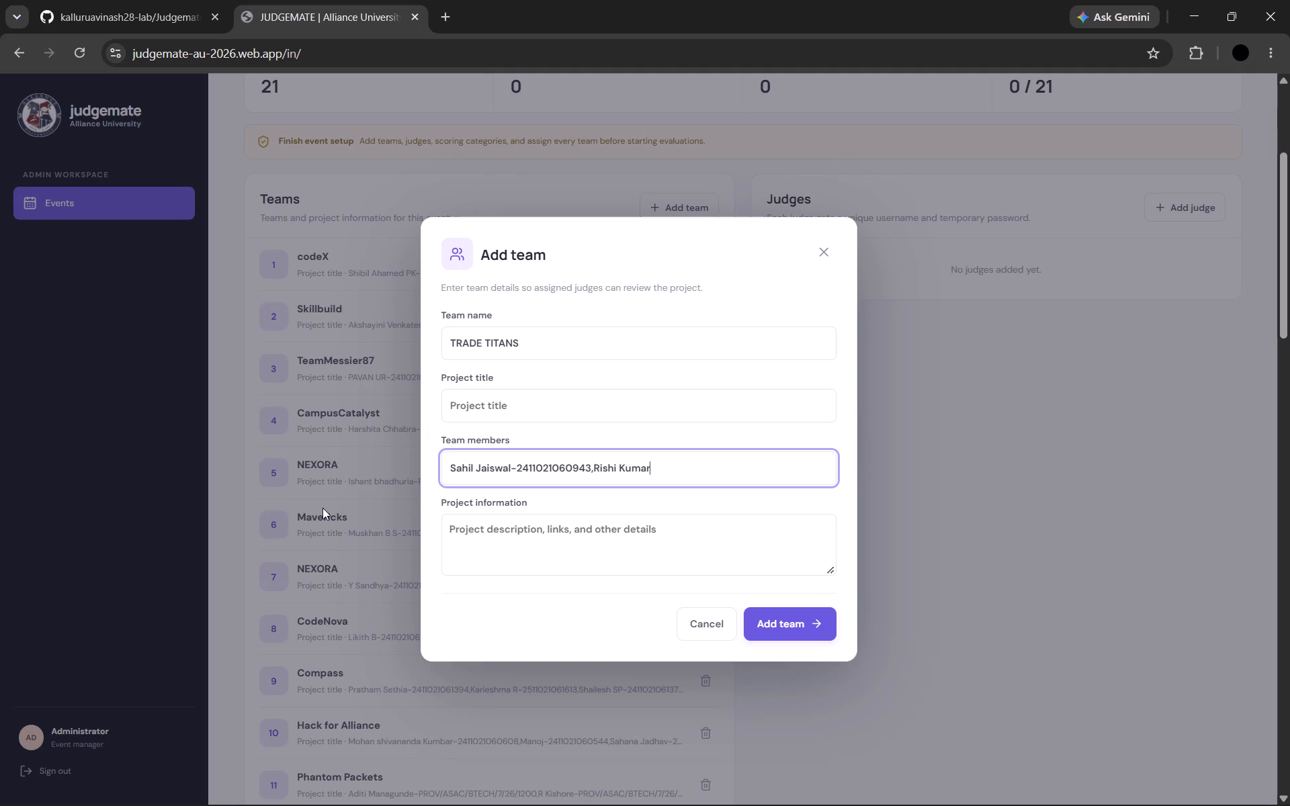
{"action": "key", "text": "minus"}
Append the second TRADE TITANS member's registration number from the Excel sheet to Team members, followed by a comma.
{"action": "key", "text": "alt+Tab"}
{"action": "double_click", "coordinate": [398, 485]}
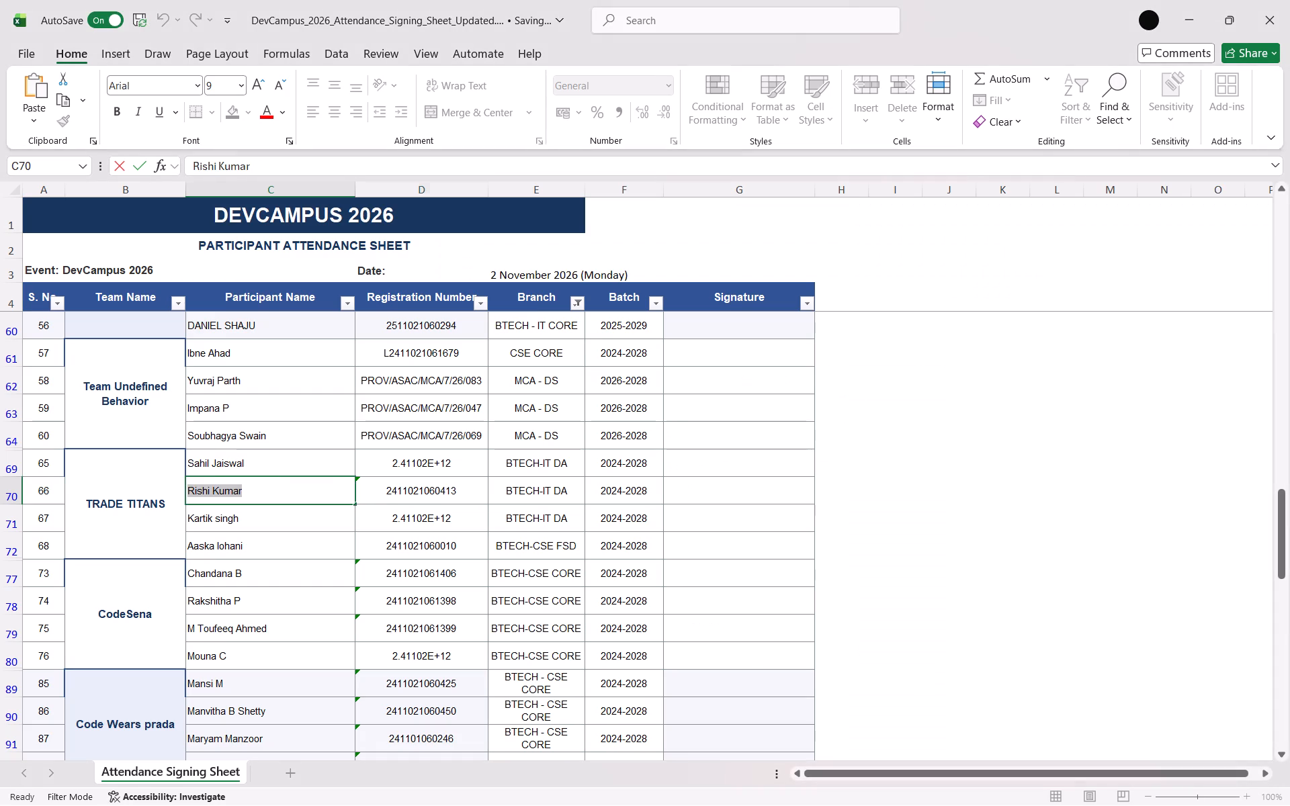
{"action": "key", "text": "ctrl+a"}
{"action": "key", "text": "ctrl+c"}
{"action": "key", "text": "alt+Tab"}
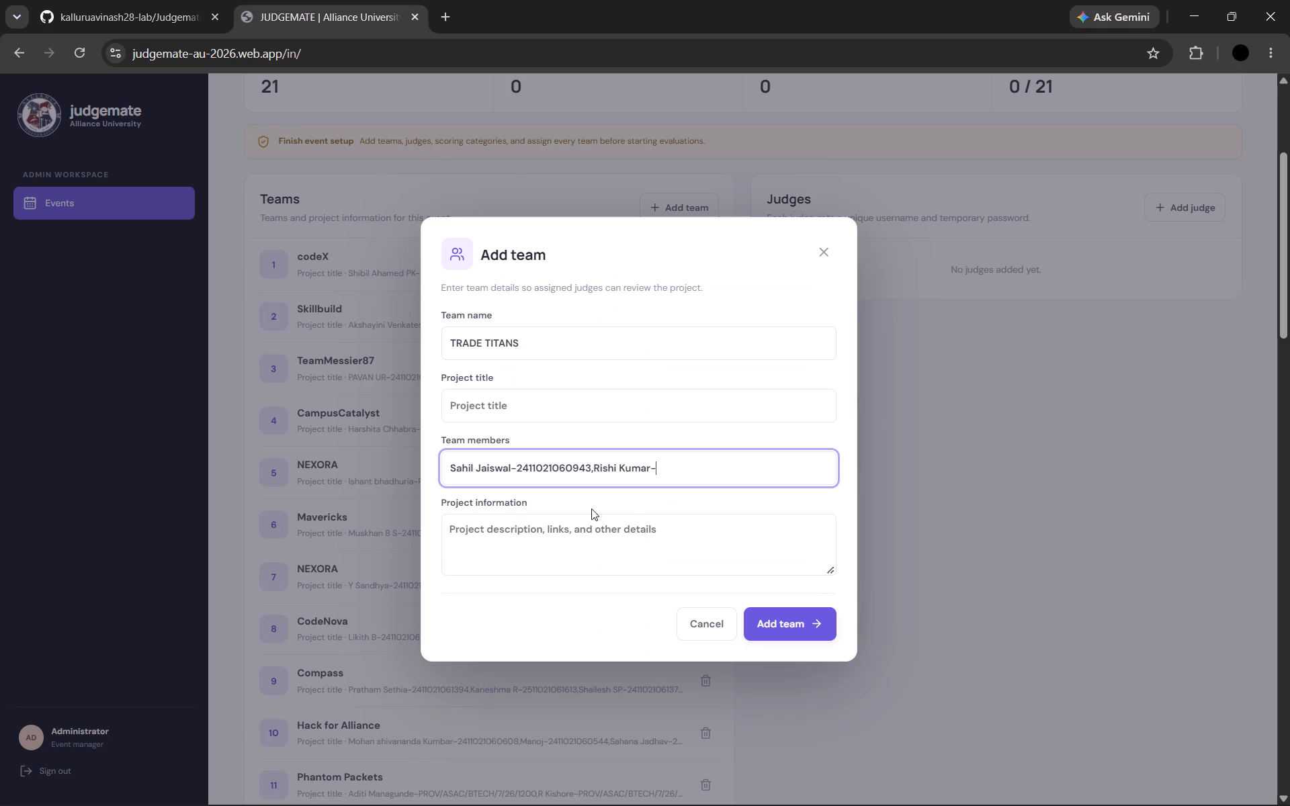
{"action": "key", "text": "ctrl+v"}
{"action": "key", "text": "comma"}
Append the third TRADE TITANS member's name from the Excel attendance sheet to Team members, followed by a hyphen.
{"action": "key", "text": "alt+Tab"}
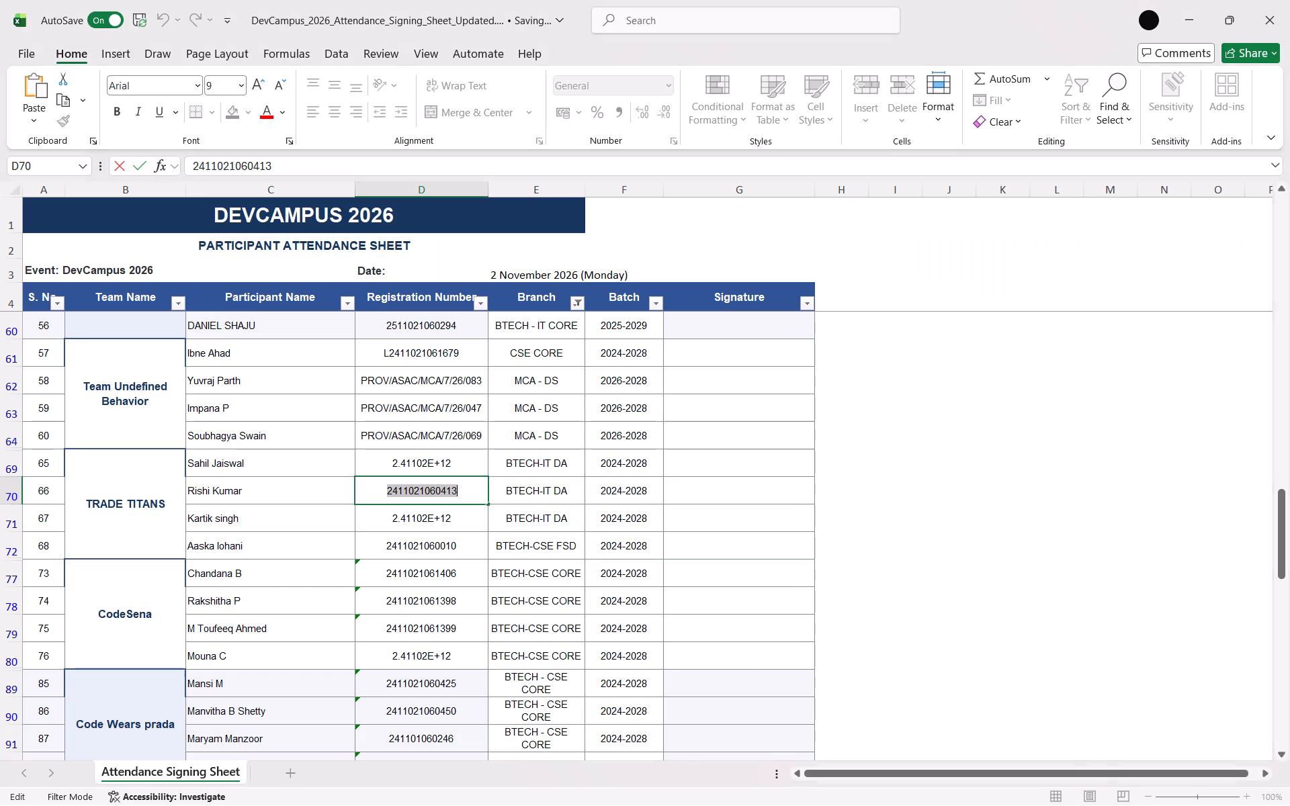
{"action": "double_click", "coordinate": [266, 510]}
{"action": "double_click", "coordinate": [264, 514]}
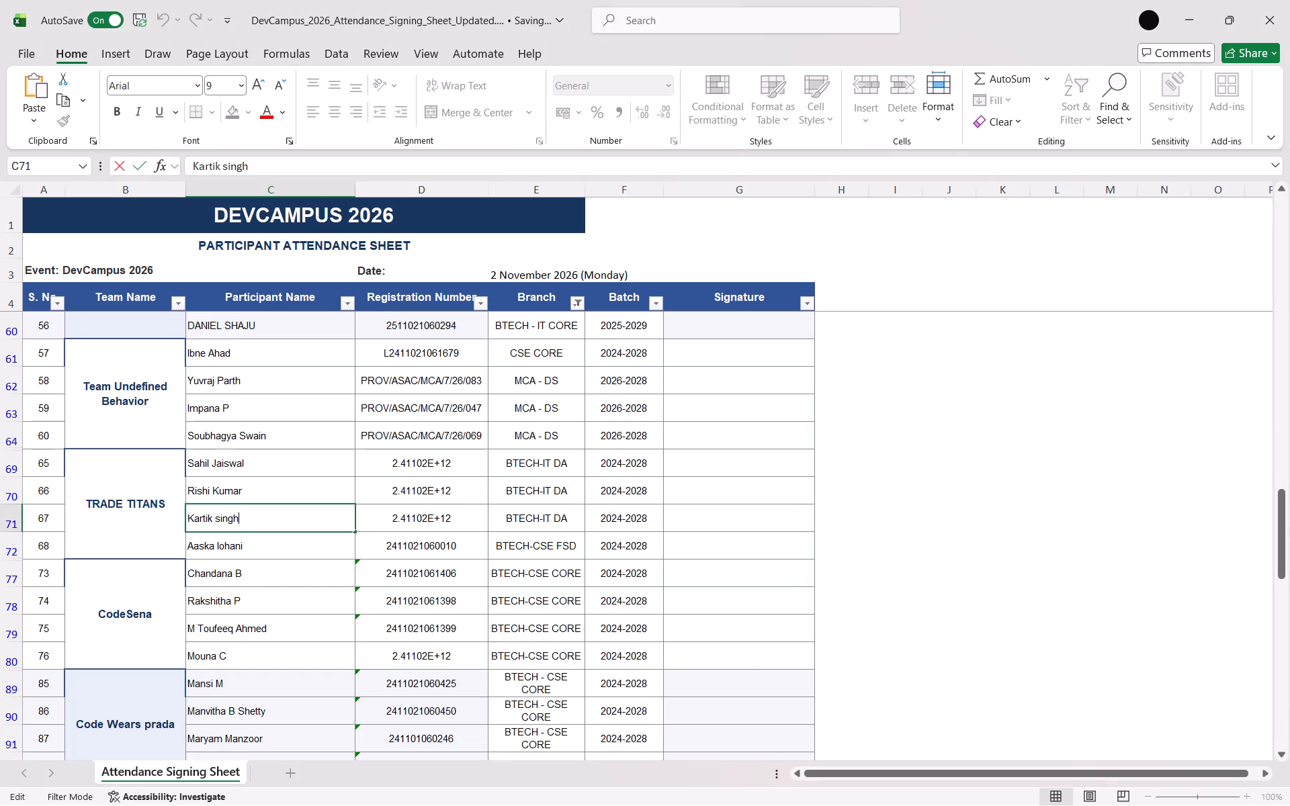
{"action": "key", "text": "ctrl+a"}
{"action": "key", "text": "ctrl+c"}
{"action": "key", "text": "alt+Tab"}
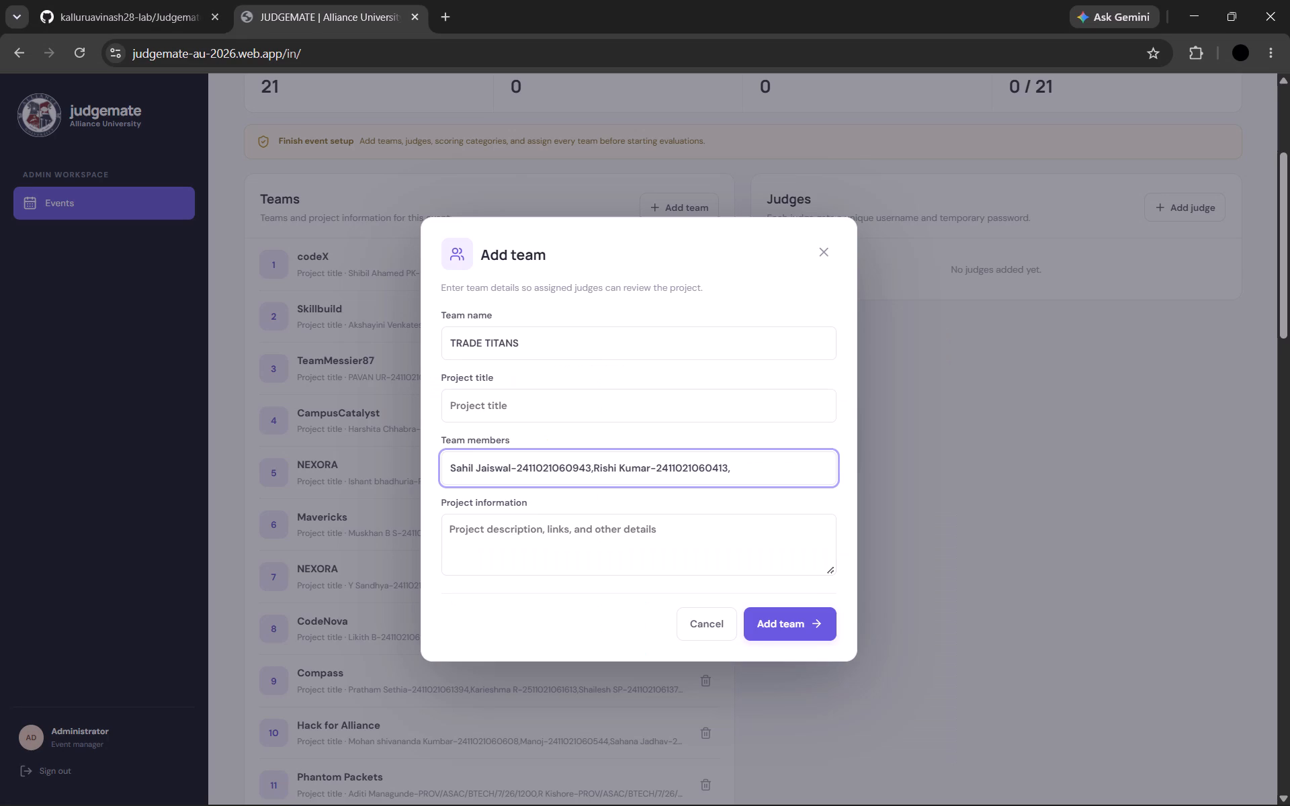
{"action": "key", "text": "ctrl+v"}
{"action": "key", "text": "minus"}
Append the third TRADE TITANS member's registration number from the Excel sheet to Team members, followed by a comma.
{"action": "key", "text": "alt+Tab"}
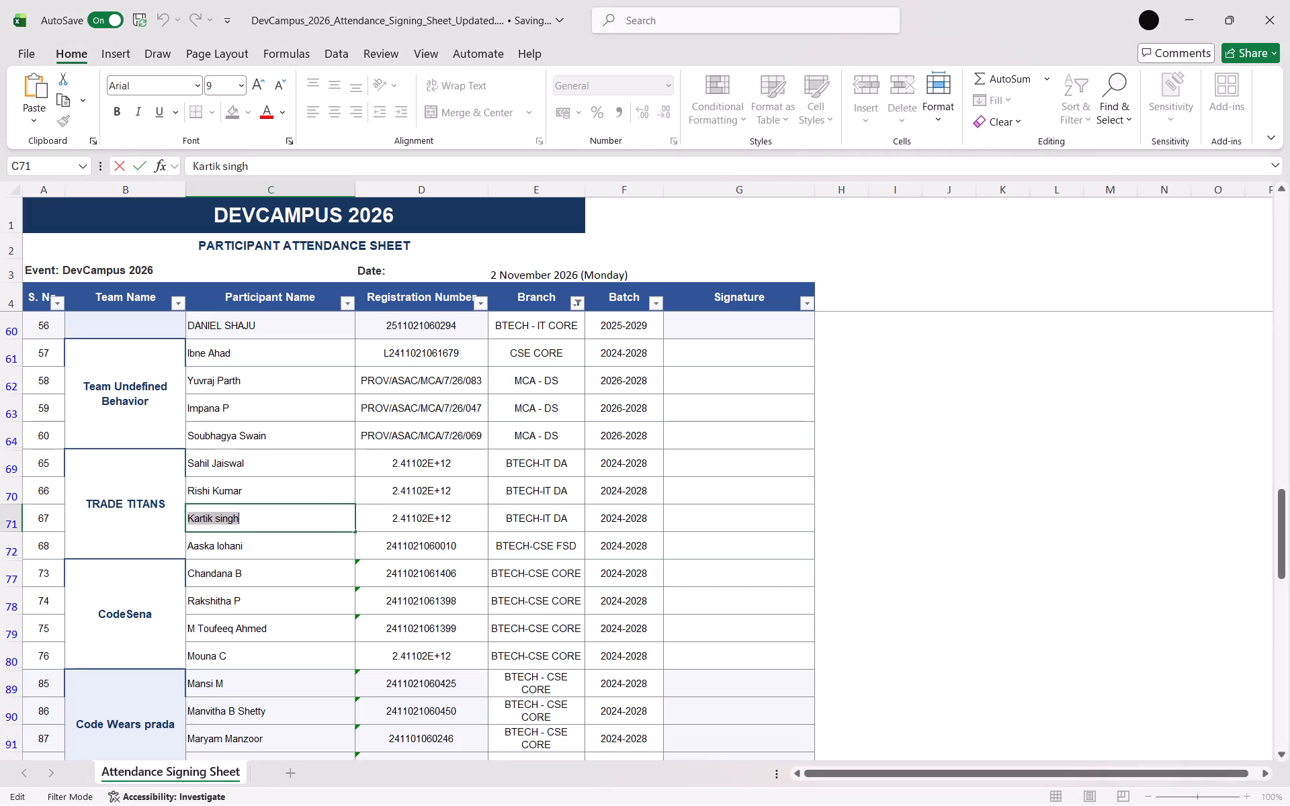
{"action": "double_click", "coordinate": [414, 519]}
{"action": "key", "text": "ctrl+a"}
{"action": "key", "text": "ctrl+c"}
{"action": "key", "text": "alt+Tab"}
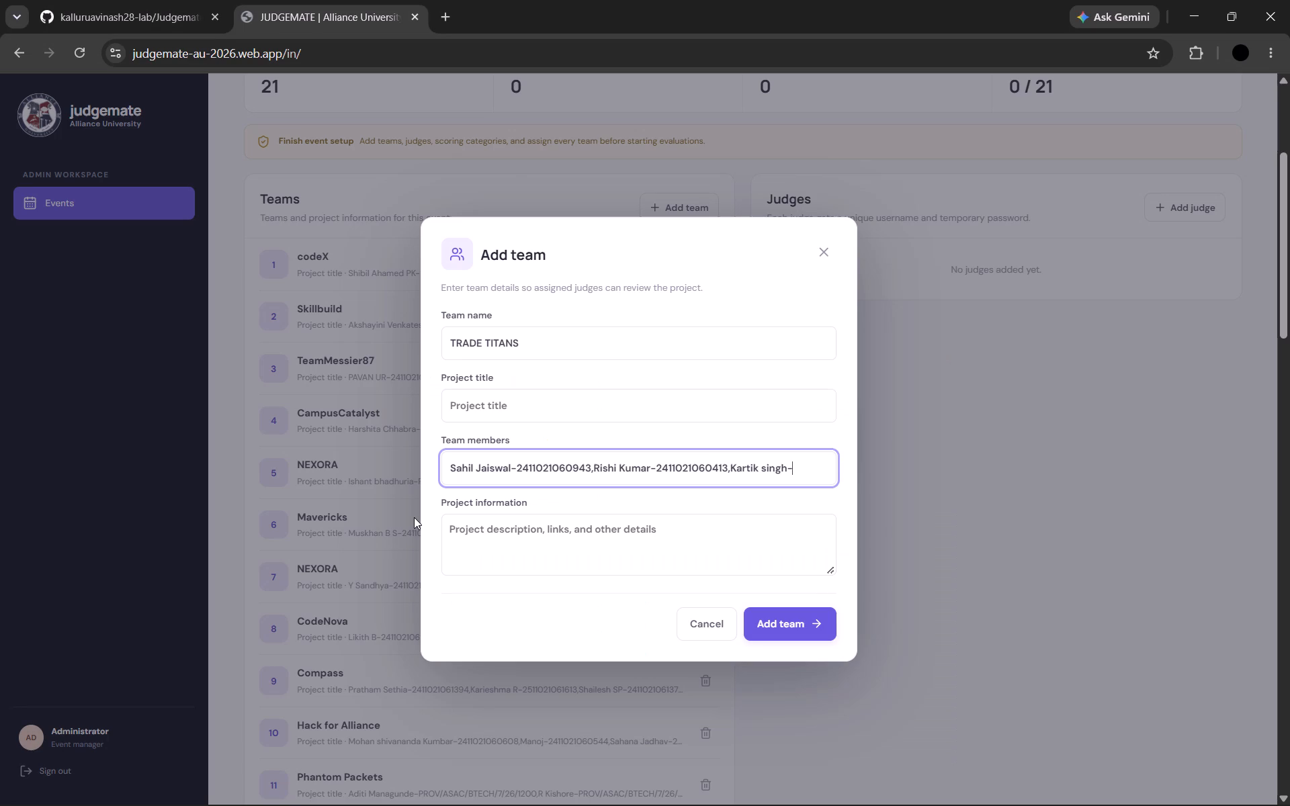
{"action": "key", "text": "ctrl+v"}
{"action": "key", "text": "comma"}
Append the fourth TRADE TITANS member's name from the Excel attendance sheet to Team members, followed by a hyphen.
{"action": "key", "text": "alt+Tab"}
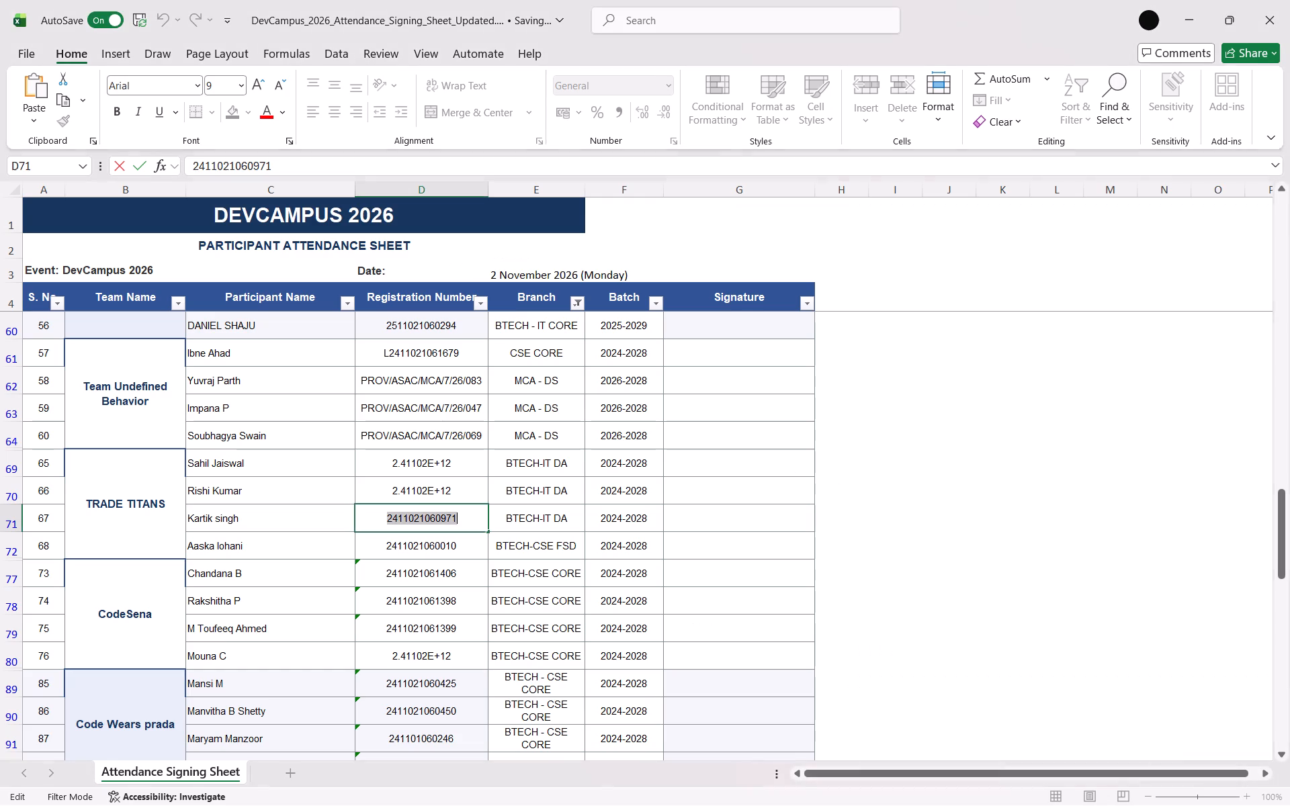
{"action": "double_click", "coordinate": [255, 545]}
{"action": "key", "text": "ctrl+a"}
{"action": "key", "text": "ctrl+c"}
{"action": "key", "text": "alt+Tab"}
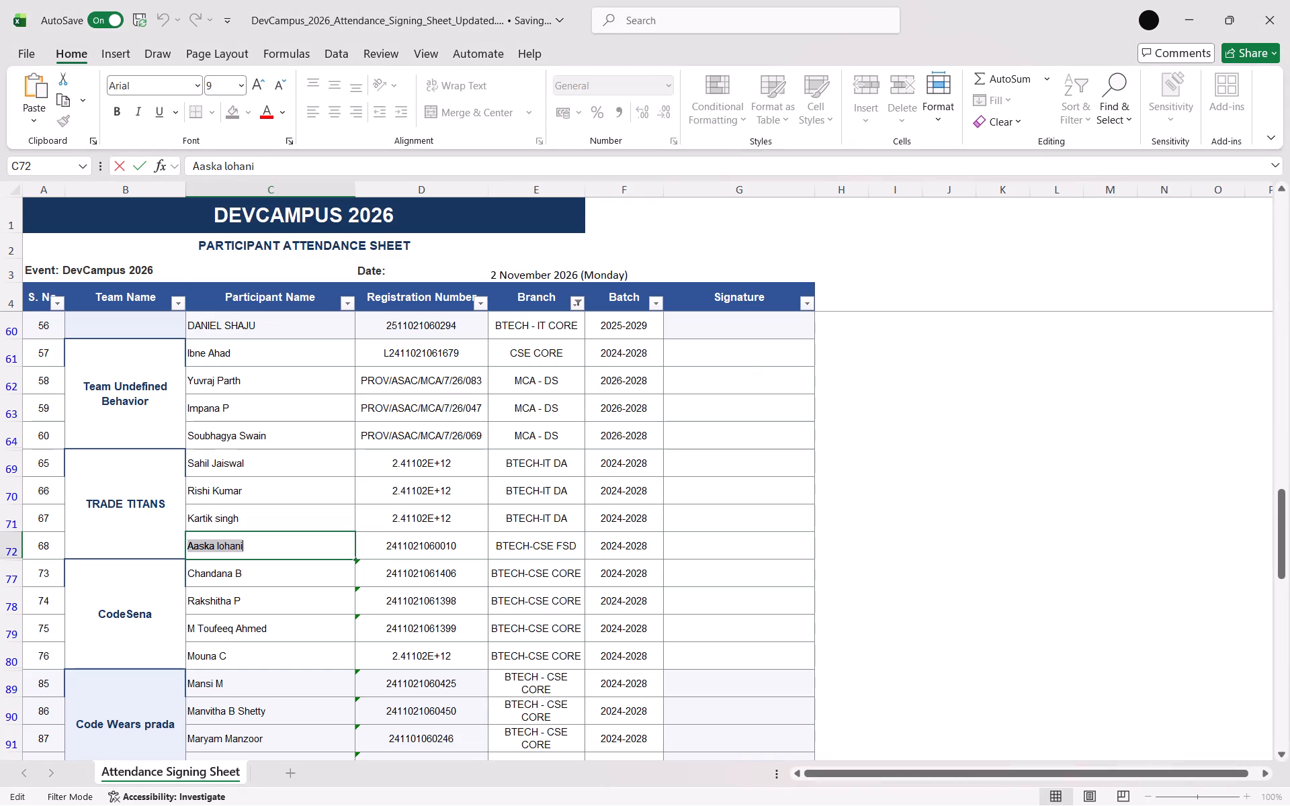
{"action": "key", "text": "ctrl+v"}
{"action": "key", "text": "minus"}
Append the fourth TRADE TITANS member's registration number from the Excel sheet to complete Team members.
{"action": "key", "text": "alt+Tab"}
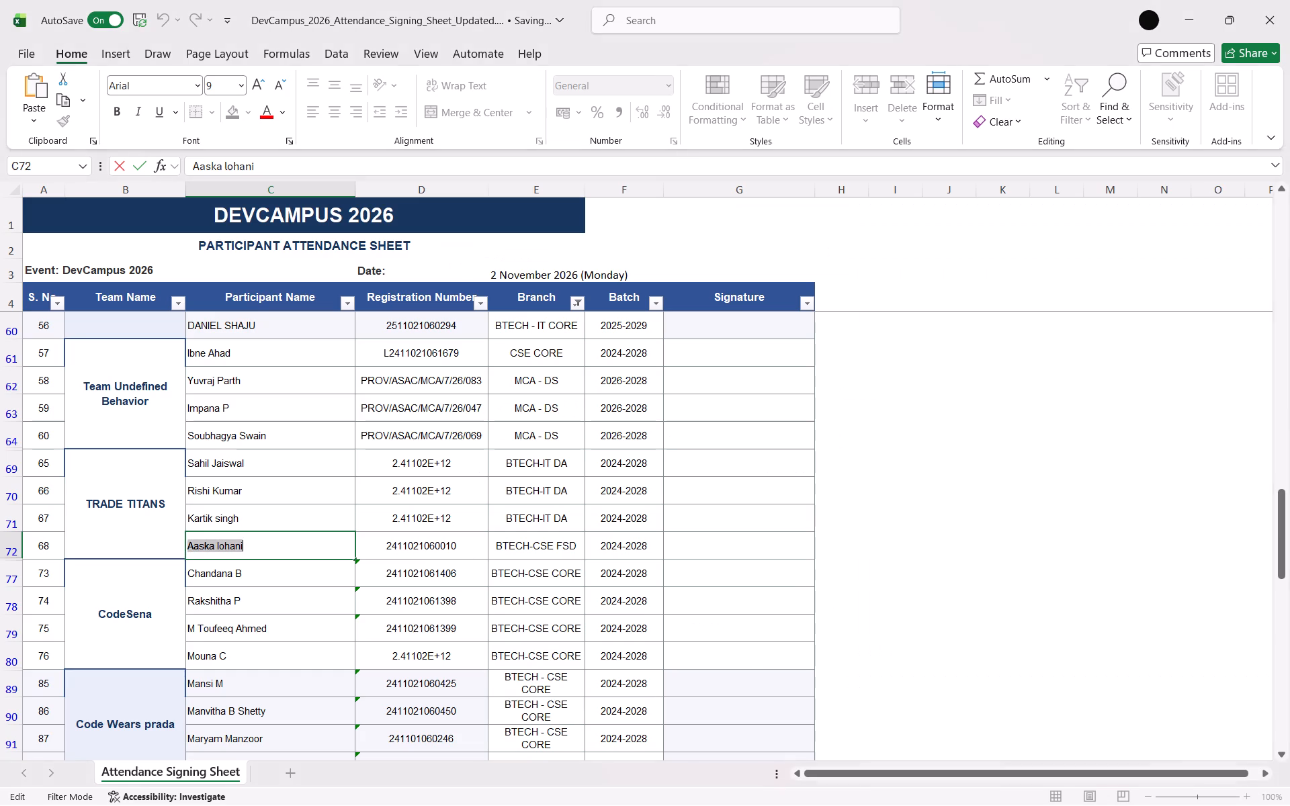
{"action": "double_click", "coordinate": [391, 543]}
{"action": "key", "text": "ctrl+a"}
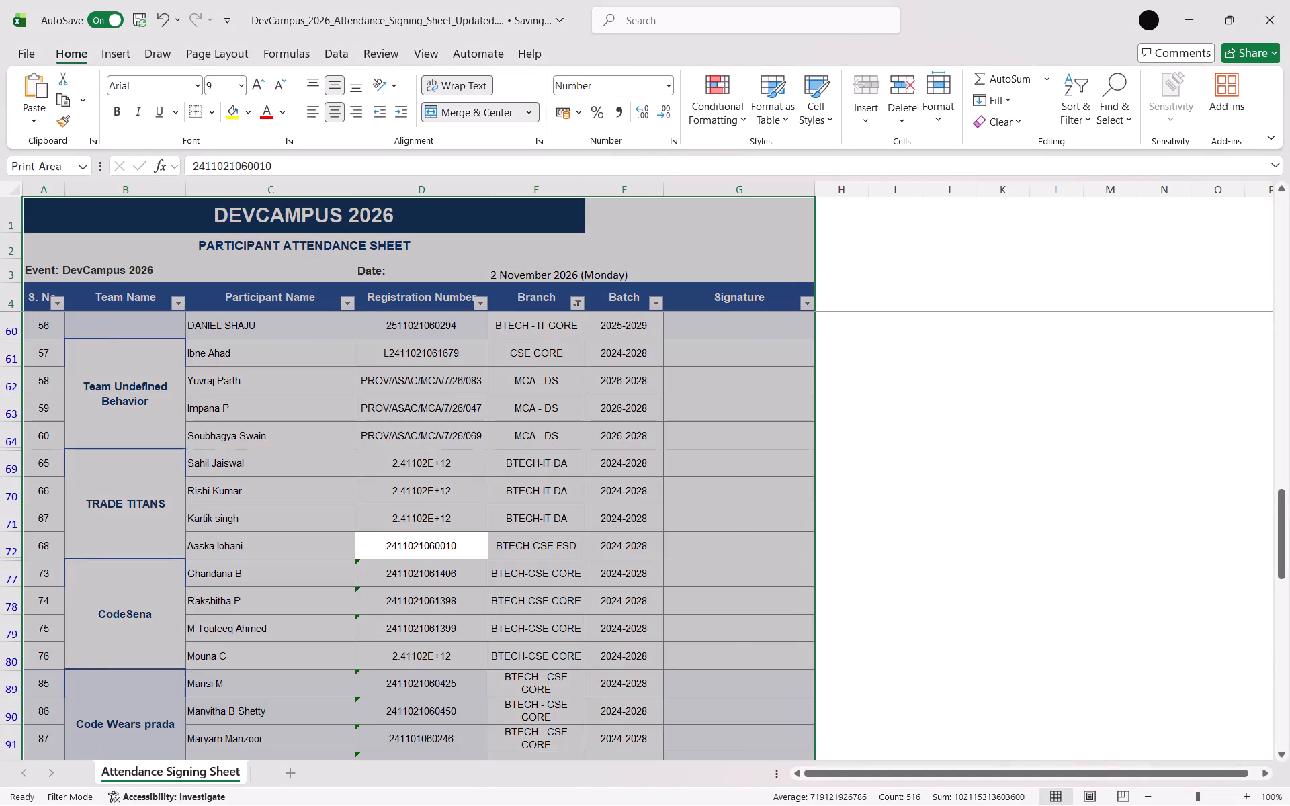
{"action": "double_click", "coordinate": [377, 551]}
{"action": "key", "text": "ctrl+a"}
{"action": "key", "text": "ctrl+c"}
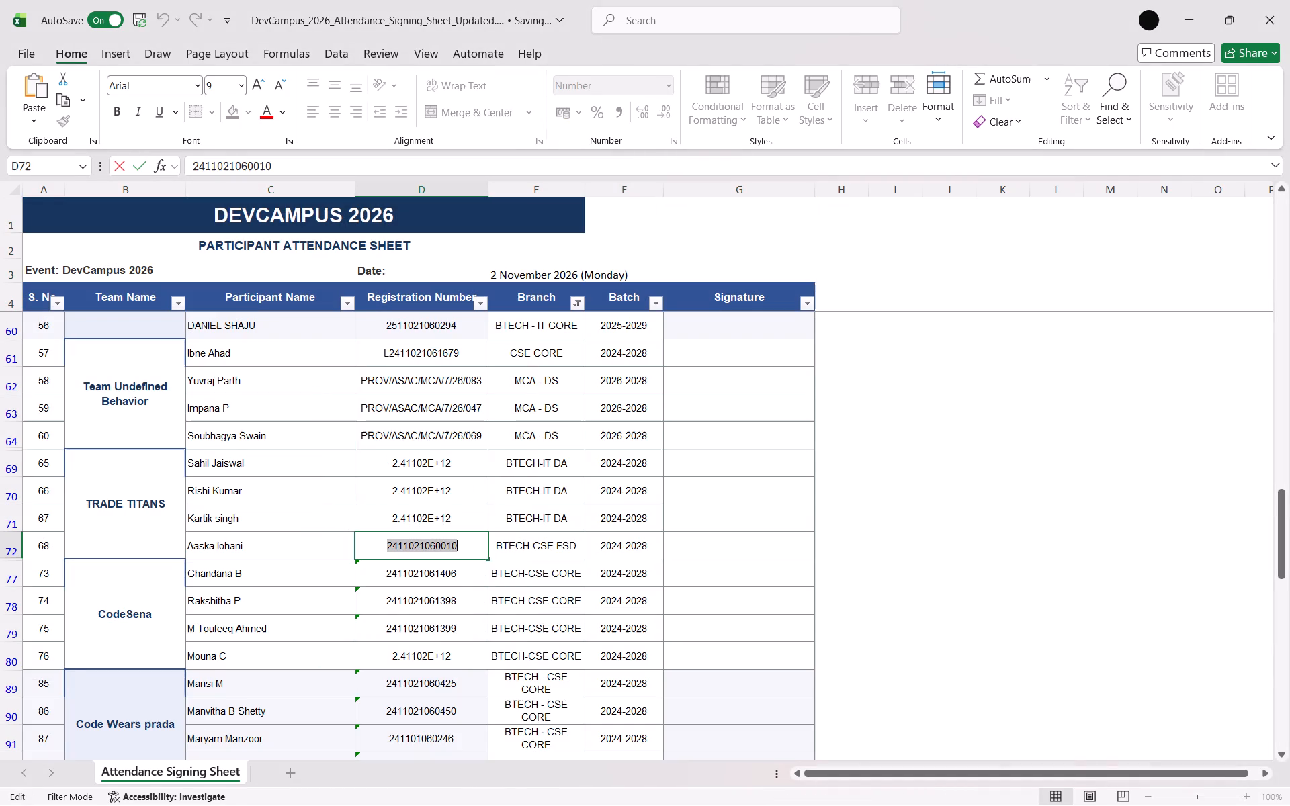
{"action": "key", "text": "alt+Tab"}
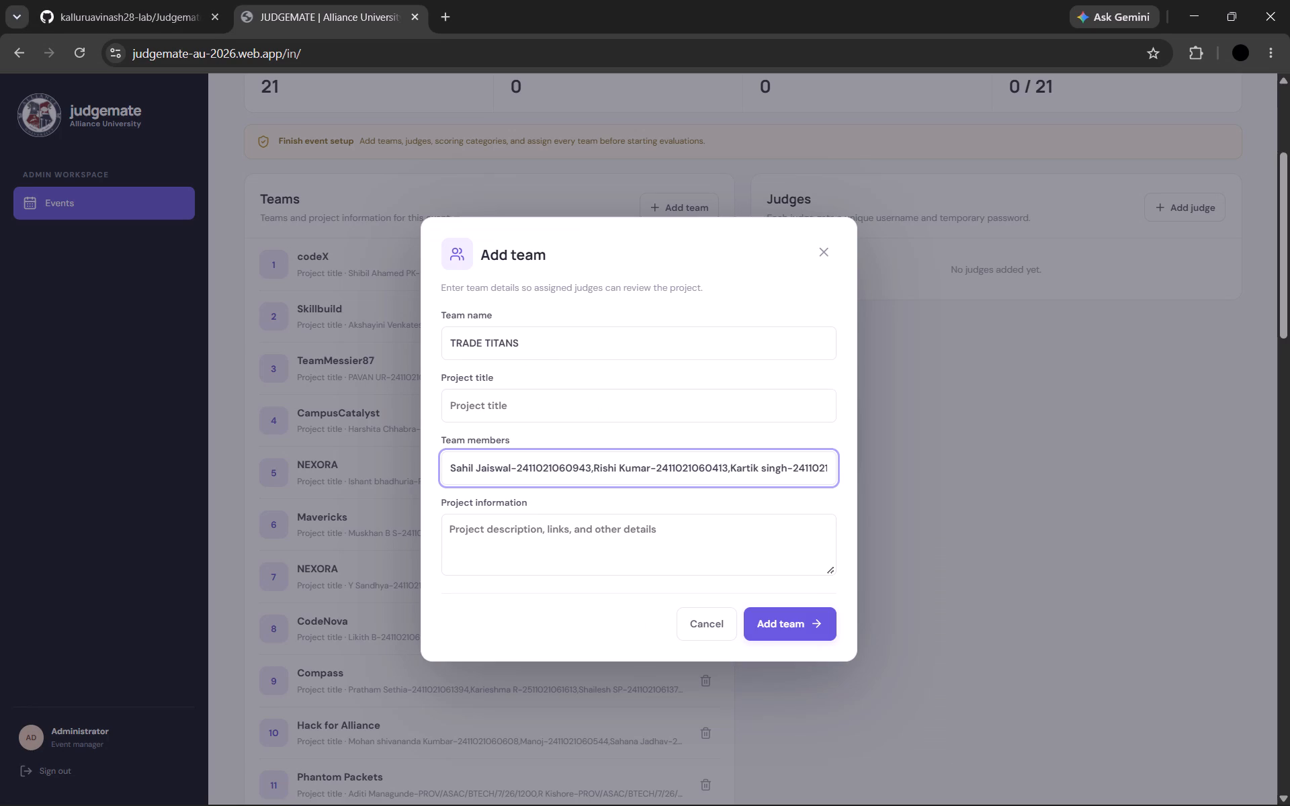
{"action": "key", "text": "ctrl+v"}
Submit the completed TRADE TITANS form to add the team to the event.
{"action": "key", "text": "alt+Tab"}
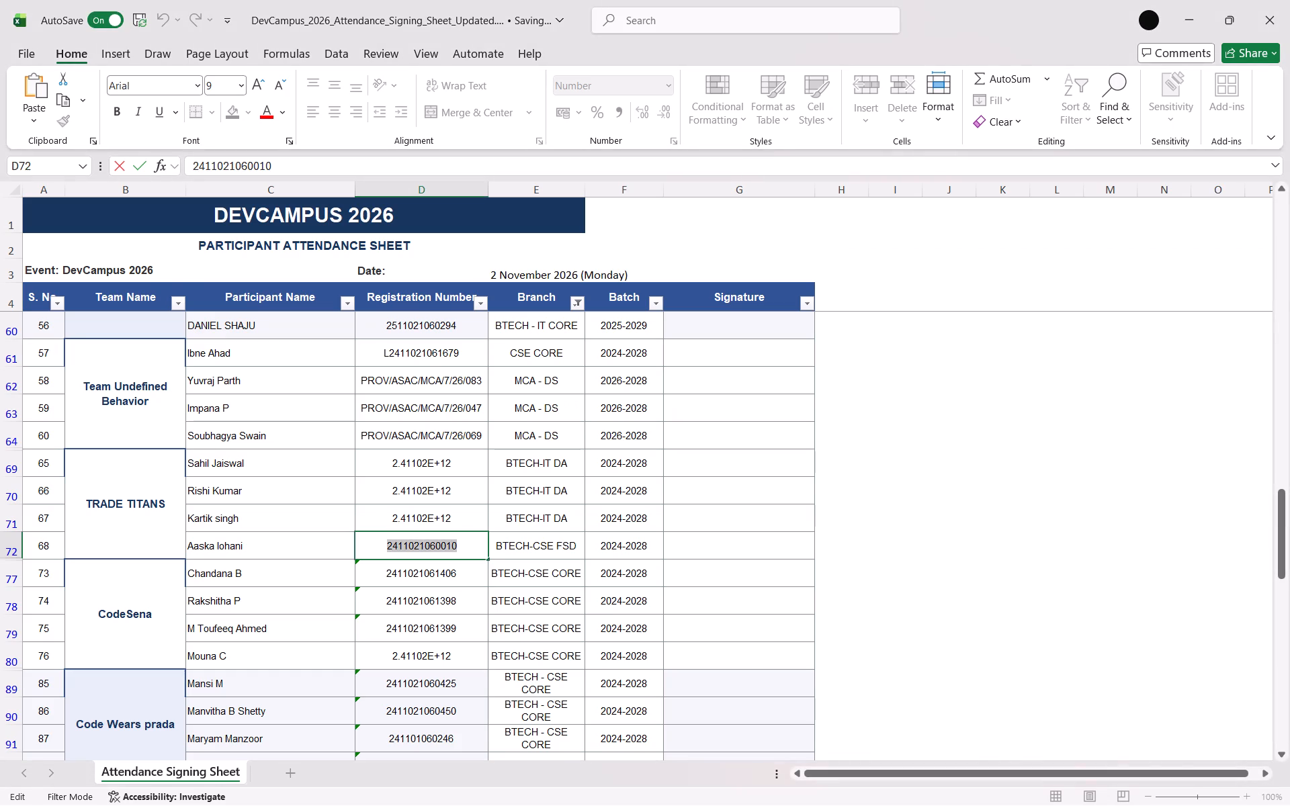
{"action": "key", "text": "alt+Tab"}
{"action": "left_click", "coordinate": [785, 621]}
Compare the event's Teams list with the team names in the Excel attendance sheet to find teams still missing.
{"action": "scroll", "coordinate": [619, 568], "scroll_direction": "down", "scroll_amount": 1}
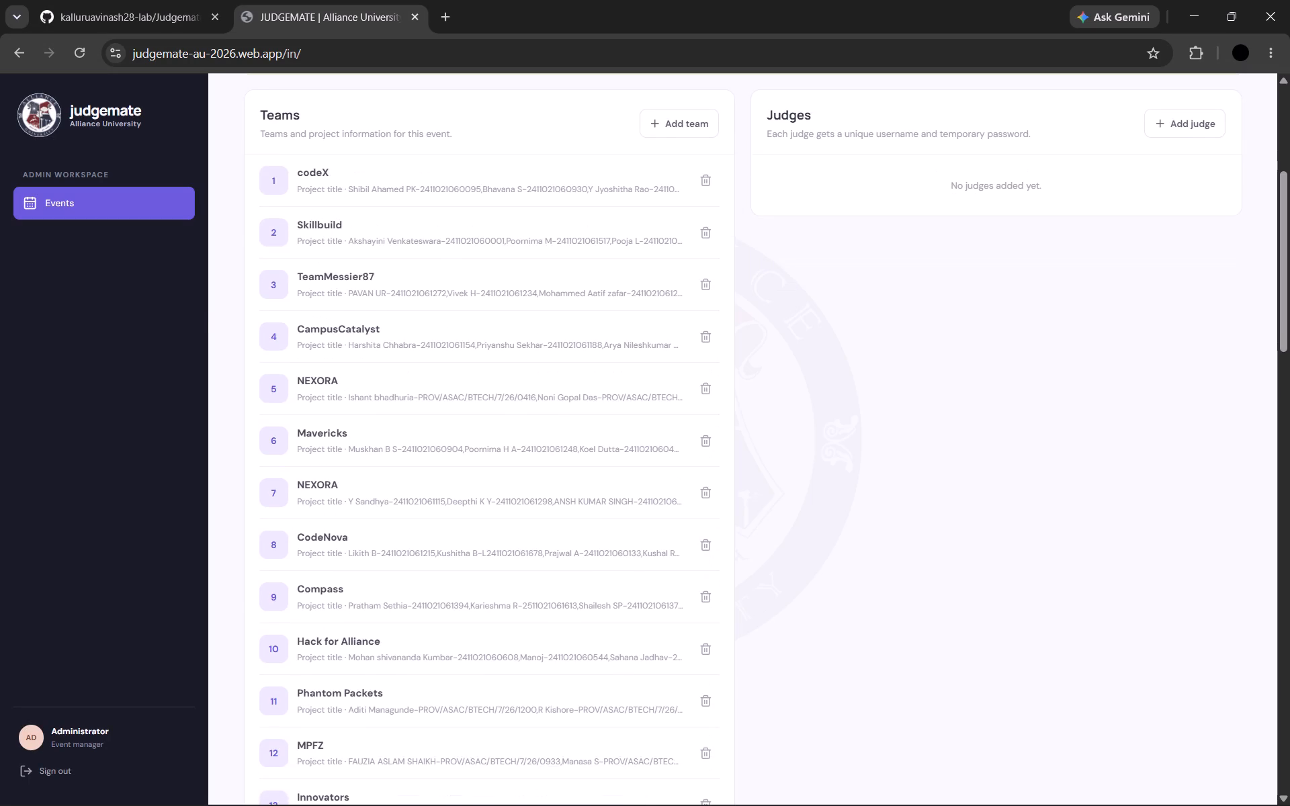
{"action": "key", "text": "alt+Tab"}
{"action": "scroll", "coordinate": [427, 569], "scroll_direction": "down", "scroll_amount": 5}
{"action": "scroll", "coordinate": [157, 609], "scroll_direction": "down", "scroll_amount": 1}
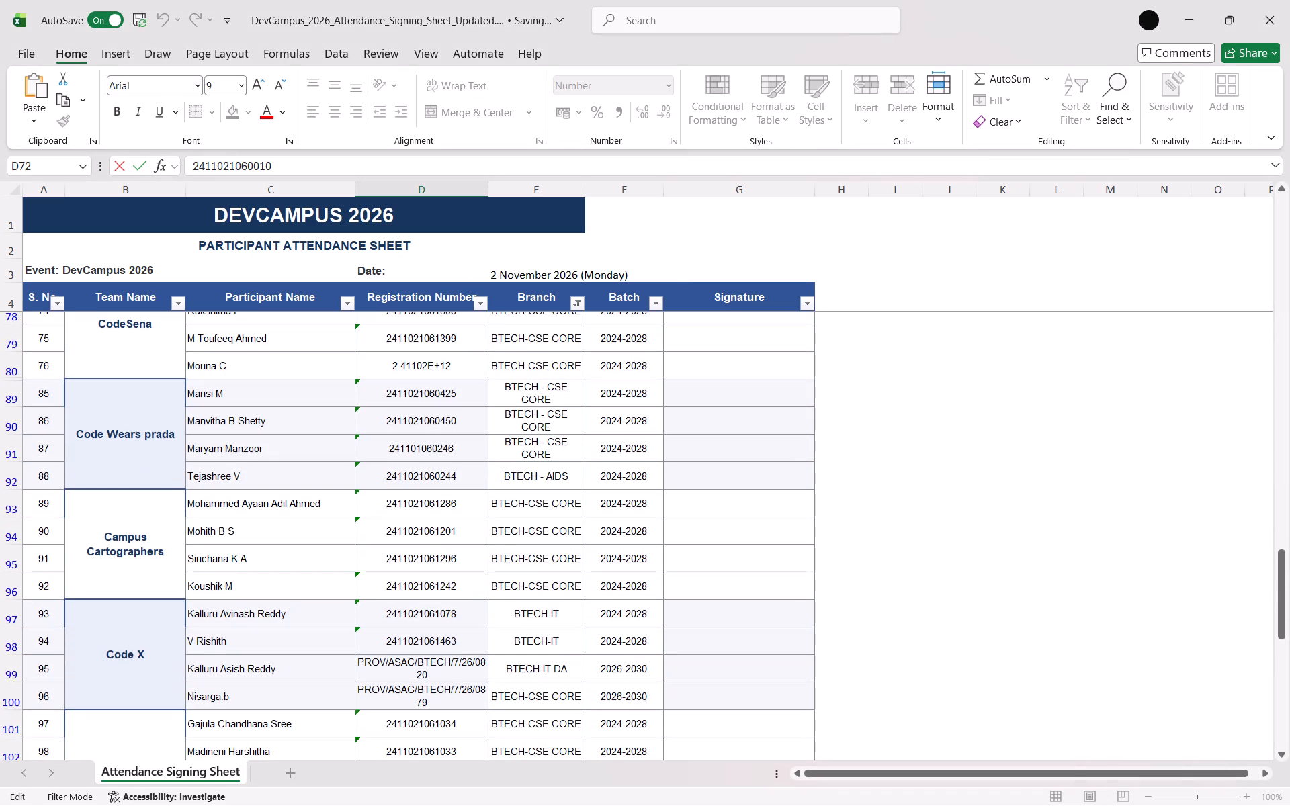
{"action": "key", "text": "alt+Tab"}
{"action": "scroll", "coordinate": [320, 461], "scroll_direction": "up", "scroll_amount": 2}
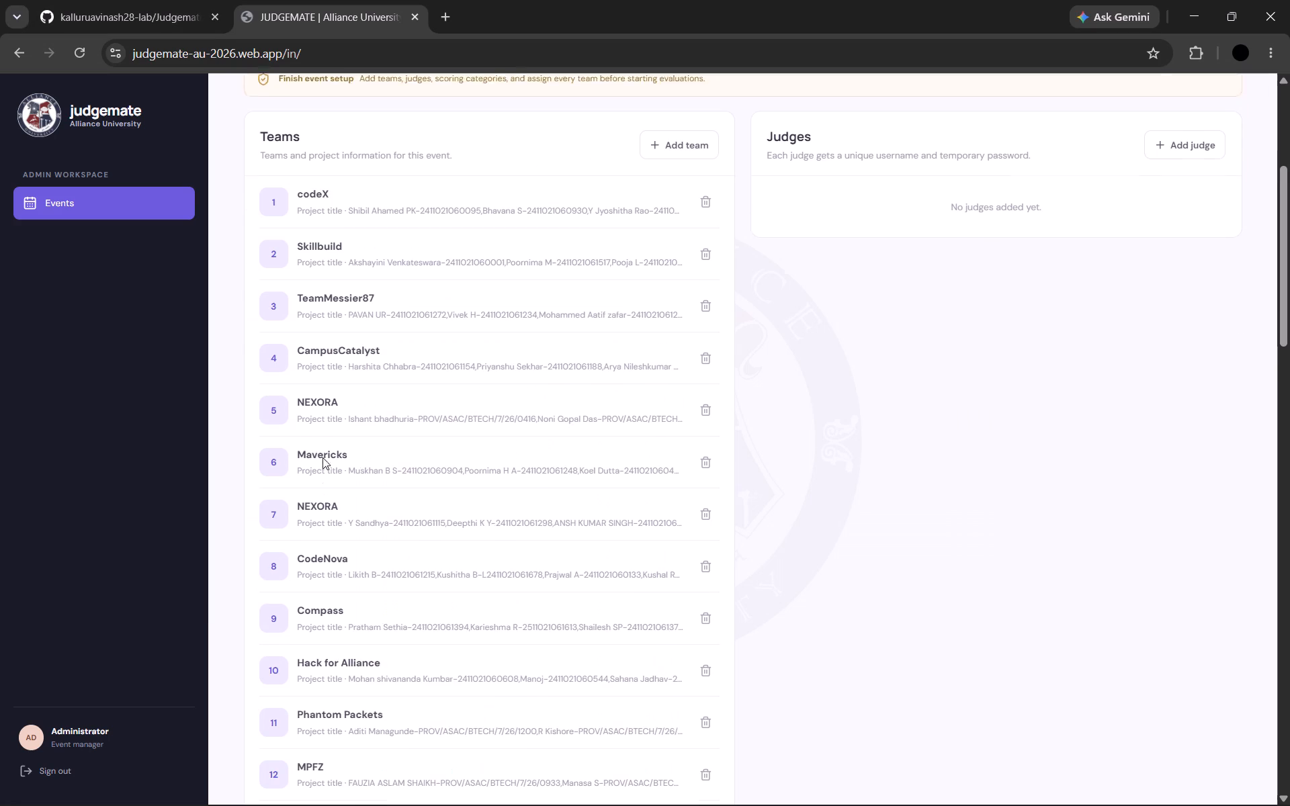
{"action": "scroll", "coordinate": [322, 457], "scroll_direction": "up", "scroll_amount": 1}
{"action": "scroll", "coordinate": [336, 449], "scroll_direction": "down", "scroll_amount": 4}
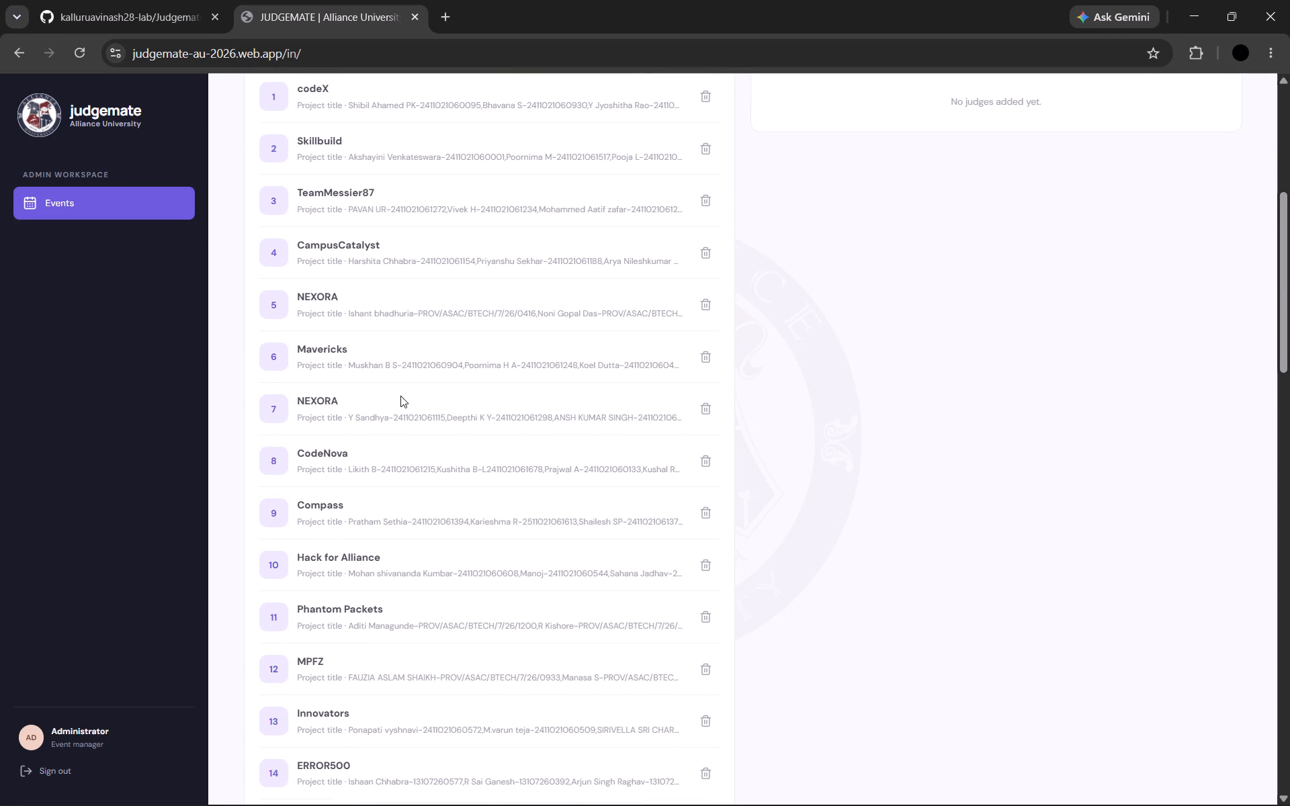
{"action": "scroll", "coordinate": [394, 413], "scroll_direction": "down", "scroll_amount": 1}
{"action": "scroll", "coordinate": [389, 498], "scroll_direction": "down", "scroll_amount": 2}
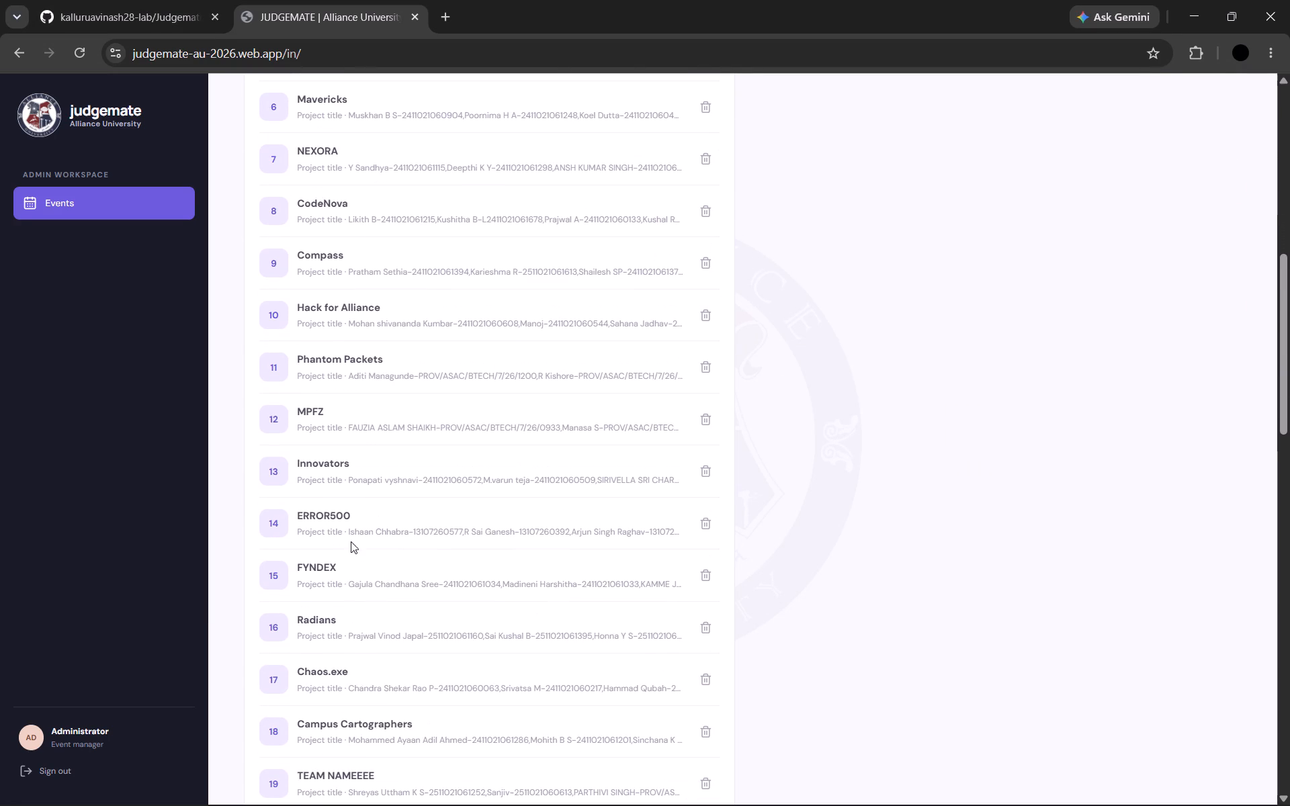
{"action": "scroll", "coordinate": [355, 617], "scroll_direction": "down", "scroll_amount": 2}
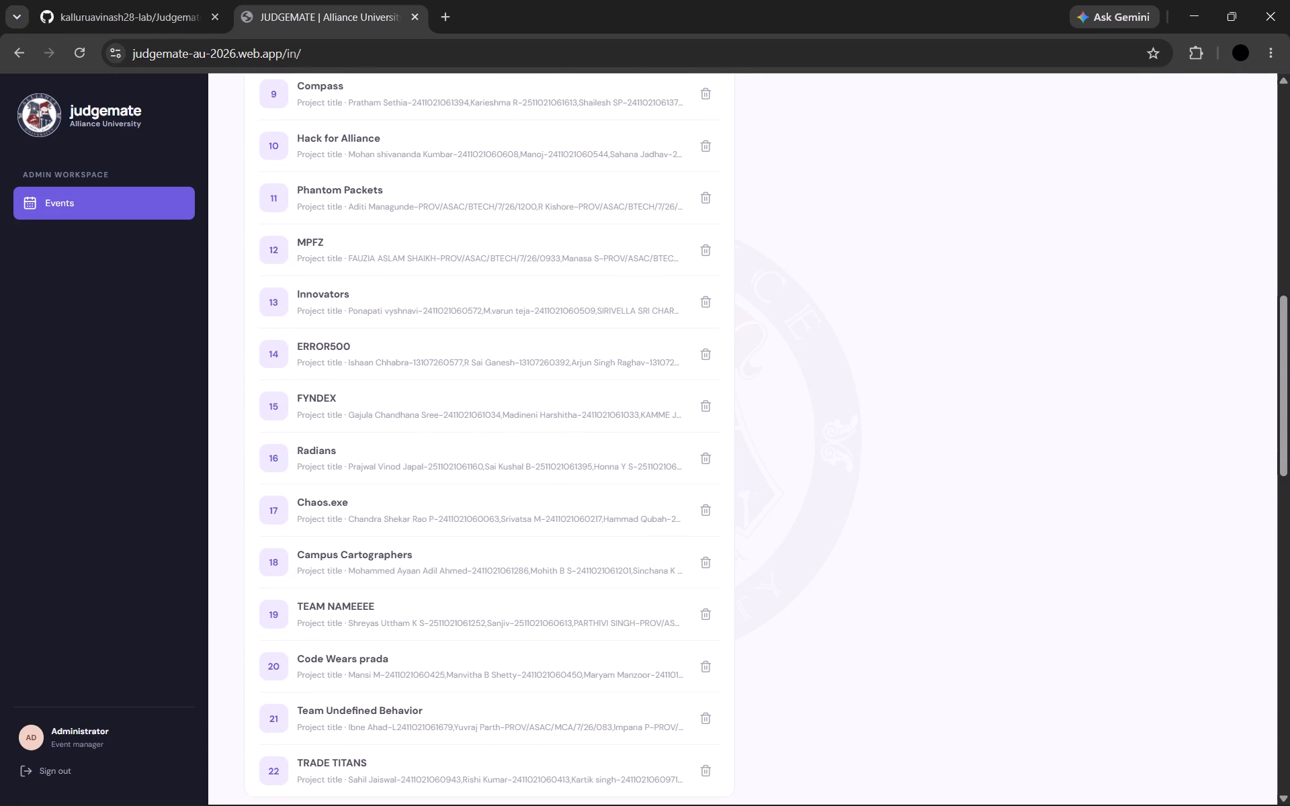
{"action": "scroll", "coordinate": [372, 622], "scroll_direction": "down", "scroll_amount": 1}
{"action": "key", "text": "alt+Tab"}
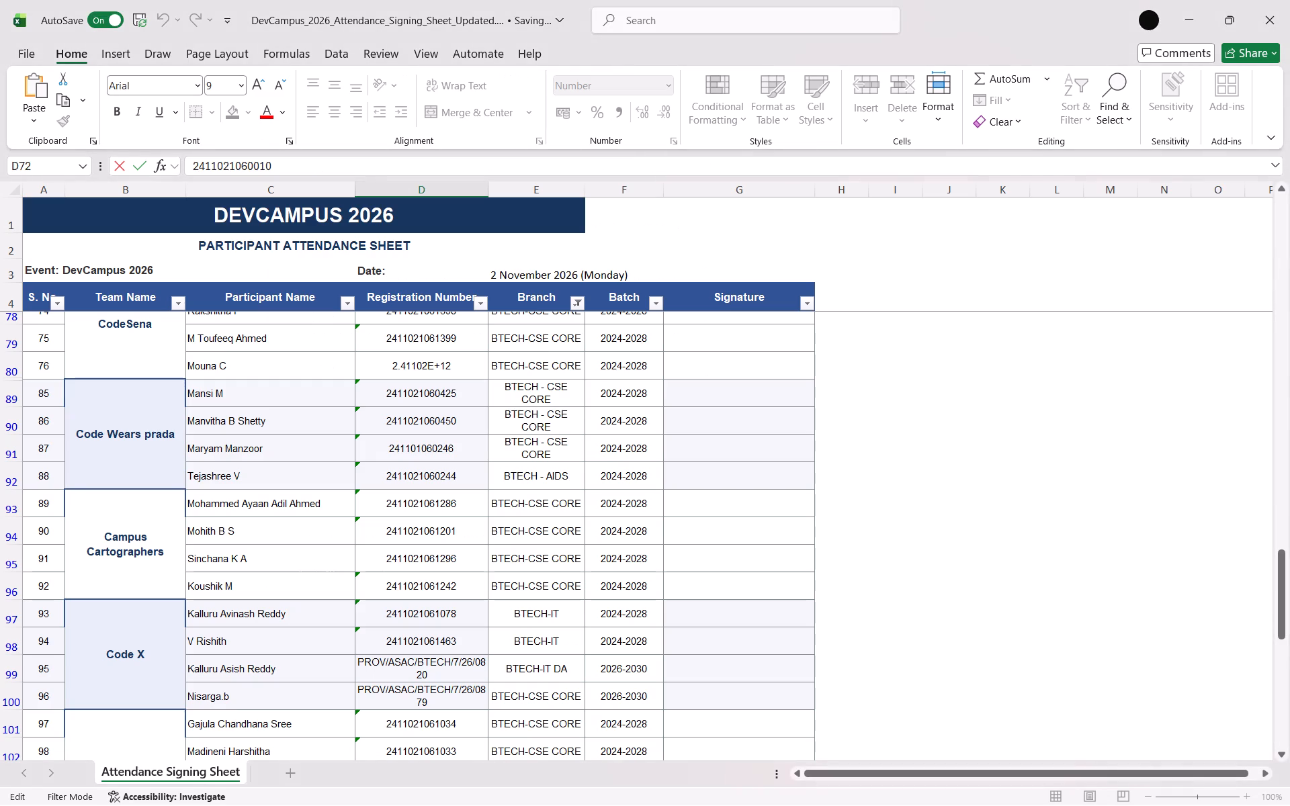
{"action": "key", "text": "alt+Tab"}
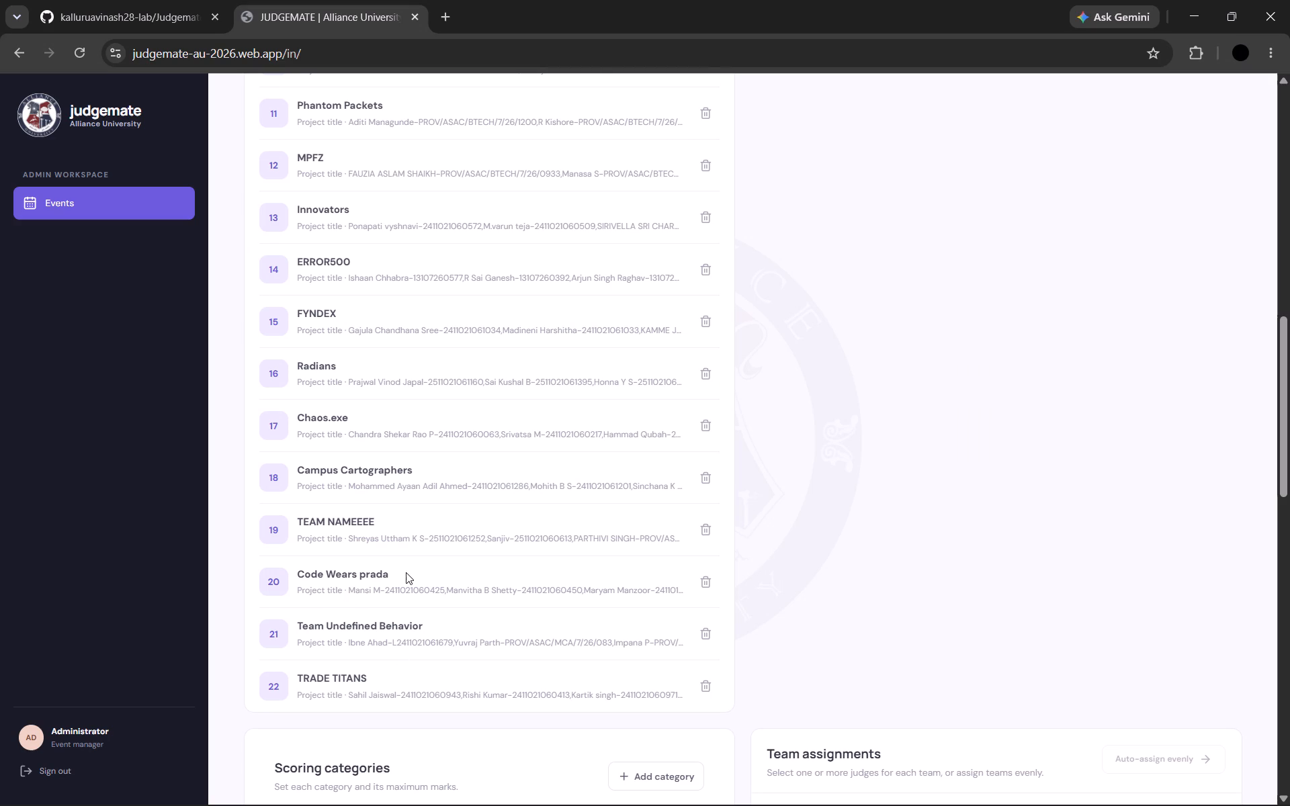
{"action": "scroll", "coordinate": [406, 570], "scroll_direction": "up", "scroll_amount": 2}
{"action": "scroll", "coordinate": [388, 461], "scroll_direction": "down", "scroll_amount": 2}
{"action": "scroll", "coordinate": [395, 478], "scroll_direction": "up", "scroll_amount": 3}
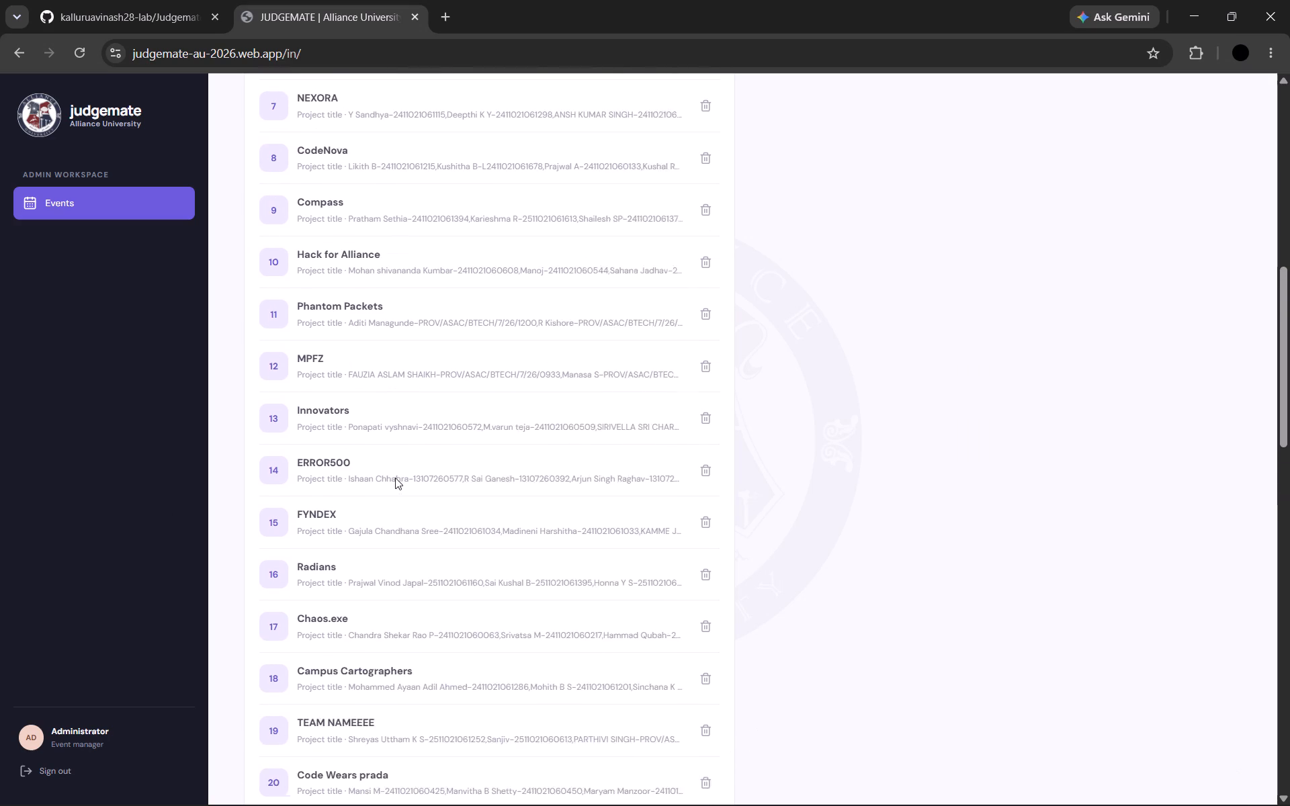
Start another team entry and set Team name to Code X, copied from the Excel attendance sheet.
{"action": "key", "text": "alt+Tab"}
{"action": "double_click", "coordinate": [130, 650]}
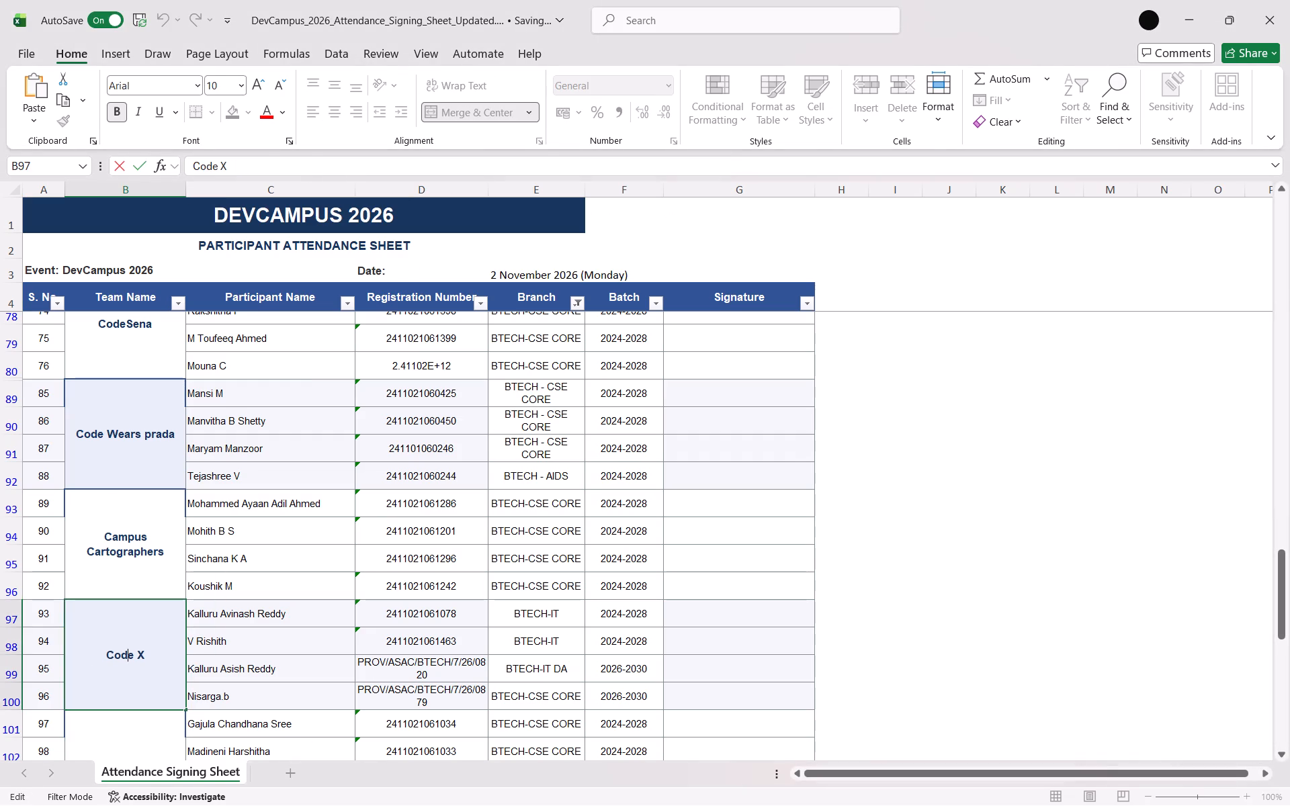
{"action": "key", "text": "ctrl+a"}
{"action": "key", "text": "ctrl+c"}
{"action": "key", "text": "alt+Tab"}
{"action": "scroll", "coordinate": [361, 229], "scroll_direction": "up", "scroll_amount": 2}
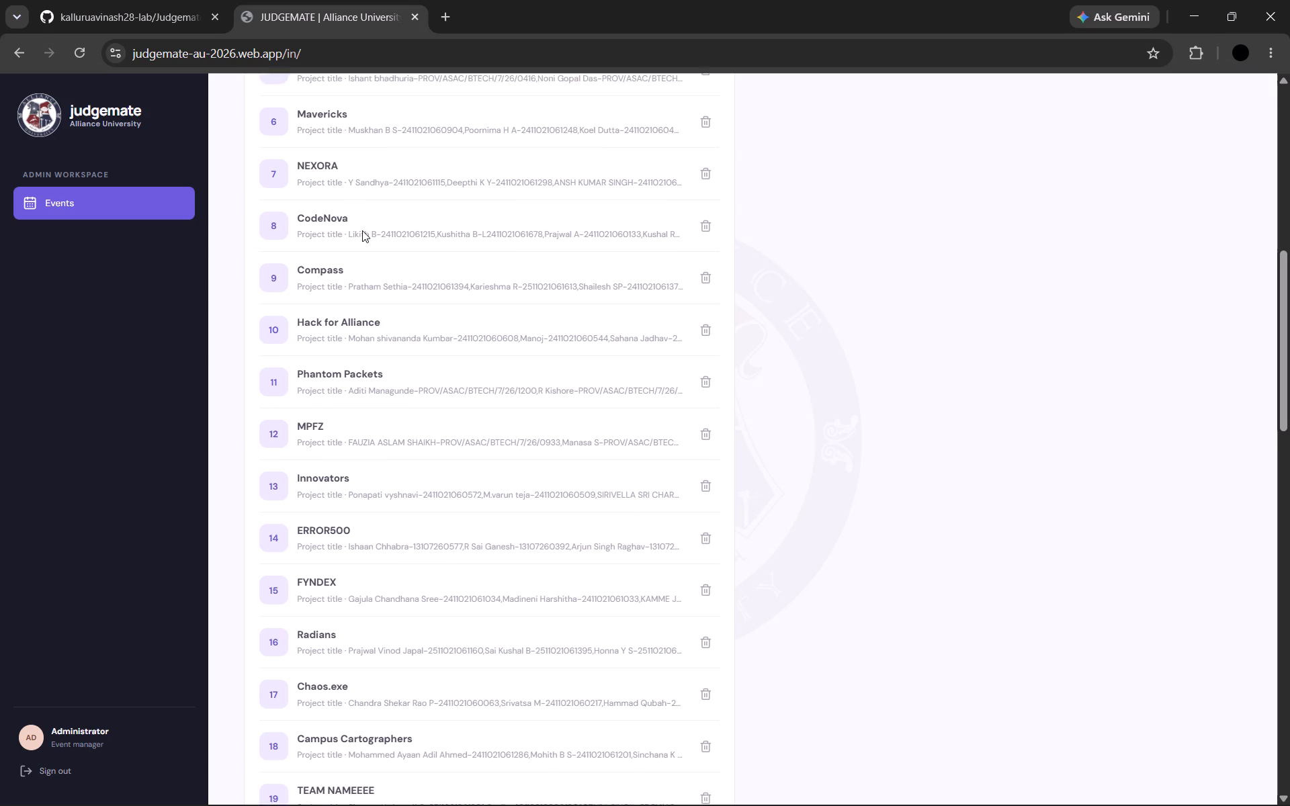
{"action": "scroll", "coordinate": [362, 230], "scroll_direction": "up", "scroll_amount": 11}
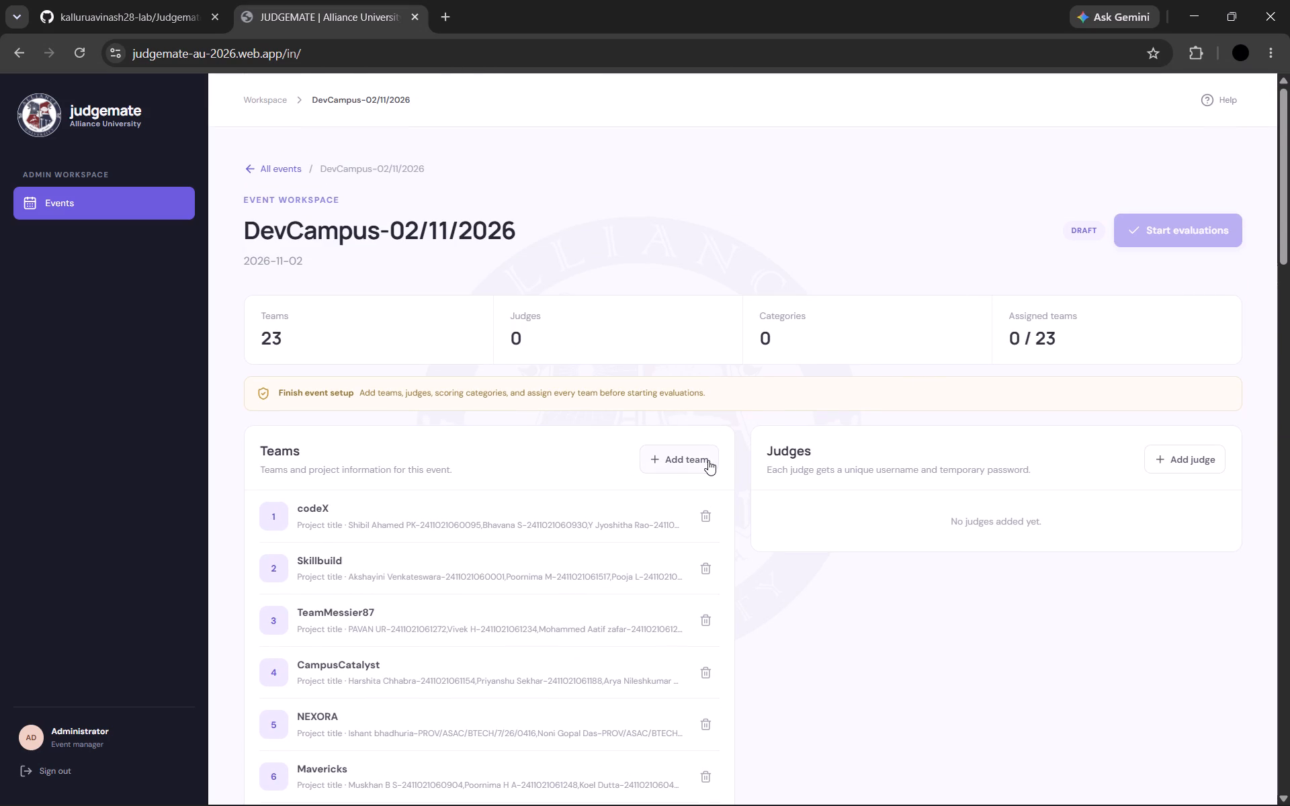
{"action": "left_click", "coordinate": [705, 451]}
{"action": "key", "text": "ctrl+c"}
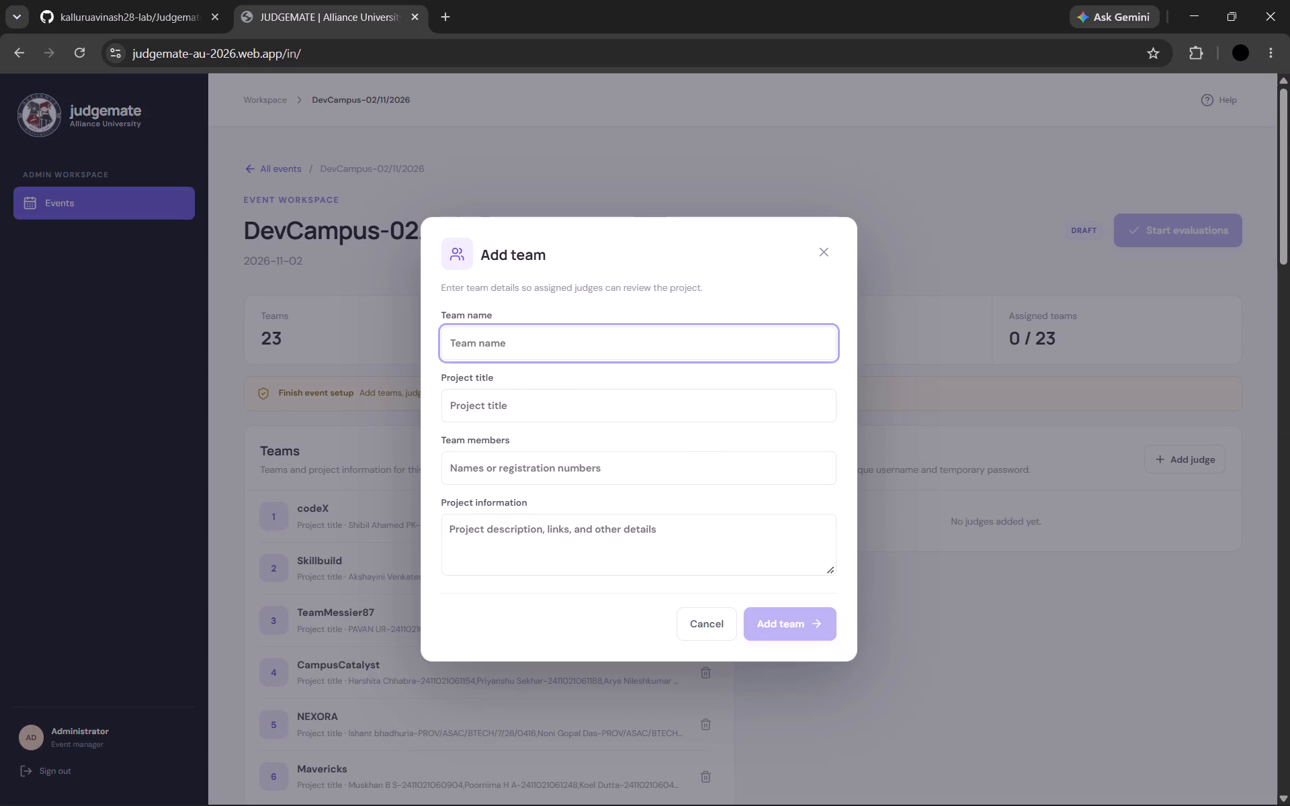
{"action": "key", "text": "ctrl+v"}
Copy the first Code X member's name from the Excel attendance sheet into Team members, followed by a hyphen.
{"action": "key", "text": "alt+Tab"}
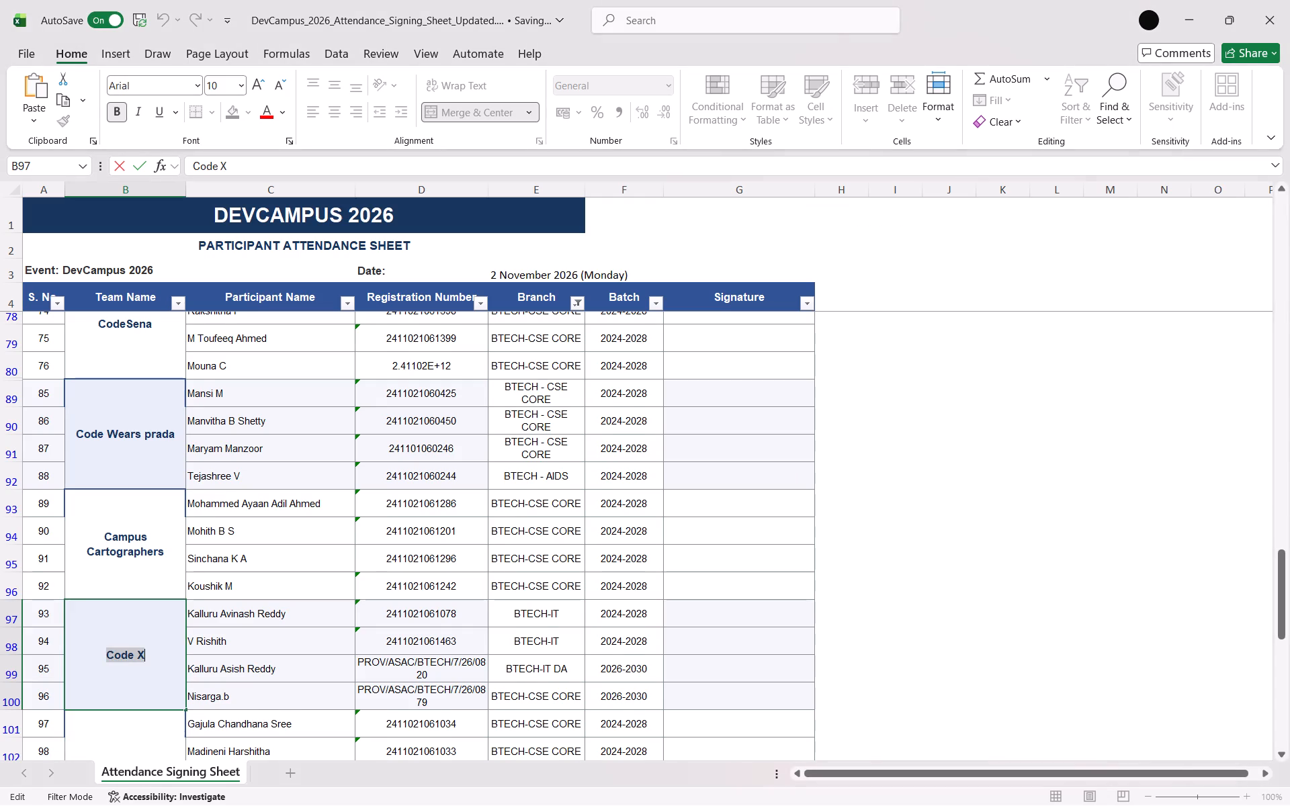
{"action": "scroll", "coordinate": [292, 588], "scroll_direction": "down", "scroll_amount": 1}
{"action": "double_click", "coordinate": [277, 562]}
{"action": "key", "text": "ctrl+a"}
{"action": "key", "text": "ctrl+c"}
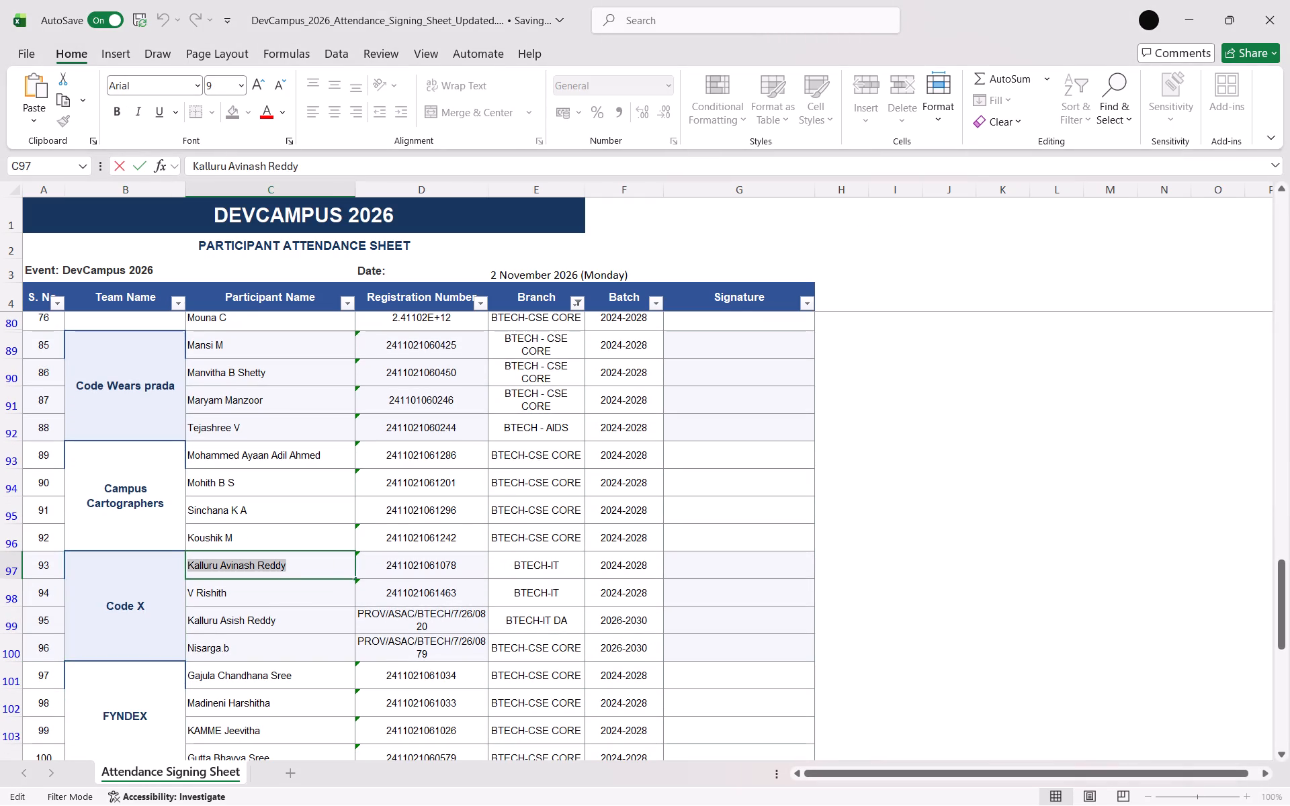
{"action": "key", "text": "alt+Tab"}
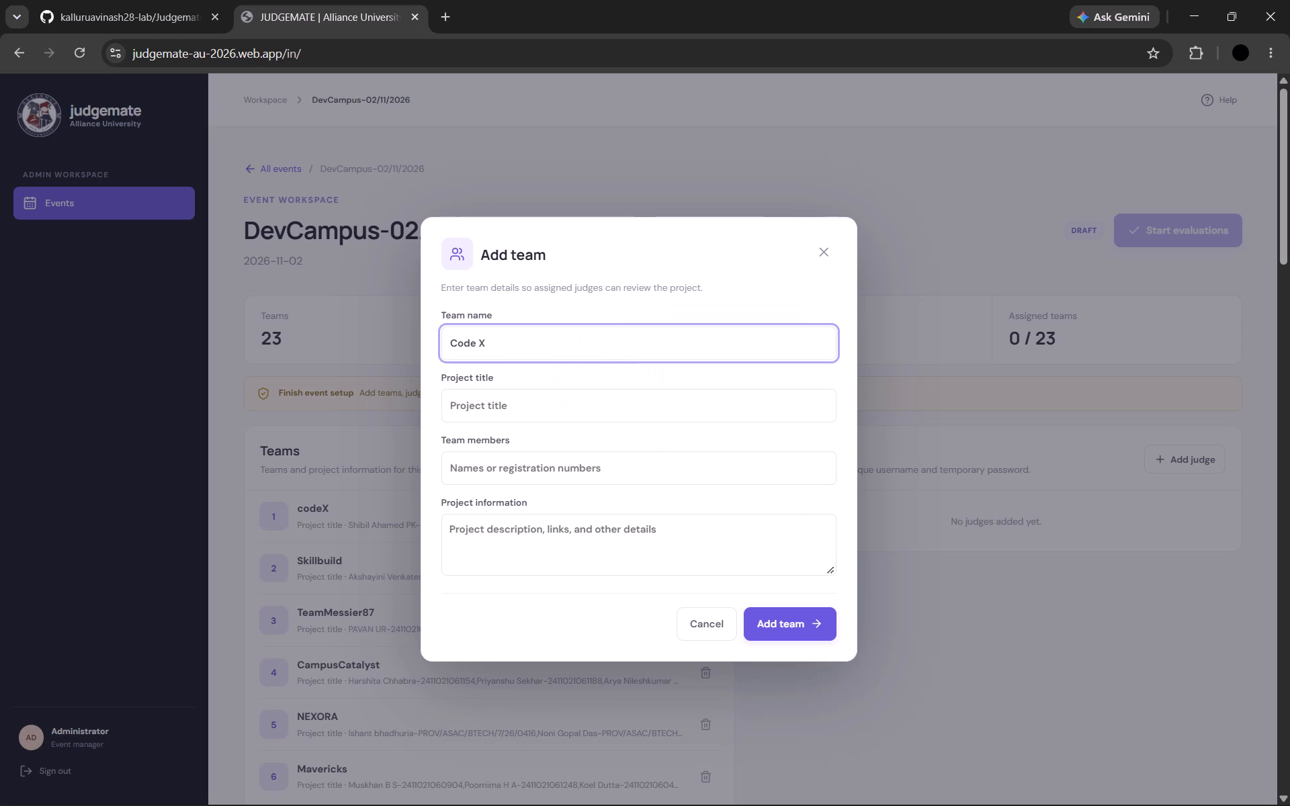
{"action": "left_click", "coordinate": [576, 407]}
{"action": "left_click", "coordinate": [544, 466]}
{"action": "key", "text": "ctrl+v"}
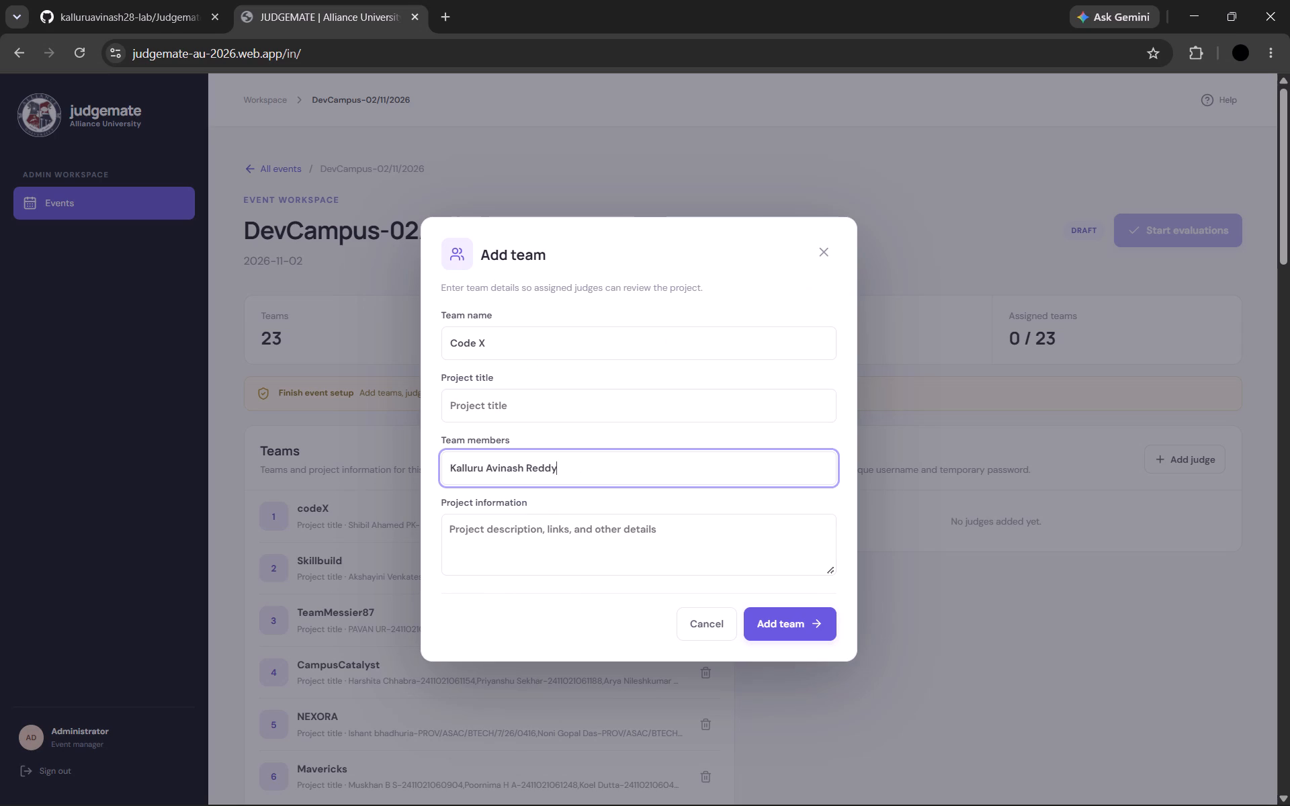
{"action": "key", "text": "comma"}
{"action": "key", "text": "BackSpace"}
{"action": "key", "text": "minus"}
Copy the first Code X member's registration number from the Excel attendance sheet into Team members, followed by a comma.
{"action": "key", "text": "alt+Tab"}
{"action": "double_click", "coordinate": [437, 562]}
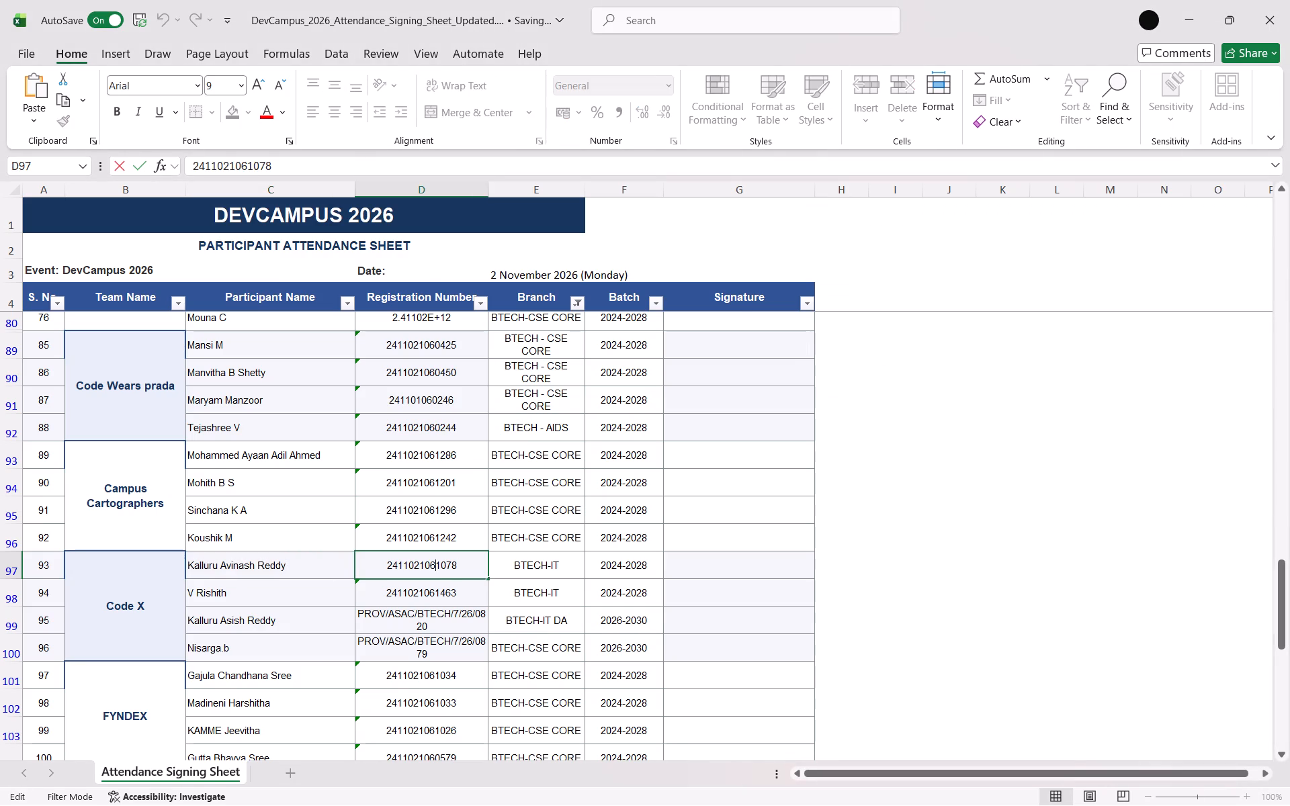
{"action": "key", "text": "ctrl+a"}
{"action": "key", "text": "ctrl+c"}
{"action": "key", "text": "alt+Tab"}
{"action": "key", "text": "ctrl+v"}
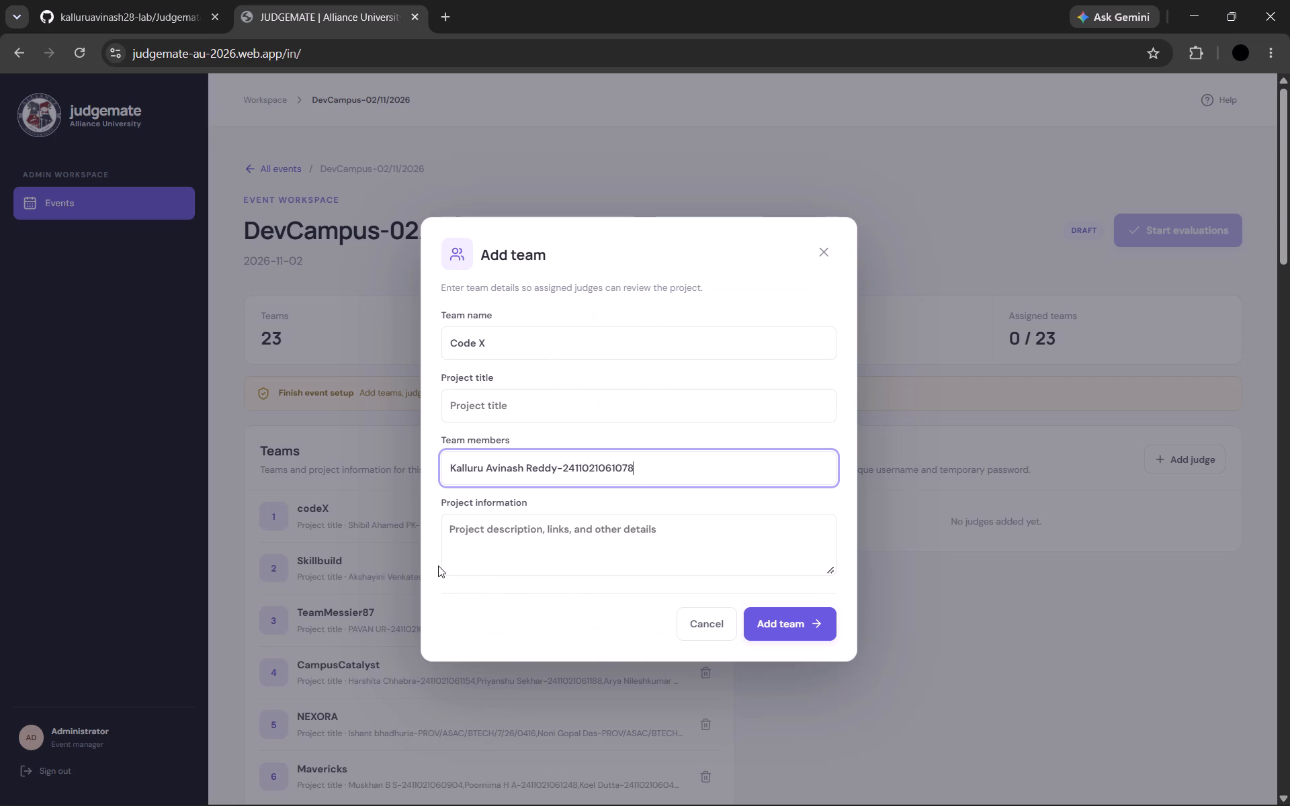
{"action": "key", "text": "comma"}
Append the second Code X member's name and registration number from the Excel attendance sheet to Team members, hyphen-separated and ending with a comma.
{"action": "key", "text": "alt+Tab"}
{"action": "double_click", "coordinate": [232, 598]}
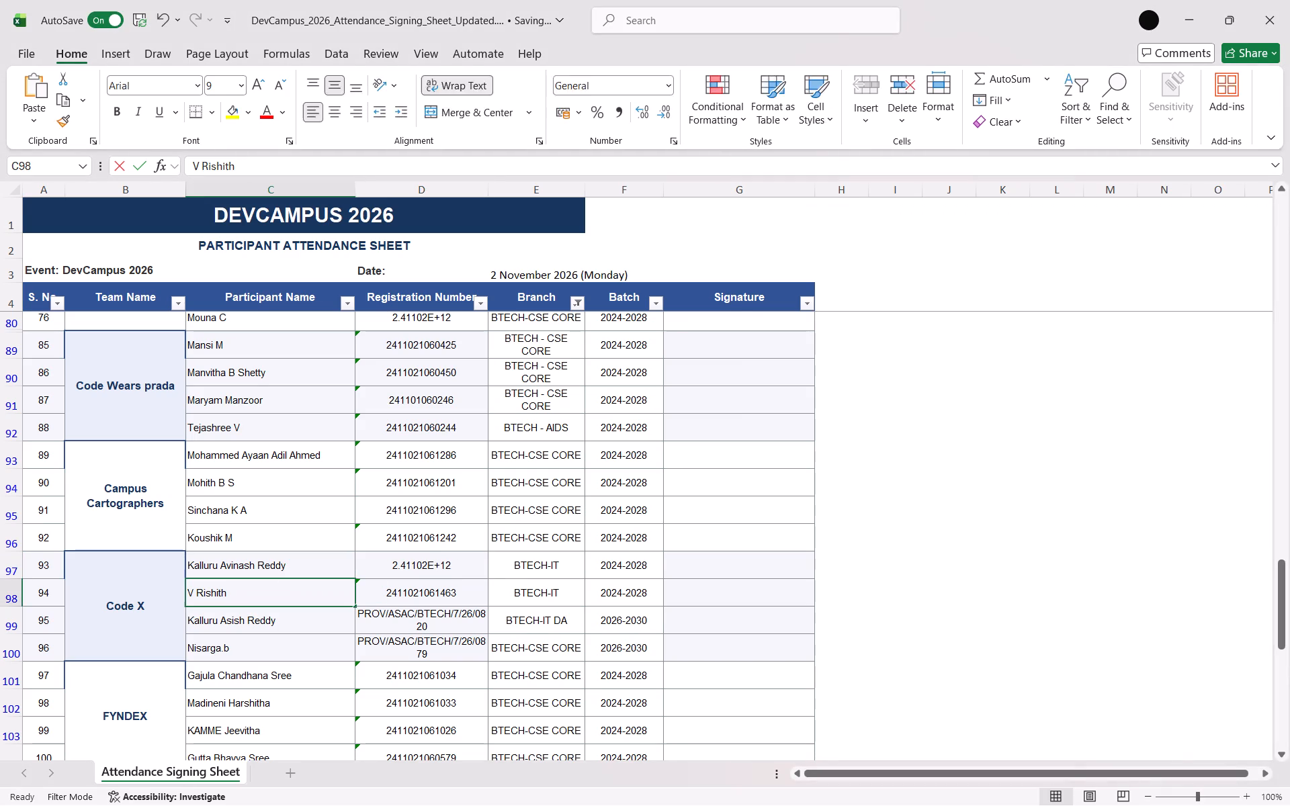
{"action": "key", "text": "ctrl+a"}
{"action": "key", "text": "ctrl+c"}
{"action": "key", "text": "alt+Tab"}
{"action": "key", "text": "ctrl+v"}
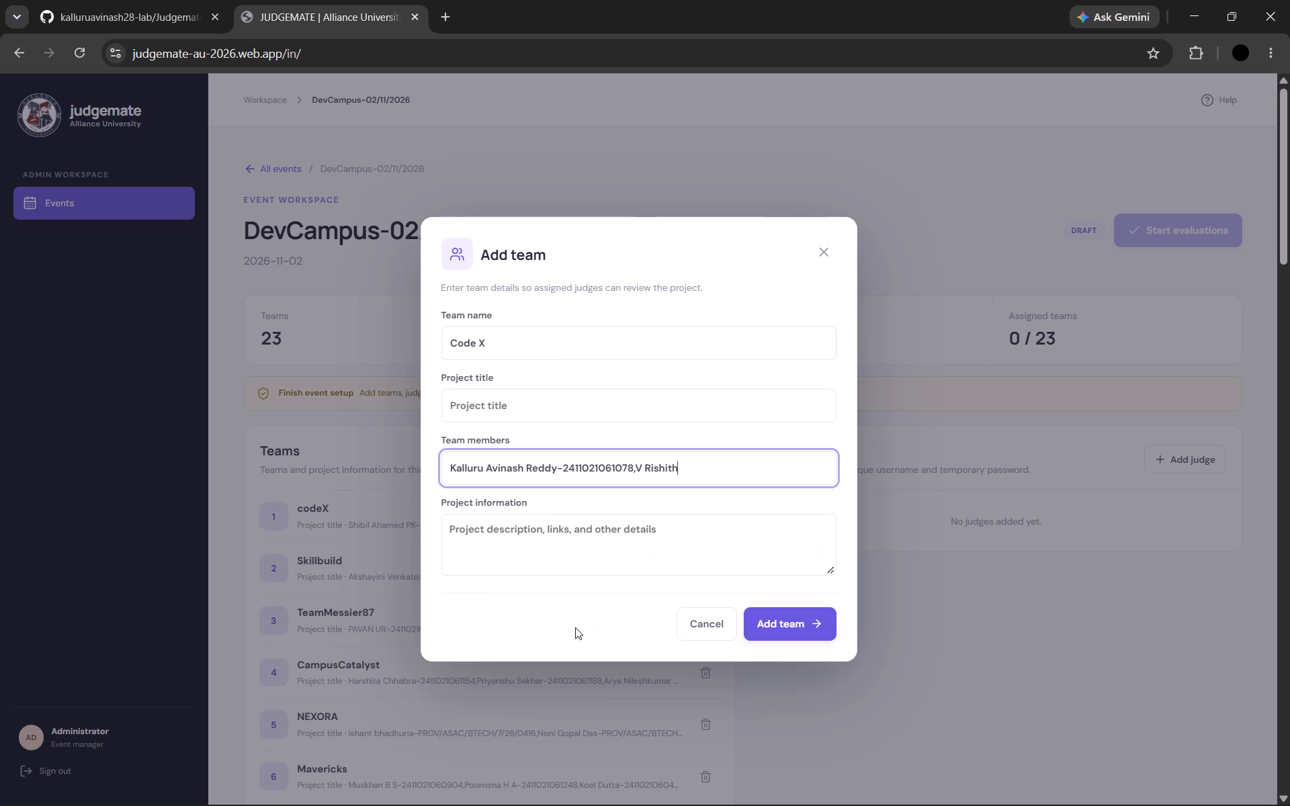
{"action": "key", "text": "minus"}
{"action": "key", "text": "alt+Tab"}
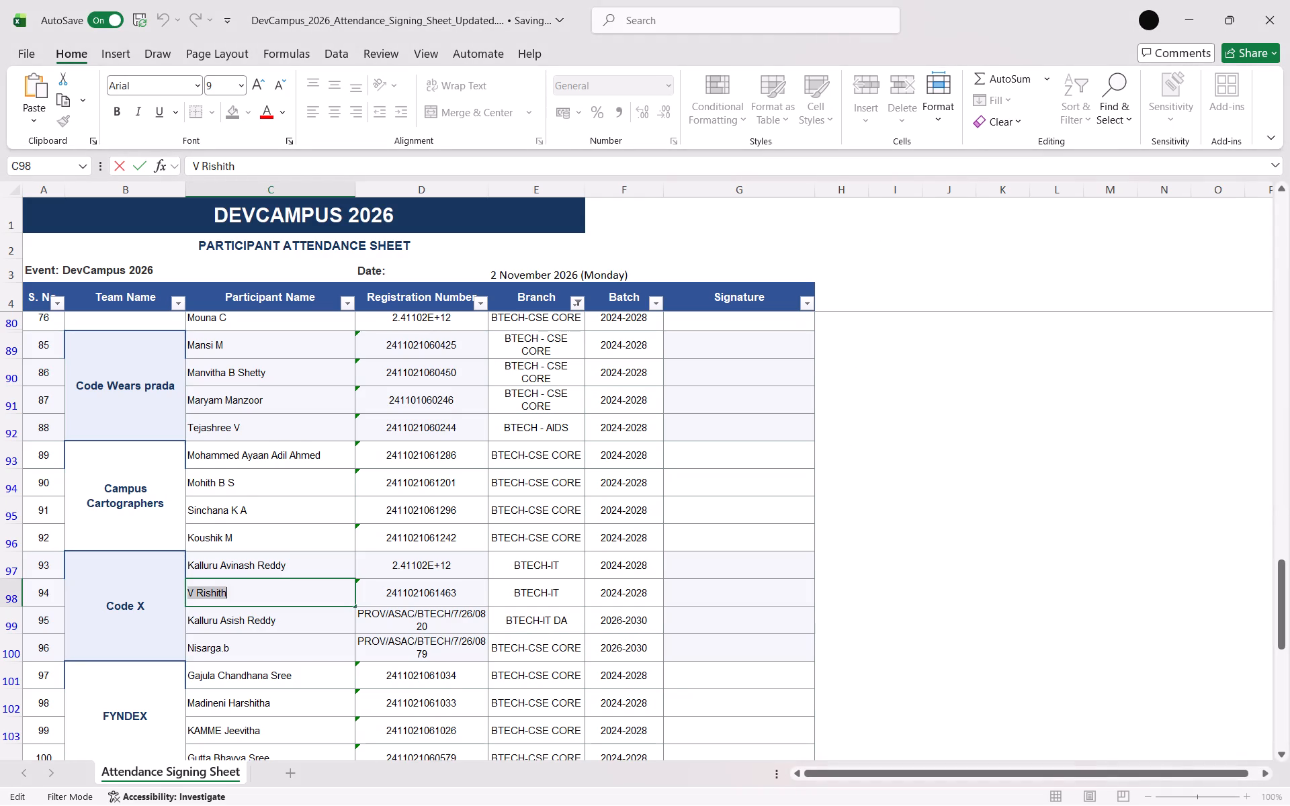
{"action": "double_click", "coordinate": [406, 593]}
{"action": "key", "text": "ctrl+a"}
{"action": "key", "text": "ctrl+c"}
{"action": "key", "text": "alt+Tab"}
{"action": "key", "text": "ctrl+v"}
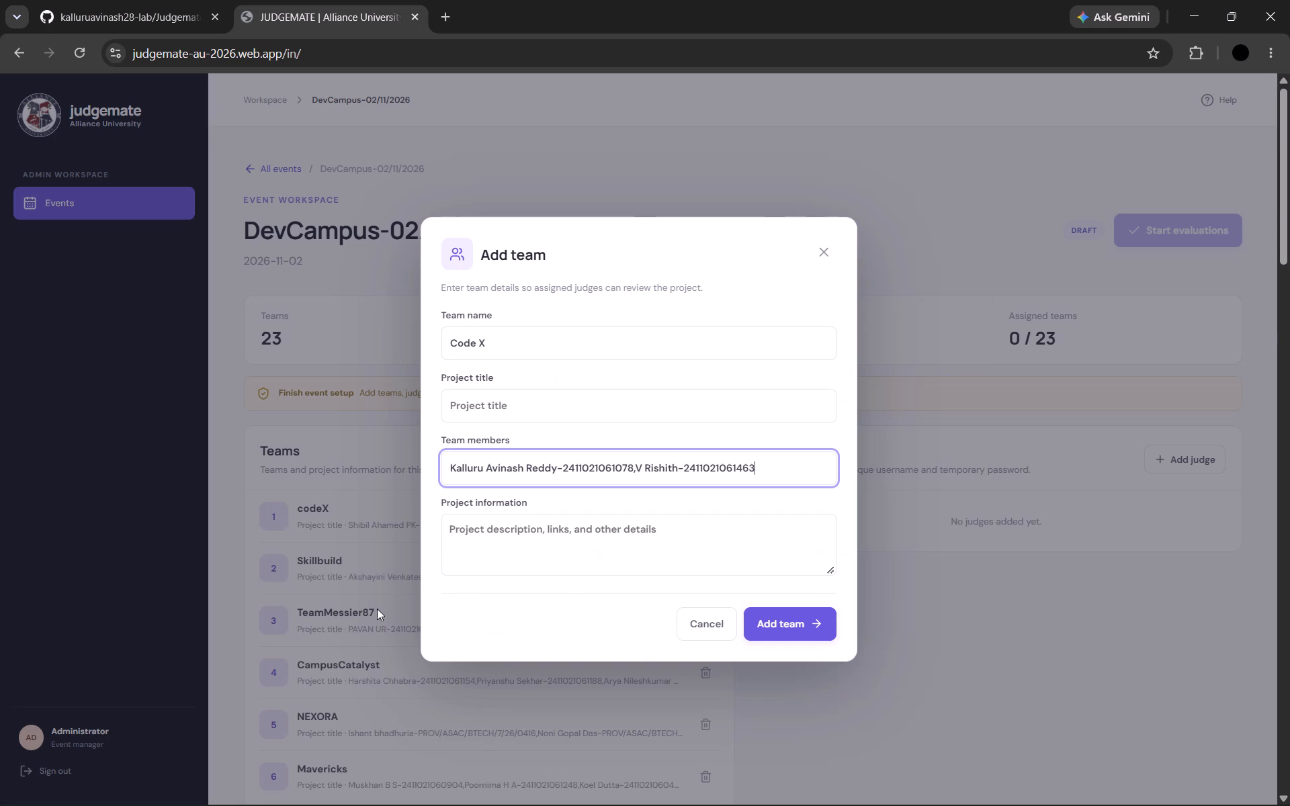
{"action": "key", "text": "comma"}
Append the third Code X member's name and registration number from the Excel attendance sheet to Team members, hyphen-separated and ending with a comma.
{"action": "key", "text": "alt+Tab"}
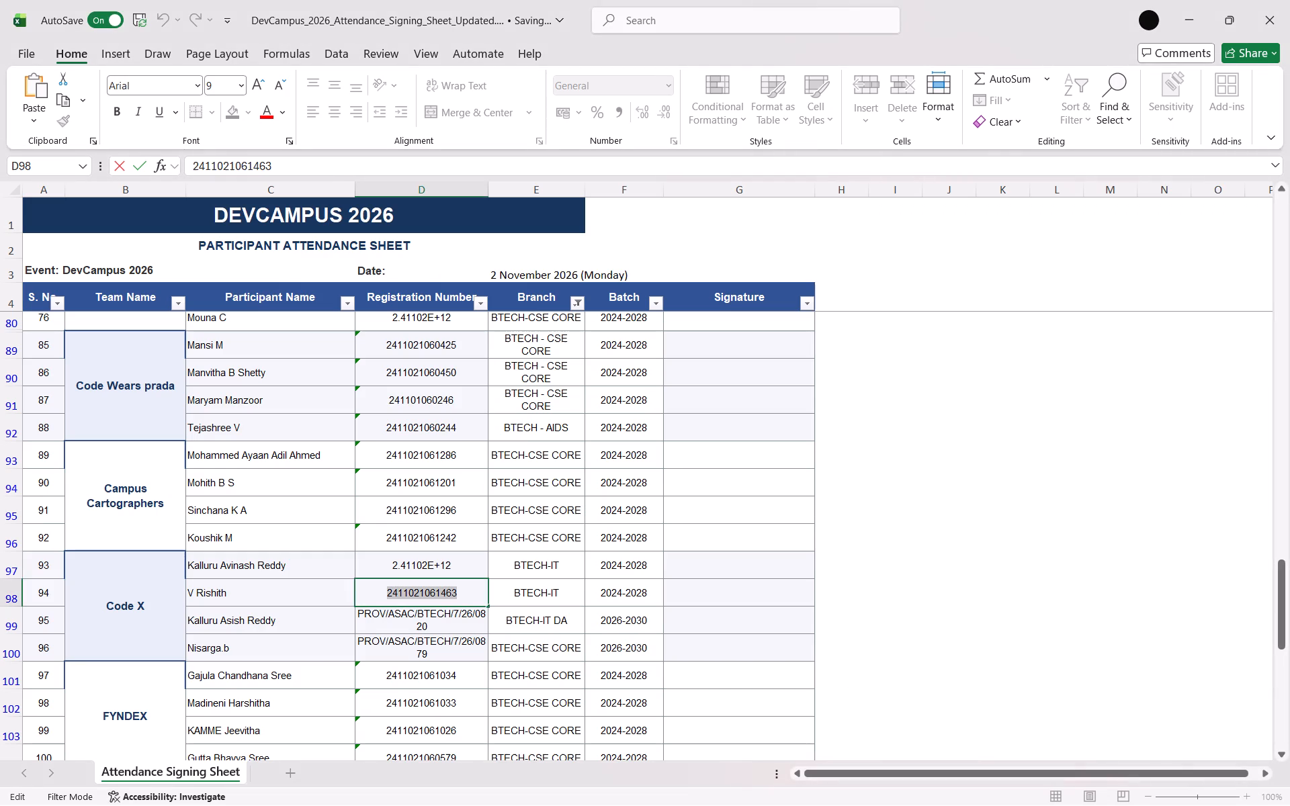
{"action": "left_click", "coordinate": [218, 623]}
{"action": "double_click", "coordinate": [219, 623]}
{"action": "key", "text": "ctrl+a"}
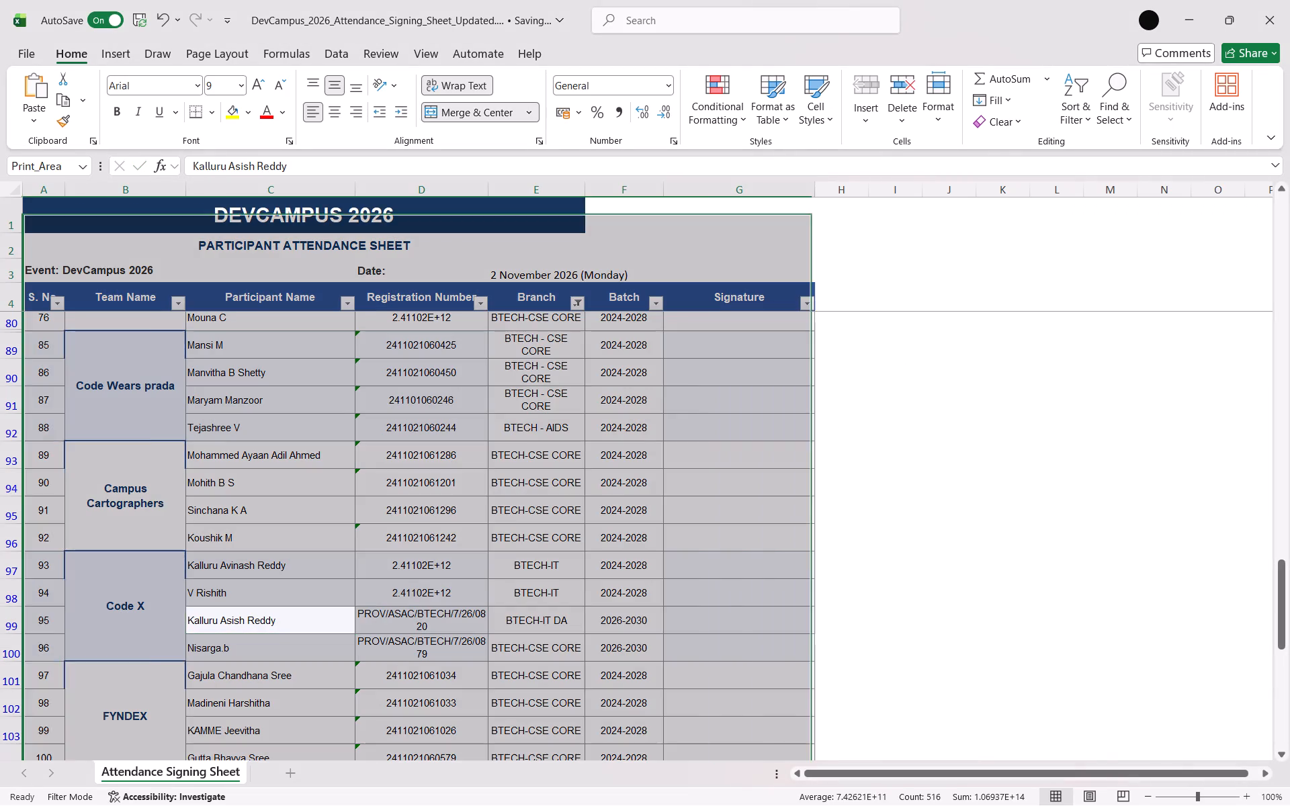
{"action": "double_click", "coordinate": [220, 623]}
{"action": "key", "text": "ctrl+a"}
{"action": "key", "text": "ctrl+c"}
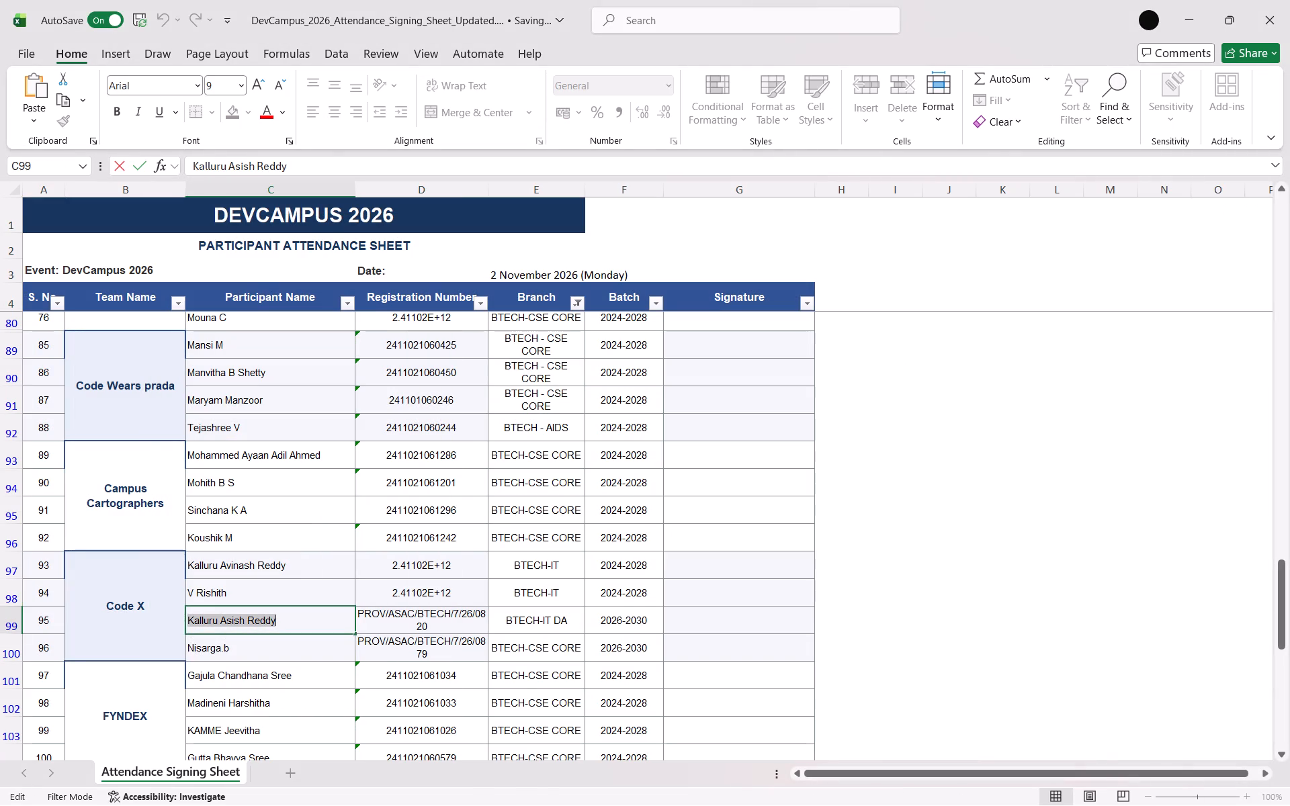
{"action": "key", "text": "alt+Tab"}
{"action": "key", "text": "ctrl+v"}
{"action": "key", "text": "minus"}
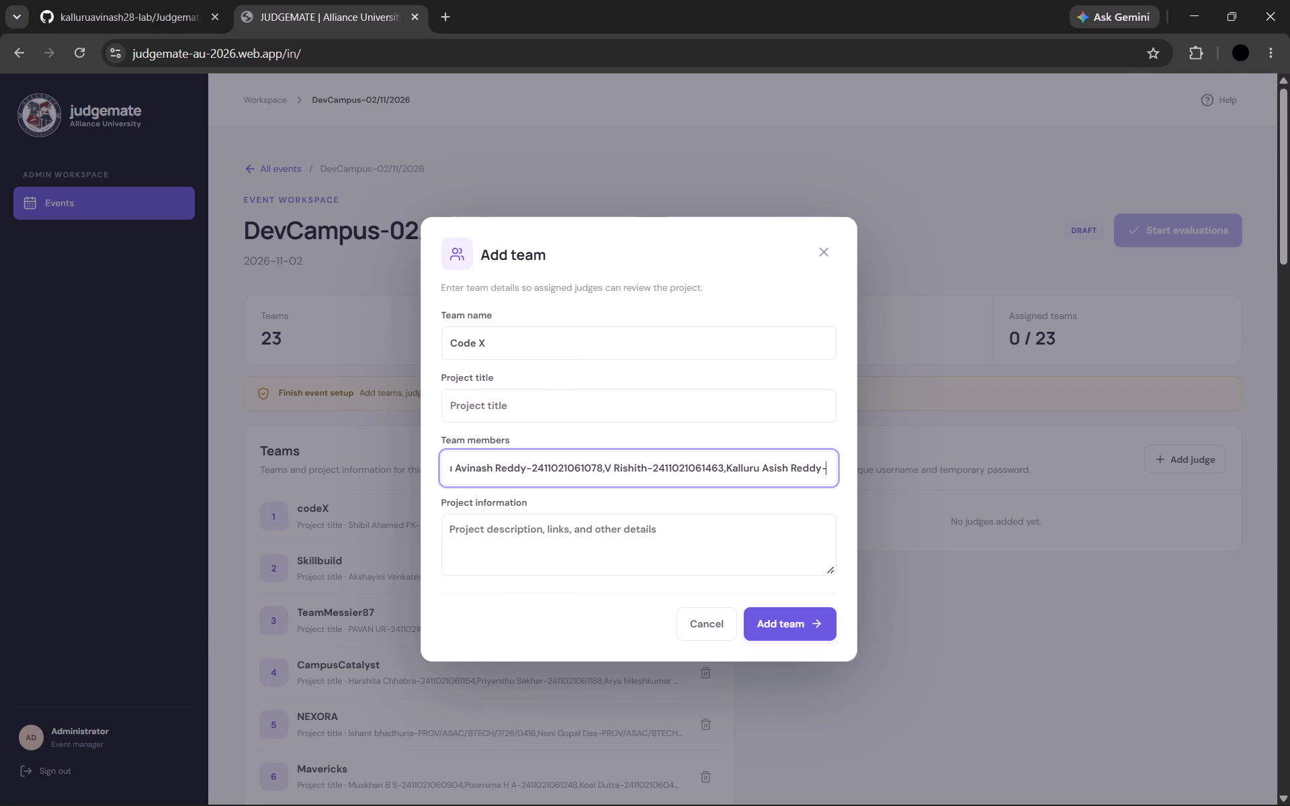
{"action": "key", "text": "alt+Tab"}
{"action": "double_click", "coordinate": [406, 625]}
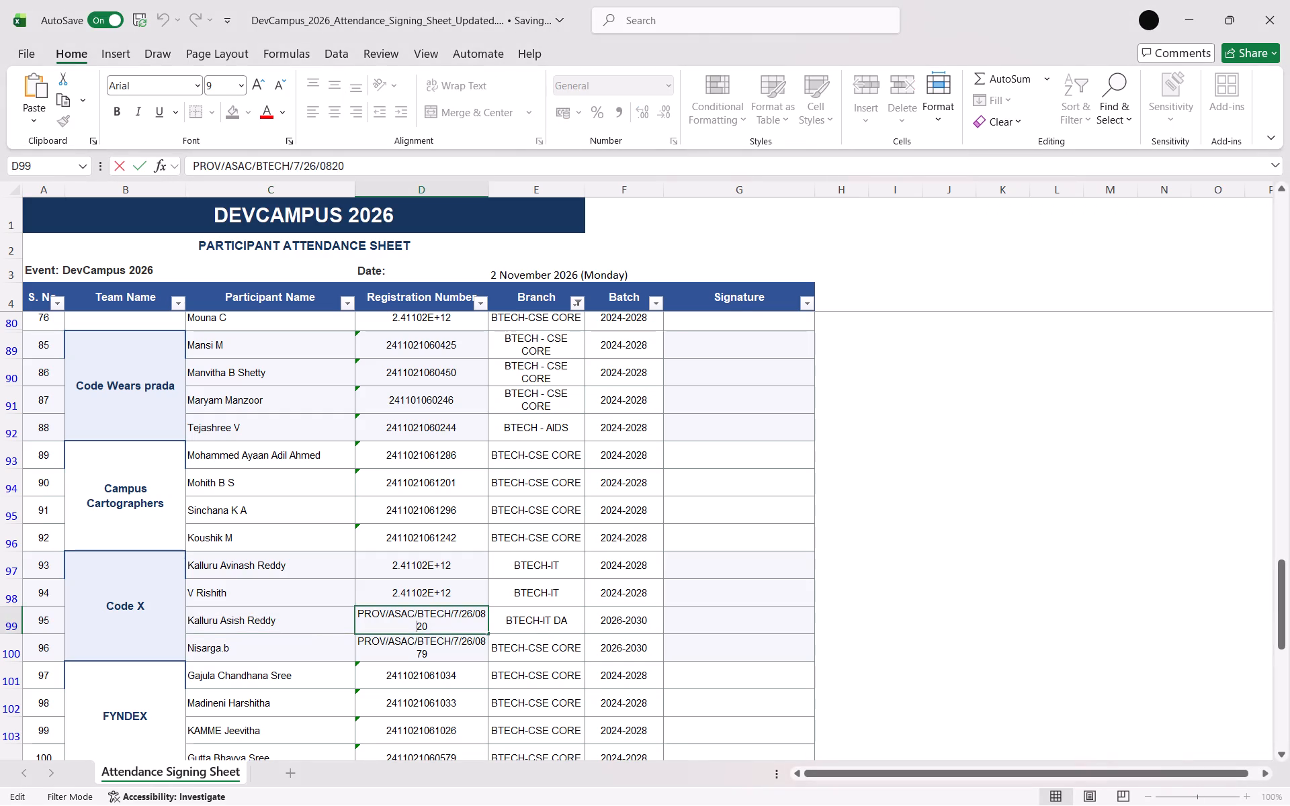
{"action": "key", "text": "ctrl+a"}
{"action": "key", "text": "ctrl+c"}
{"action": "key", "text": "alt+Tab"}
{"action": "key", "text": "ctrl+v"}
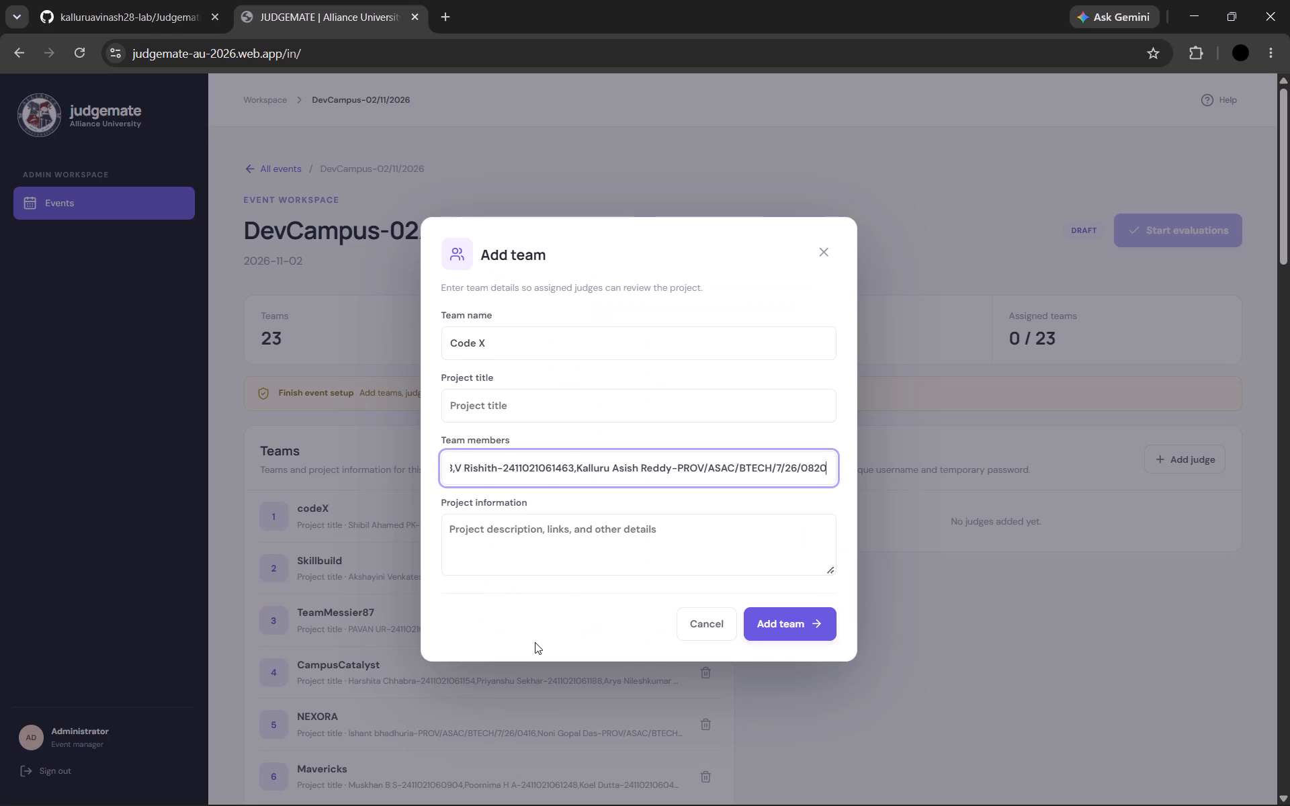
{"action": "key", "text": "comma"}
Append the fourth Code X member's name and registration number from the Excel attendance sheet to Team members, separated by a hyphen.
{"action": "key", "text": "alt+Tab"}
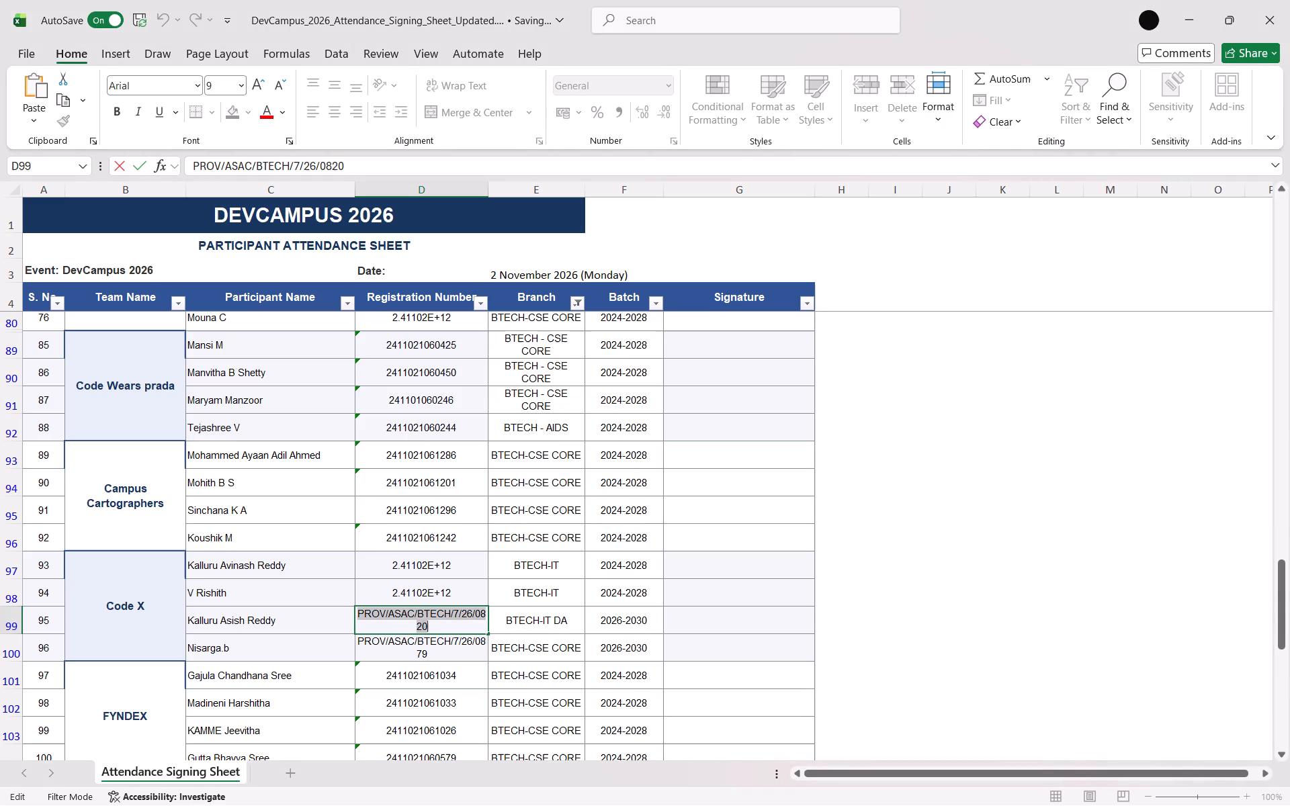
{"action": "double_click", "coordinate": [236, 656]}
{"action": "key", "text": "ctrl+a"}
{"action": "key", "text": "ctrl+c"}
{"action": "key", "text": "alt+Tab"}
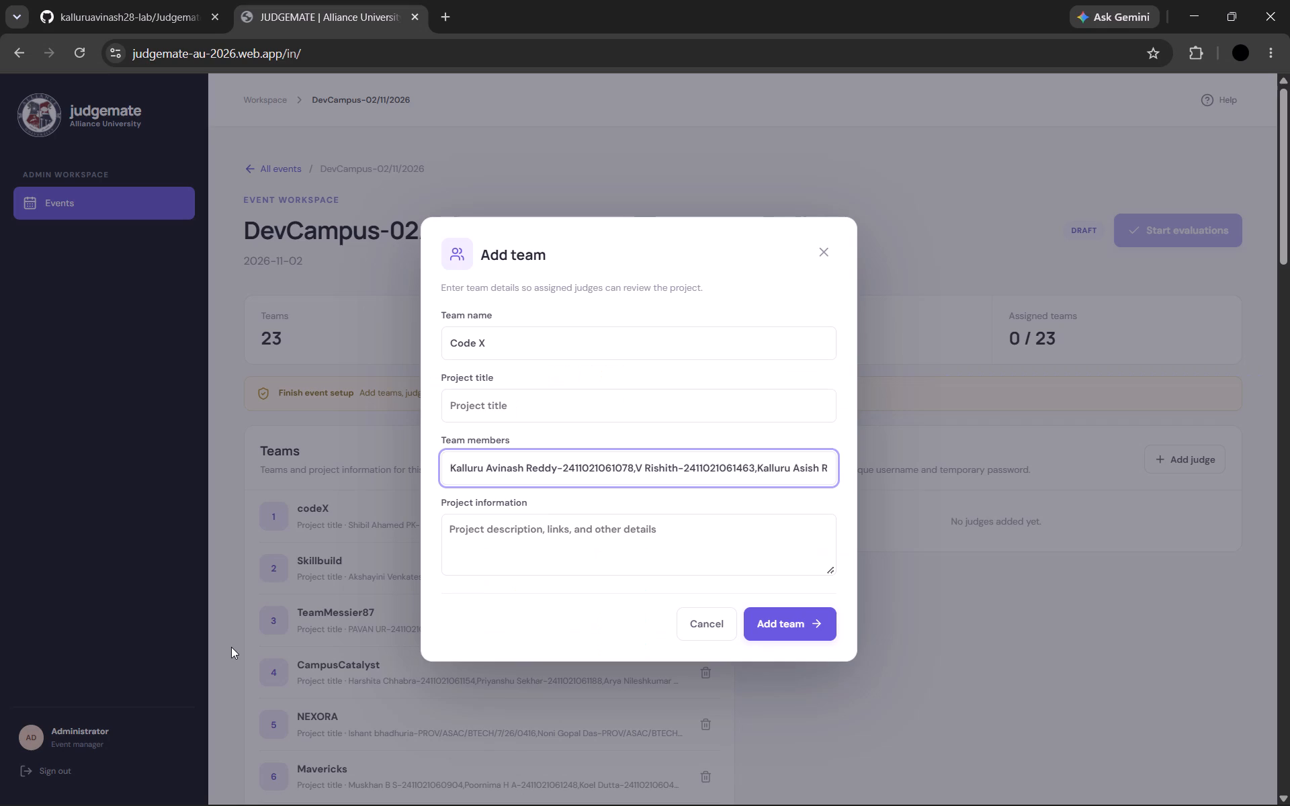
{"action": "key", "text": "ctrl+v"}
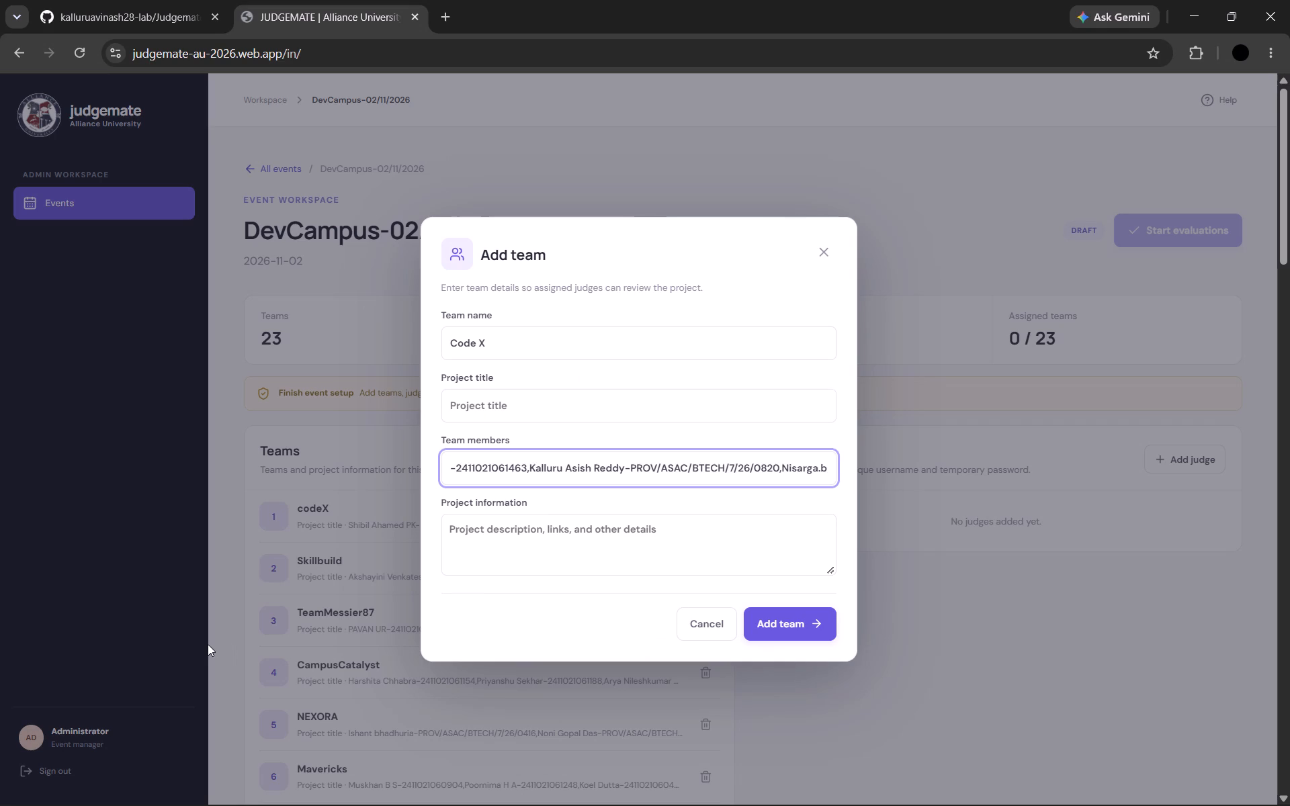
{"action": "key", "text": "minus"}
{"action": "key", "text": "alt+Tab"}
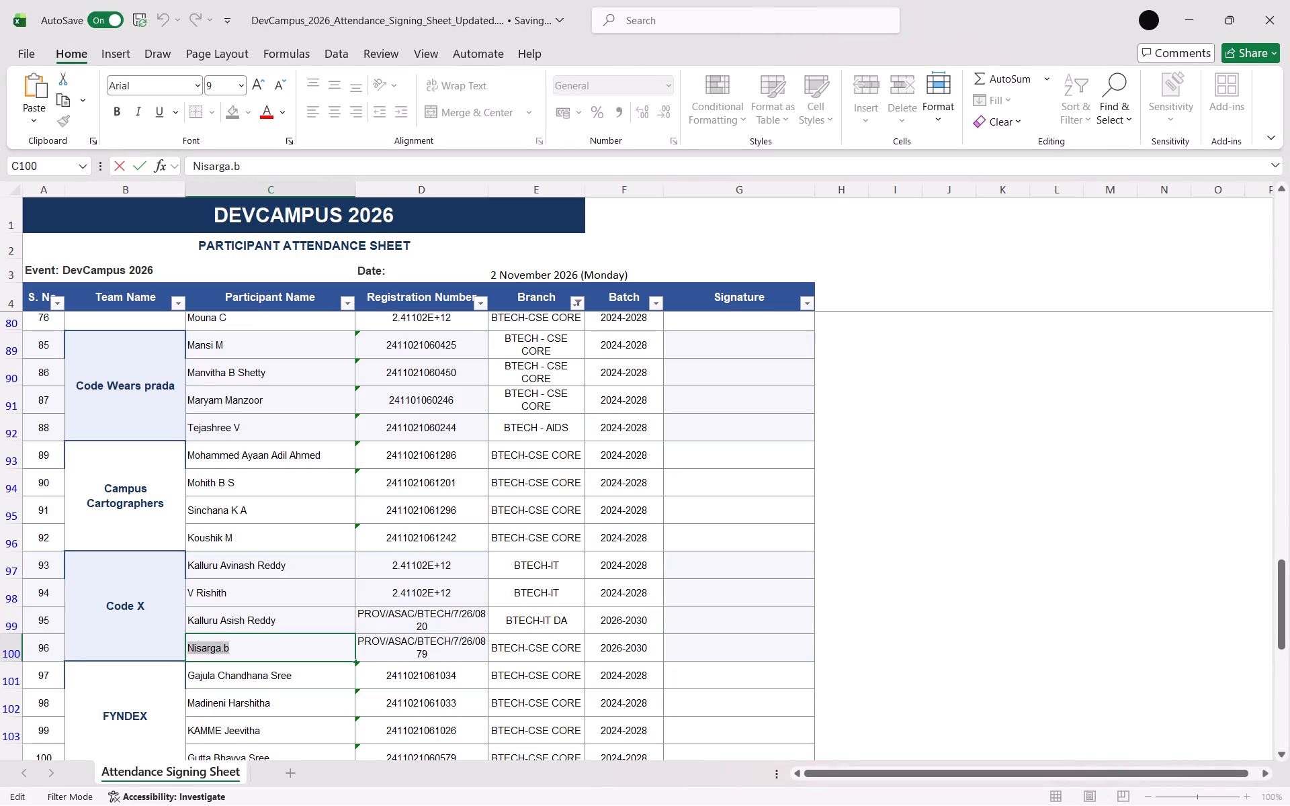
{"action": "double_click", "coordinate": [427, 650]}
{"action": "key", "text": "ctrl+a"}
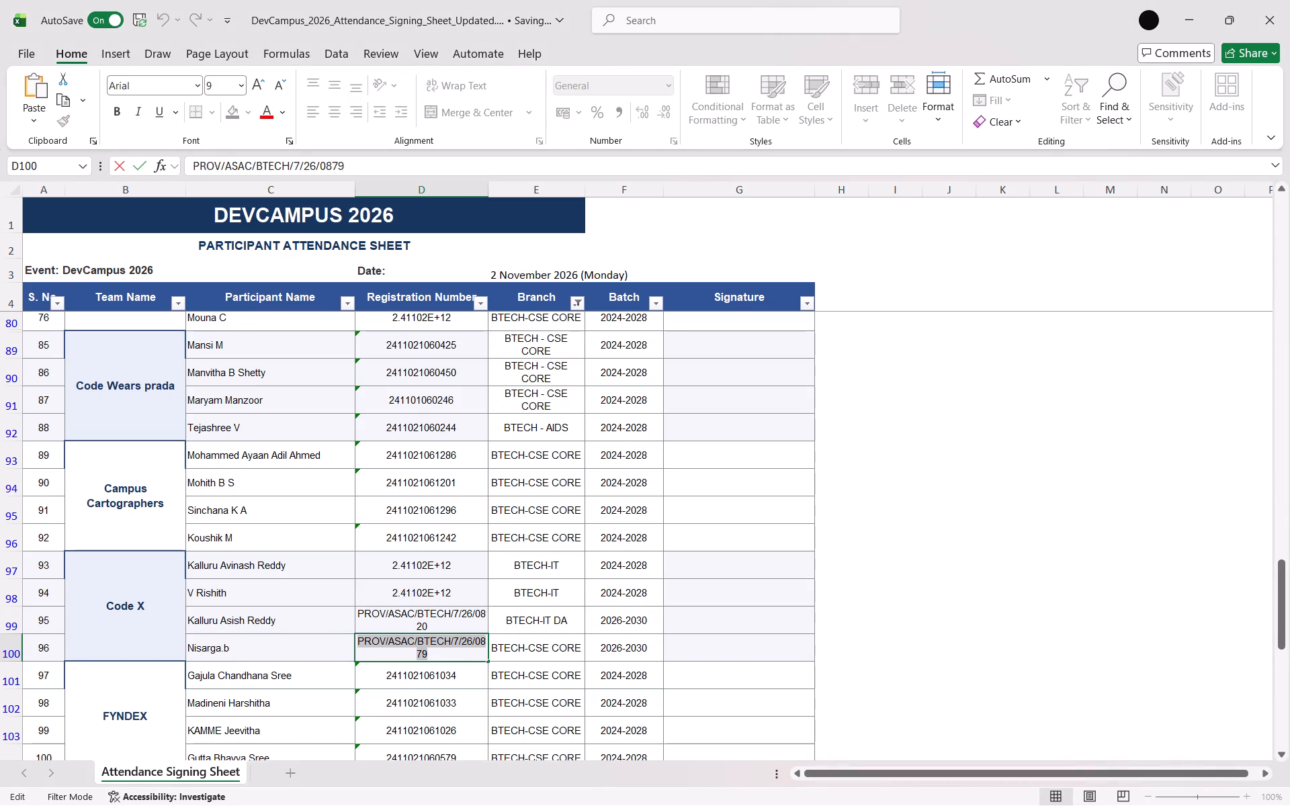
{"action": "key", "text": "ctrl+c"}
{"action": "key", "text": "alt+Tab"}
{"action": "key", "text": "ctrl+v"}
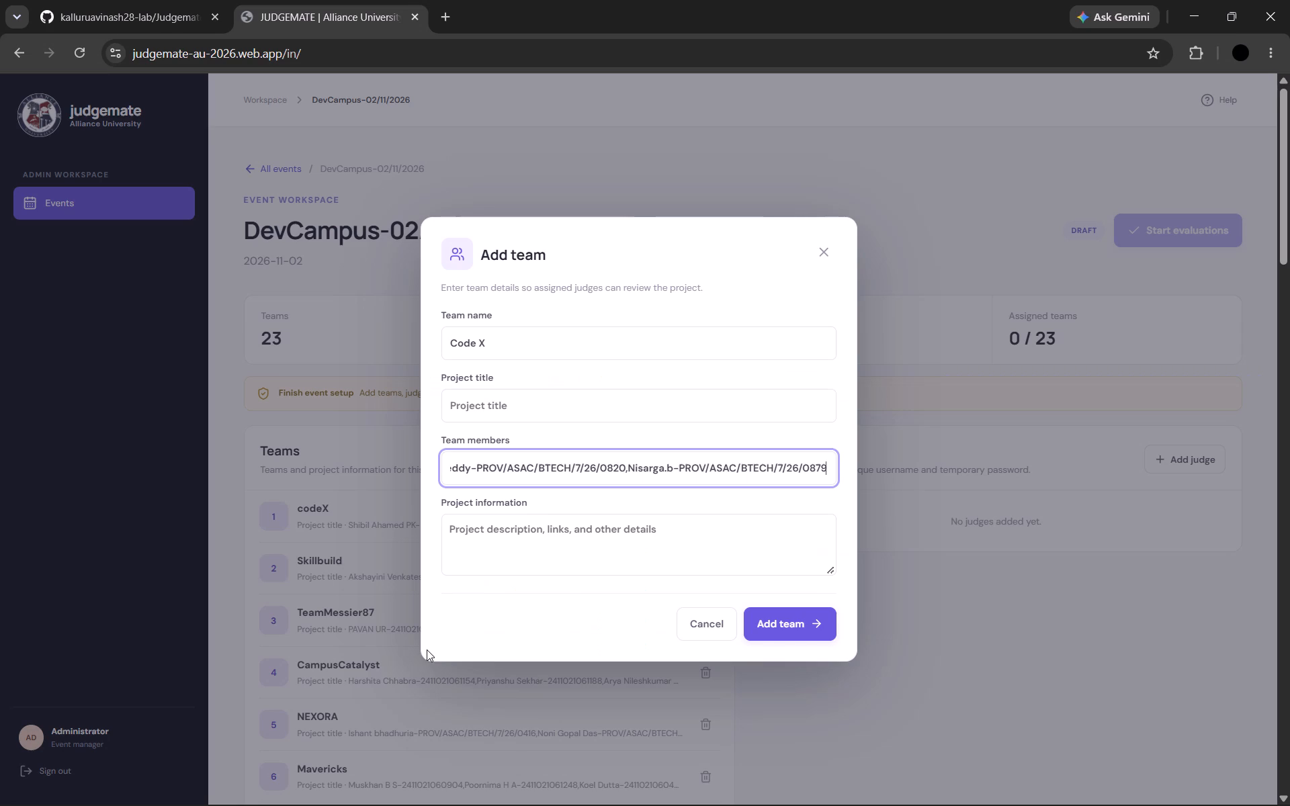
Submit the completed Code X form to add the team to the event.
{"action": "left_click", "coordinate": [765, 613]}
Review the event's Teams list and check it against all team names in the Excel attendance sheet for missing teams.
{"action": "scroll", "coordinate": [410, 563], "scroll_direction": "down", "scroll_amount": 3}
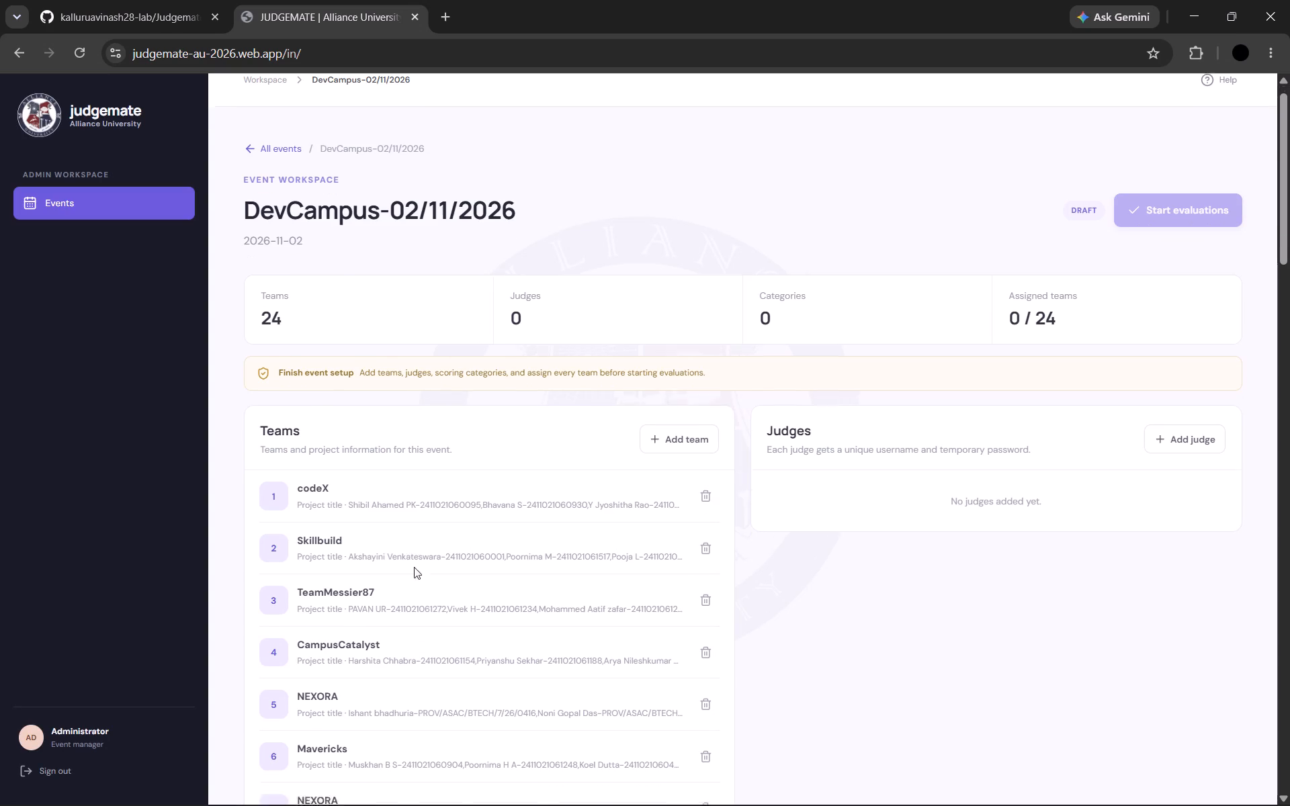
{"action": "scroll", "coordinate": [414, 567], "scroll_direction": "down", "scroll_amount": 14}
{"action": "scroll", "coordinate": [464, 549], "scroll_direction": "up", "scroll_amount": 9}
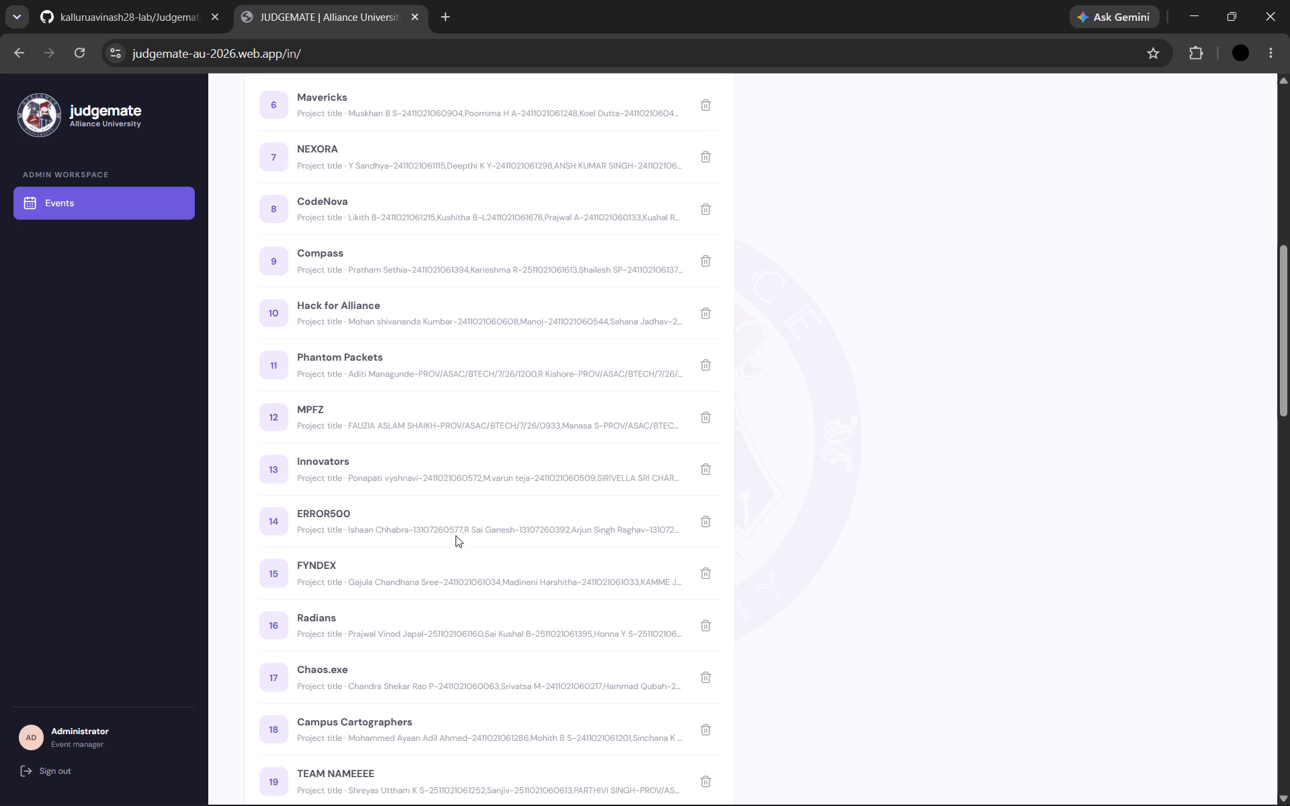
{"action": "scroll", "coordinate": [455, 535], "scroll_direction": "down", "scroll_amount": 7}
{"action": "scroll", "coordinate": [427, 530], "scroll_direction": "up", "scroll_amount": 15}
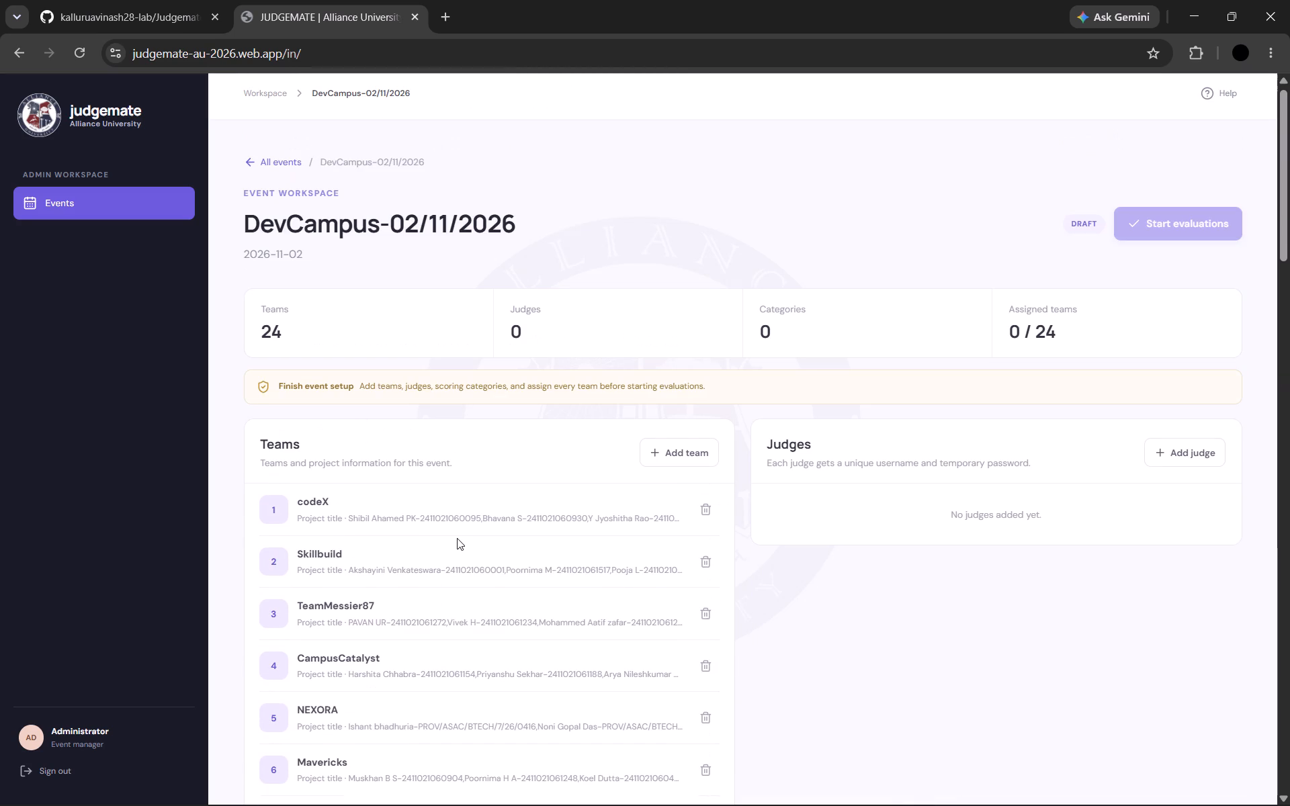
{"action": "key", "text": "alt+Tab"}
{"action": "scroll", "coordinate": [105, 422], "scroll_direction": "up", "scroll_amount": 4}
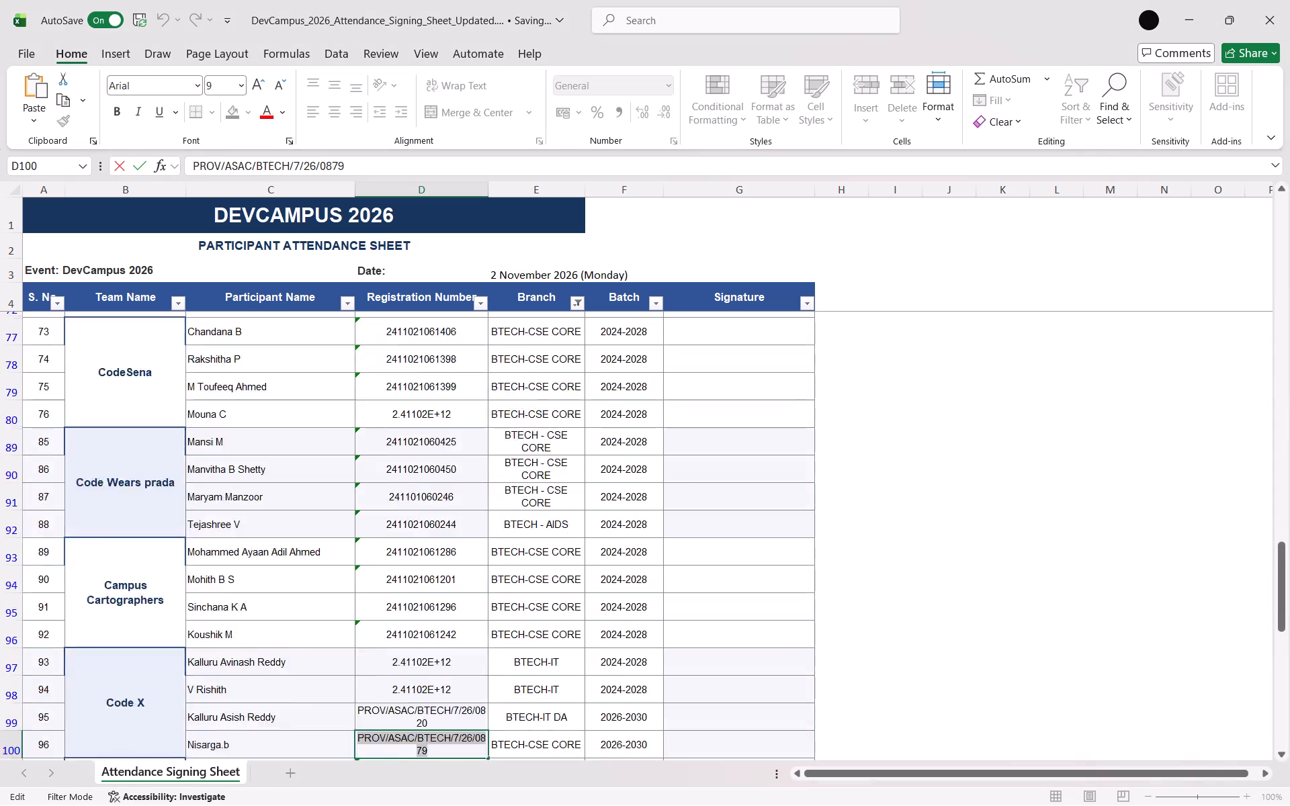
{"action": "scroll", "coordinate": [107, 418], "scroll_direction": "up", "scroll_amount": 20}
{"action": "scroll", "coordinate": [107, 418], "scroll_direction": "up", "scroll_amount": 19}
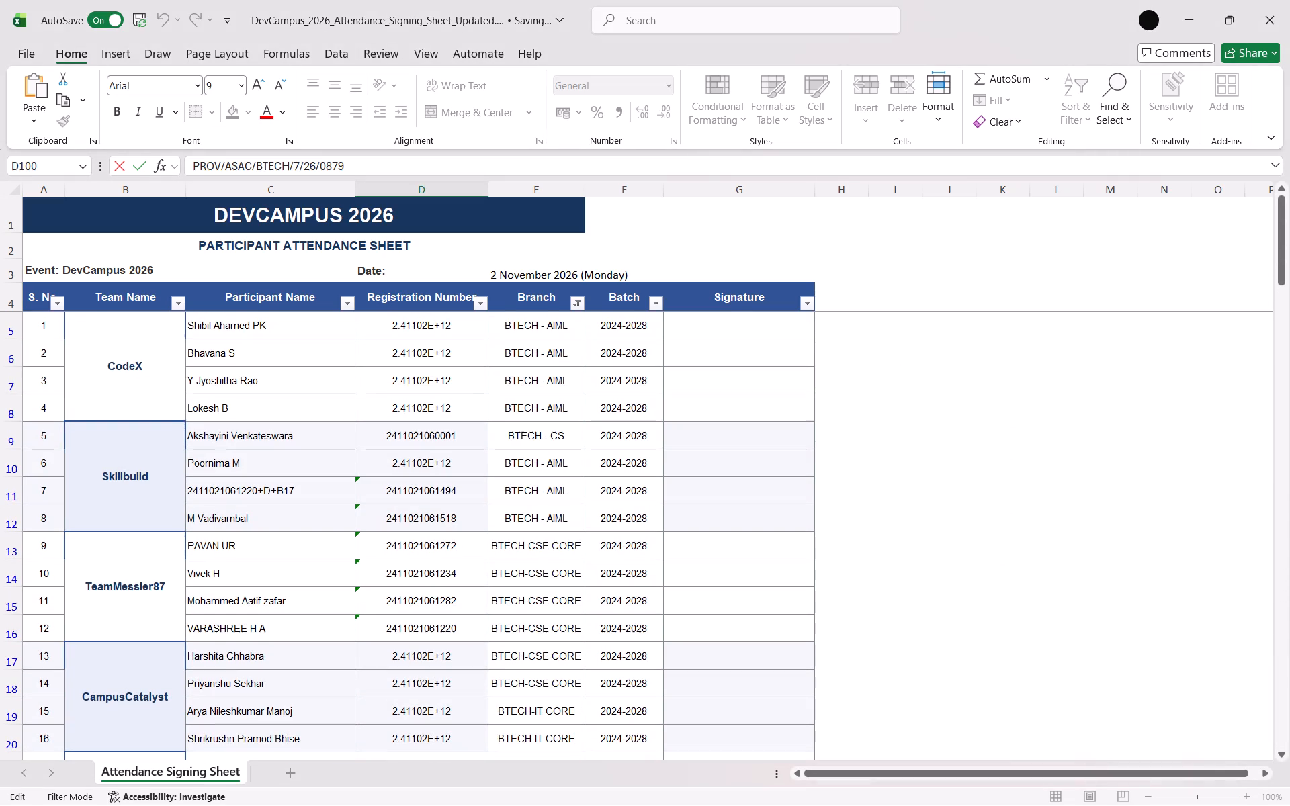
{"action": "scroll", "coordinate": [144, 601], "scroll_direction": "down", "scroll_amount": 4}
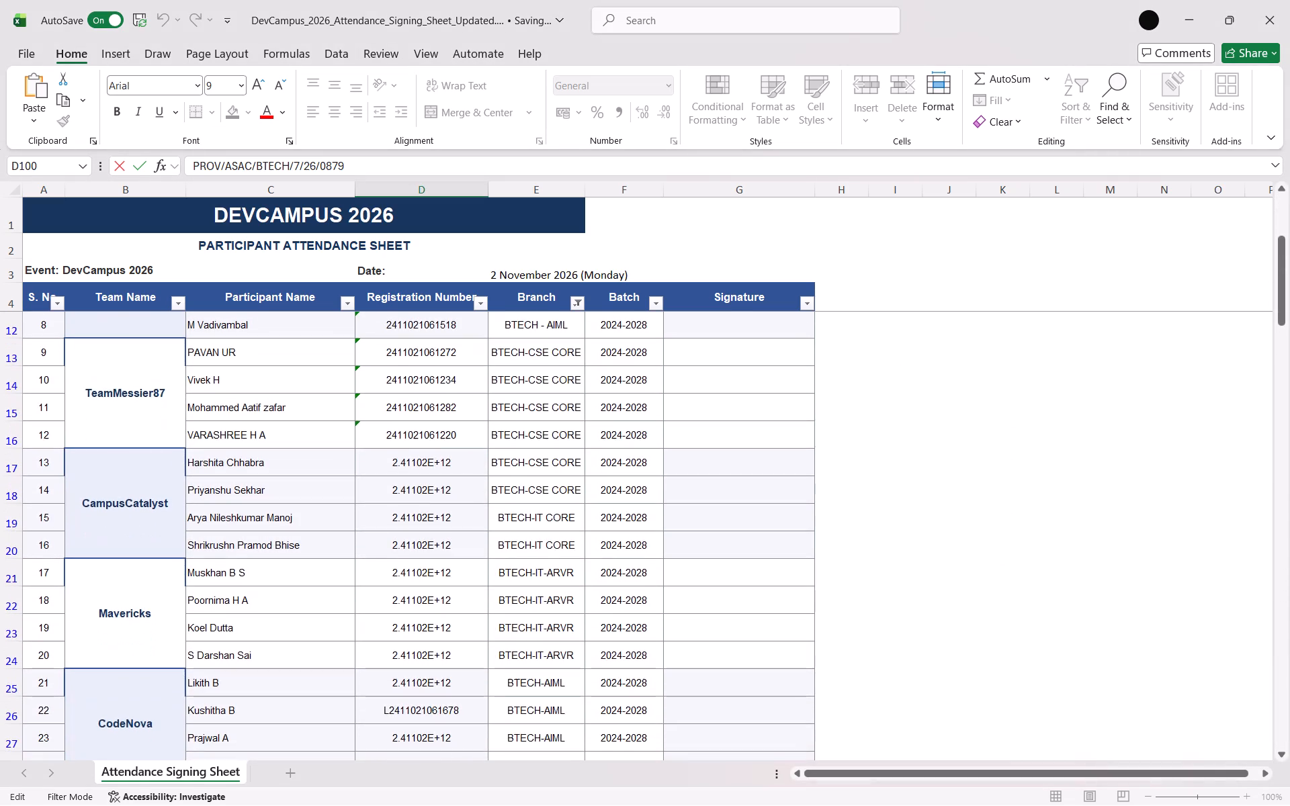
{"action": "scroll", "coordinate": [178, 636], "scroll_direction": "down", "scroll_amount": 7}
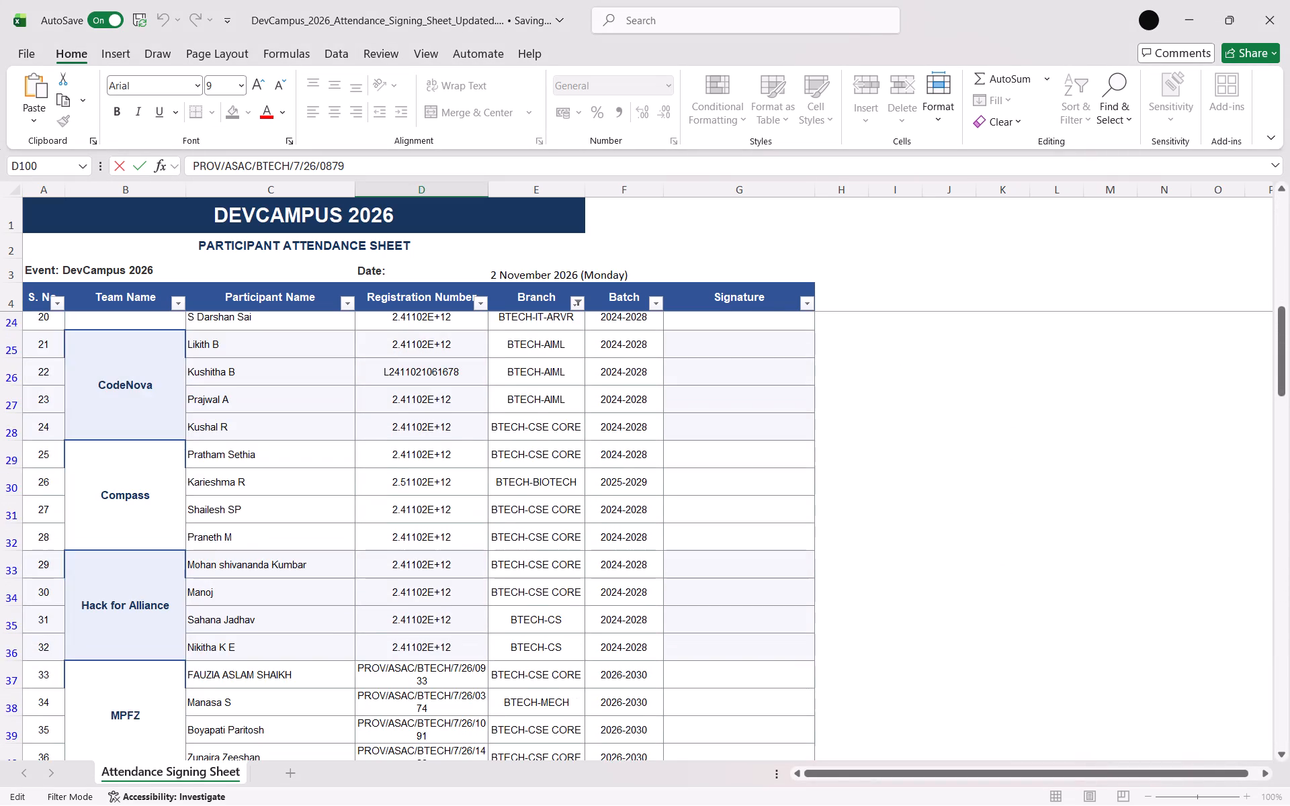
{"action": "scroll", "coordinate": [135, 656], "scroll_direction": "down", "scroll_amount": 8}
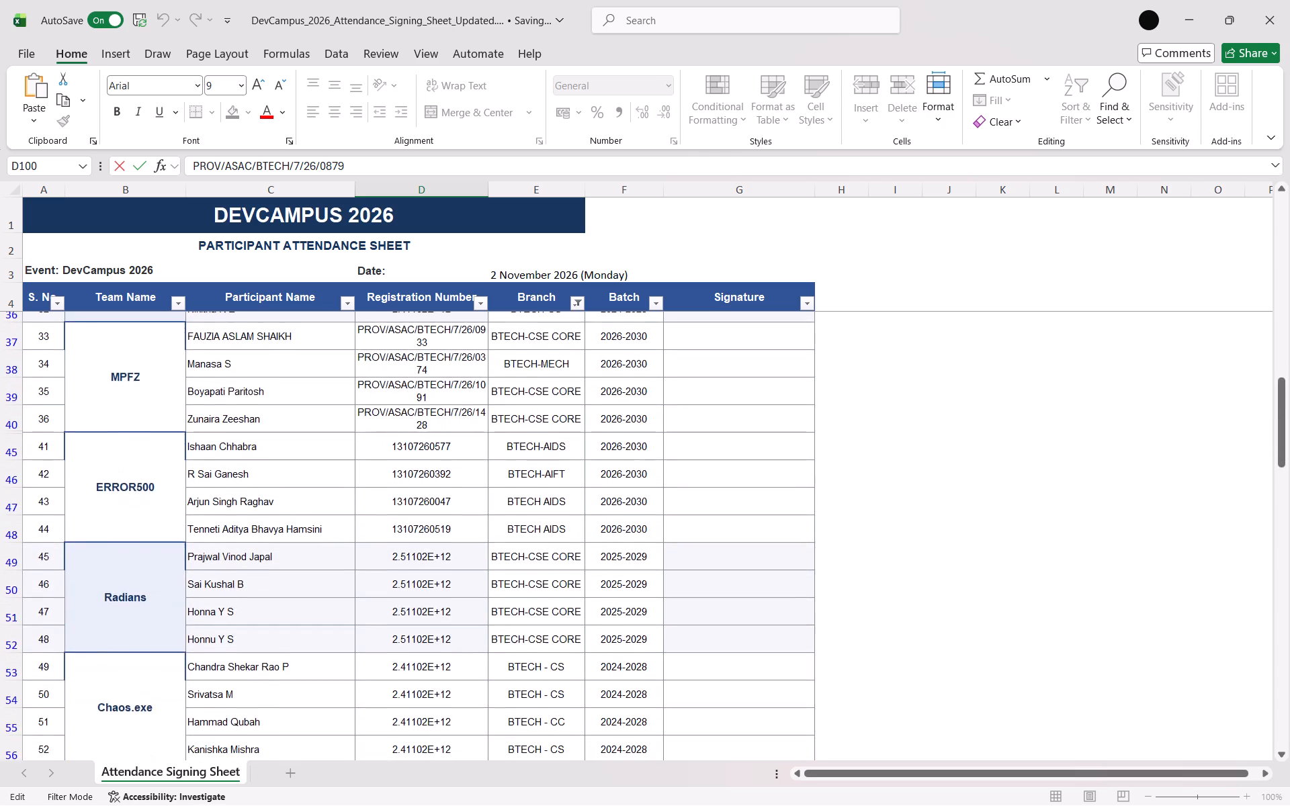
{"action": "scroll", "coordinate": [146, 656], "scroll_direction": "down", "scroll_amount": 8}
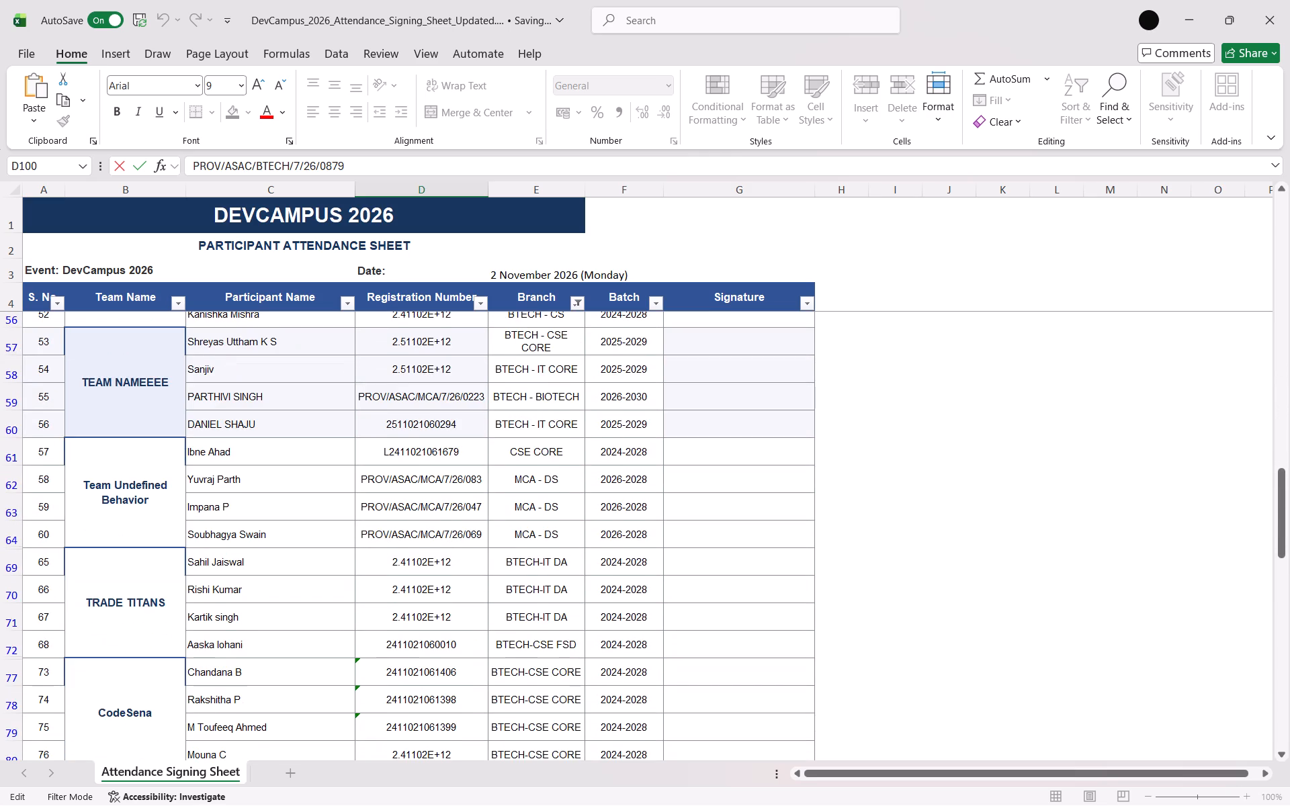
{"action": "scroll", "coordinate": [152, 657], "scroll_direction": "down", "scroll_amount": 7}
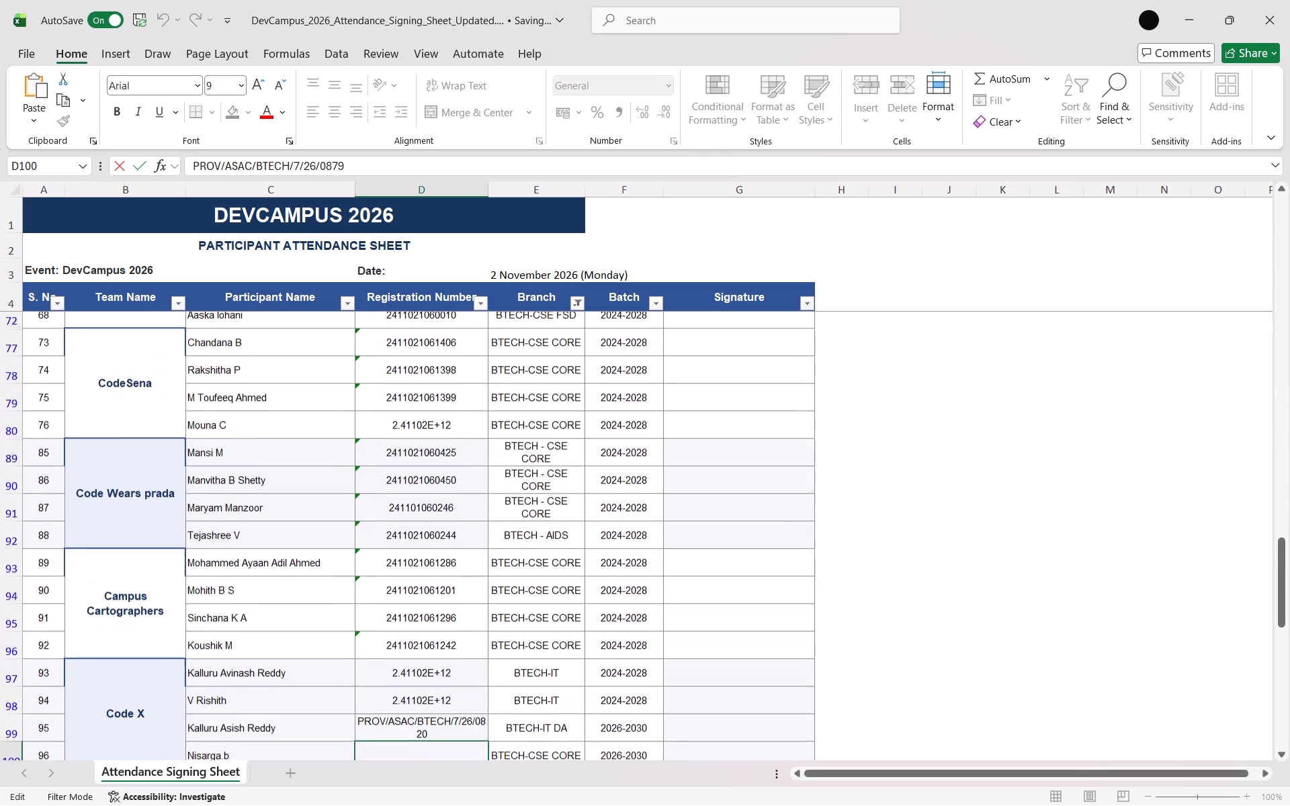
{"action": "scroll", "coordinate": [154, 656], "scroll_direction": "down", "scroll_amount": 7}
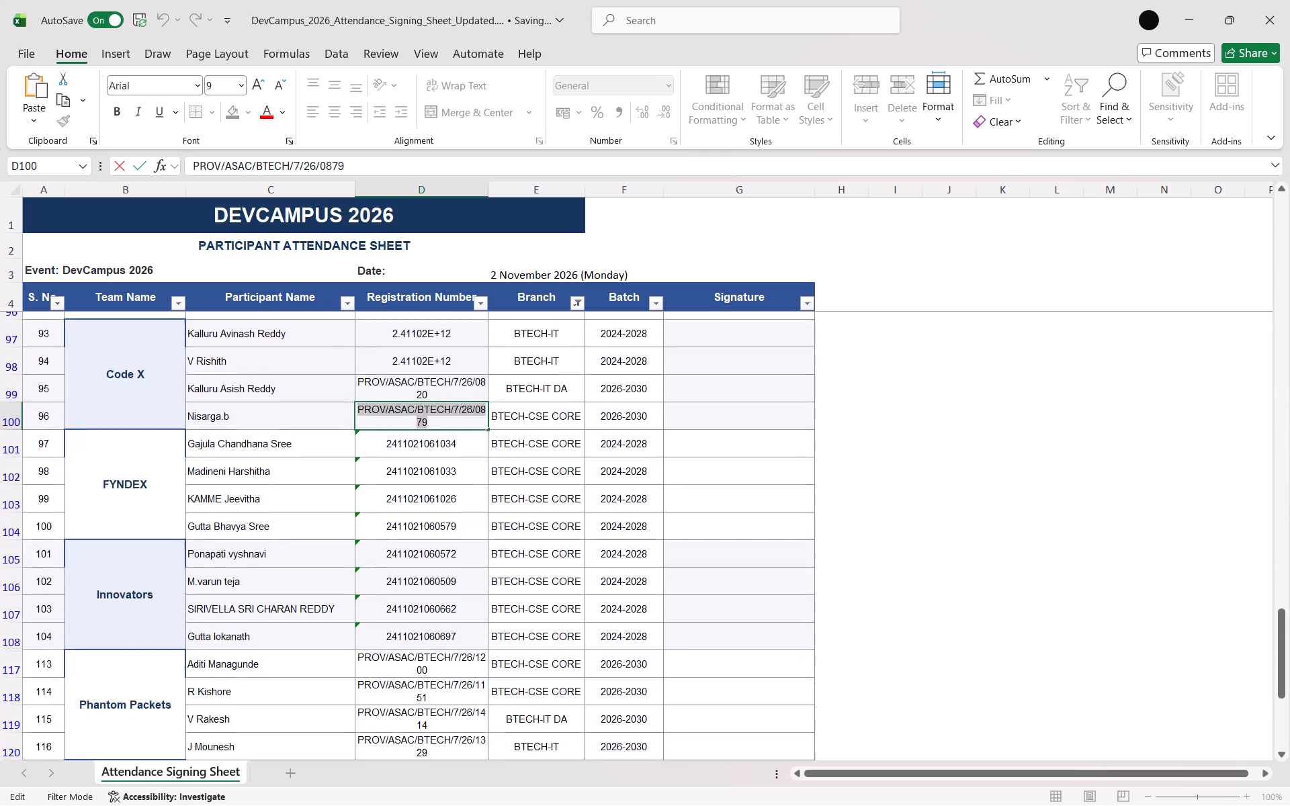
{"action": "scroll", "coordinate": [149, 668], "scroll_direction": "down", "scroll_amount": 9}
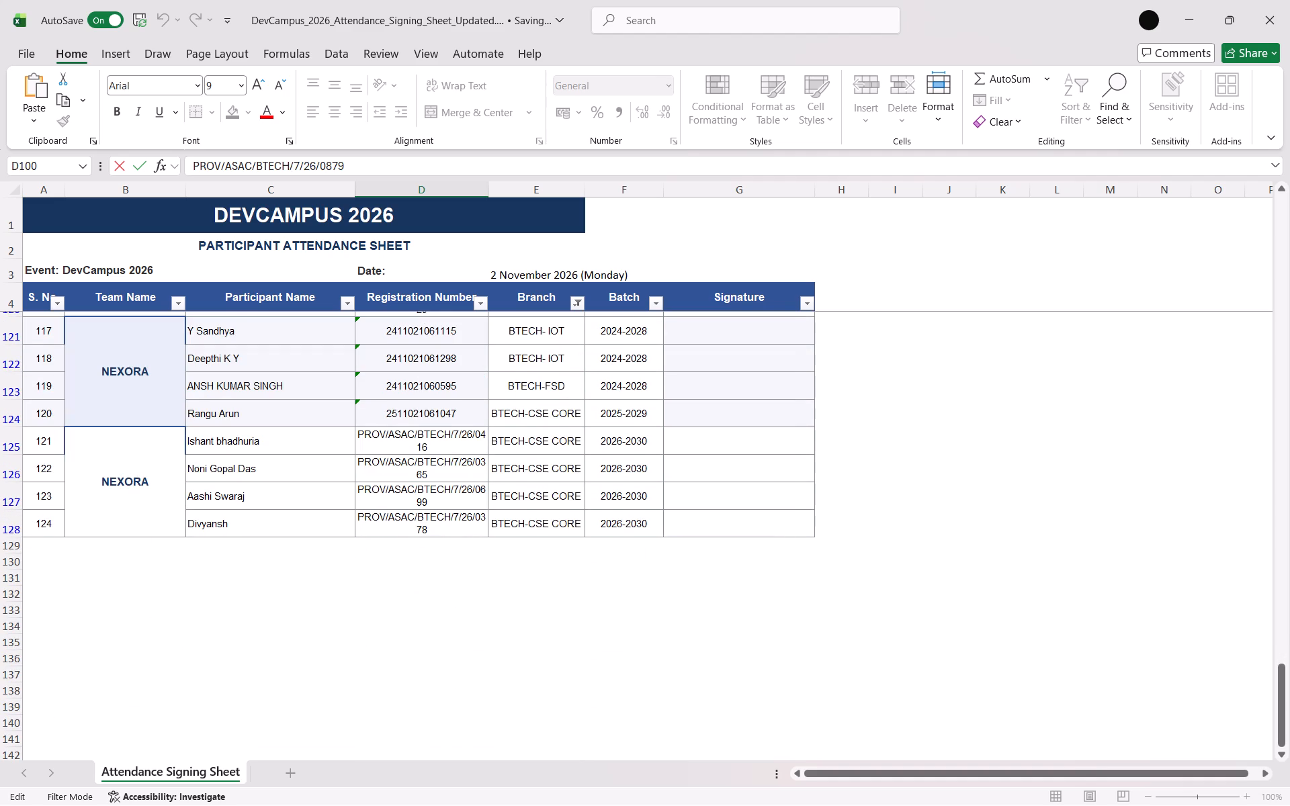
Recheck the Team Name column of the attendance sheet from the first team through the last NEXORA team.
{"action": "scroll", "coordinate": [170, 578], "scroll_direction": "up", "scroll_amount": 20}
{"action": "scroll", "coordinate": [170, 578], "scroll_direction": "up", "scroll_amount": 20}
{"action": "scroll", "coordinate": [170, 578], "scroll_direction": "up", "scroll_amount": 2}
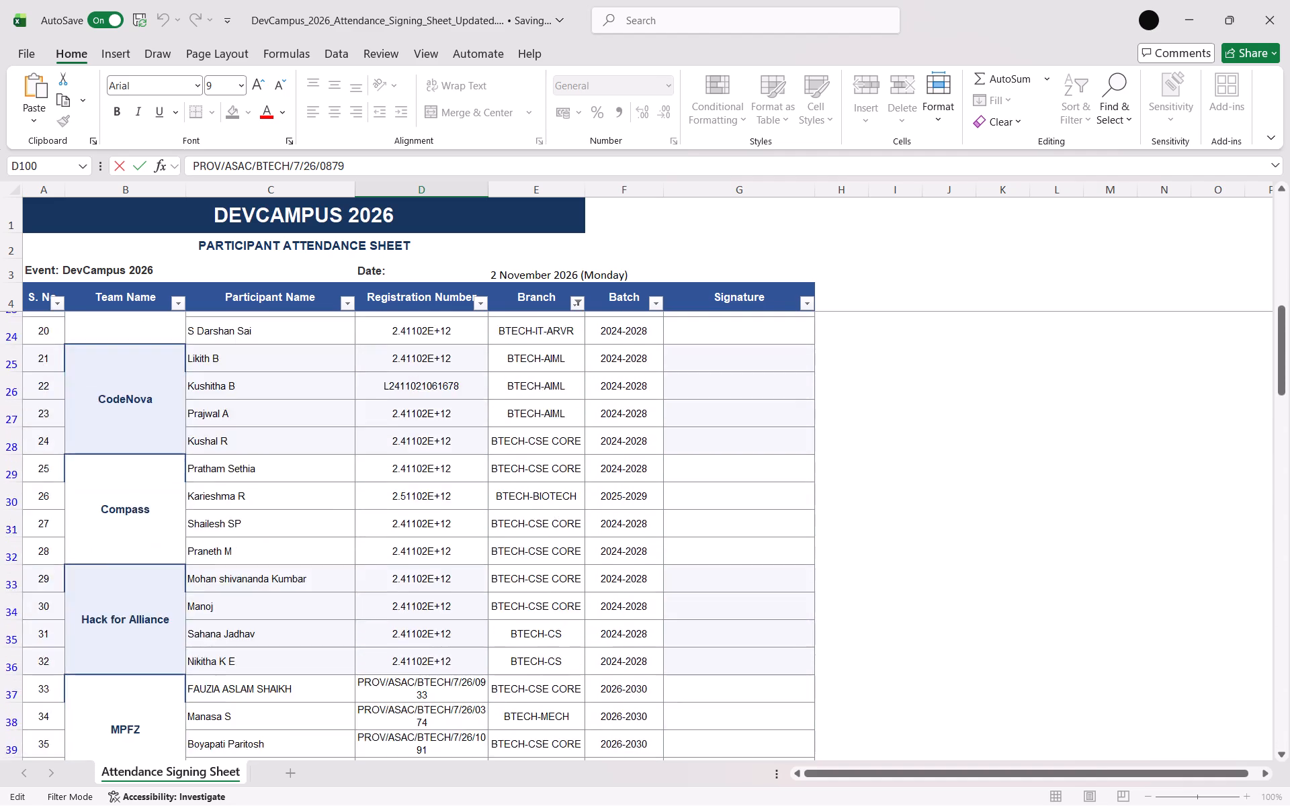
{"action": "scroll", "coordinate": [205, 543], "scroll_direction": "up", "scroll_amount": 6}
{"action": "scroll", "coordinate": [205, 544], "scroll_direction": "up", "scroll_amount": 20}
{"action": "scroll", "coordinate": [205, 544], "scroll_direction": "up", "scroll_amount": 14}
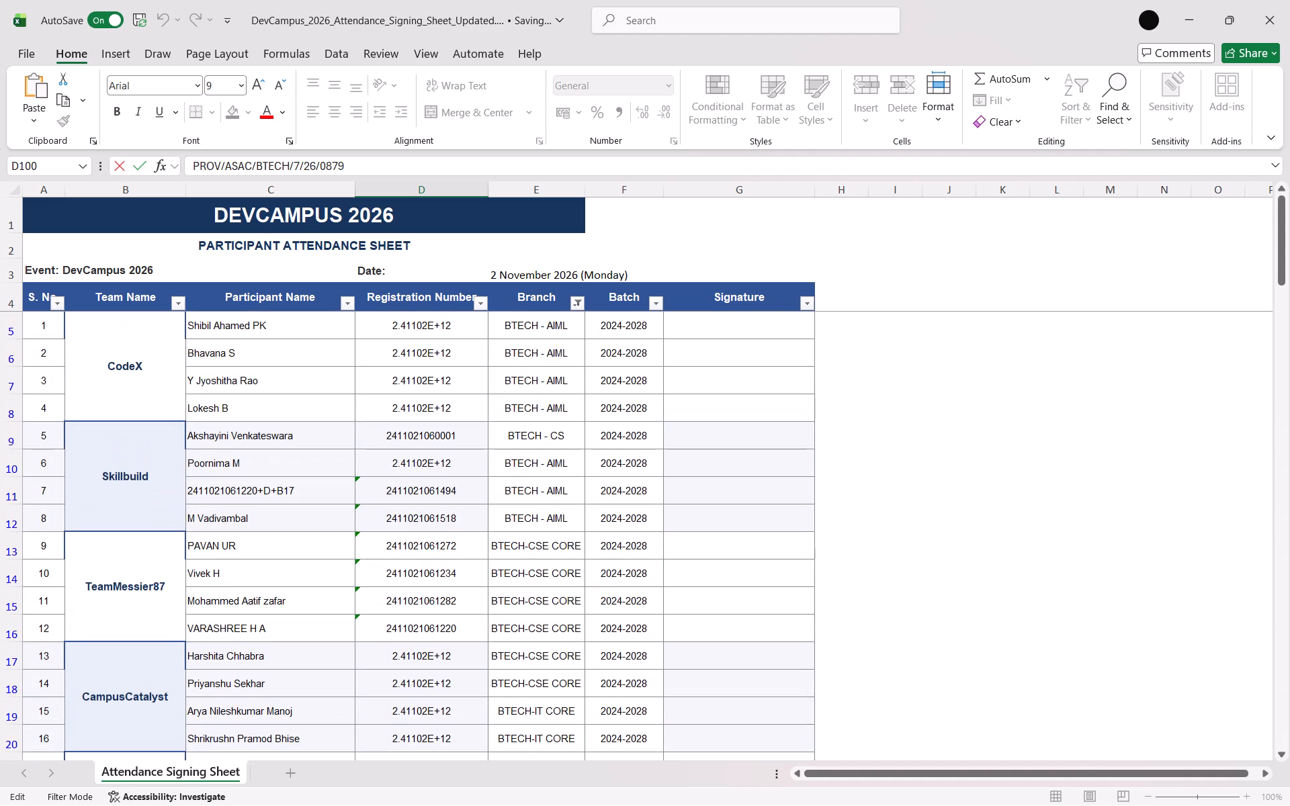
{"action": "scroll", "coordinate": [154, 535], "scroll_direction": "up", "scroll_amount": 9}
{"action": "scroll", "coordinate": [122, 513], "scroll_direction": "down", "scroll_amount": 20}
{"action": "scroll", "coordinate": [122, 513], "scroll_direction": "down", "scroll_amount": 4}
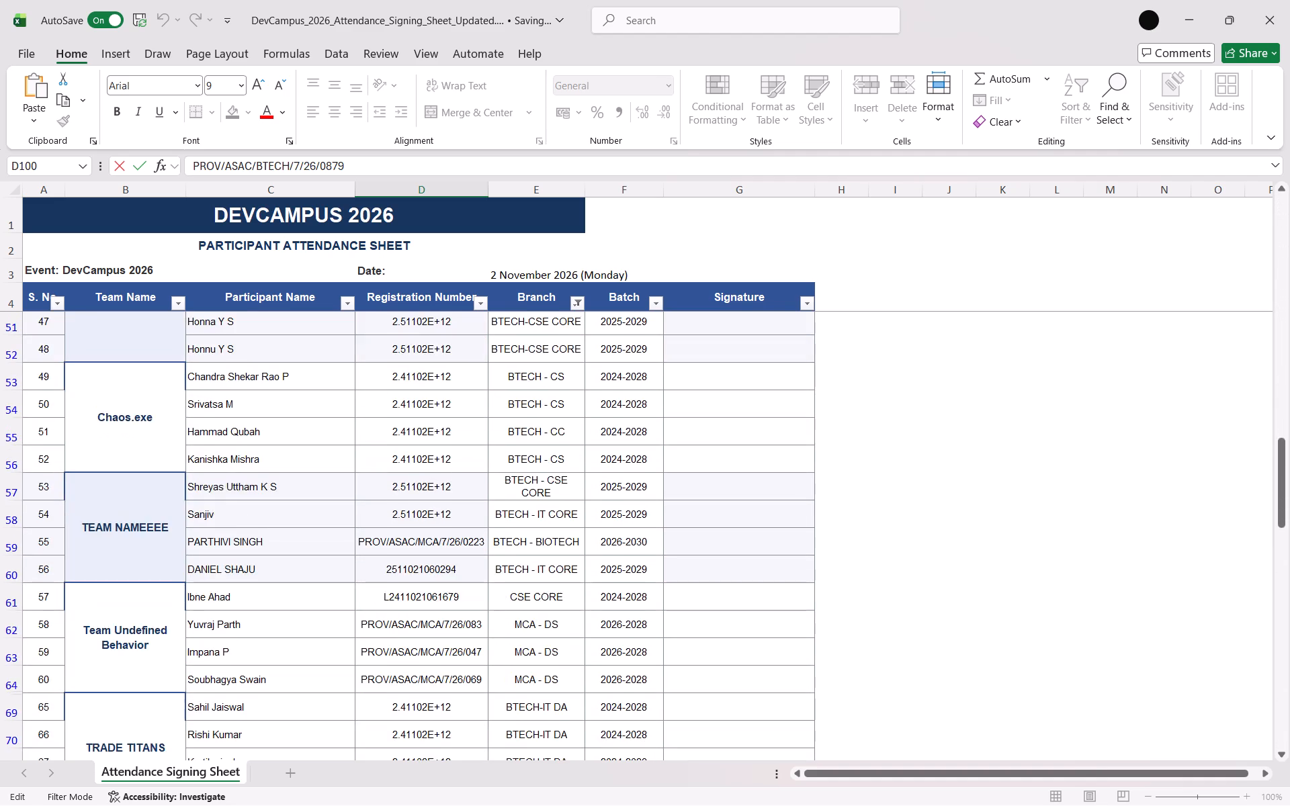
{"action": "scroll", "coordinate": [98, 535], "scroll_direction": "down", "scroll_amount": 17}
{"action": "scroll", "coordinate": [106, 535], "scroll_direction": "down", "scroll_amount": 6}
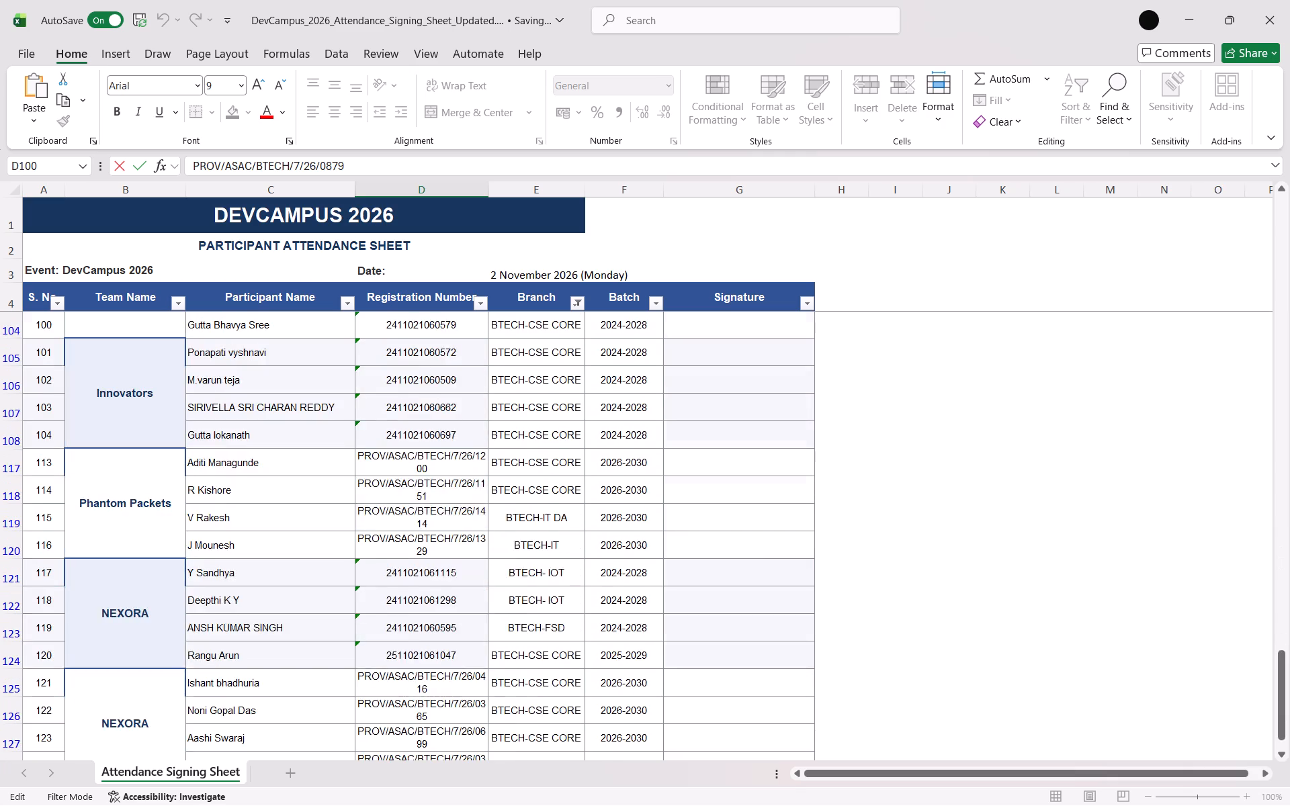
{"action": "scroll", "coordinate": [107, 535], "scroll_direction": "down", "scroll_amount": 2}
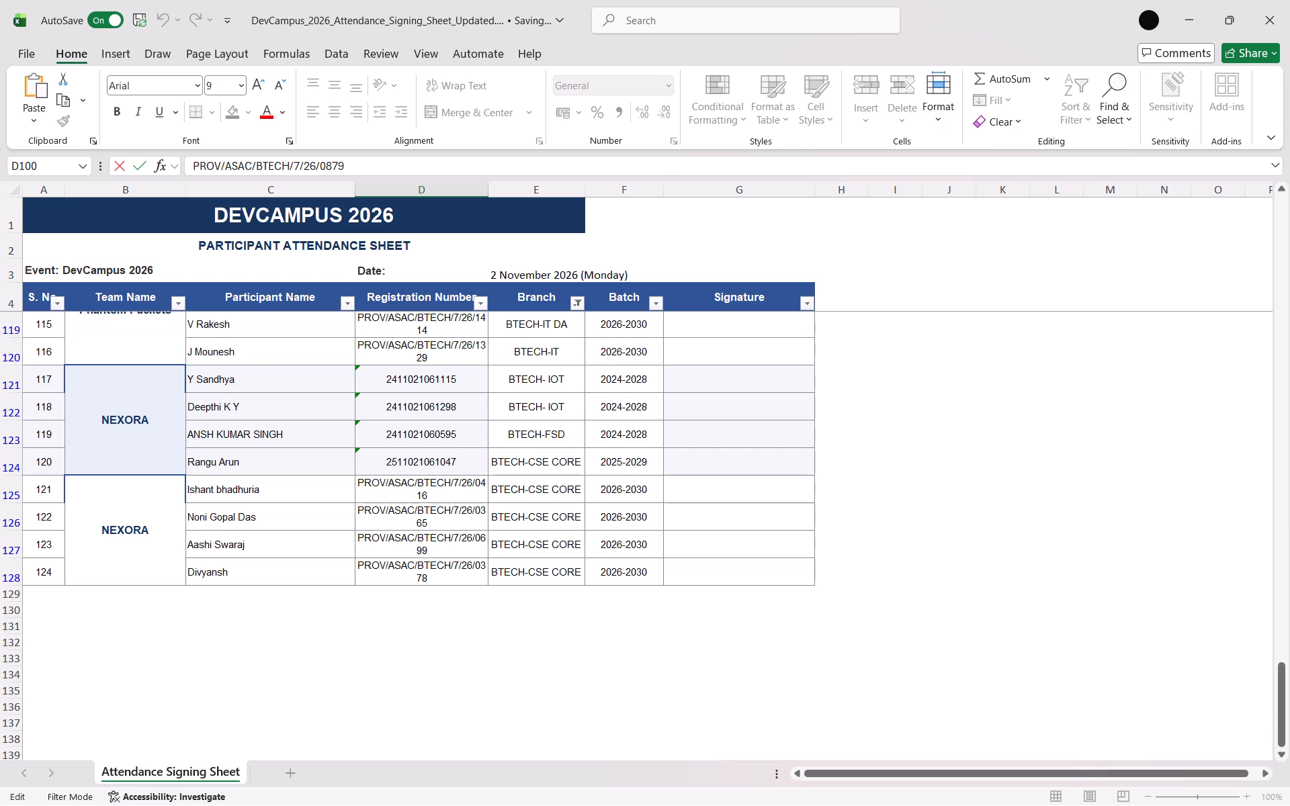
Select the serial numbers and team names from the first CodeX row down through CodeSena to check the listed teams.
{"action": "scroll", "coordinate": [120, 441], "scroll_direction": "up", "scroll_amount": 18}
{"action": "scroll", "coordinate": [111, 446], "scroll_direction": "up", "scroll_amount": 20}
{"action": "scroll", "coordinate": [111, 446], "scroll_direction": "up", "scroll_amount": 2}
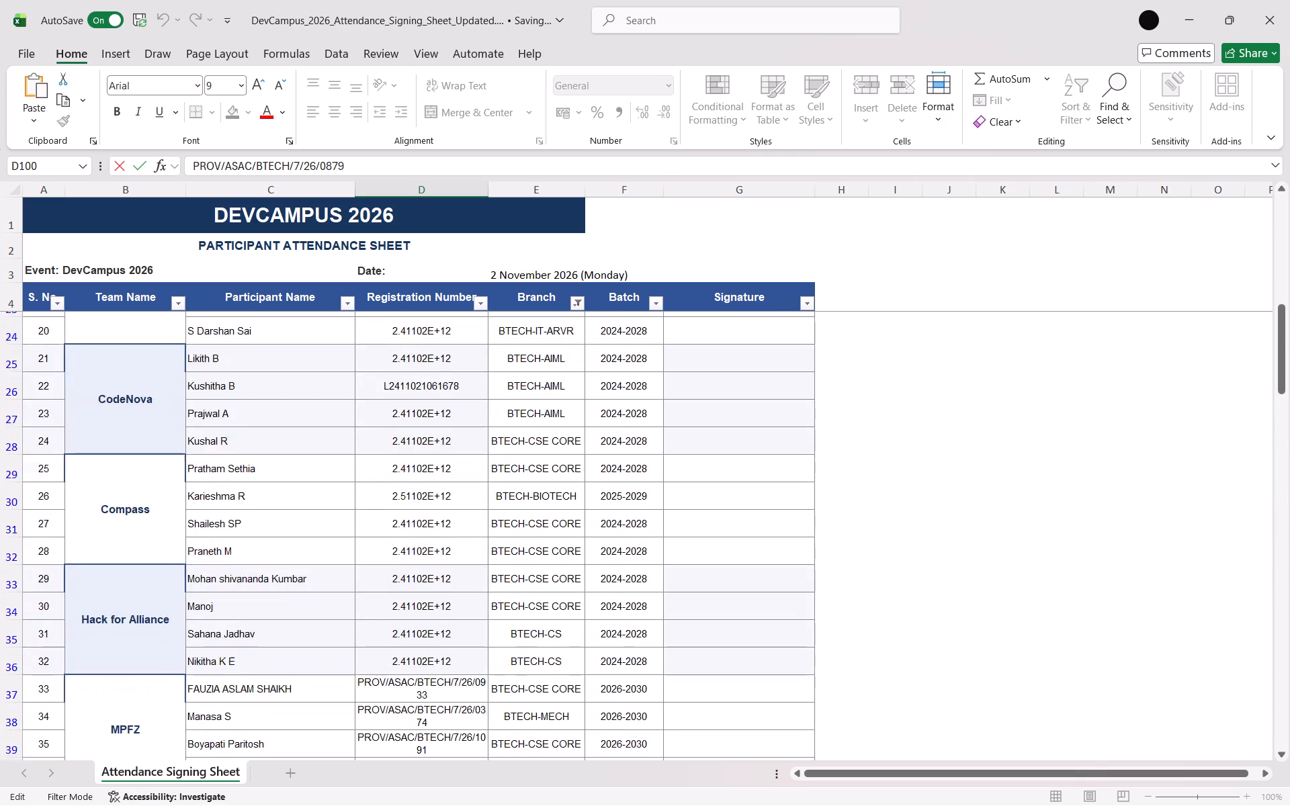
{"action": "scroll", "coordinate": [117, 409], "scroll_direction": "up", "scroll_amount": 20}
{"action": "scroll", "coordinate": [117, 409], "scroll_direction": "up", "scroll_amount": 13}
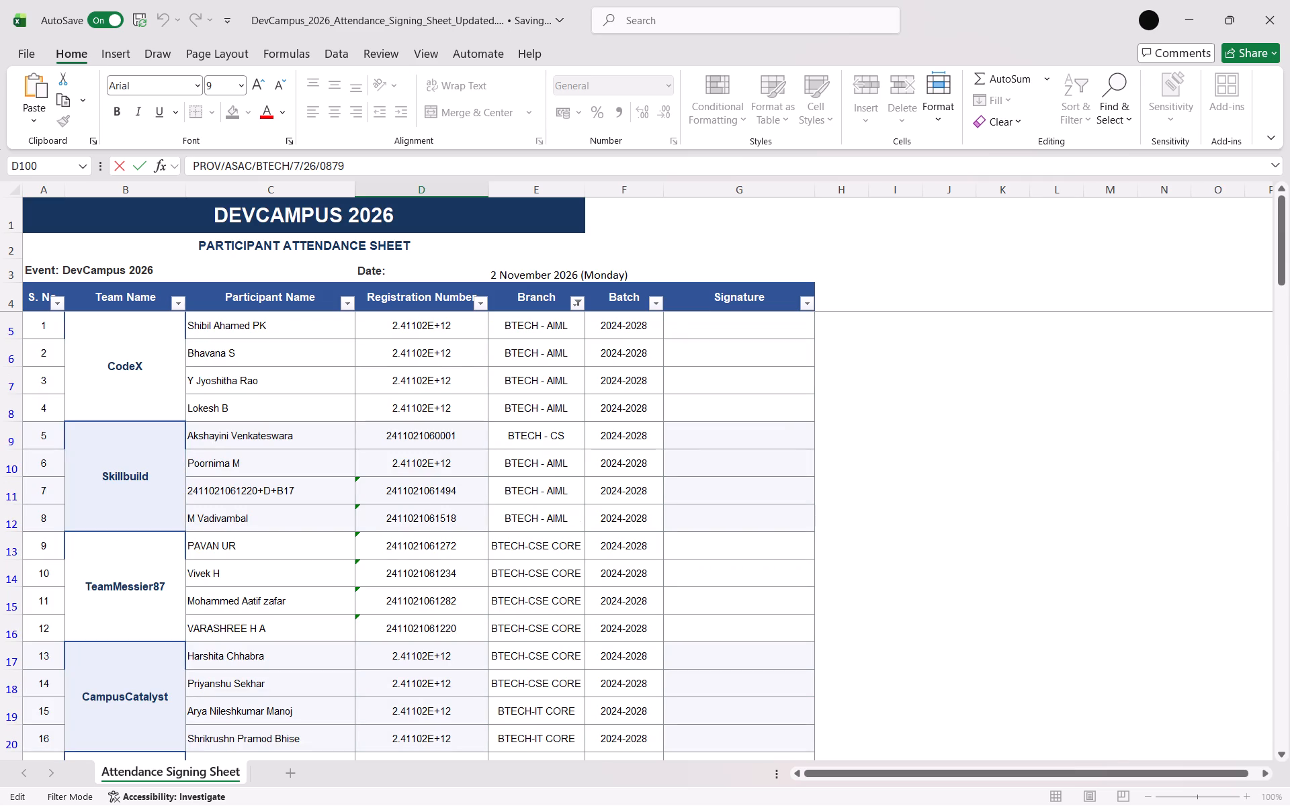
{"action": "left_click_drag", "start_coordinate": [52, 325], "coordinate": [62, 426]}
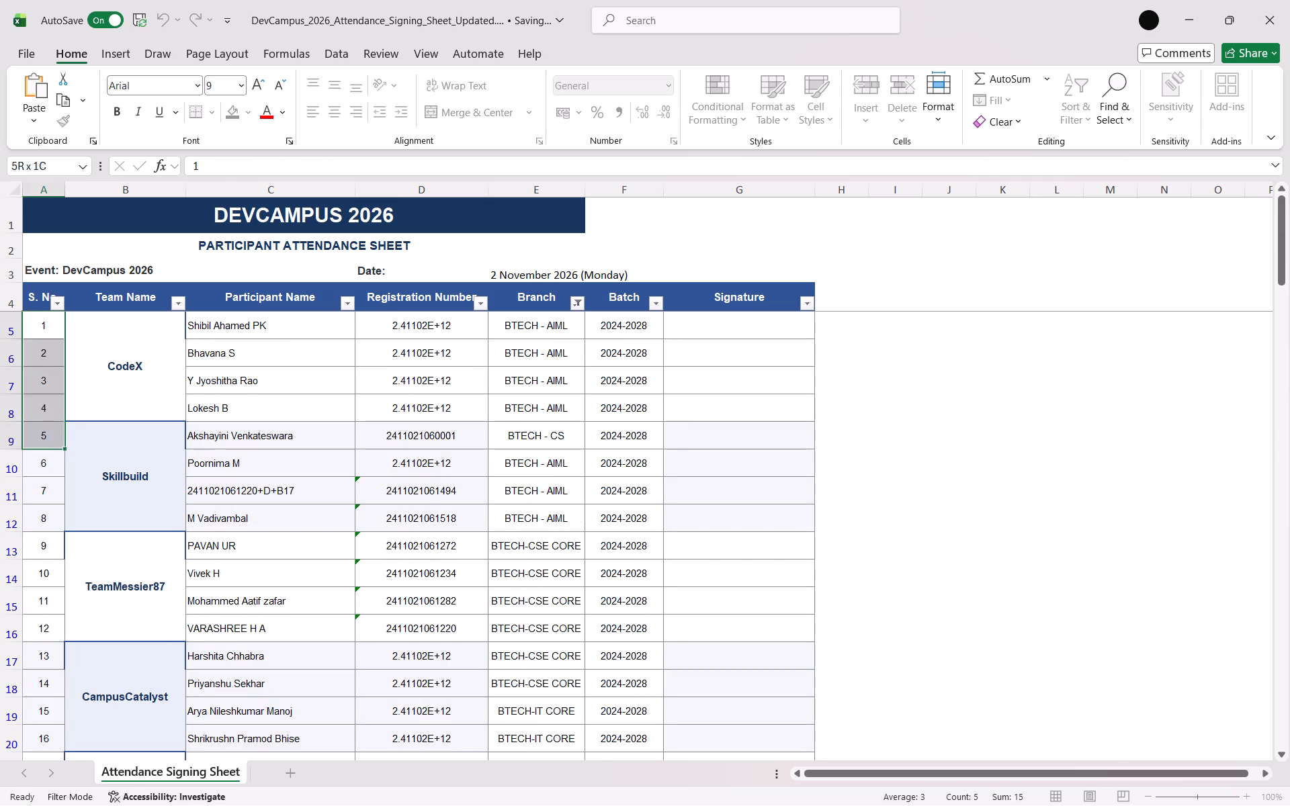
{"action": "left_click_drag", "start_coordinate": [62, 426], "coordinate": [100, 629]}
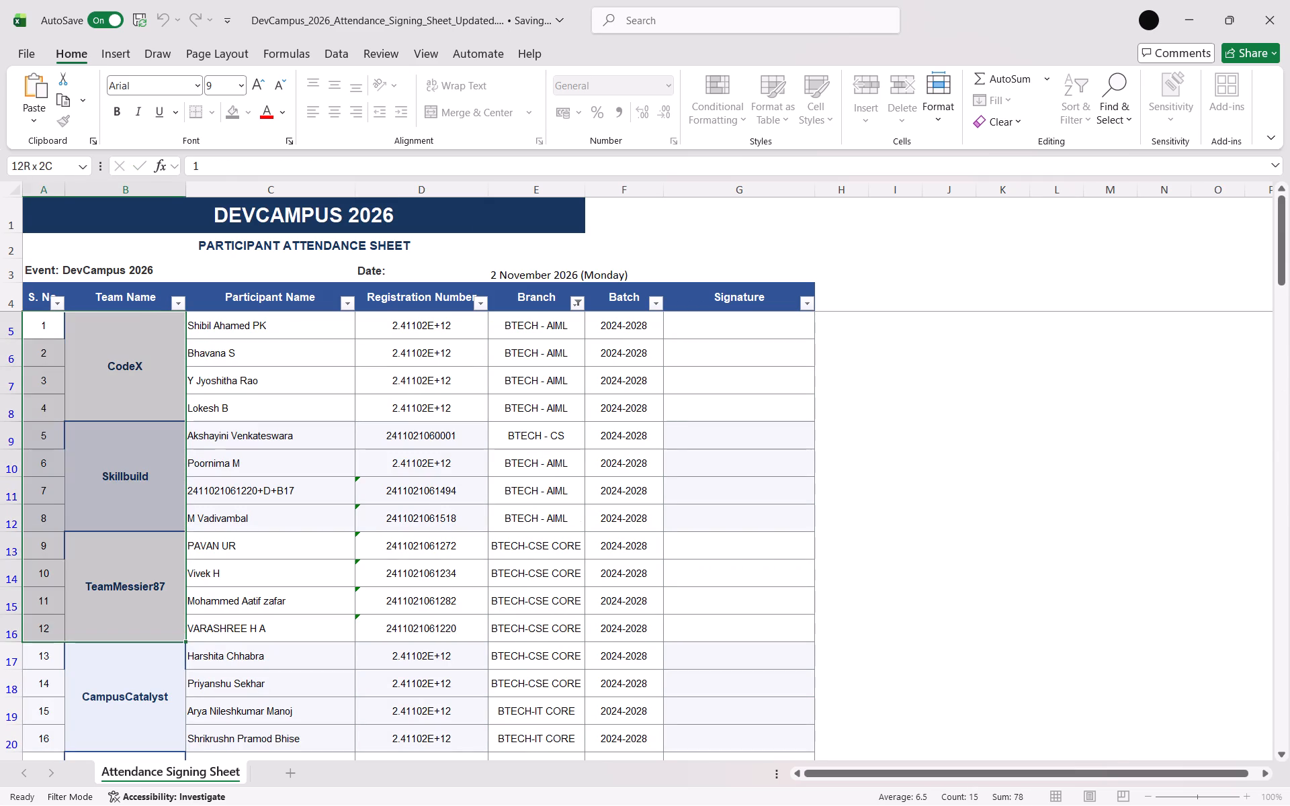
{"action": "left_click_drag", "start_coordinate": [100, 629], "coordinate": [139, 746]}
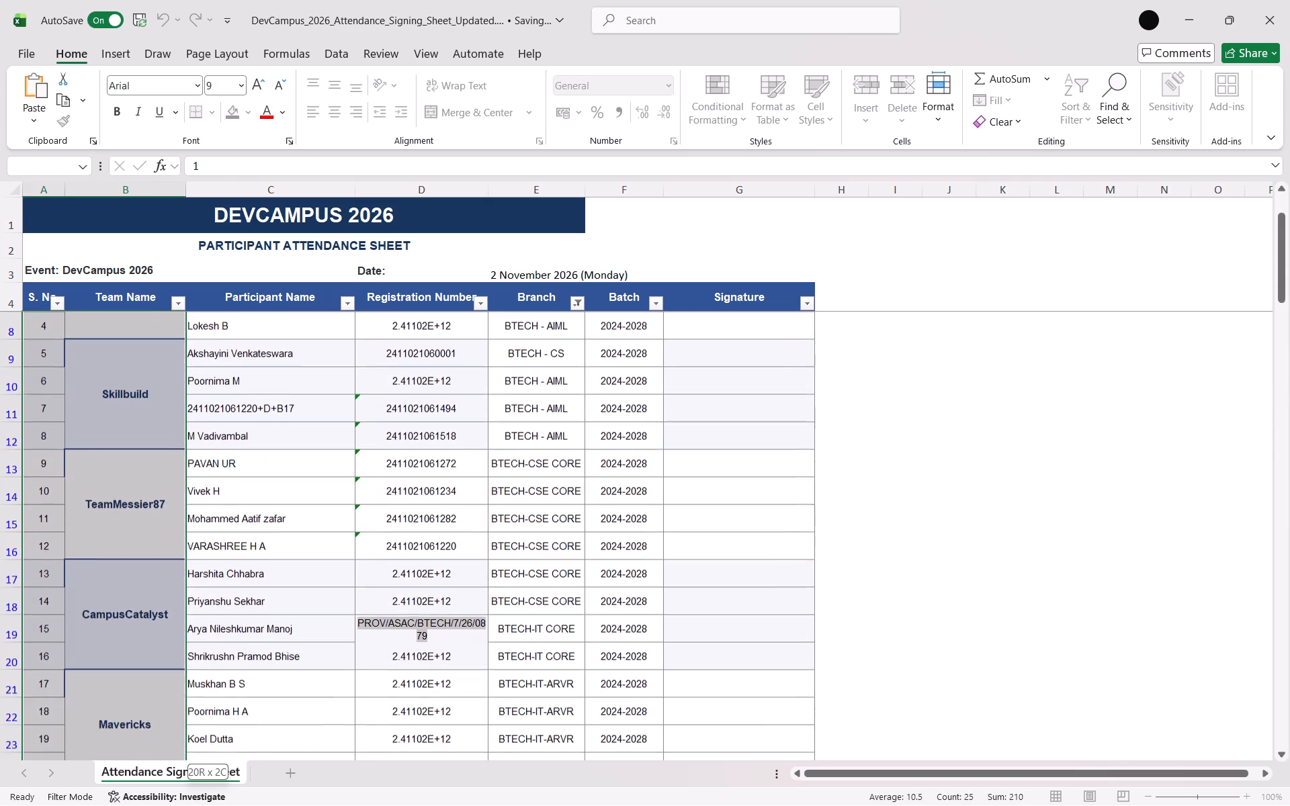
{"action": "left_click_drag", "start_coordinate": [139, 746], "coordinate": [89, 459]}
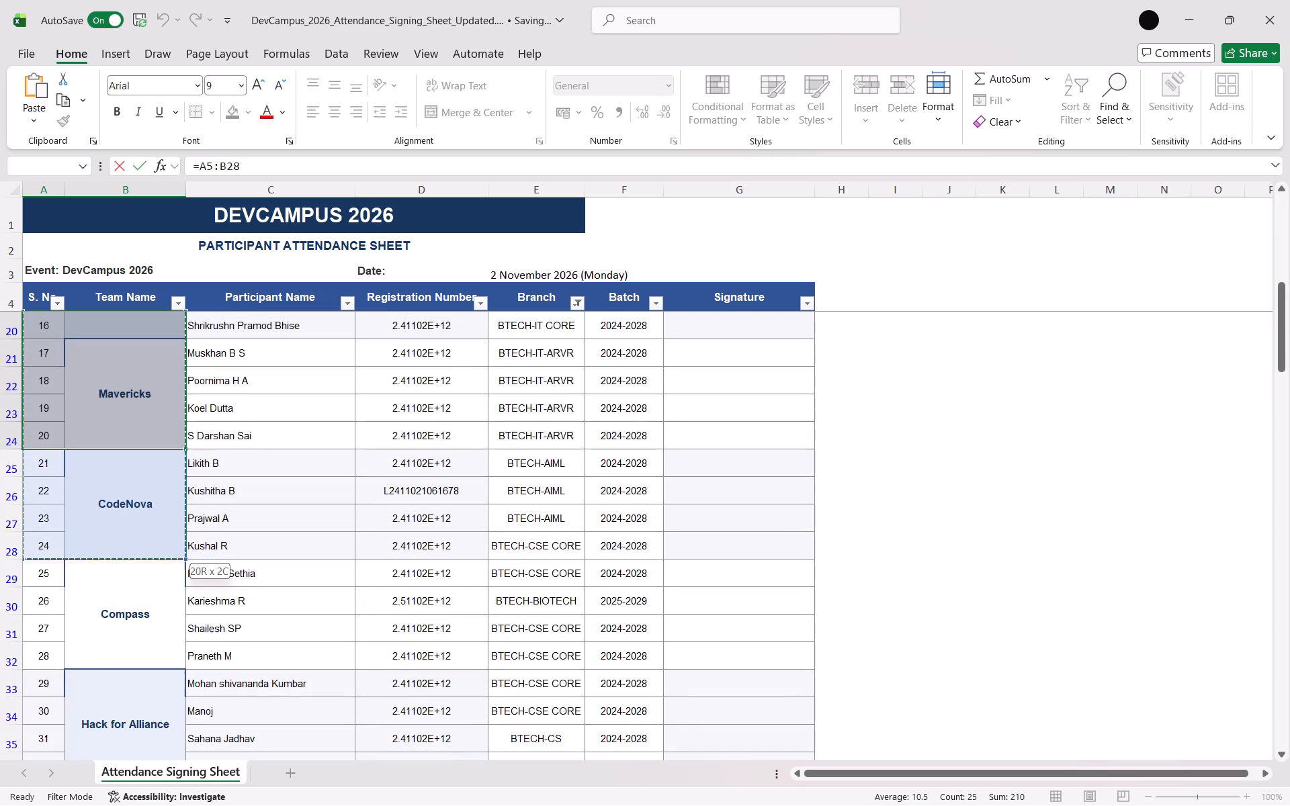
{"action": "left_click_drag", "start_coordinate": [89, 459], "coordinate": [94, 734]}
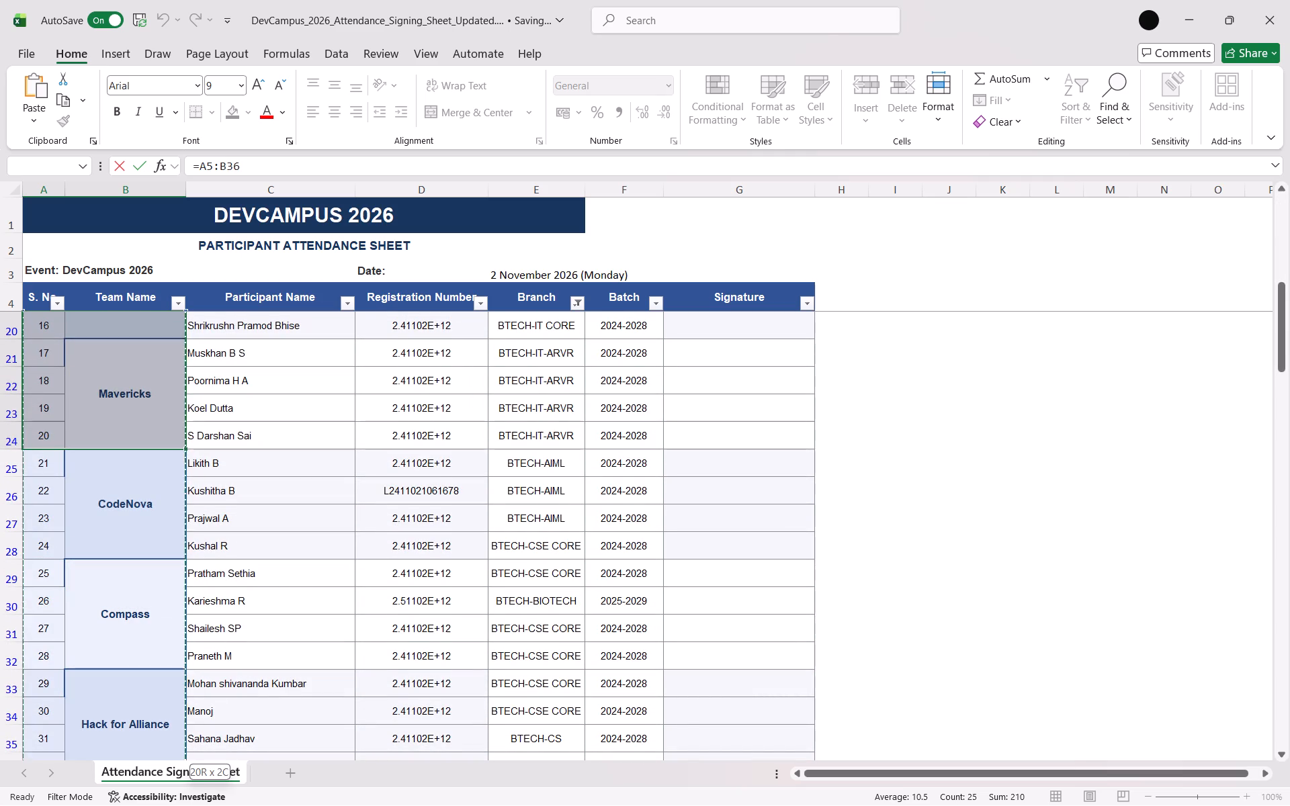
{"action": "left_click_drag", "start_coordinate": [94, 734], "coordinate": [150, 663]}
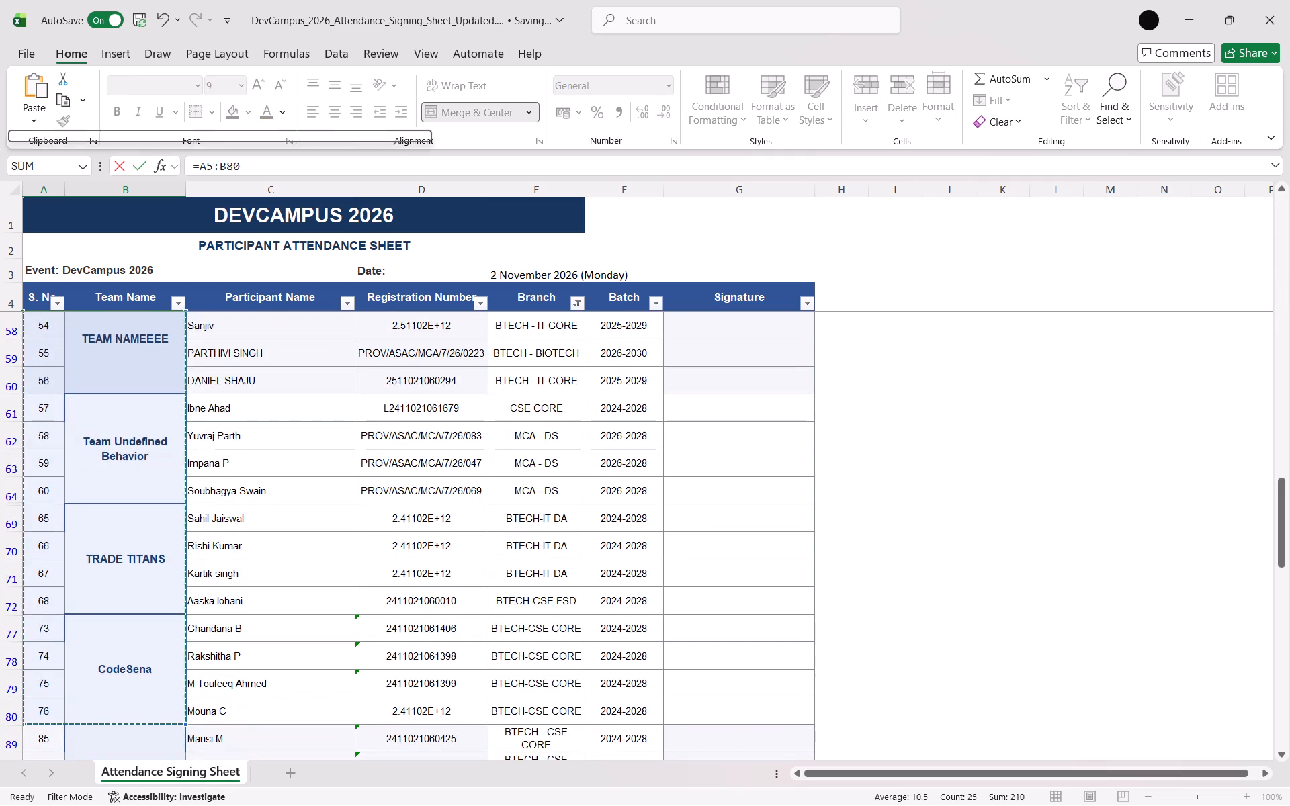
Look over the remaining team names down to the last NEXORA team and back up to CodeX, and try to clear the selection.
{"action": "left_click", "coordinate": [128, 586]}
{"action": "scroll", "coordinate": [126, 585], "scroll_direction": "down", "scroll_amount": 6}
{"action": "scroll", "coordinate": [52, 629], "scroll_direction": "down", "scroll_amount": 13}
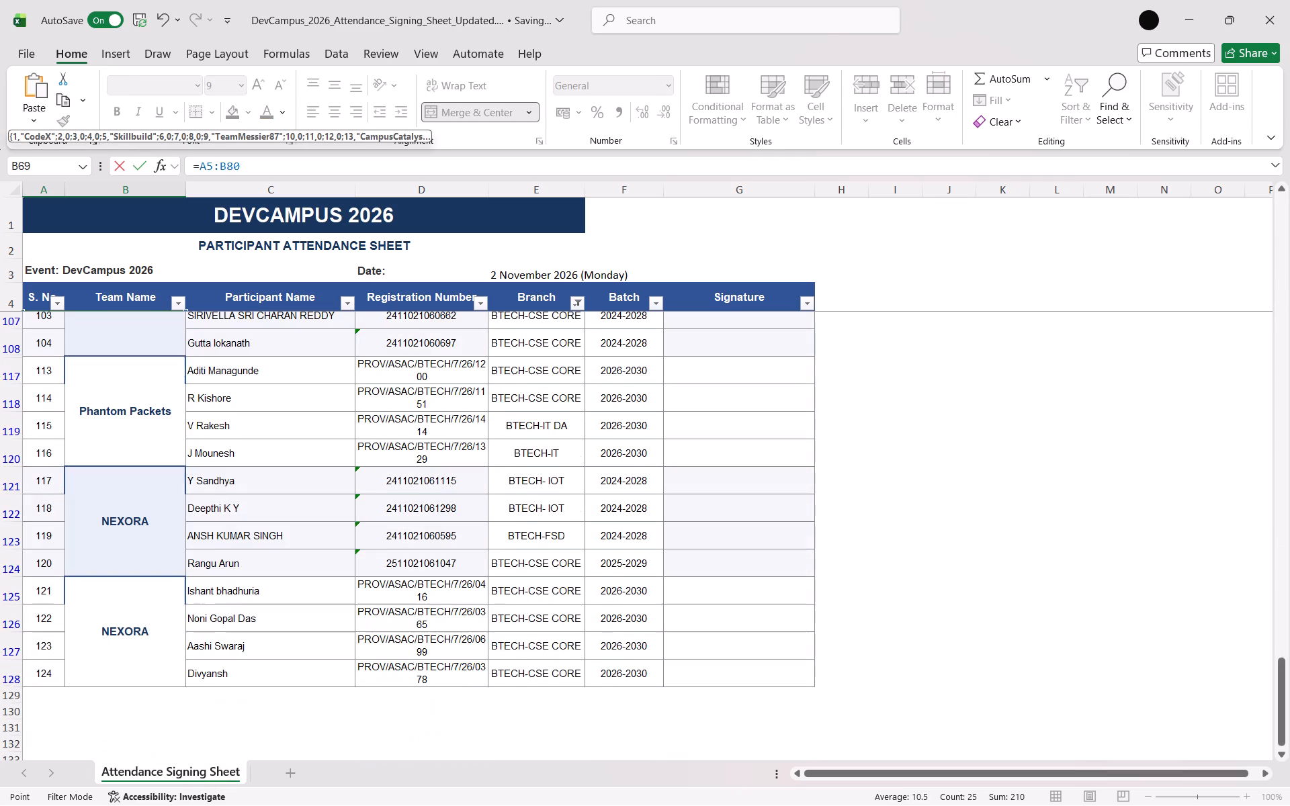
{"action": "scroll", "coordinate": [71, 629], "scroll_direction": "up", "scroll_amount": 6}
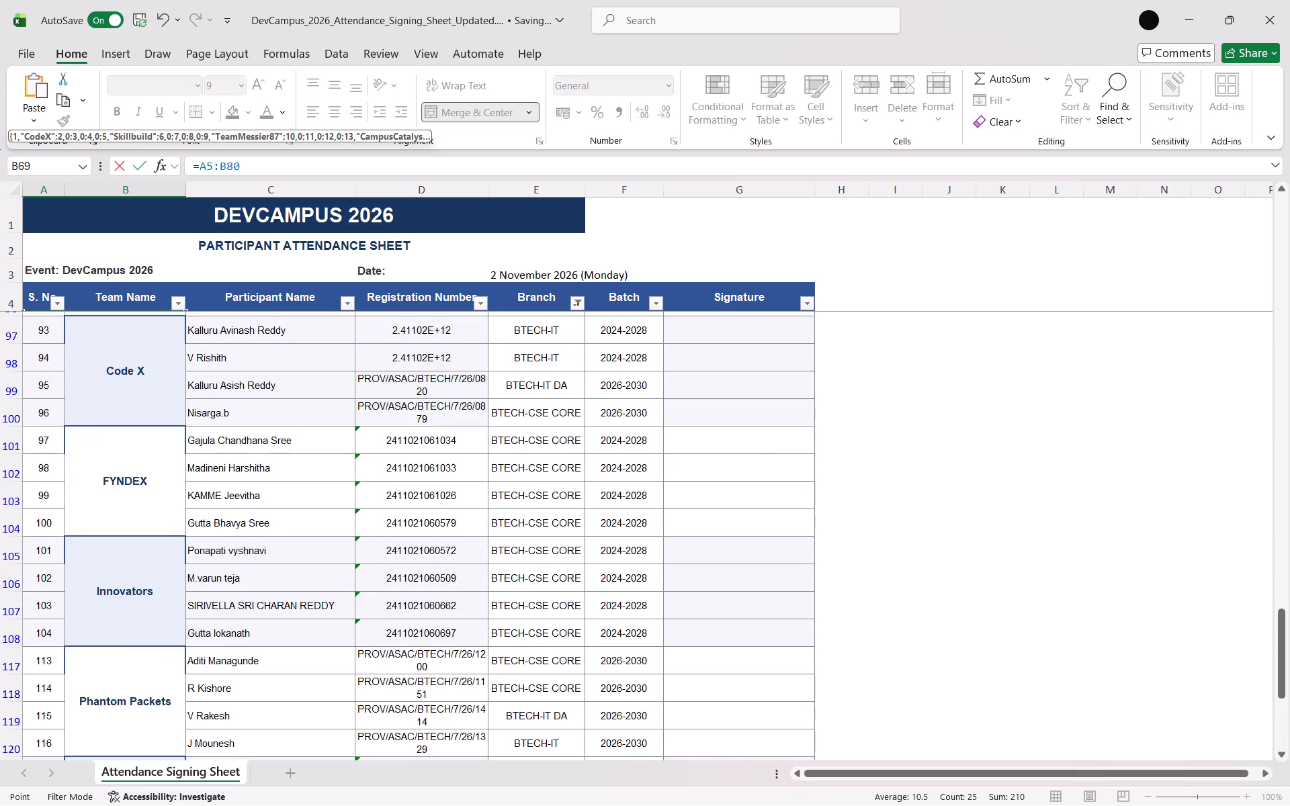
{"action": "scroll", "coordinate": [46, 575], "scroll_direction": "up", "scroll_amount": 2}
{"action": "scroll", "coordinate": [46, 575], "scroll_direction": "up", "scroll_amount": 20}
{"action": "scroll", "coordinate": [46, 575], "scroll_direction": "up", "scroll_amount": 5}
{"action": "left_click", "coordinate": [57, 552]}
{"action": "scroll", "coordinate": [57, 553], "scroll_direction": "up", "scroll_amount": 2}
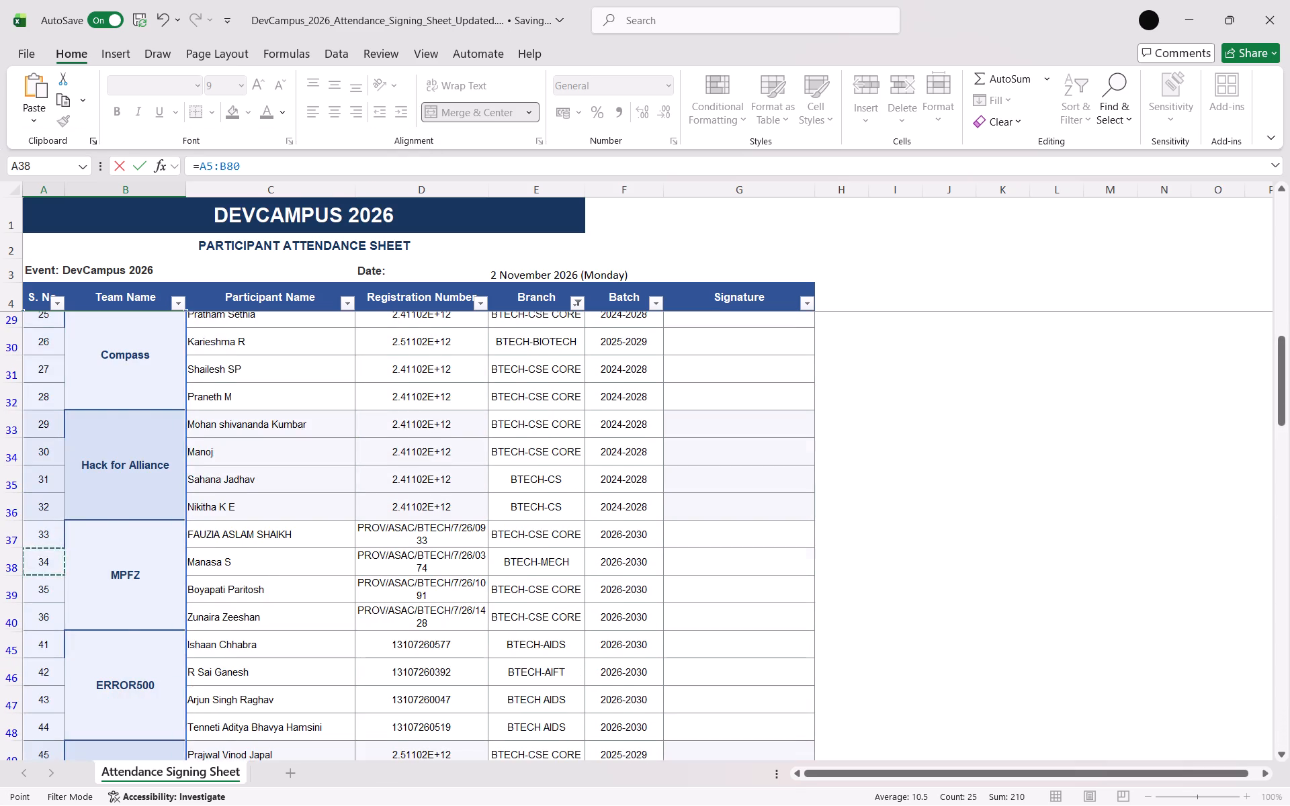
{"action": "scroll", "coordinate": [57, 553], "scroll_direction": "up", "scroll_amount": 20}
{"action": "scroll", "coordinate": [57, 553], "scroll_direction": "up", "scroll_amount": 14}
{"action": "left_click", "coordinate": [138, 441]}
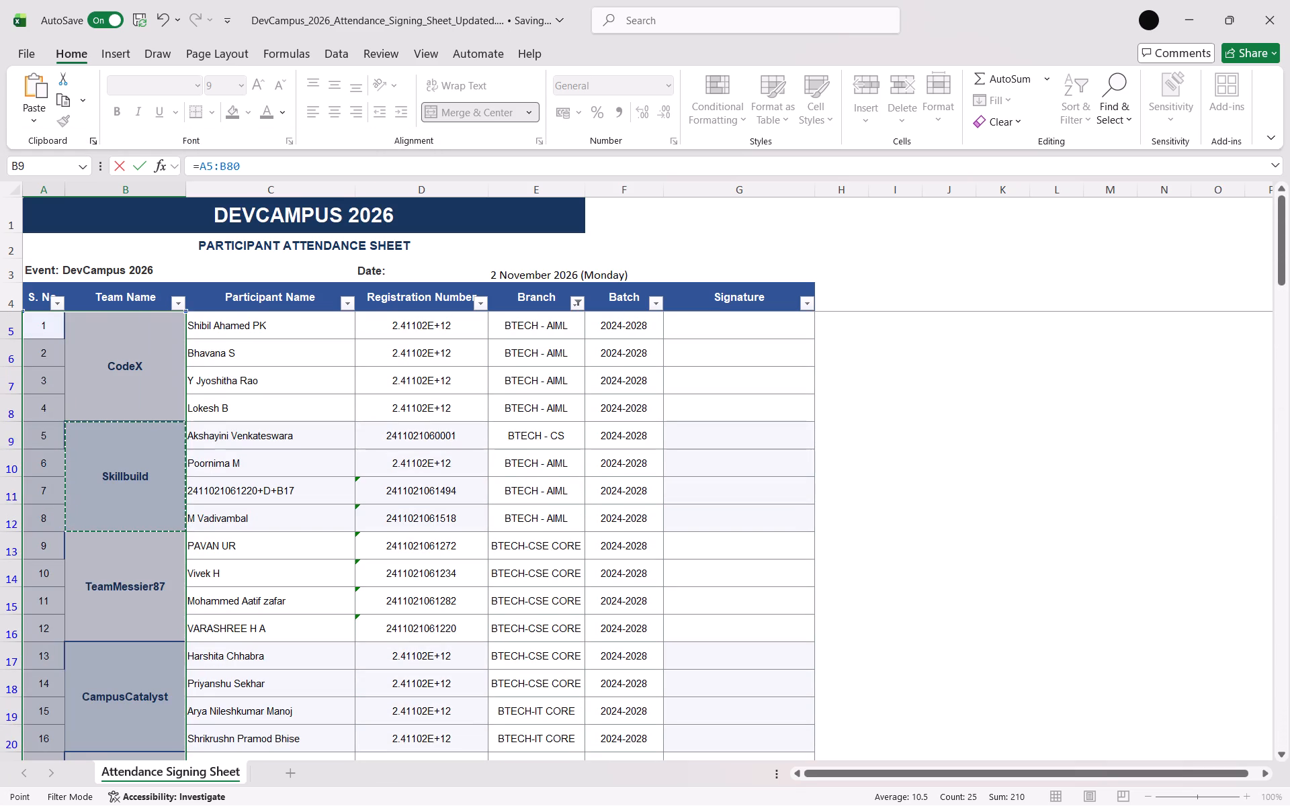
{"action": "left_click", "coordinate": [79, 424]}
{"action": "left_click", "coordinate": [40, 436]}
{"action": "left_click", "coordinate": [234, 545]}
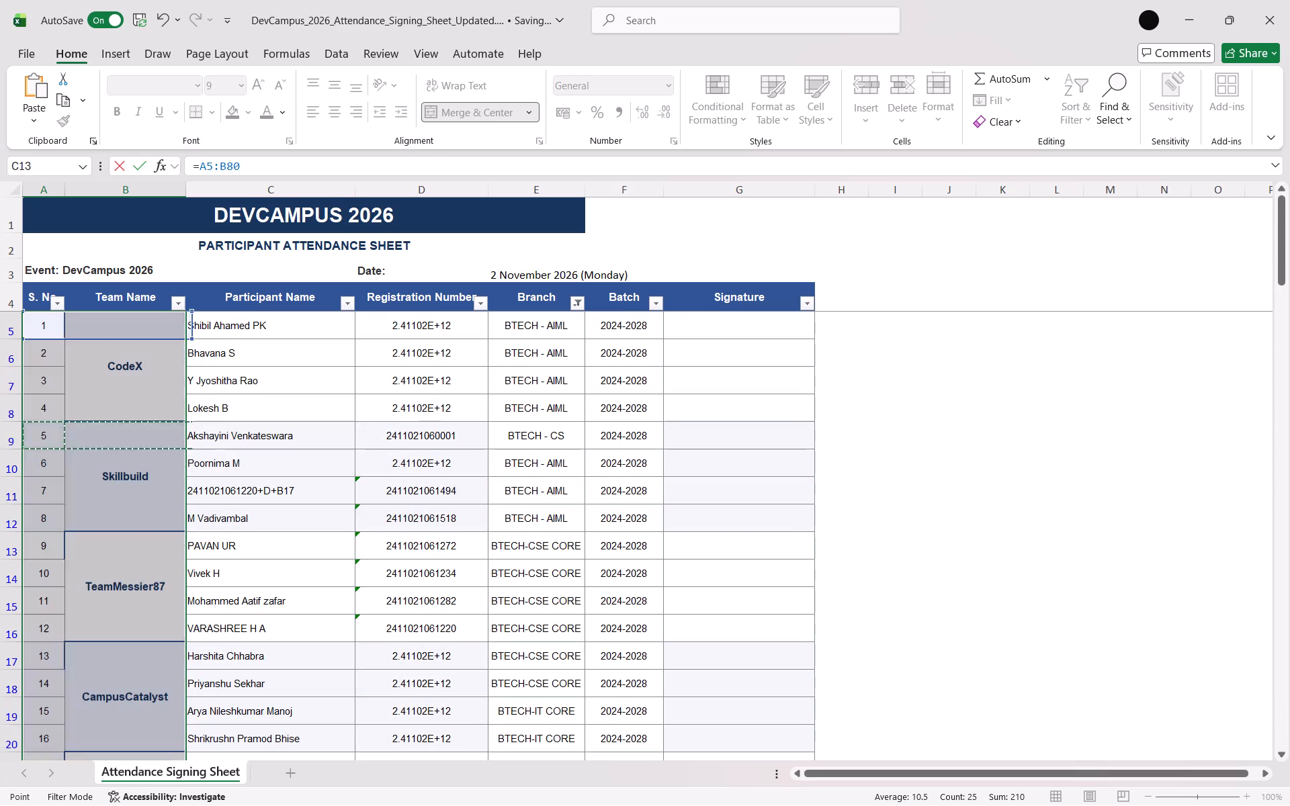
{"action": "double_click", "coordinate": [978, 476]}
{"action": "double_click", "coordinate": [972, 478]}
Examine the Team Name column once more from the first teams down through Phantom Packets.
{"action": "scroll", "coordinate": [432, 582], "scroll_direction": "down", "scroll_amount": 6}
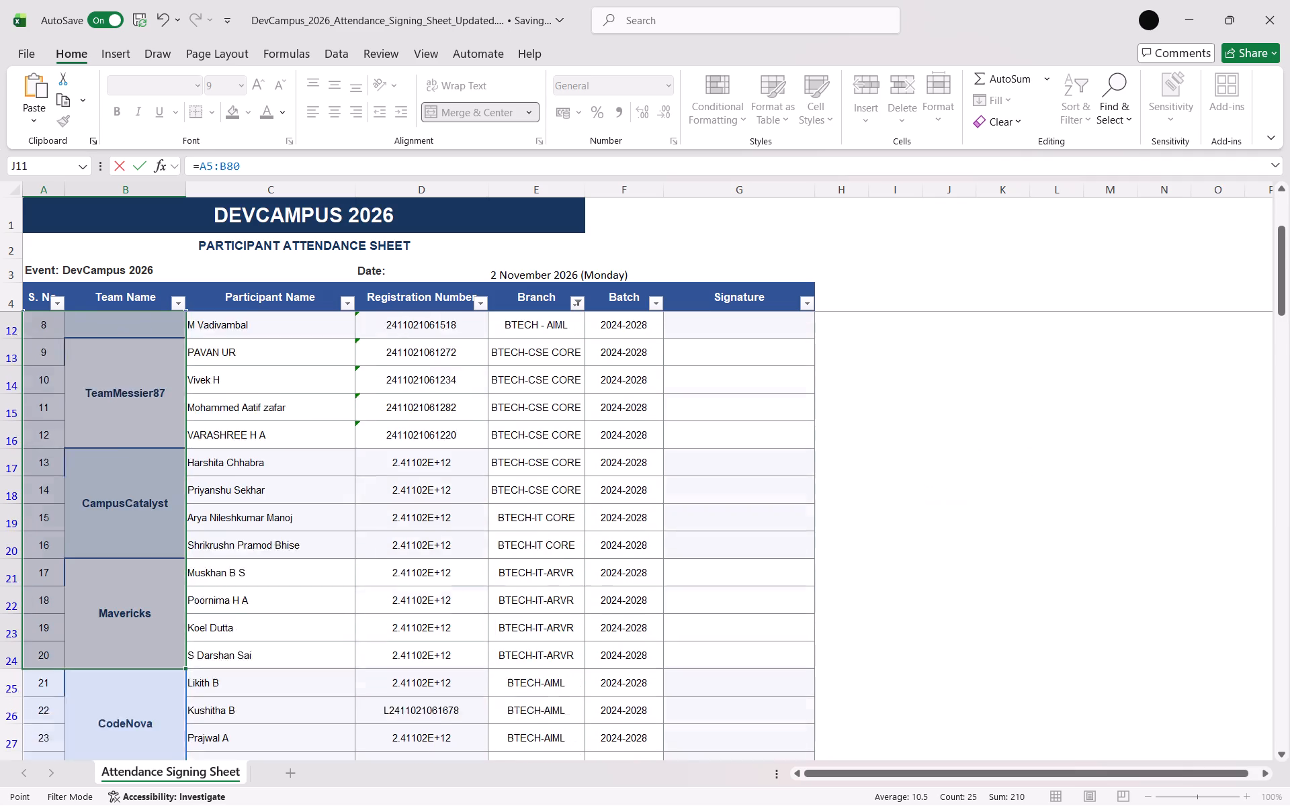
{"action": "scroll", "coordinate": [354, 572], "scroll_direction": "down", "scroll_amount": 6}
{"action": "scroll", "coordinate": [408, 557], "scroll_direction": "down", "scroll_amount": 5}
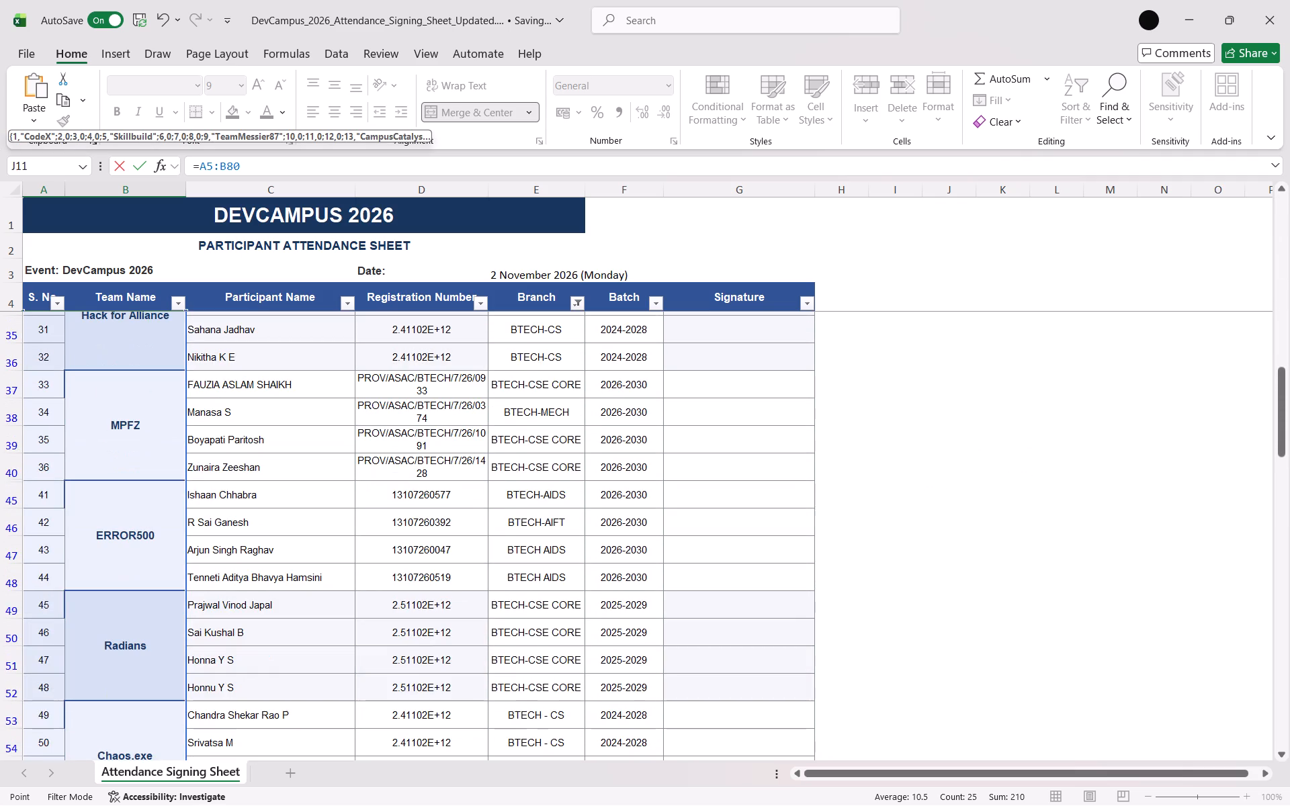
{"action": "scroll", "coordinate": [379, 543], "scroll_direction": "down", "scroll_amount": 1}
{"action": "scroll", "coordinate": [201, 558], "scroll_direction": "down", "scroll_amount": 4}
{"action": "scroll", "coordinate": [102, 568], "scroll_direction": "down", "scroll_amount": 6}
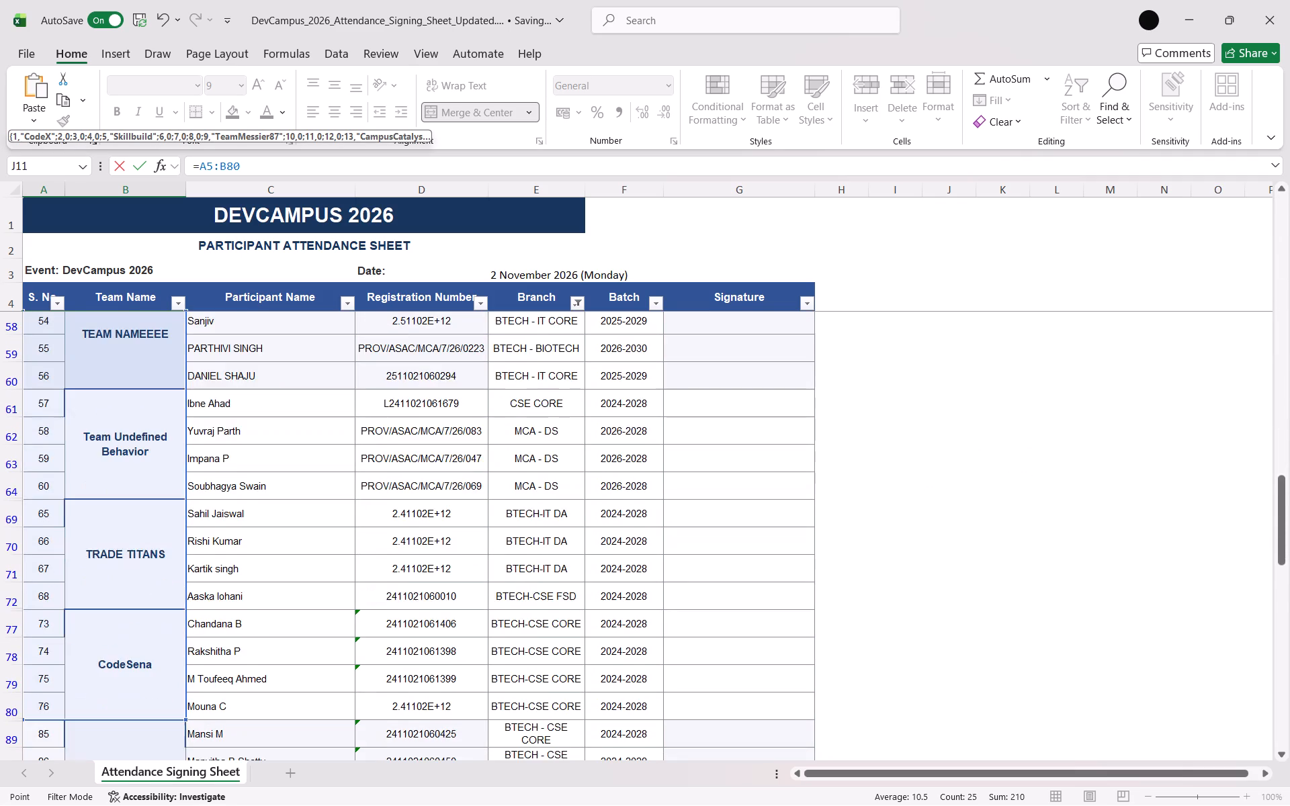
{"action": "scroll", "coordinate": [98, 574], "scroll_direction": "down", "scroll_amount": 12}
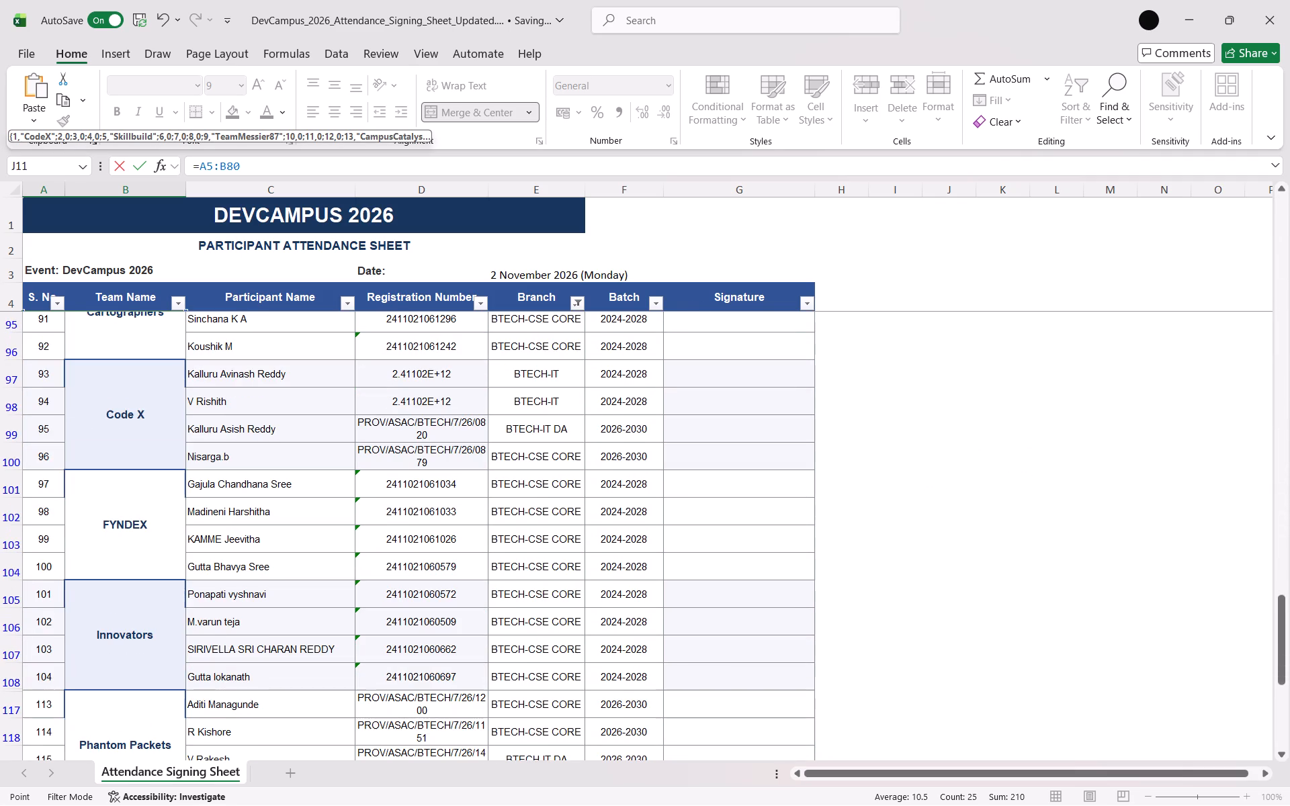
Close the Excel attendance workbook and return to the JudgeMate event page in Chrome.
{"action": "left_click", "coordinate": [1107, 521]}
{"action": "left_click", "coordinate": [1284, 0]}
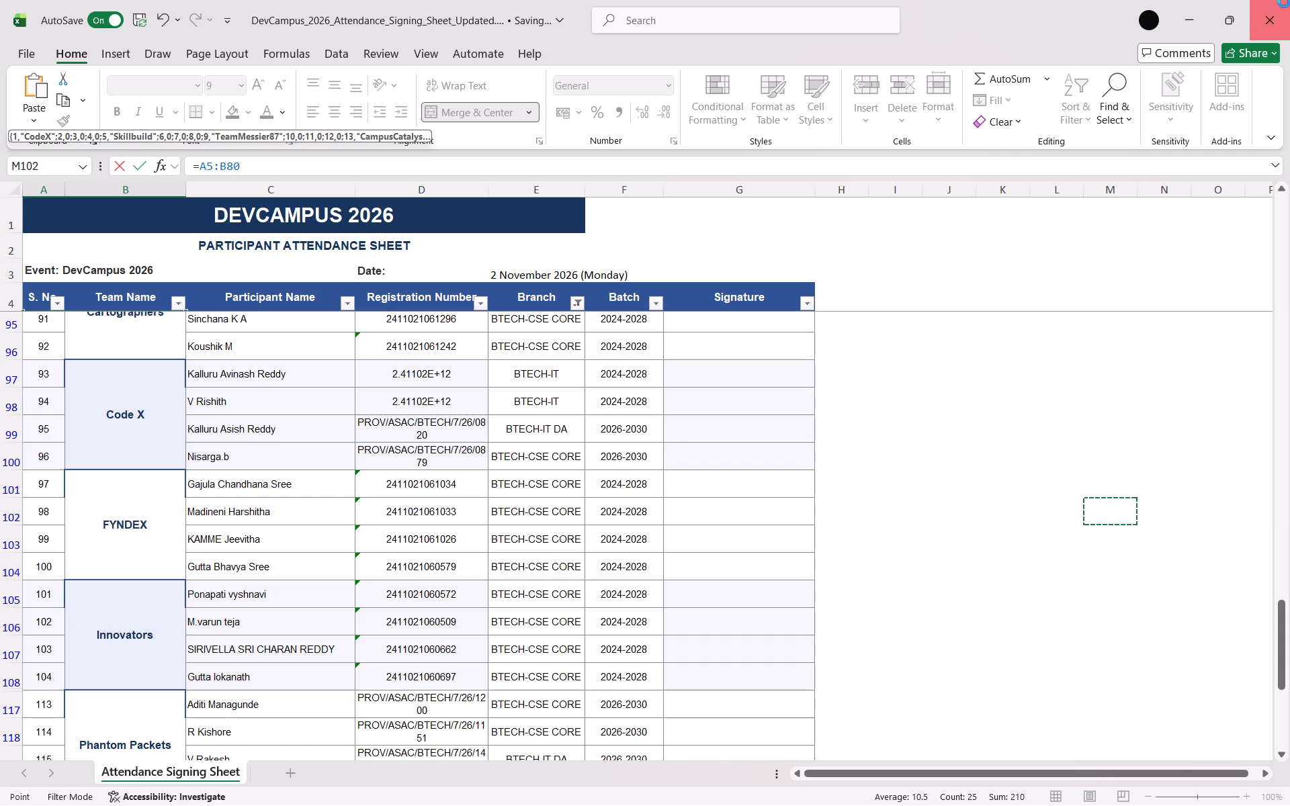
{"action": "left_click", "coordinate": [755, 473]}
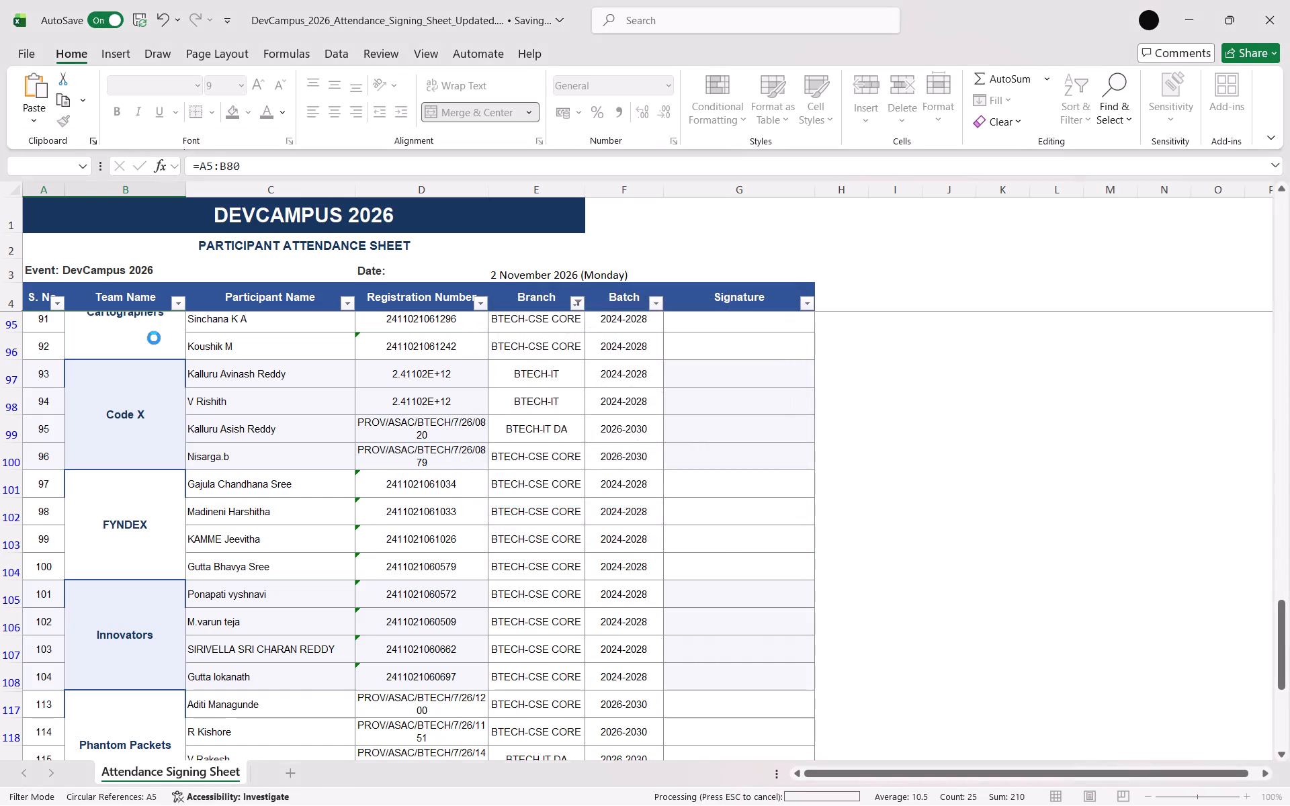
Look over the Teams list of the DevCampus-02/11/2026 event.
{"action": "scroll", "coordinate": [266, 488], "scroll_direction": "down", "scroll_amount": 5}
{"action": "scroll", "coordinate": [266, 488], "scroll_direction": "up", "scroll_amount": 4}
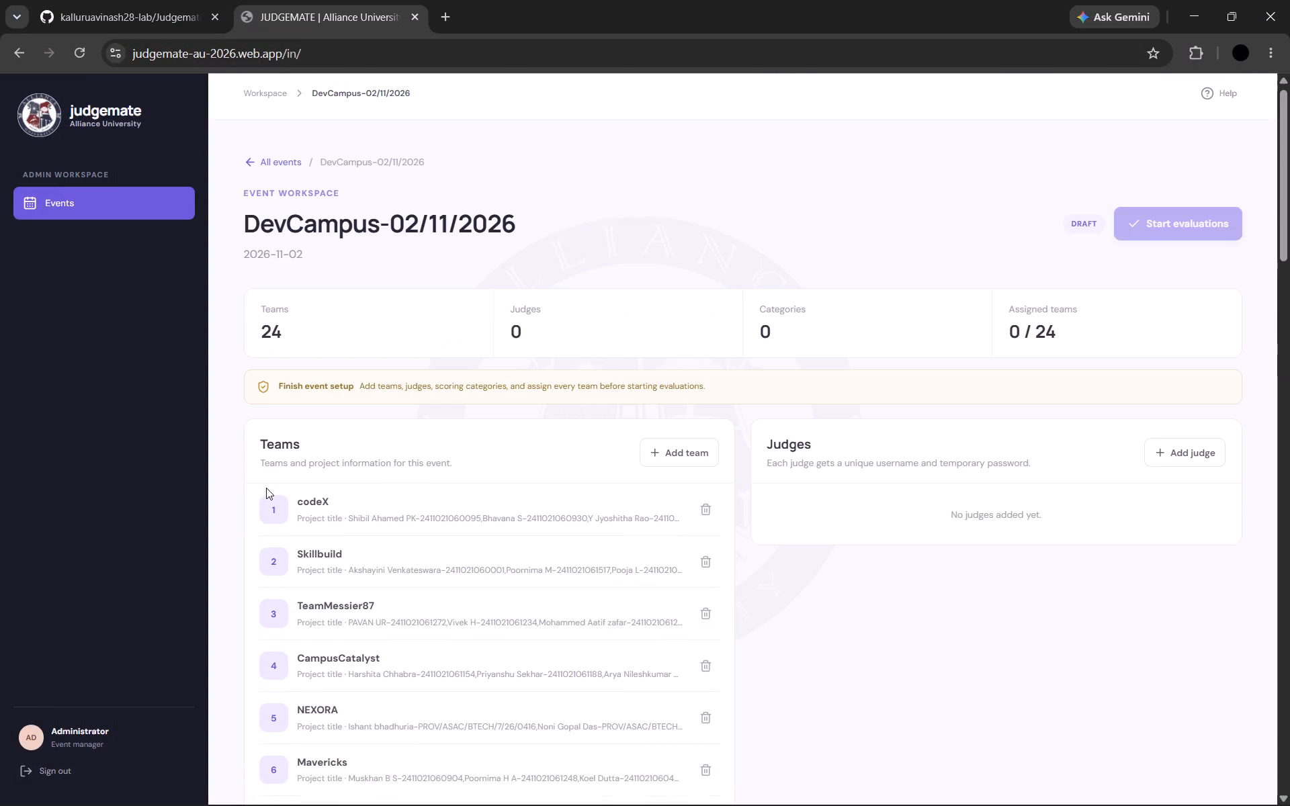